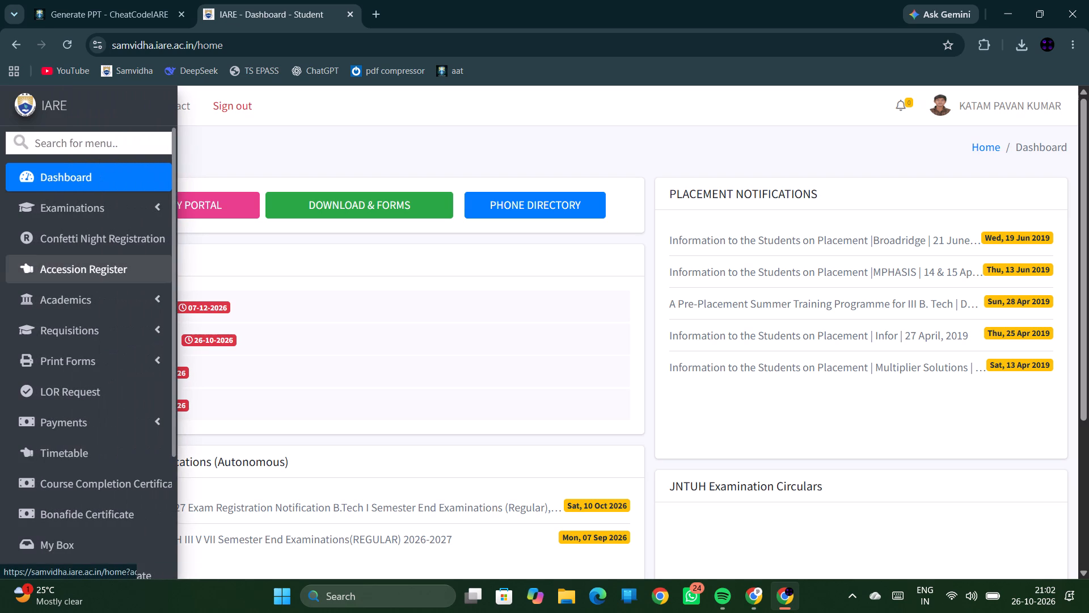
Open the Attendance page under Academics in the student portal and review the course-wise attendance report.
{"action": "left_click", "coordinate": [81, 308]}
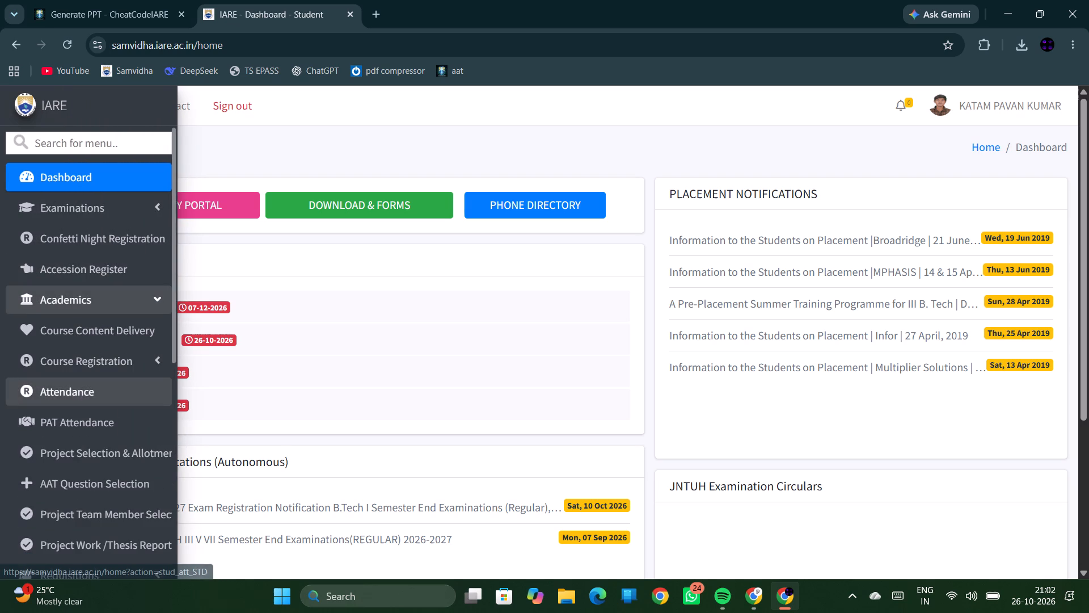
{"action": "left_click", "coordinate": [63, 392]}
{"action": "scroll", "coordinate": [474, 399], "scroll_direction": "down", "scroll_amount": 5}
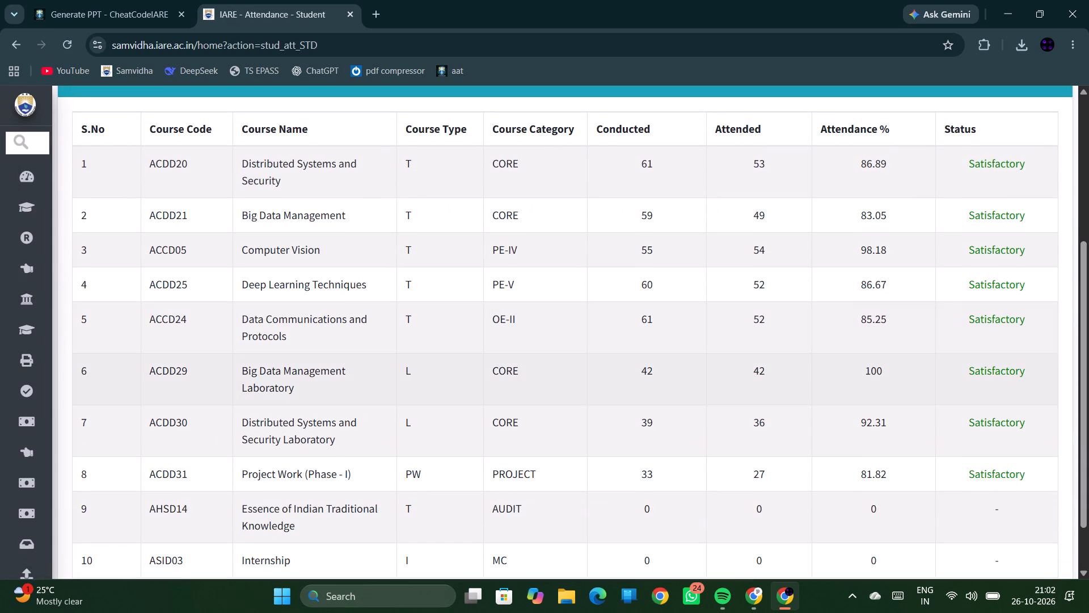
{"action": "scroll", "coordinate": [474, 399], "scroll_direction": "down", "scroll_amount": 1}
{"action": "scroll", "coordinate": [474, 399], "scroll_direction": "up", "scroll_amount": 1}
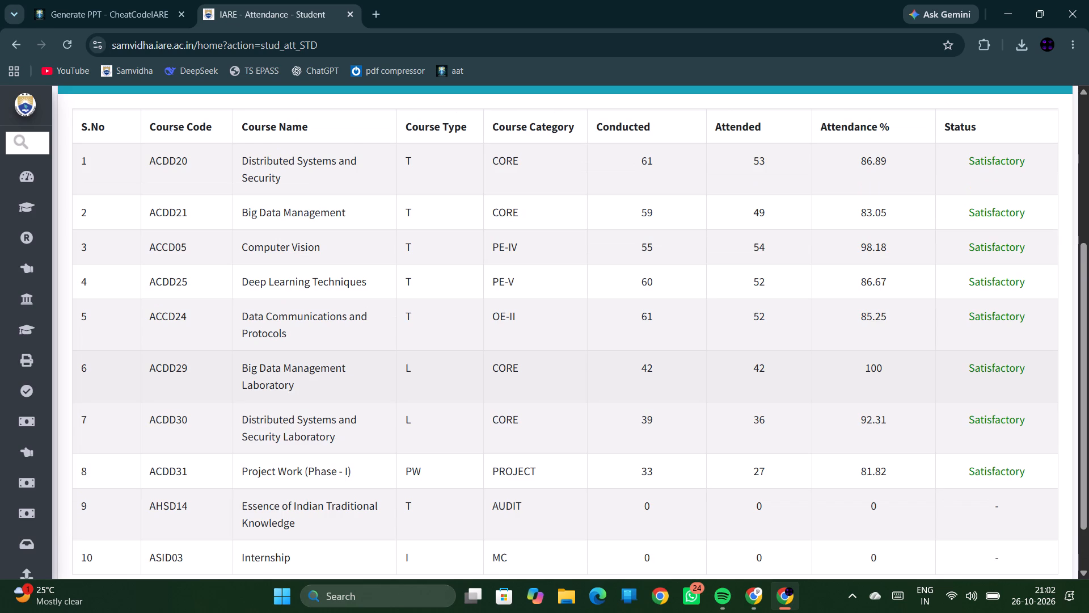
{"action": "scroll", "coordinate": [474, 399], "scroll_direction": "down", "scroll_amount": 5}
{"action": "scroll", "coordinate": [474, 399], "scroll_direction": "up", "scroll_amount": 6}
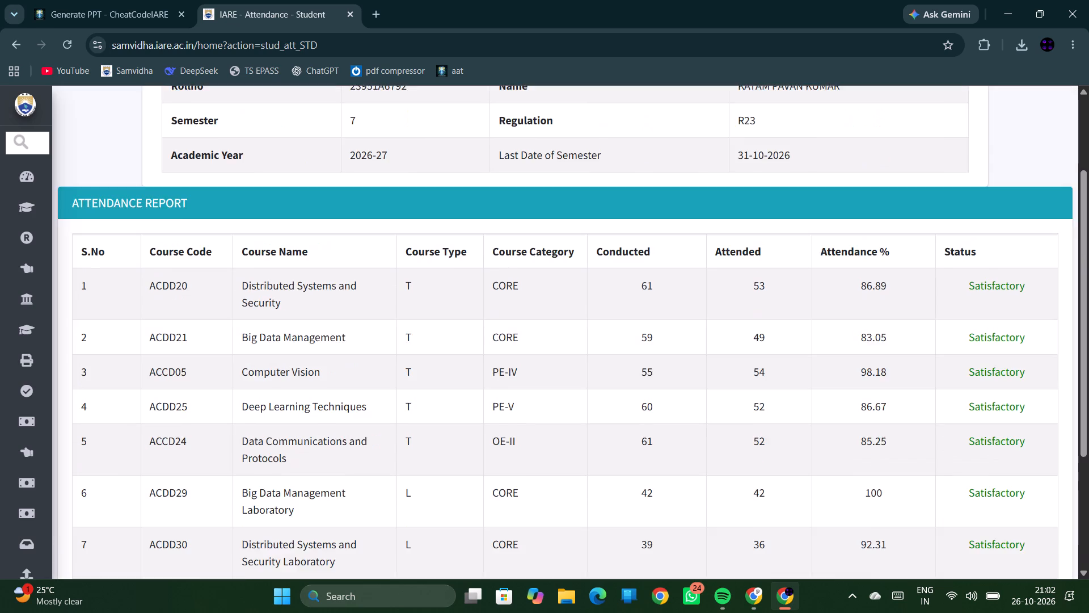
Close the attendance page and the browser window holding the PPT generator.
{"action": "left_click", "coordinate": [350, 16]}
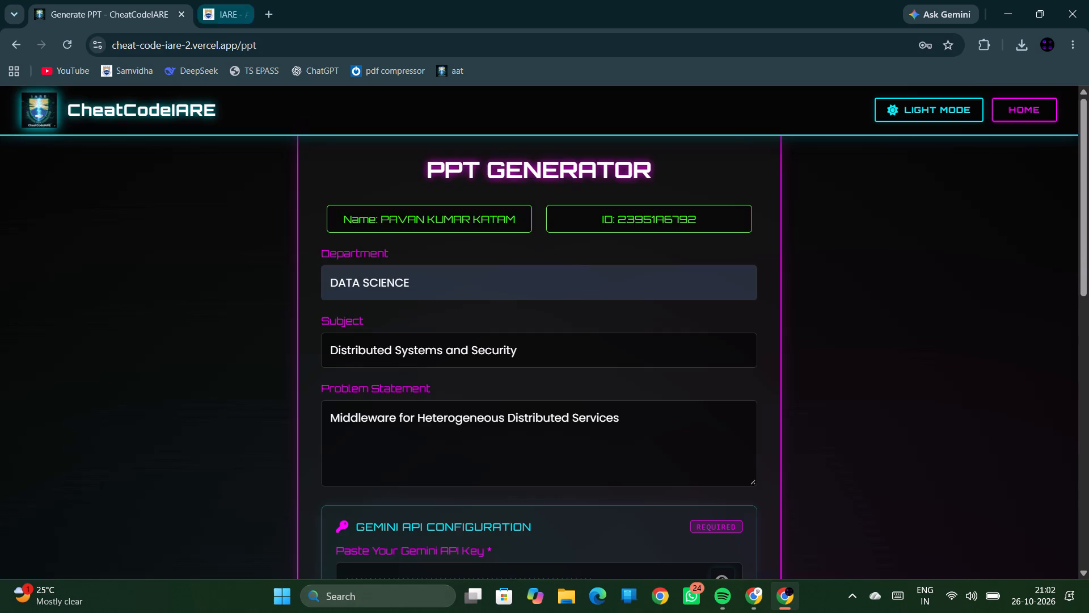
{"action": "left_click", "coordinate": [1088, 0]}
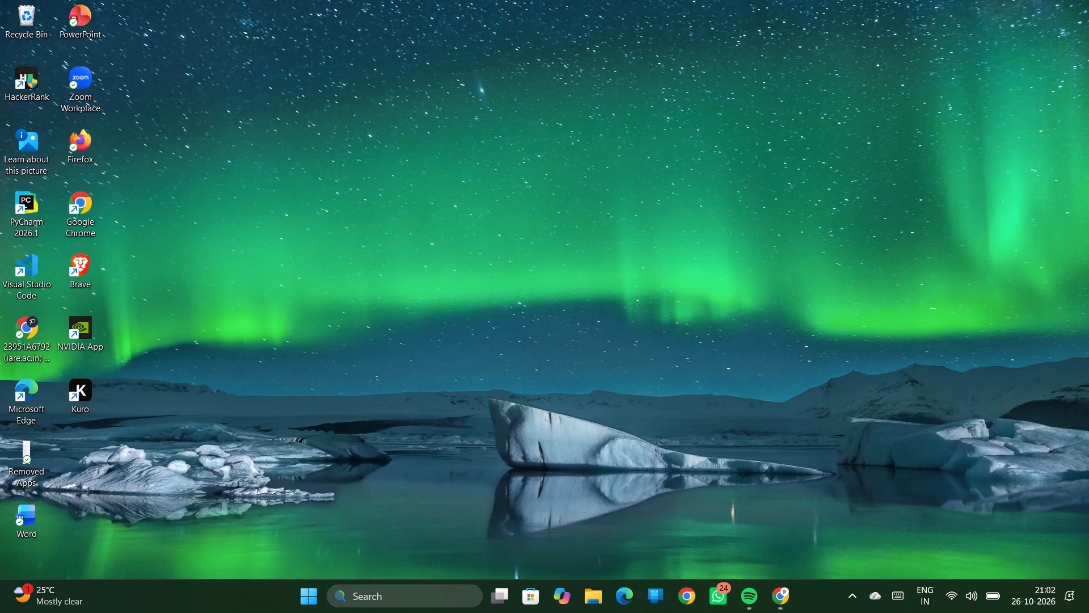
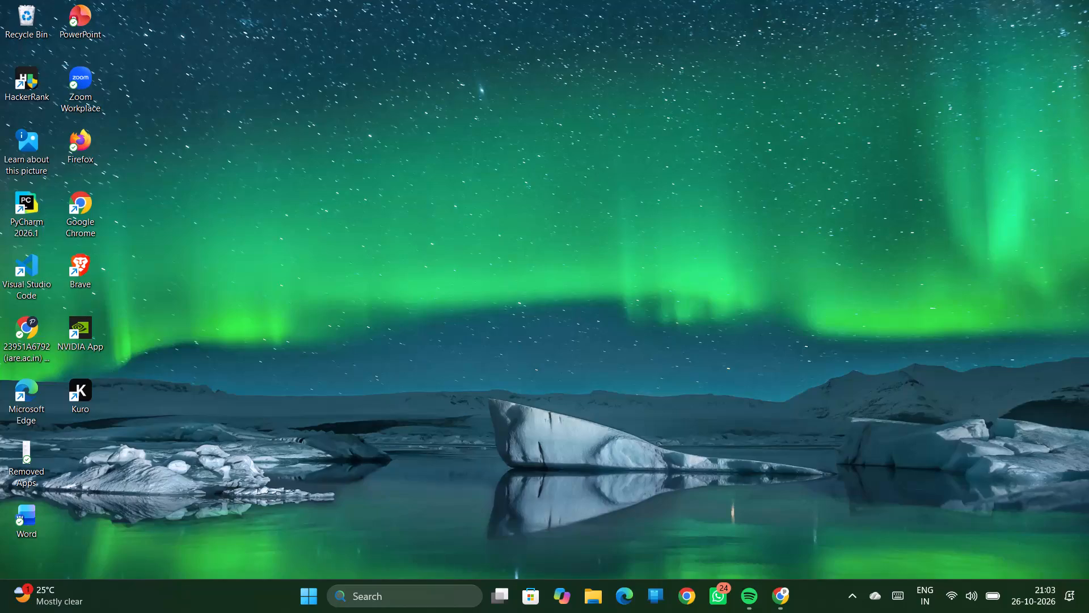
Open the presentation Middleware For Heterogeneous Distributed Services from the Downloads folder in PowerPoint and enable editing.
{"action": "left_click", "coordinate": [596, 601]}
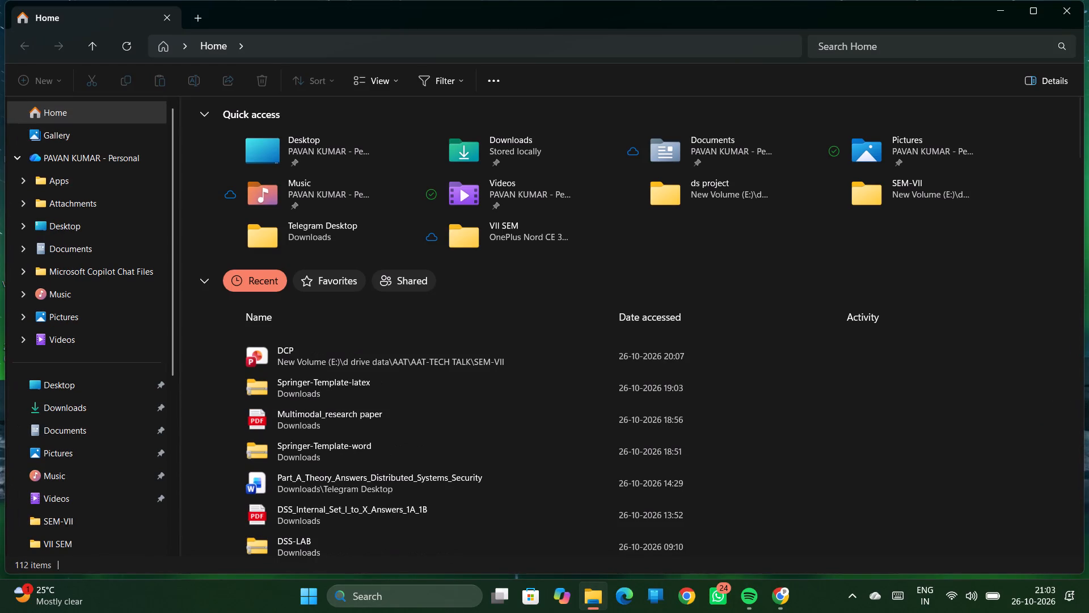
{"action": "left_click", "coordinate": [61, 400]}
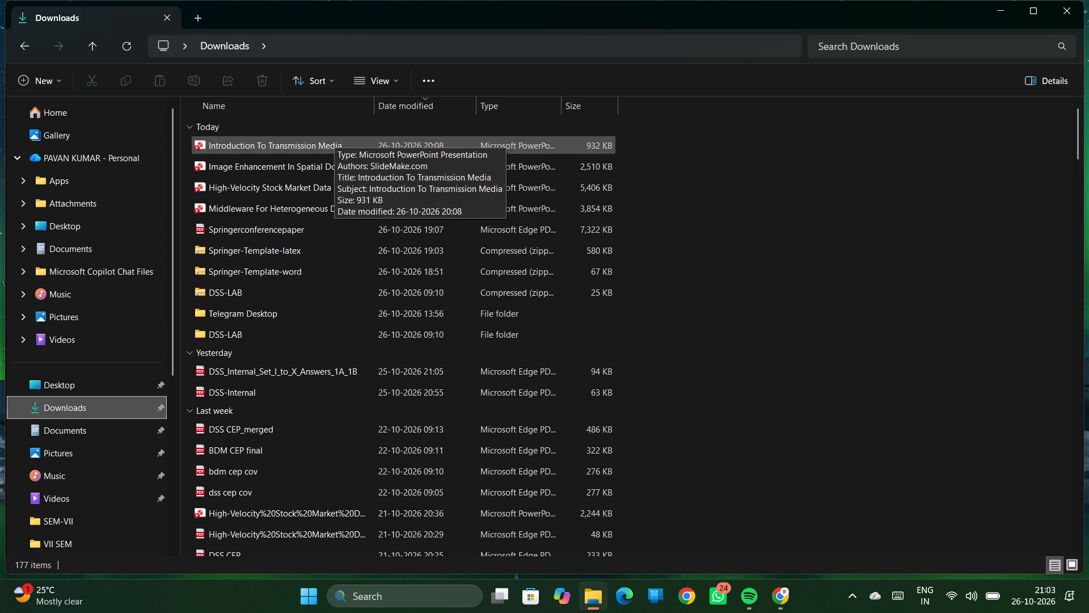
{"action": "double_click", "coordinate": [305, 215]}
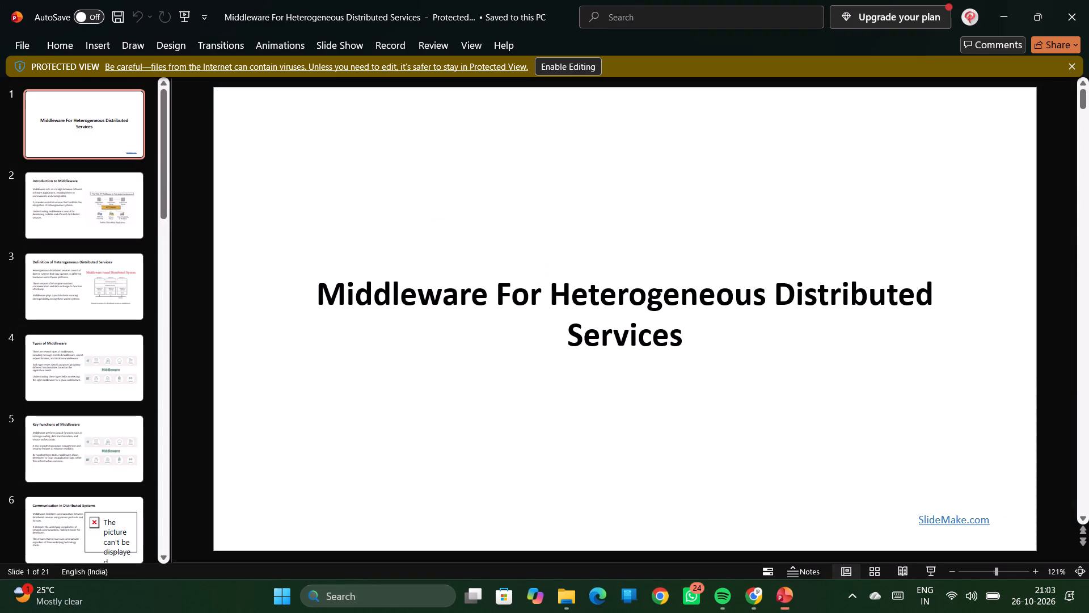
{"action": "left_click", "coordinate": [580, 70]}
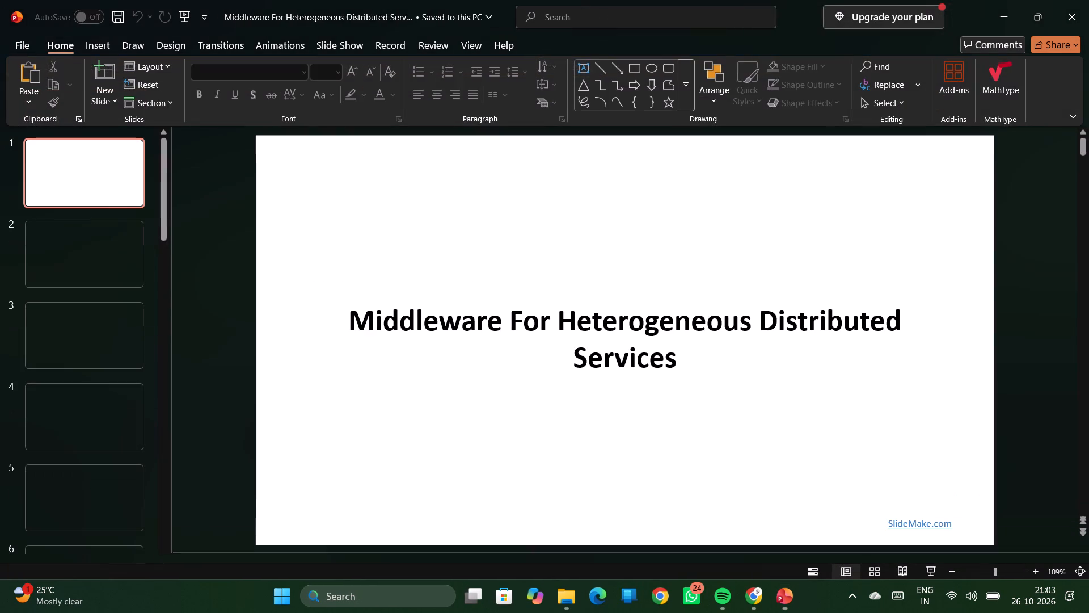
Delete the SlideMake.com link from the title slide.
{"action": "left_click", "coordinate": [876, 527]}
{"action": "key", "text": "Delete"}
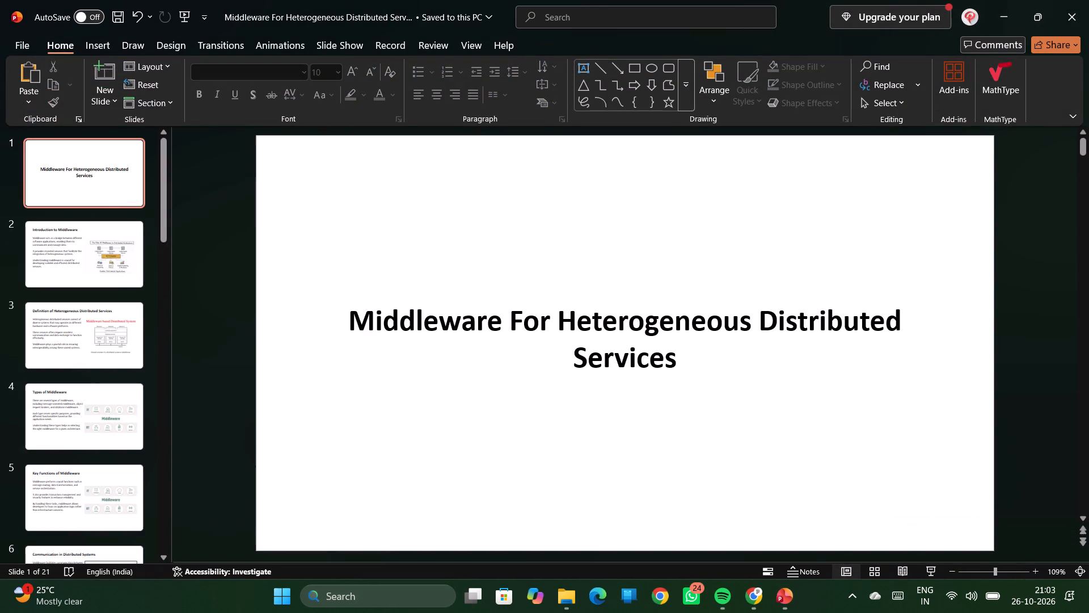
Apply the theme file IARE_PowerpointTemplate_WidescreenHD1 from the AAT folder inside d drive data on drive E: to the presentation.
{"action": "left_click", "coordinate": [76, 241]}
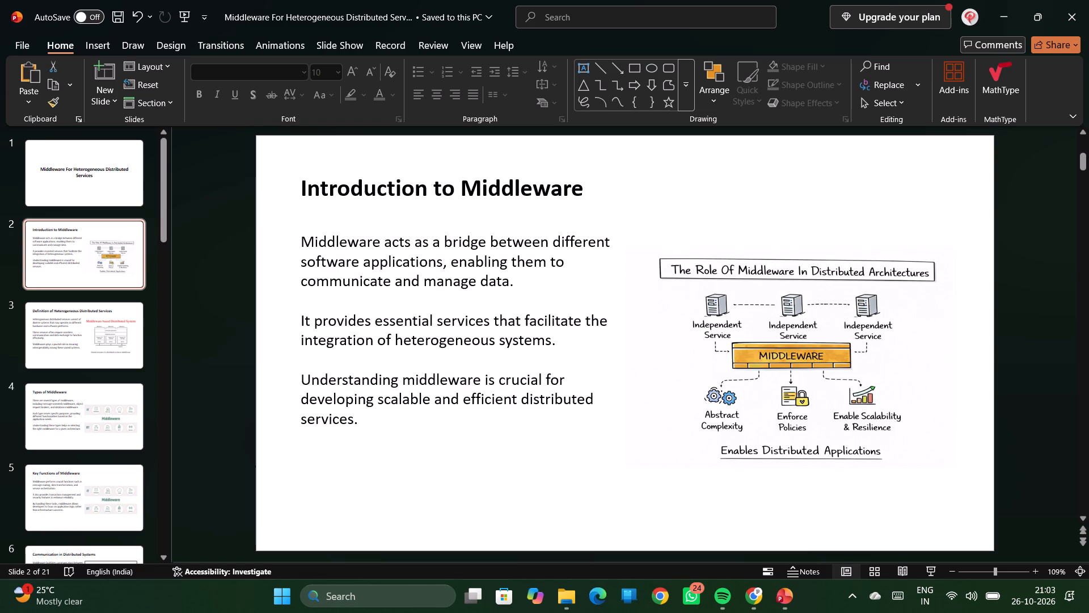
{"action": "left_click", "coordinate": [75, 322]}
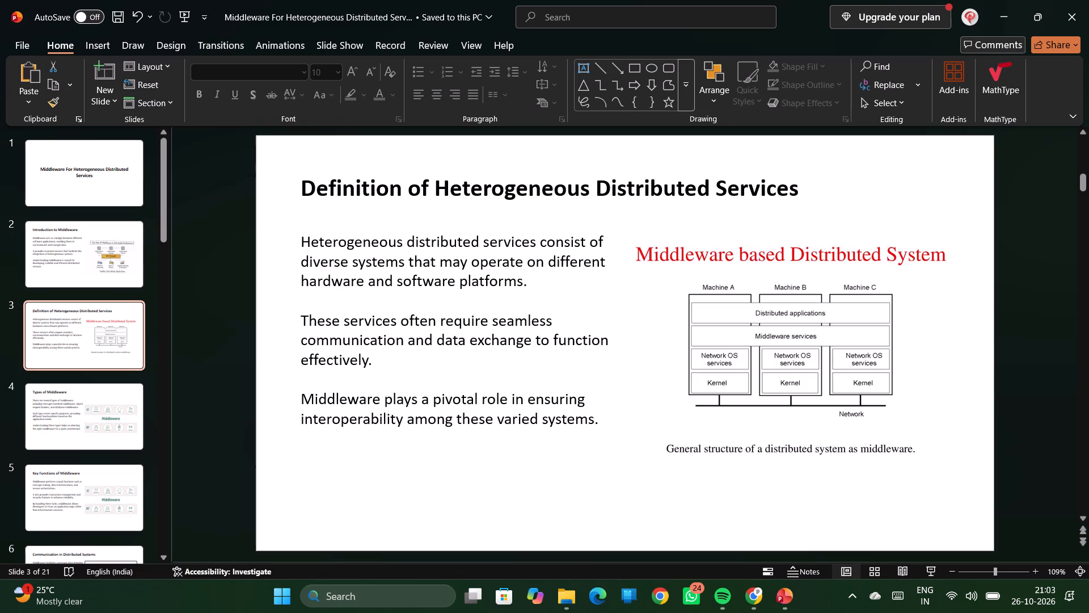
{"action": "left_click", "coordinate": [178, 43]}
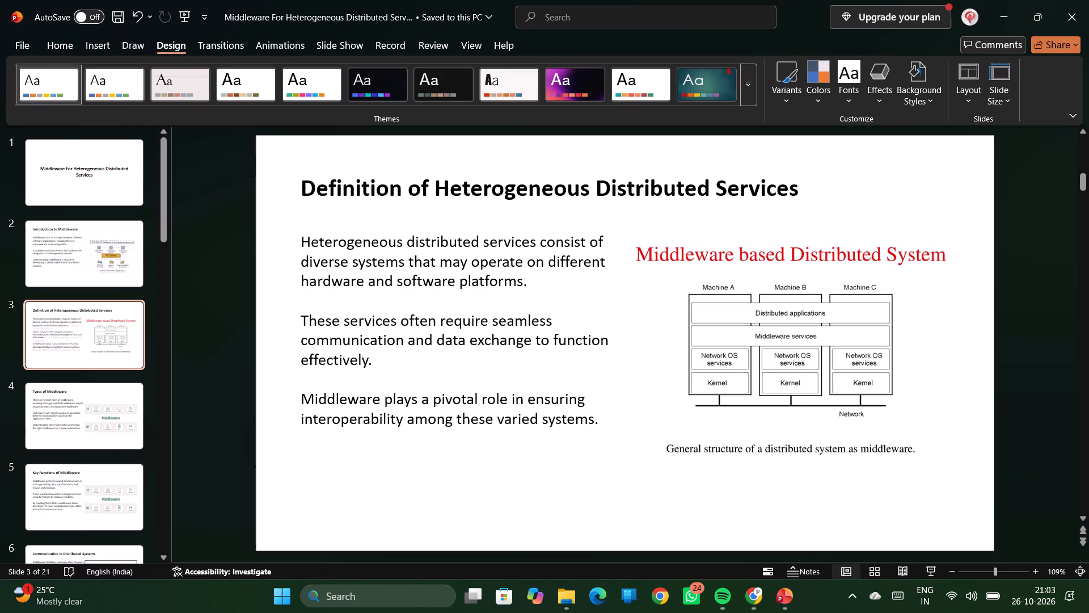
{"action": "left_click", "coordinate": [754, 96]}
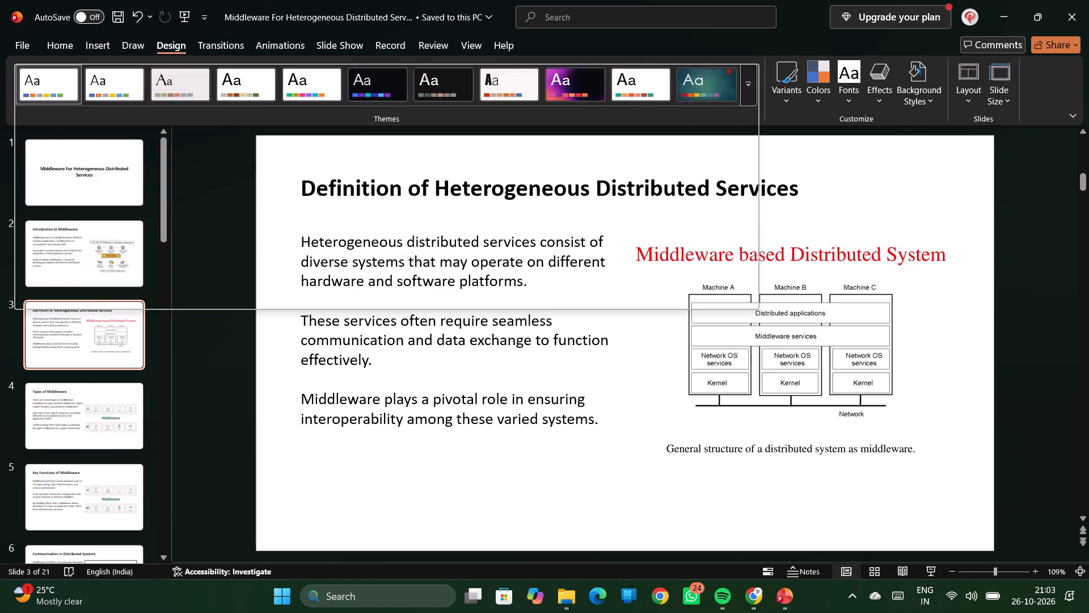
{"action": "left_click", "coordinate": [102, 268]}
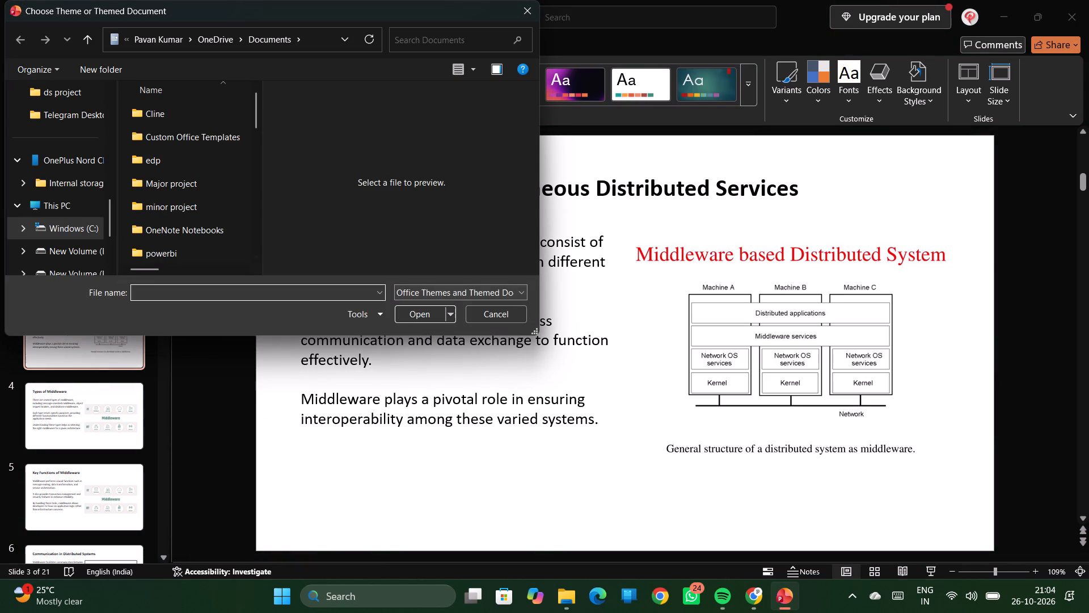
{"action": "scroll", "coordinate": [52, 227], "scroll_direction": "down", "scroll_amount": 3}
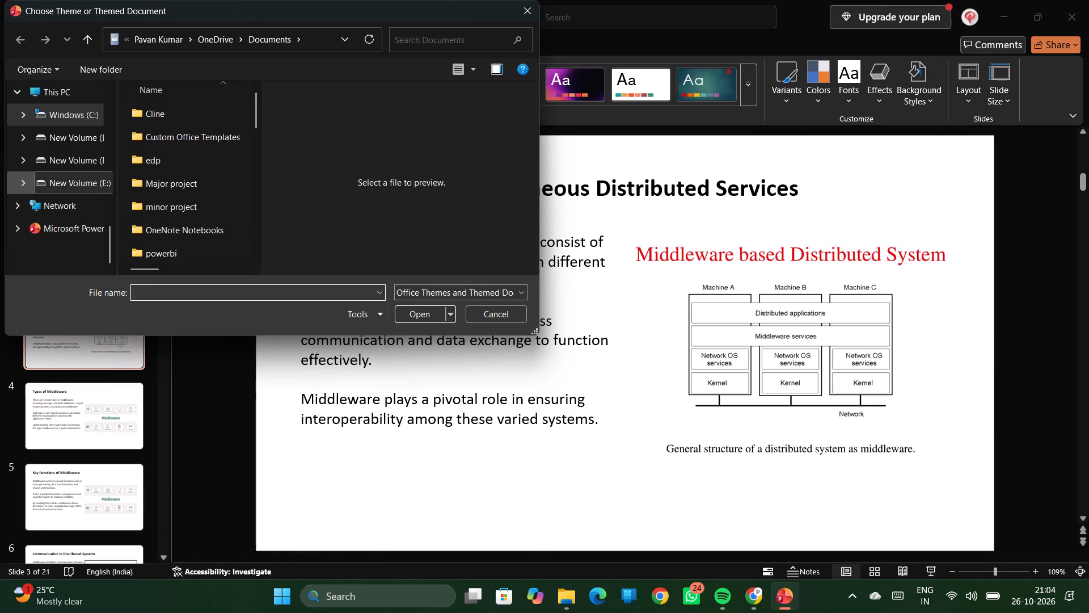
{"action": "left_click", "coordinate": [82, 166]}
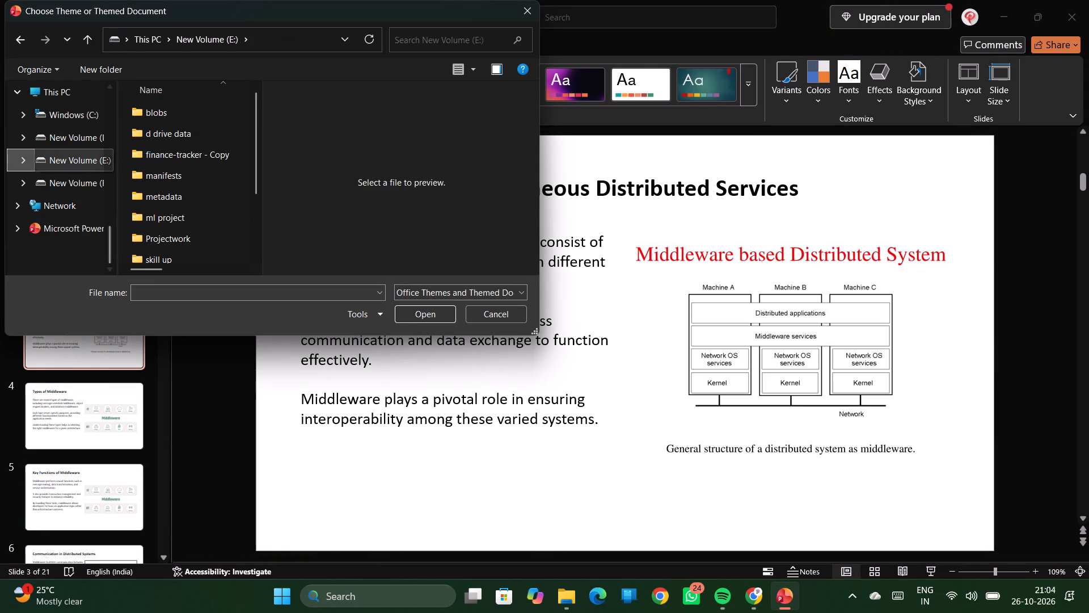
{"action": "double_click", "coordinate": [171, 132]}
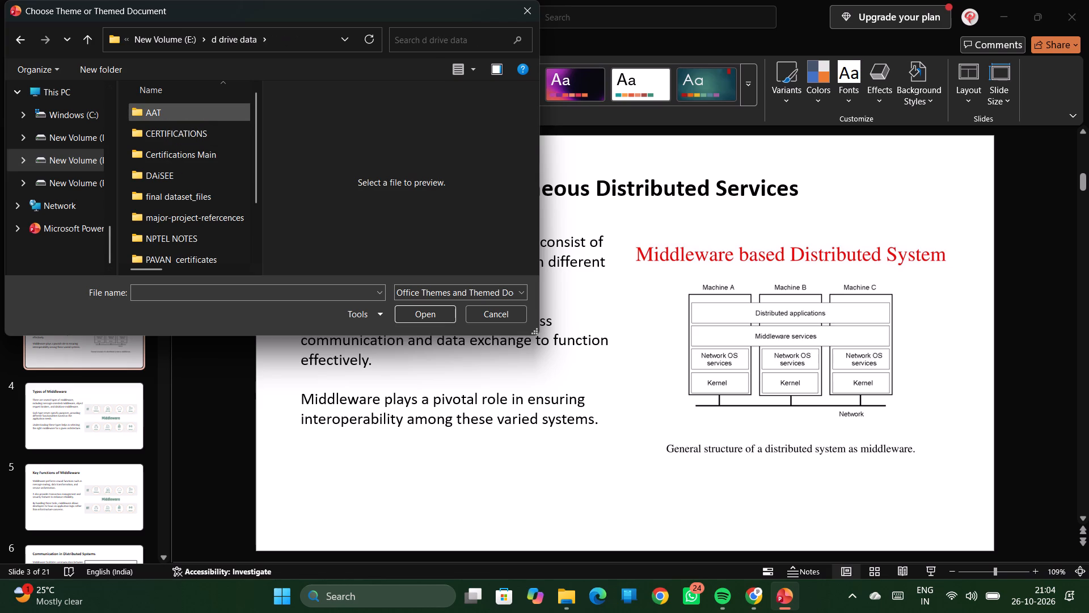
{"action": "double_click", "coordinate": [184, 119]}
{"action": "left_click", "coordinate": [178, 201]}
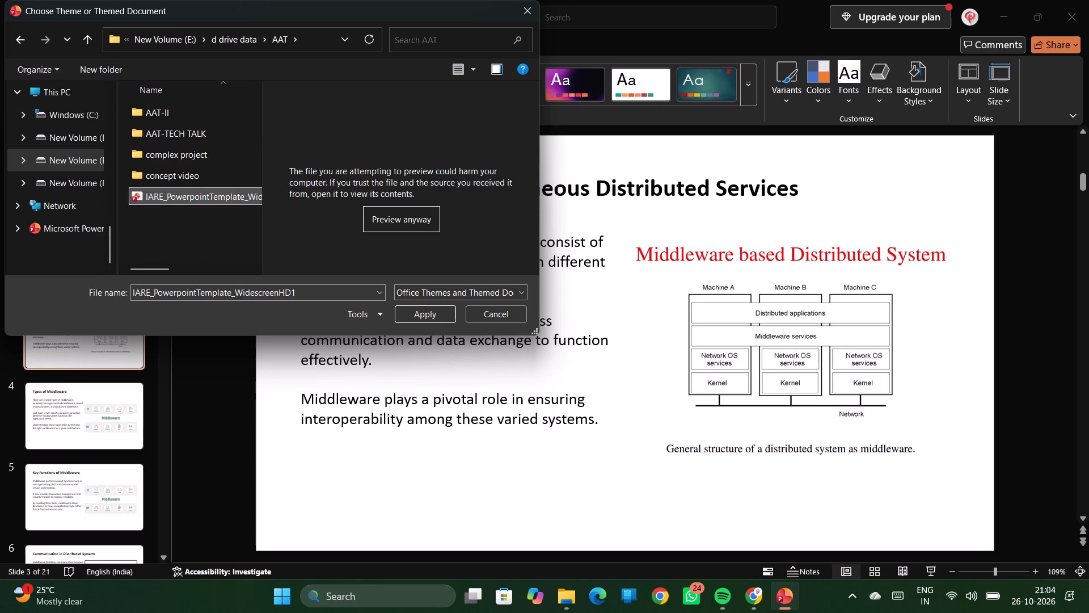
{"action": "left_click", "coordinate": [438, 318]}
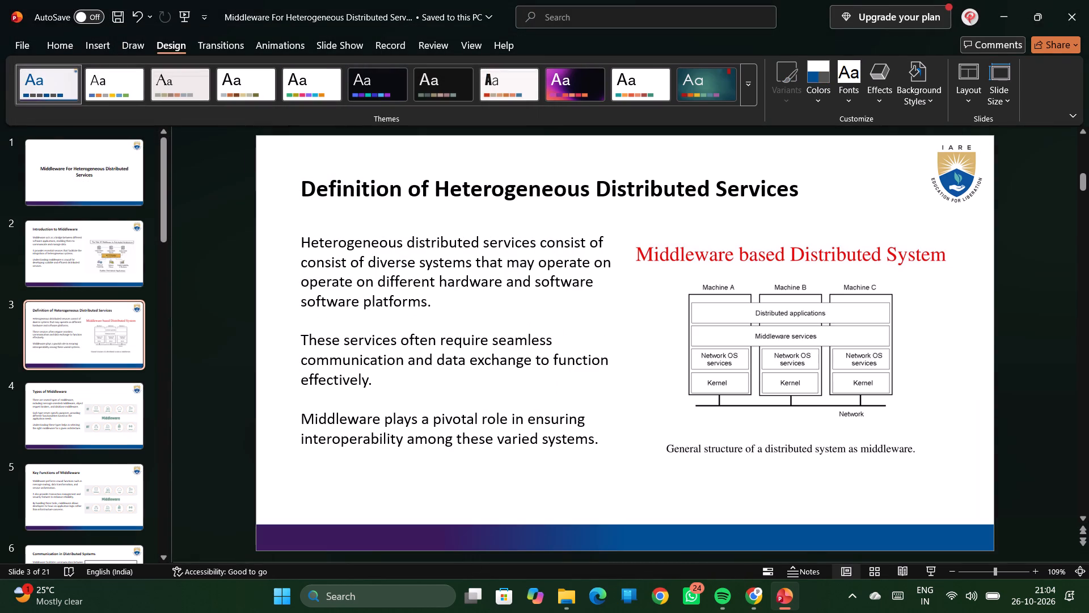
Look through the opening slides up to about slide 9 to check the applied theme and the pictures, returning to the title slide.
{"action": "key", "text": "Up"}
{"action": "key", "text": "Up"}
{"action": "key", "text": "Up"}
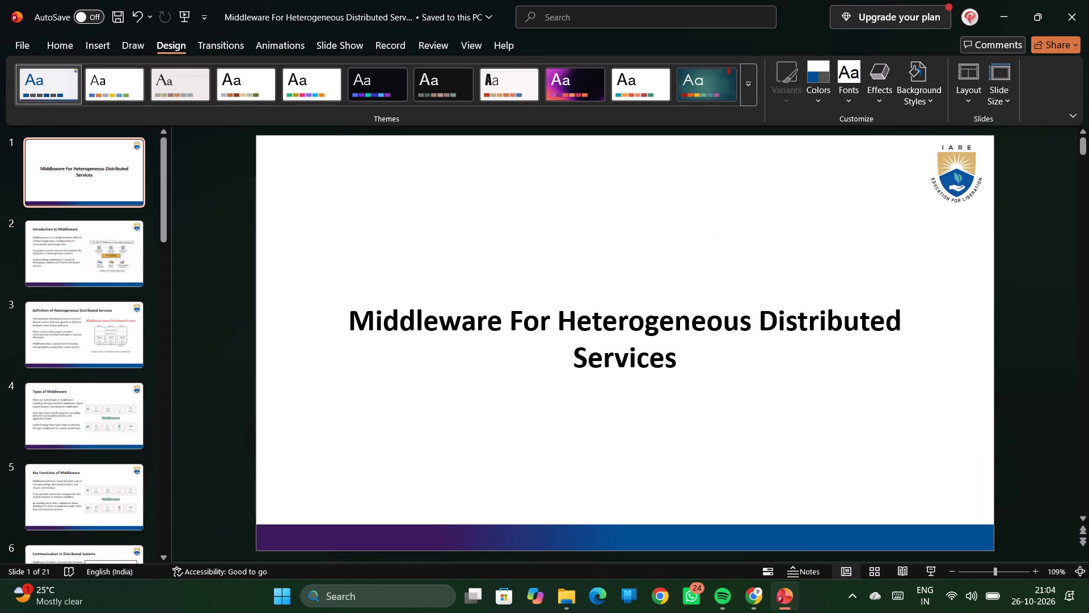
{"action": "key", "text": "Down"}
{"action": "key", "text": "Down"}
{"action": "key", "text": "Down"}
{"action": "key", "text": "Down"}
{"action": "key", "text": "Down"}
{"action": "key", "text": "Down"}
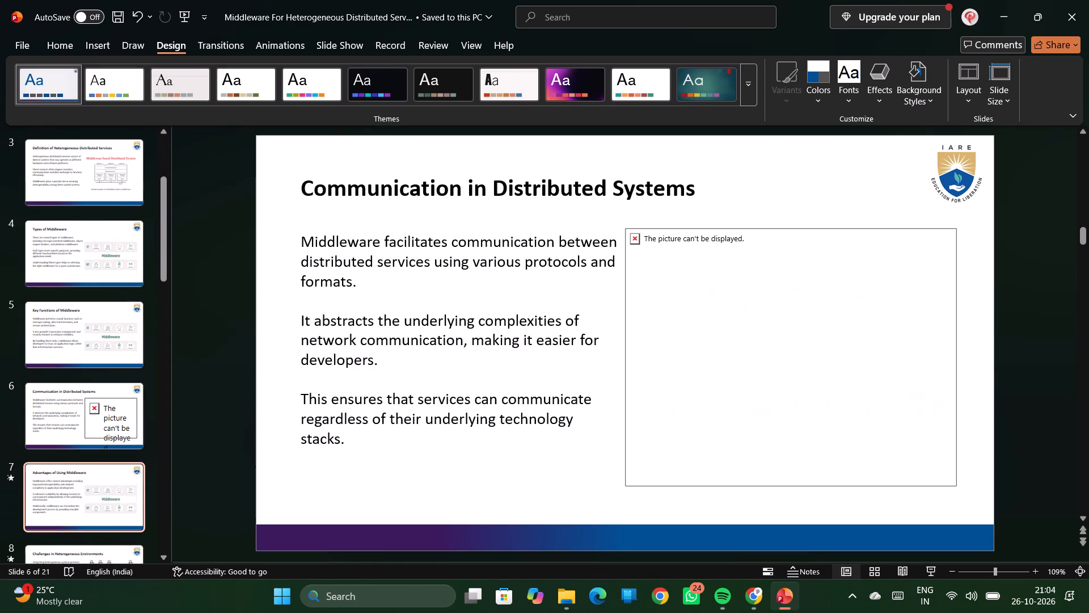
{"action": "key", "text": "Down"}
{"action": "key", "text": "Down"}
{"action": "key", "text": "Down"}
{"action": "key", "text": "Up"}
{"action": "key", "text": "Up"}
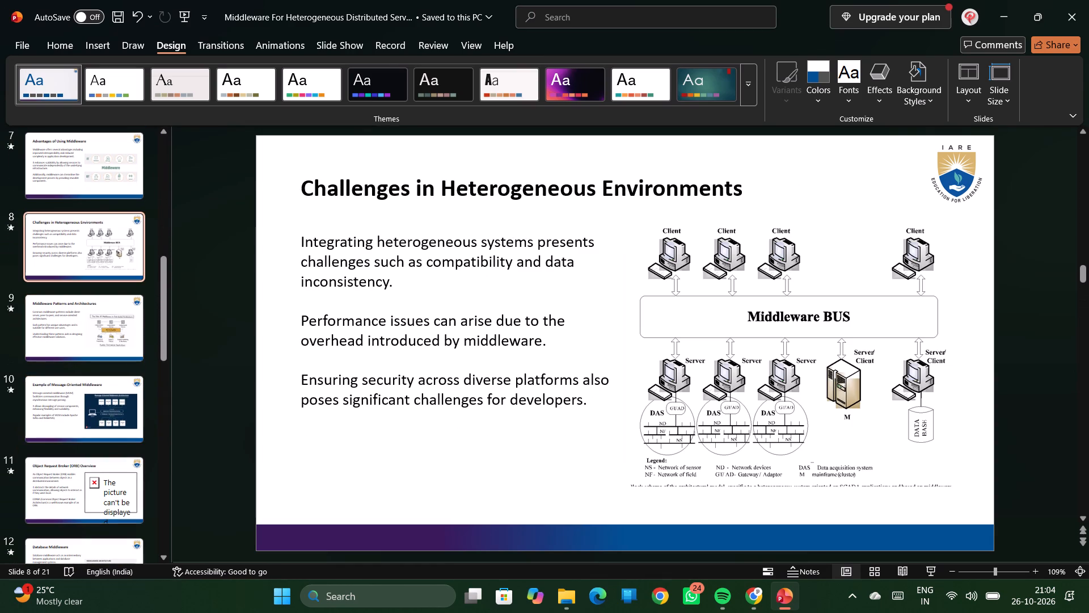
{"action": "key", "text": "Up"}
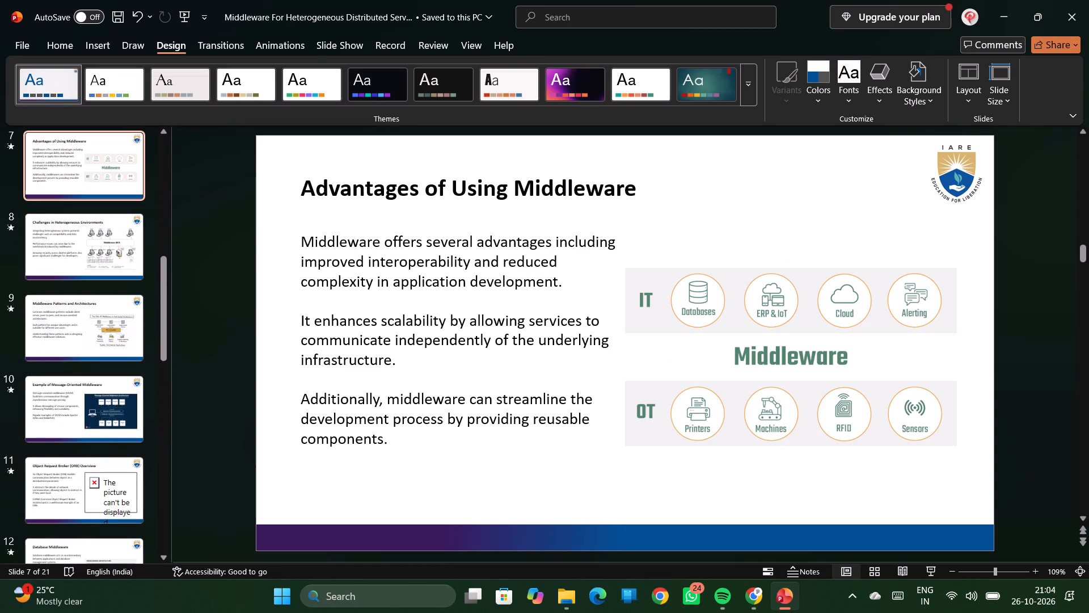
{"action": "key", "text": "Up"}
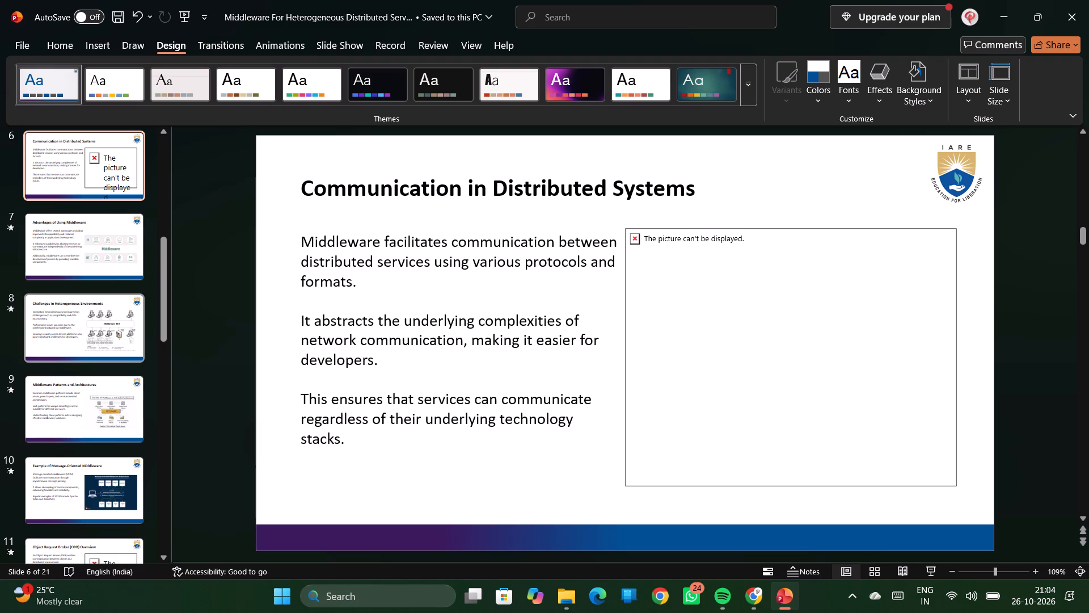
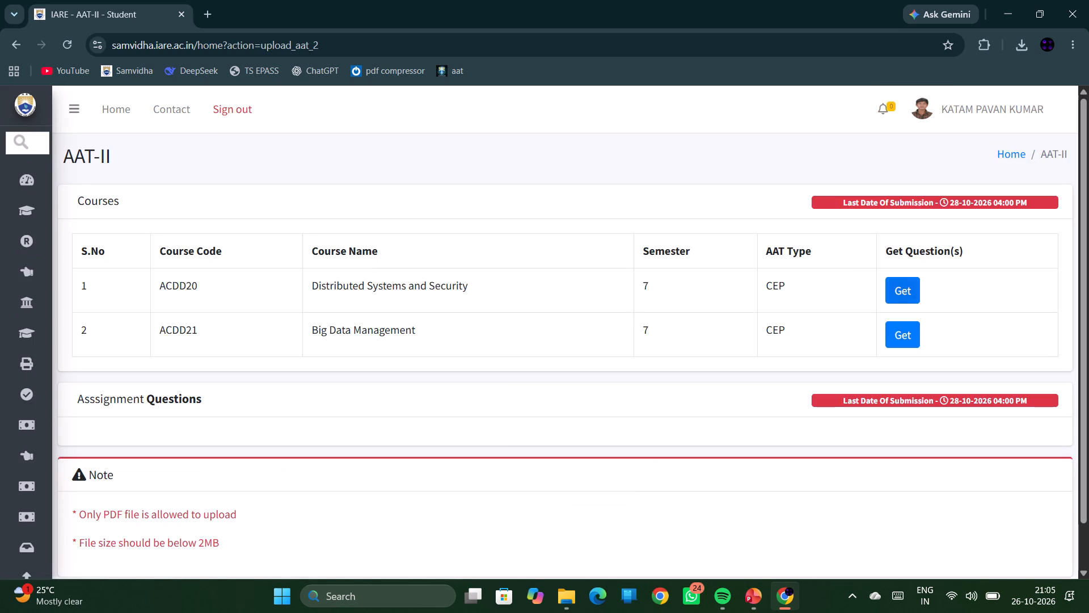
{"action": "left_click", "coordinate": [893, 288]}
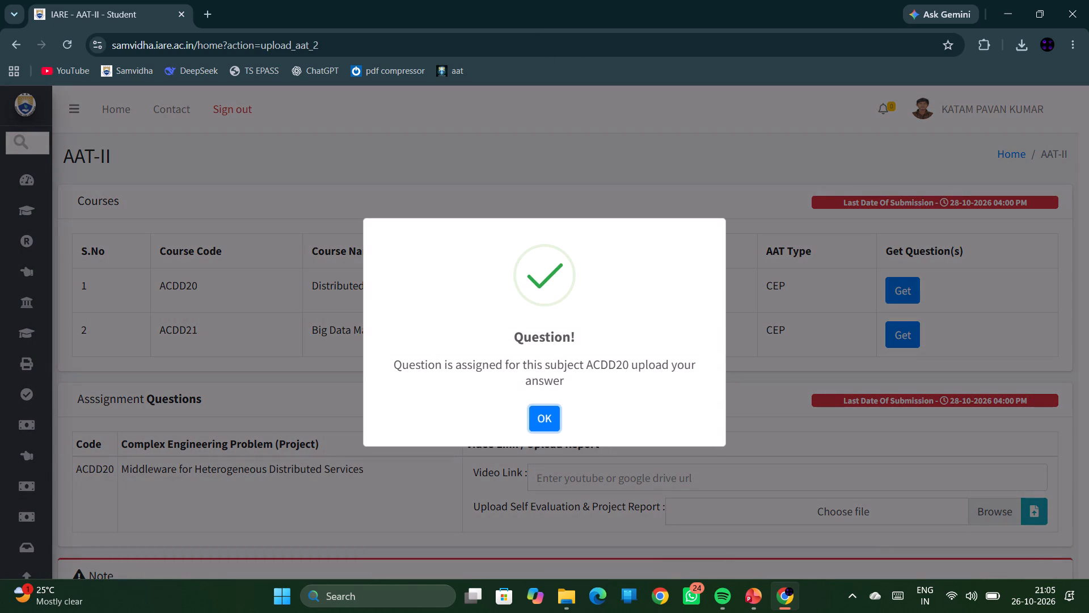
{"action": "left_click", "coordinate": [555, 415]}
{"action": "scroll", "coordinate": [360, 502], "scroll_direction": "down", "scroll_amount": 3}
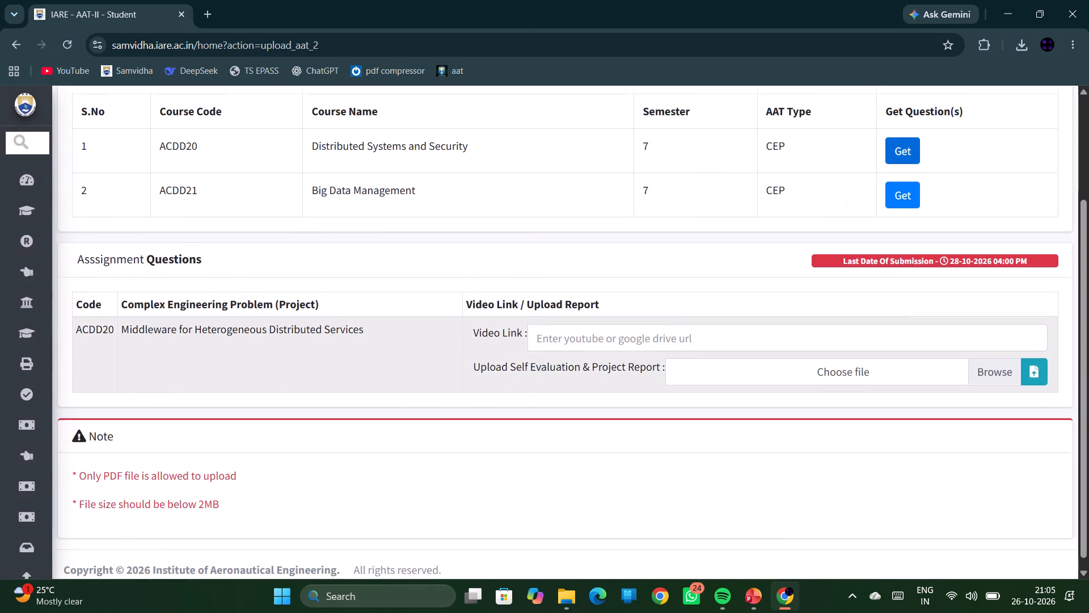
{"action": "scroll", "coordinate": [360, 502], "scroll_direction": "up", "scroll_amount": 4}
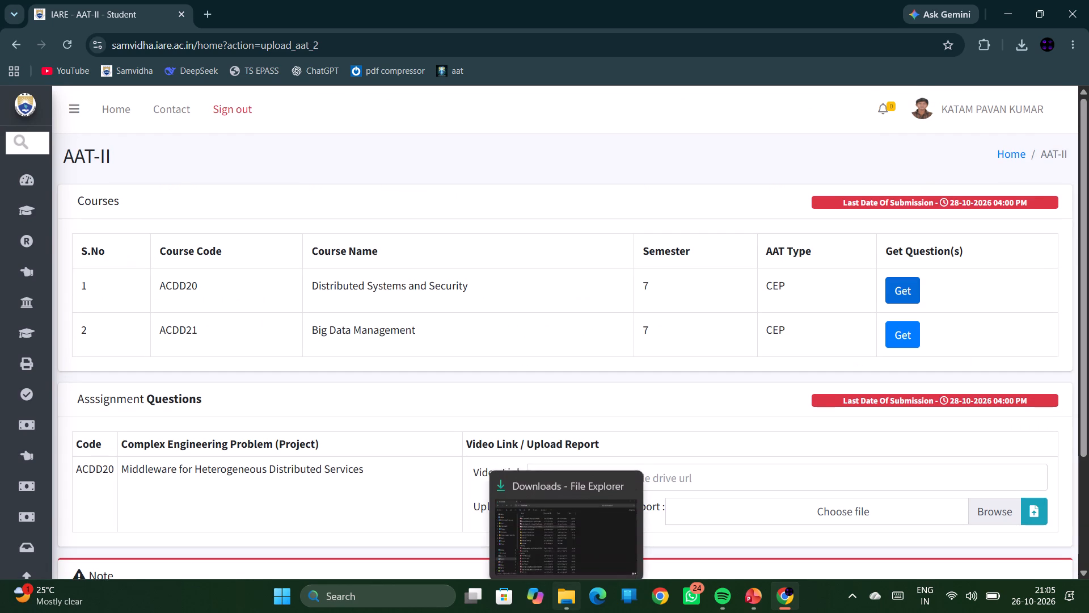
Look through the sem-VI files in drive E: under d drive data, AAT, complex project, and close File Explorer.
{"action": "left_click", "coordinate": [557, 599]}
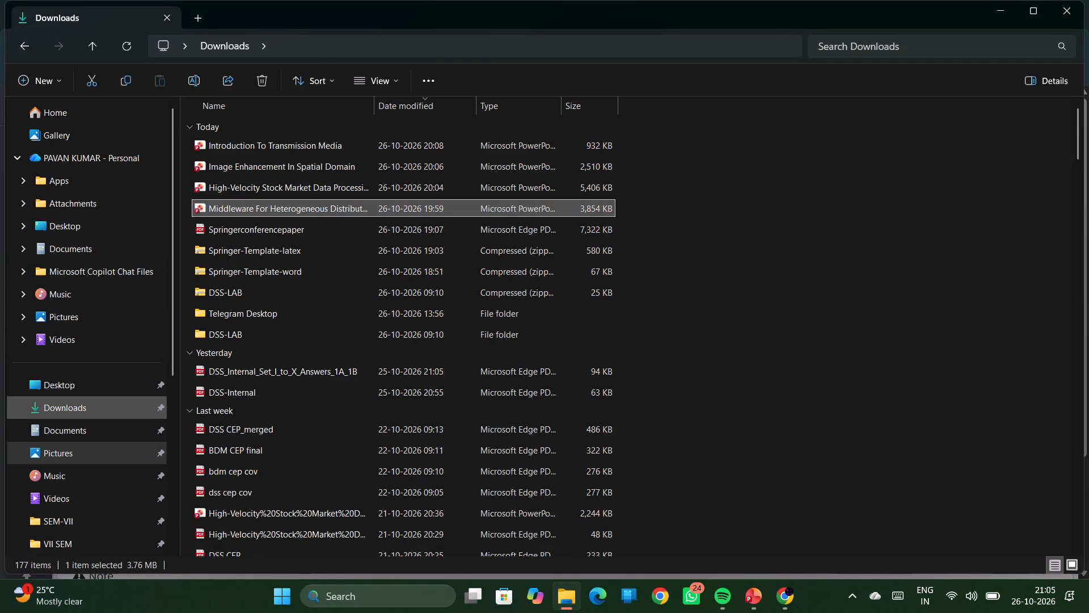
{"action": "scroll", "coordinate": [47, 403], "scroll_direction": "down", "scroll_amount": 6}
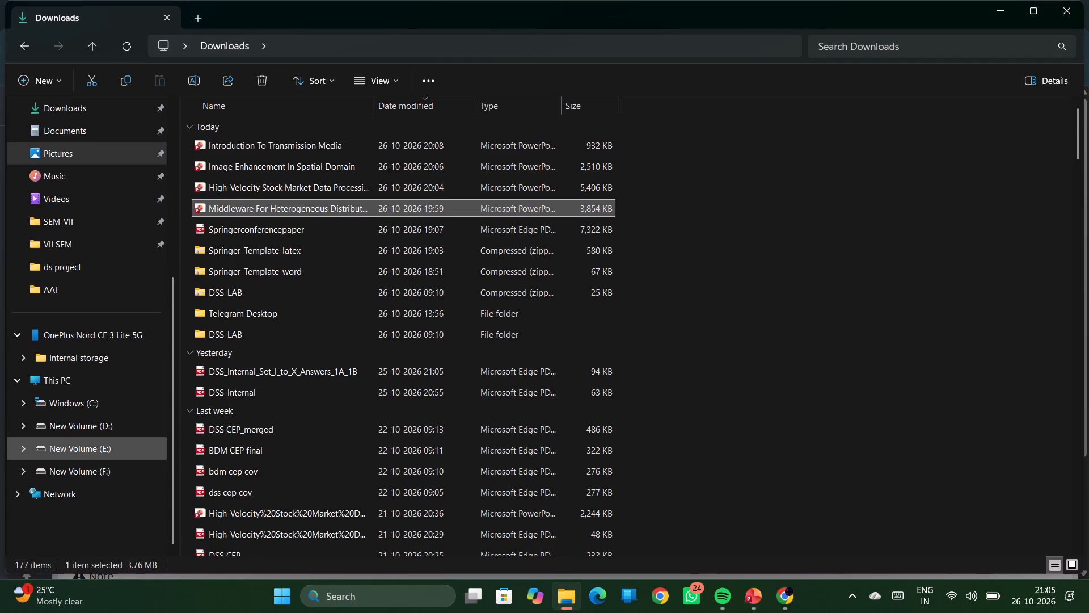
{"action": "left_click", "coordinate": [193, 20]}
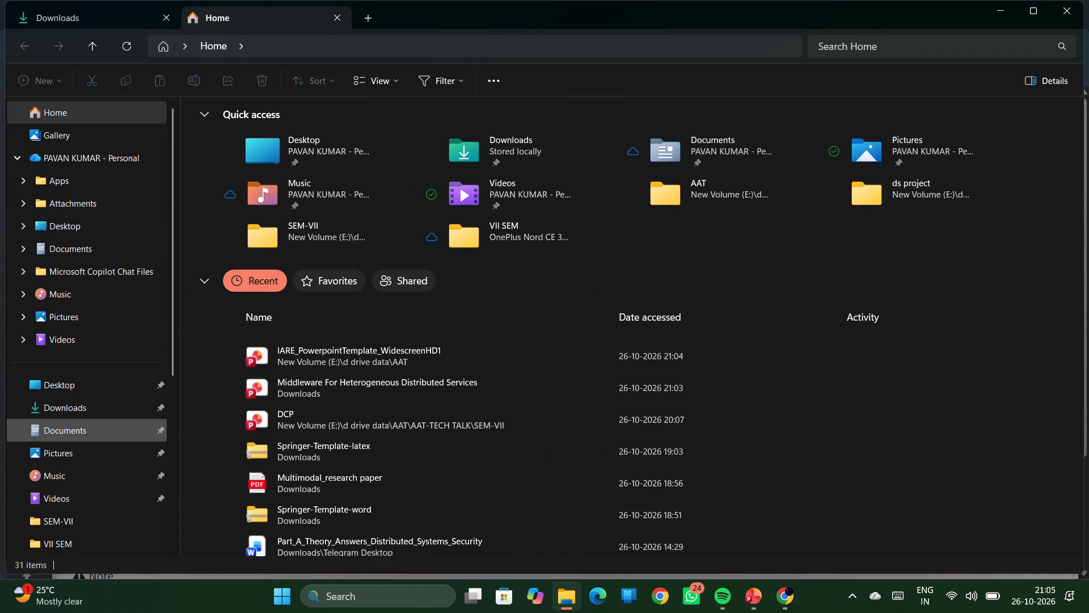
{"action": "scroll", "coordinate": [67, 516], "scroll_direction": "down", "scroll_amount": 6}
{"action": "left_click", "coordinate": [75, 452]}
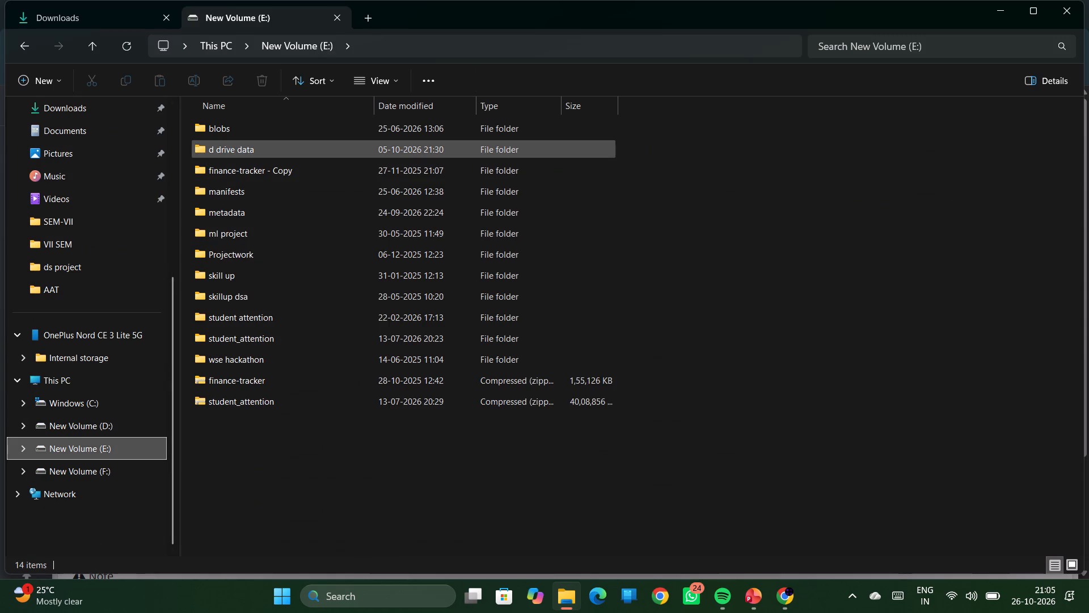
{"action": "double_click", "coordinate": [279, 152]}
{"action": "double_click", "coordinate": [260, 135]}
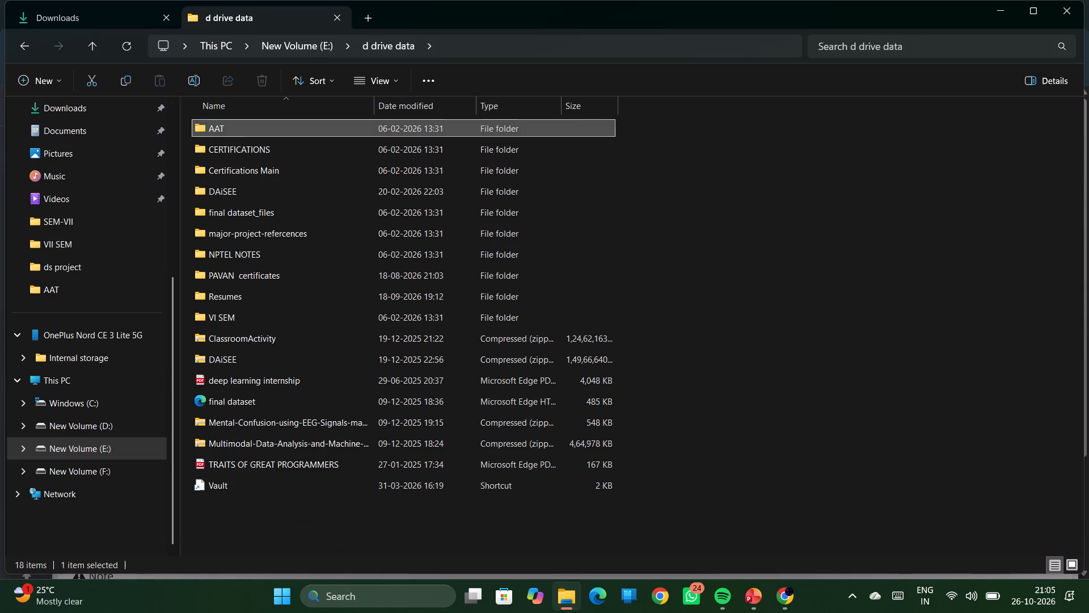
{"action": "double_click", "coordinate": [268, 166]}
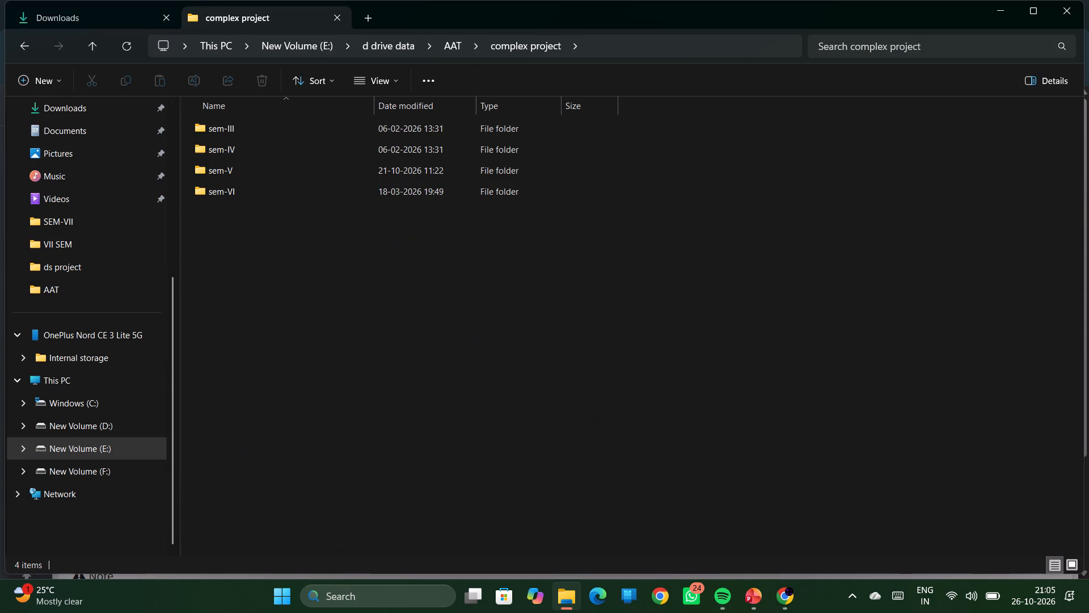
{"action": "double_click", "coordinate": [236, 191]}
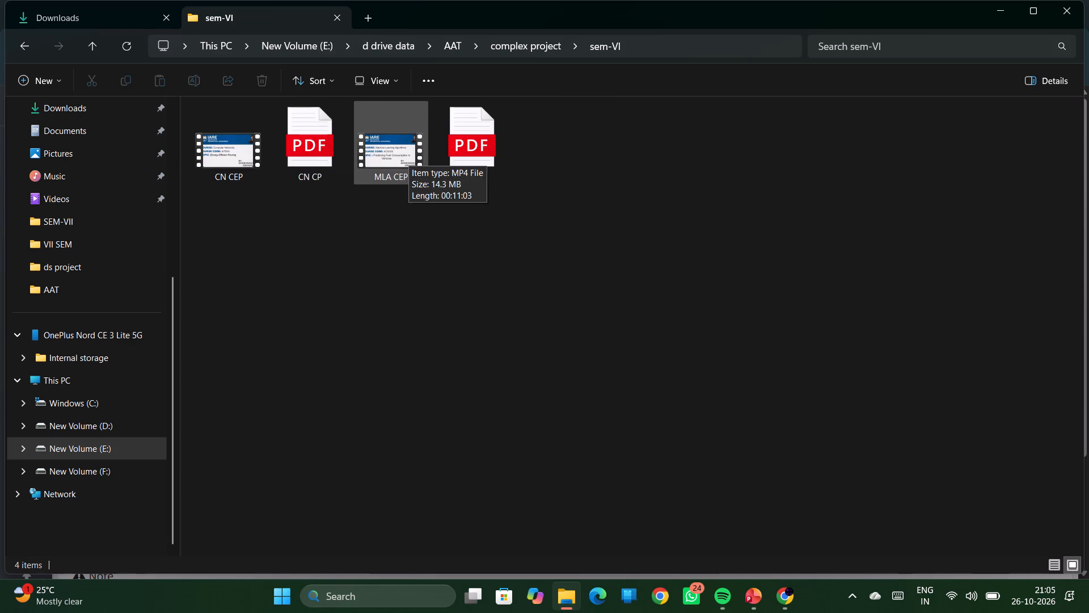
{"action": "left_click", "coordinate": [526, 42]}
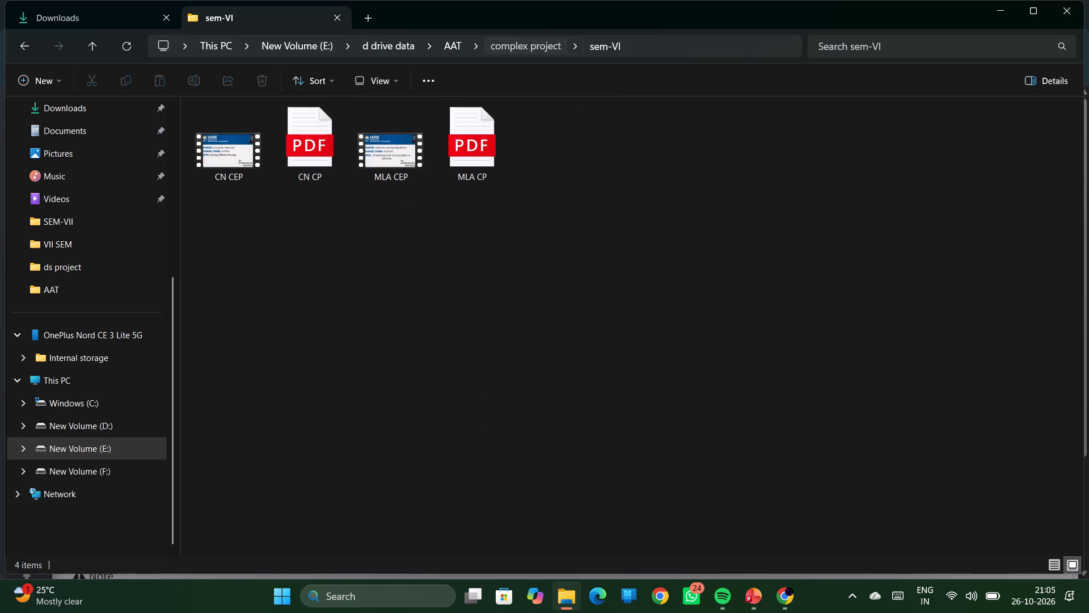
{"action": "left_click", "coordinate": [1078, 5]}
Examine the ACDD20 assignment's topic, video link and report upload fields, and the submission notes on the AAT-II page.
{"action": "scroll", "coordinate": [623, 249], "scroll_direction": "down", "scroll_amount": 2}
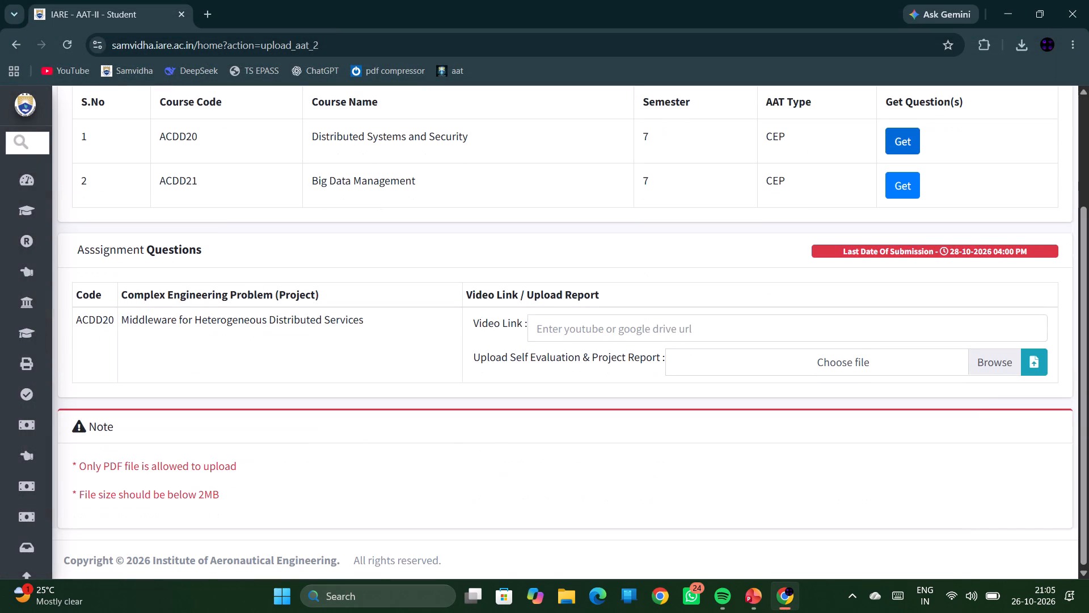
{"action": "scroll", "coordinate": [623, 249], "scroll_direction": "down", "scroll_amount": 1}
{"action": "left_click", "coordinate": [597, 329]}
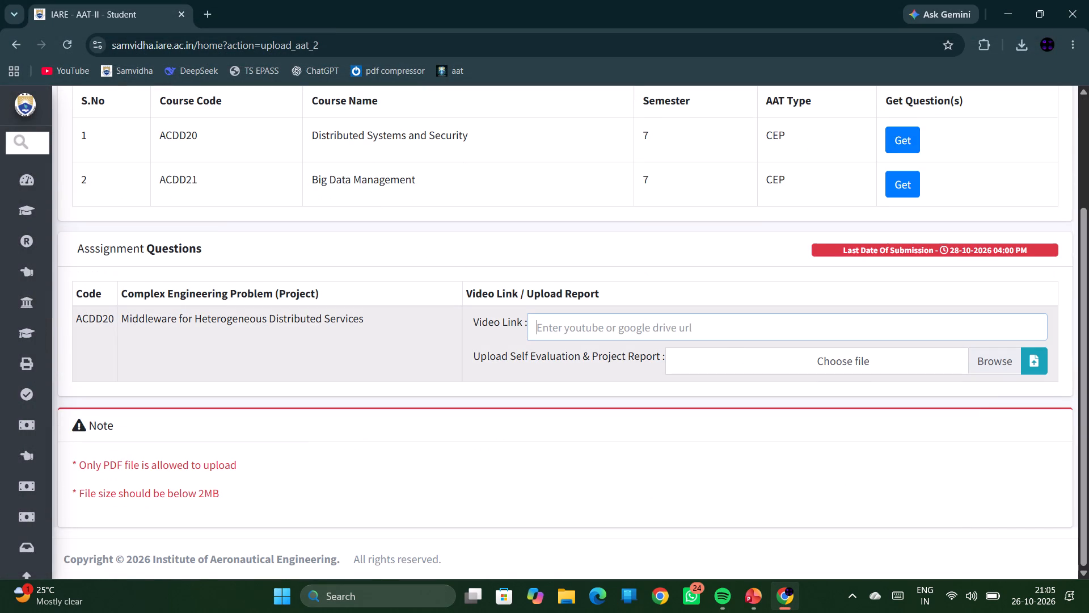
{"action": "left_click", "coordinate": [514, 370]}
{"action": "left_click", "coordinate": [537, 323]}
{"action": "left_click", "coordinate": [457, 382]}
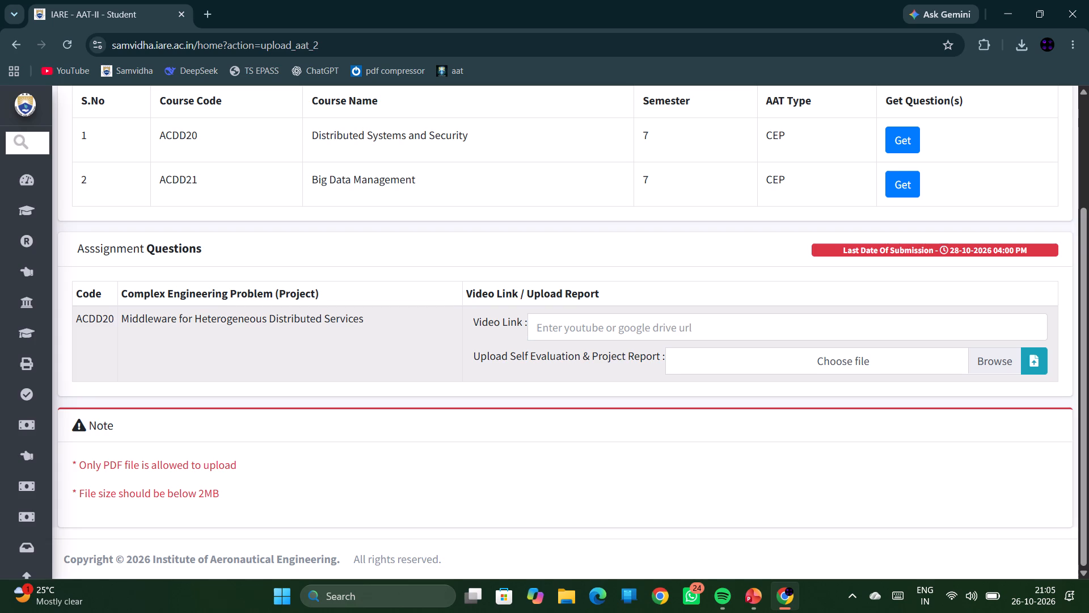
{"action": "left_click", "coordinate": [545, 333]}
{"action": "left_click", "coordinate": [531, 350]}
{"action": "scroll", "coordinate": [531, 350], "scroll_direction": "up", "scroll_amount": 1}
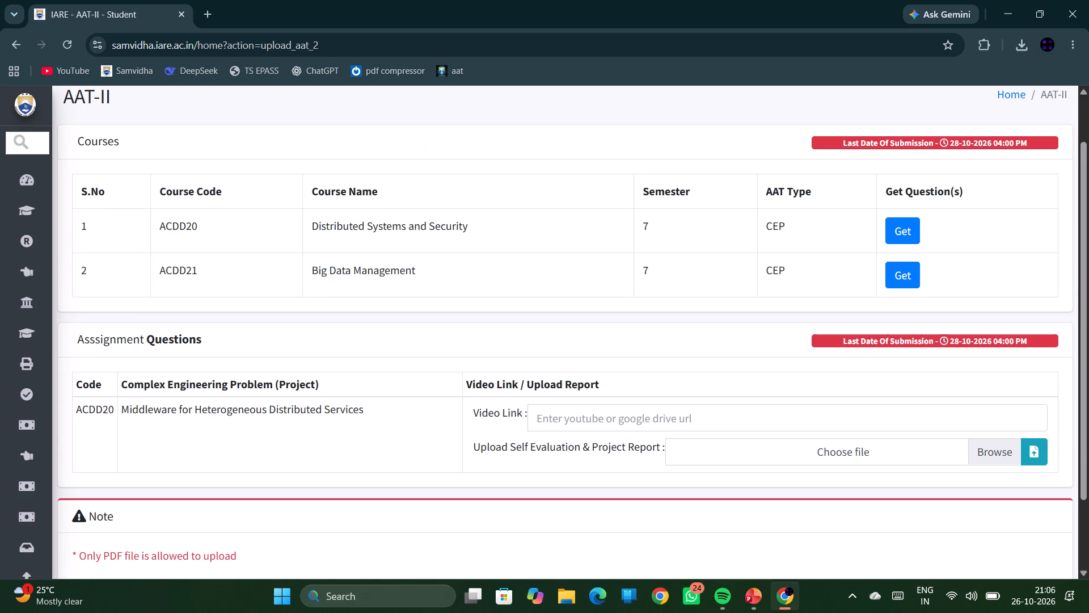
{"action": "scroll", "coordinate": [531, 350], "scroll_direction": "down", "scroll_amount": 2}
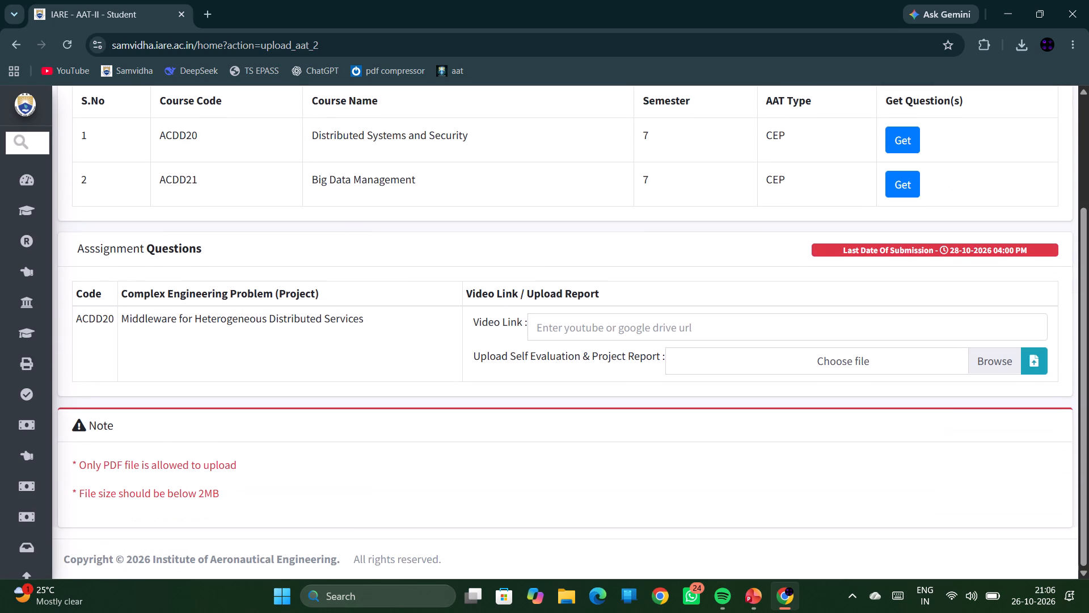
Open the recent DCP presentation from the AAT-TECH TALK SEM-VII folder in PowerPoint.
{"action": "left_click", "coordinate": [759, 603]}
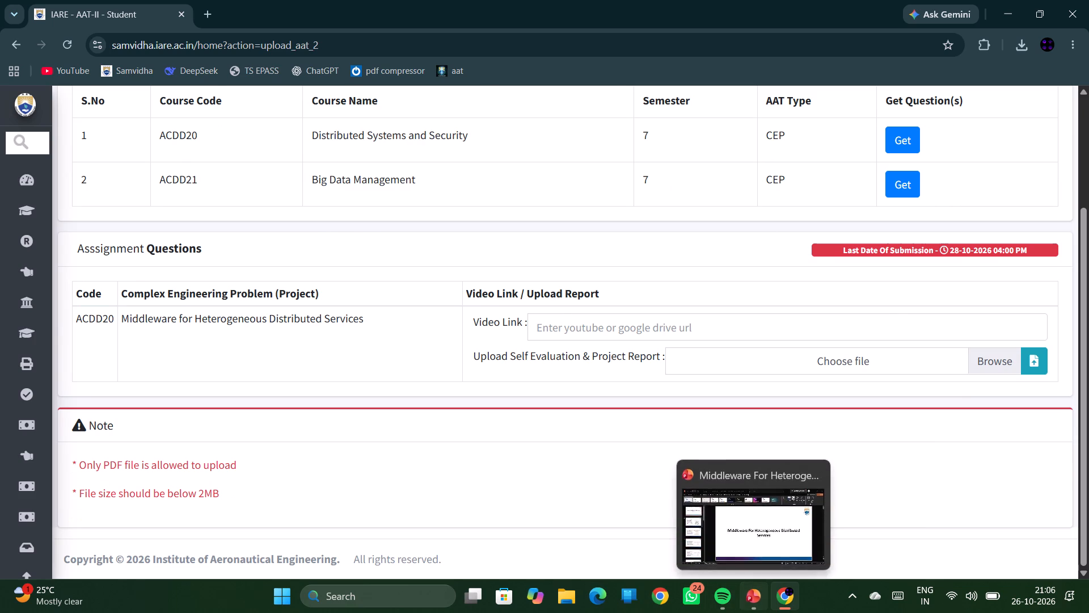
{"action": "left_click", "coordinate": [565, 594]}
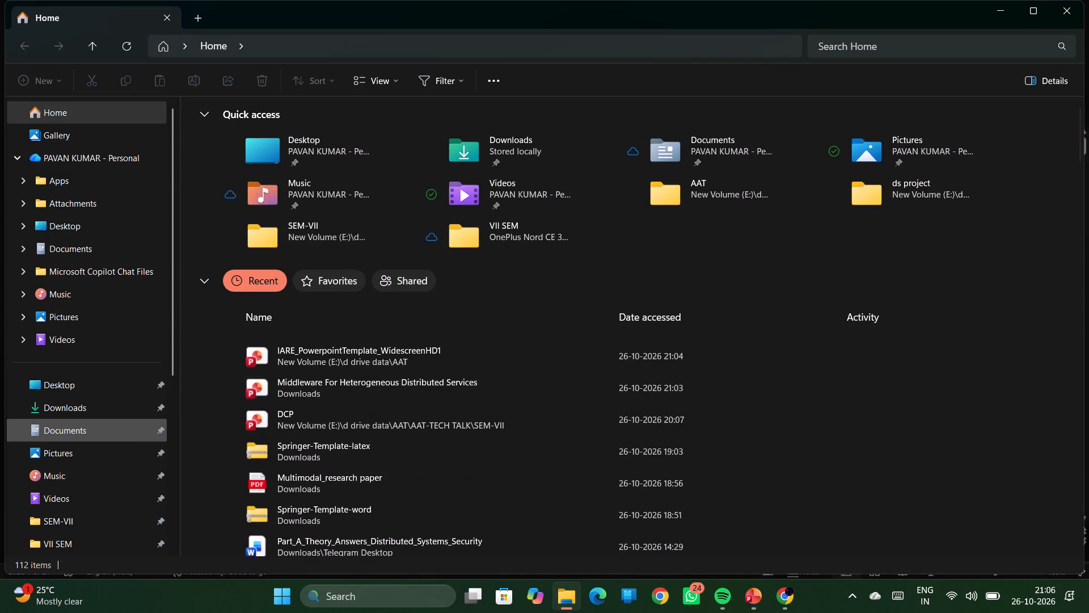
{"action": "double_click", "coordinate": [294, 430]}
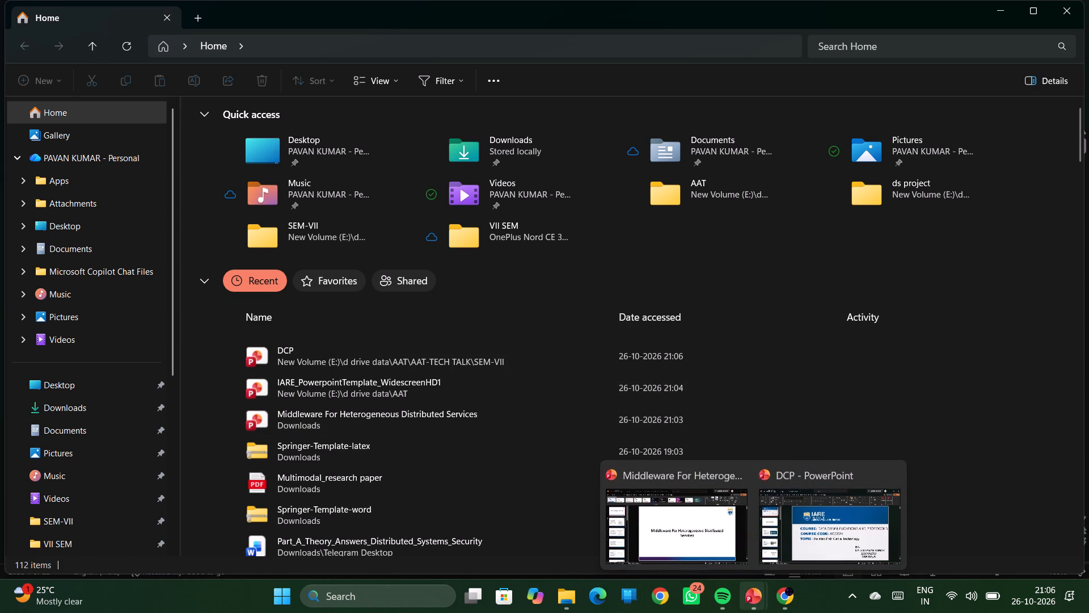
{"action": "left_click", "coordinate": [821, 535]}
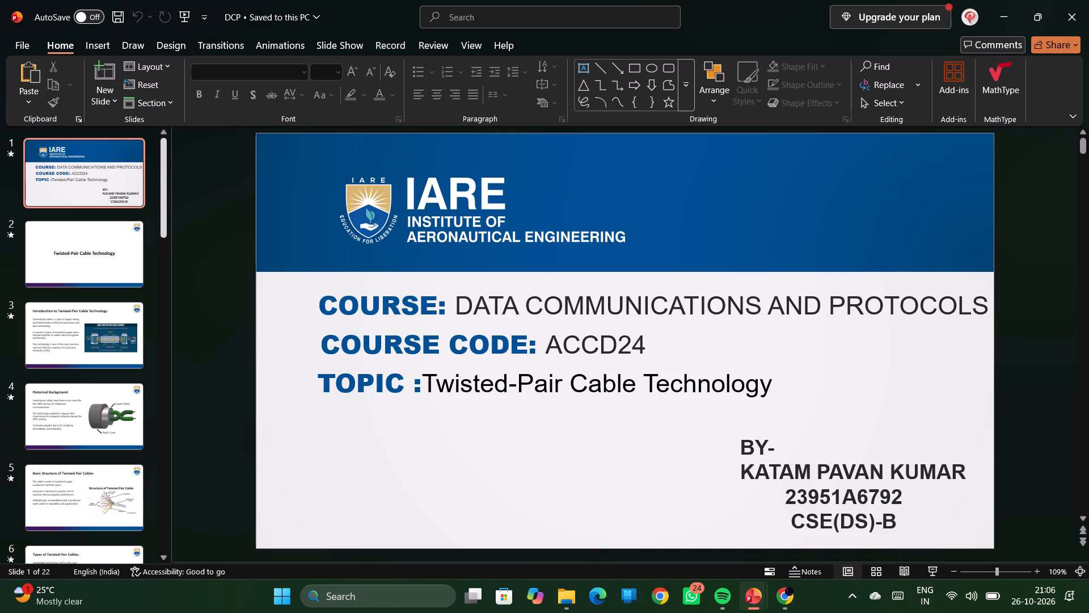
Copy the DCP title slide into the Middleware For Heterogeneous Distributed Services presentation and place it as the first slide.
{"action": "left_click", "coordinate": [88, 189]}
{"action": "key", "text": "ctrl+c"}
{"action": "left_click", "coordinate": [88, 189]}
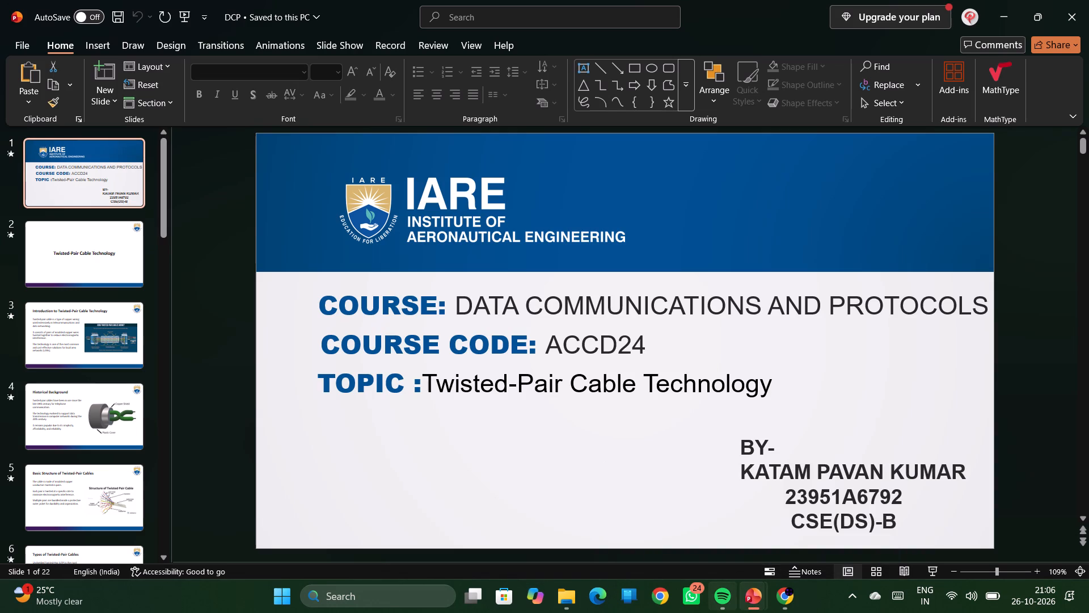
{"action": "left_click", "coordinate": [699, 535]}
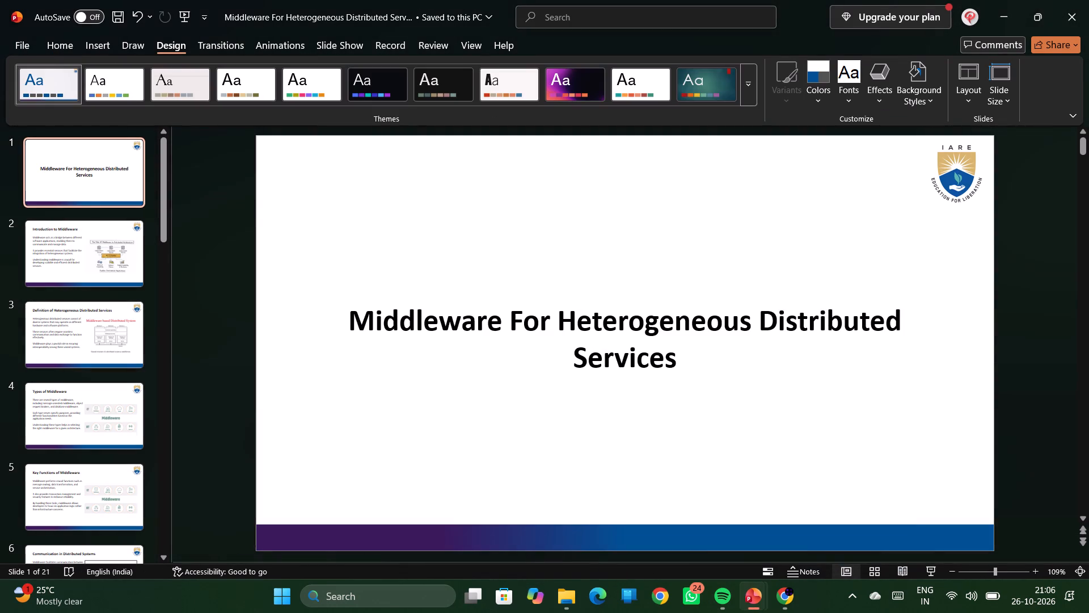
{"action": "key", "text": "ctrl+v"}
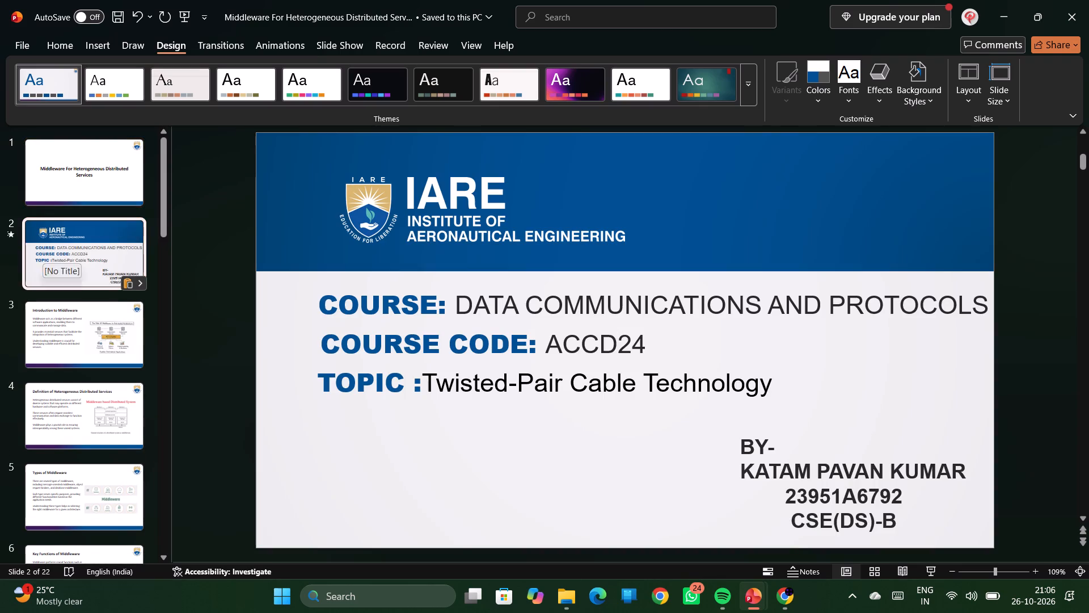
{"action": "left_click_drag", "start_coordinate": [43, 253], "coordinate": [51, 133]}
Delete the original Middleware For Heterogeneous Distributed Services title slide, now slide 2.
{"action": "left_click", "coordinate": [65, 258]}
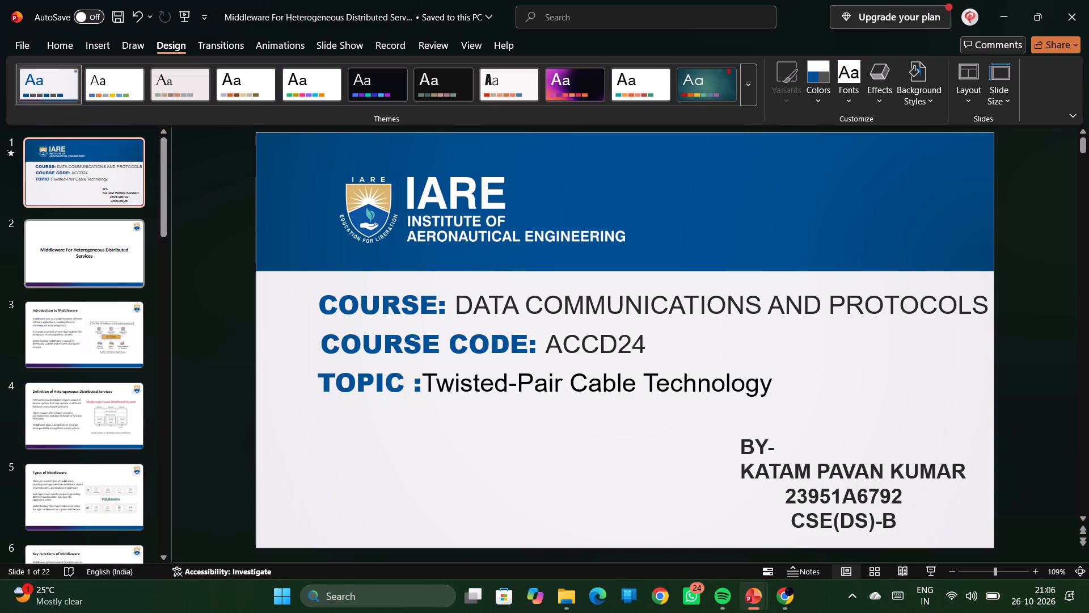
{"action": "key", "text": "Print"}
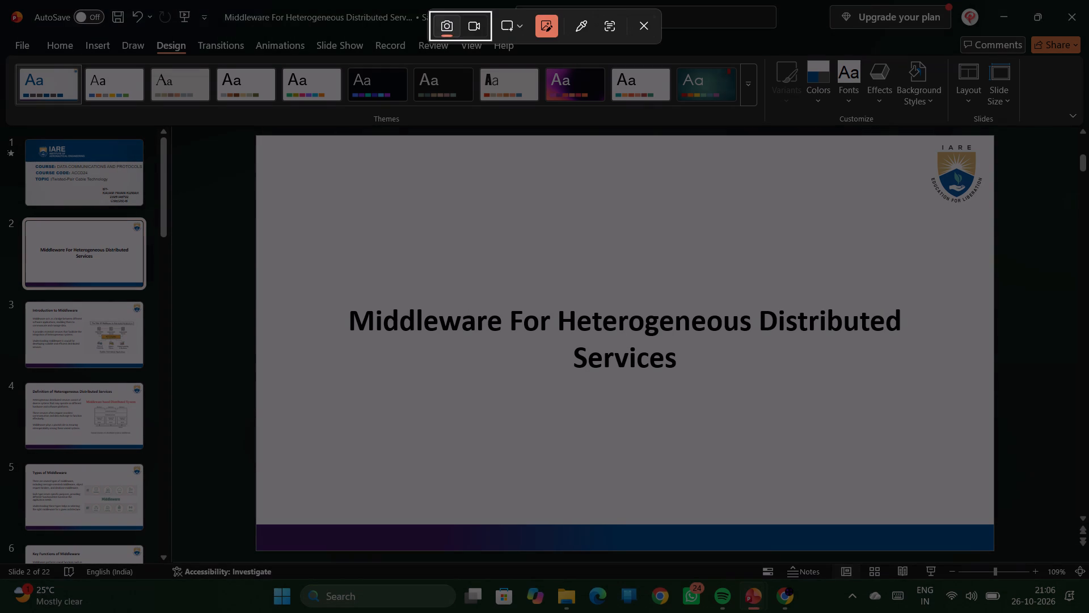
{"action": "left_click", "coordinate": [636, 20]}
{"action": "left_click", "coordinate": [116, 241]}
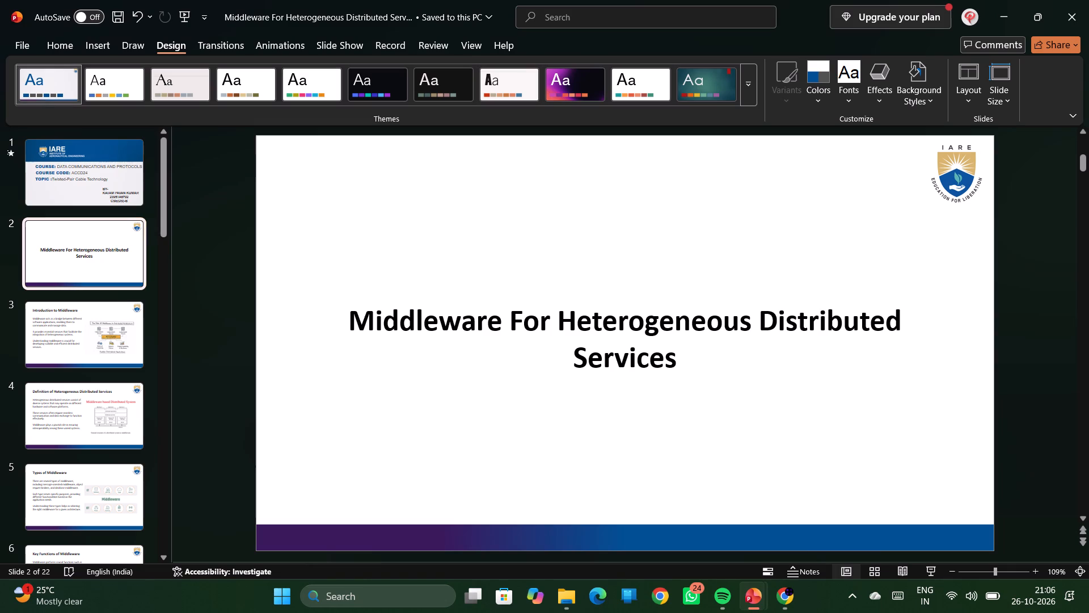
{"action": "key", "text": "Delete"}
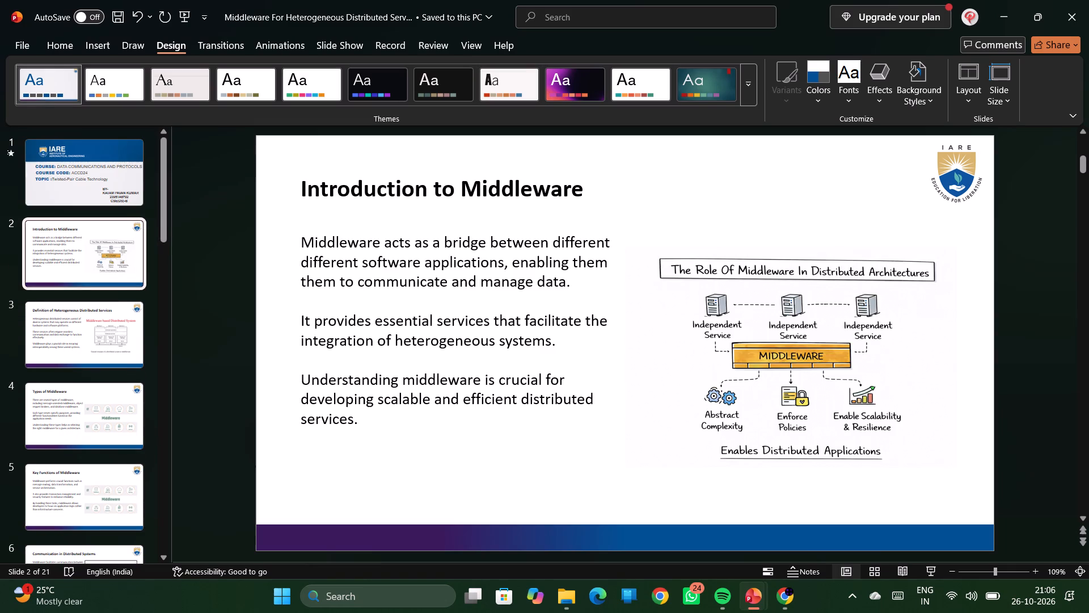
Replace the course name on the title slide with DISTRIBUTED SYSTEMS AND SECURITY.
{"action": "left_click", "coordinate": [85, 180]}
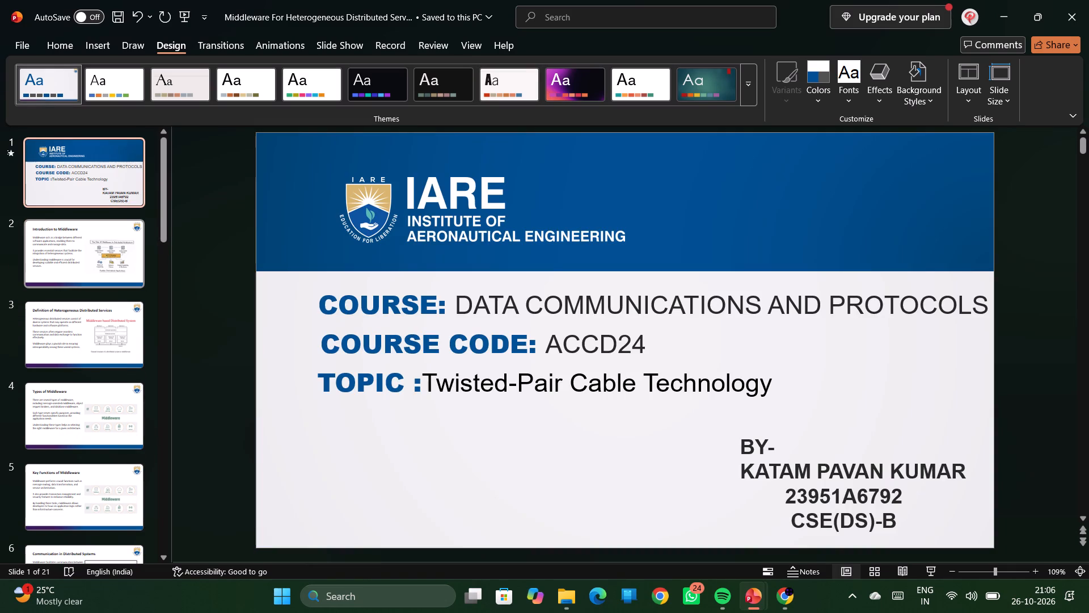
{"action": "double_click", "coordinate": [926, 300]}
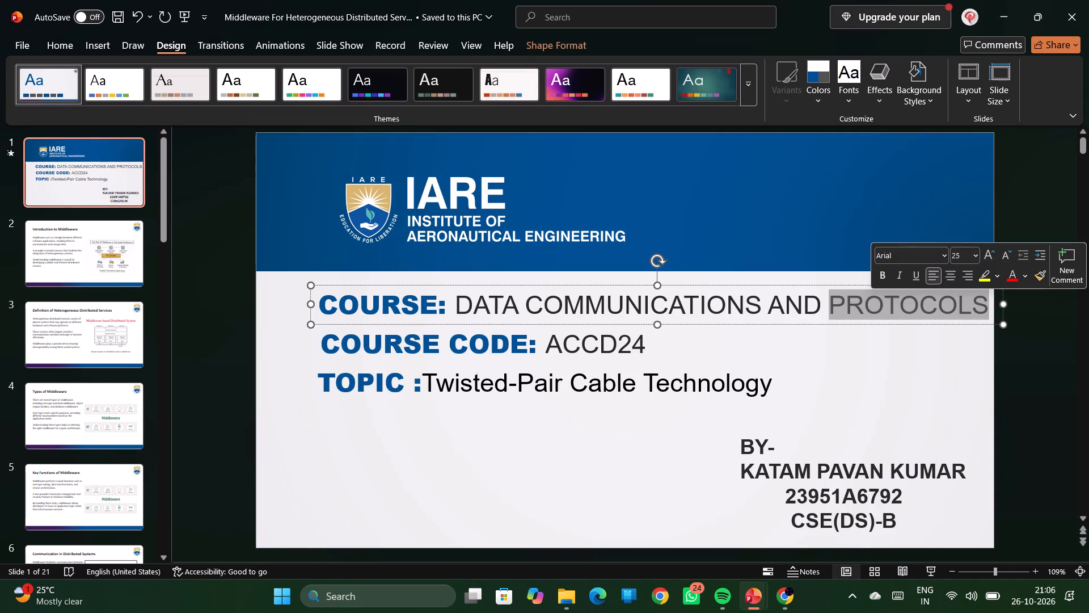
{"action": "left_click", "coordinate": [926, 300]}
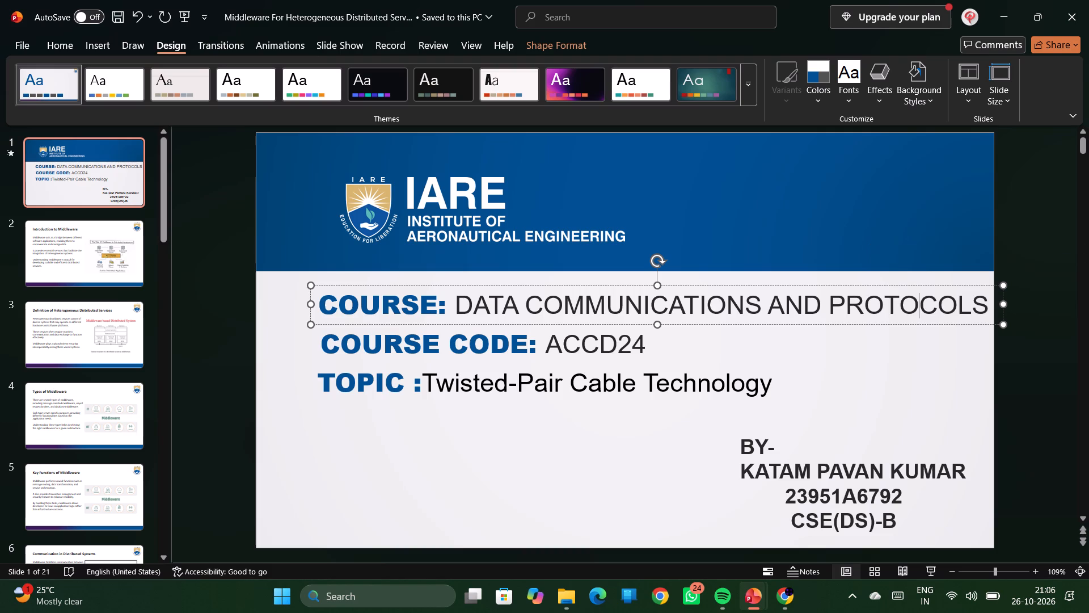
{"action": "left_click_drag", "start_coordinate": [461, 300], "coordinate": [577, 312]}
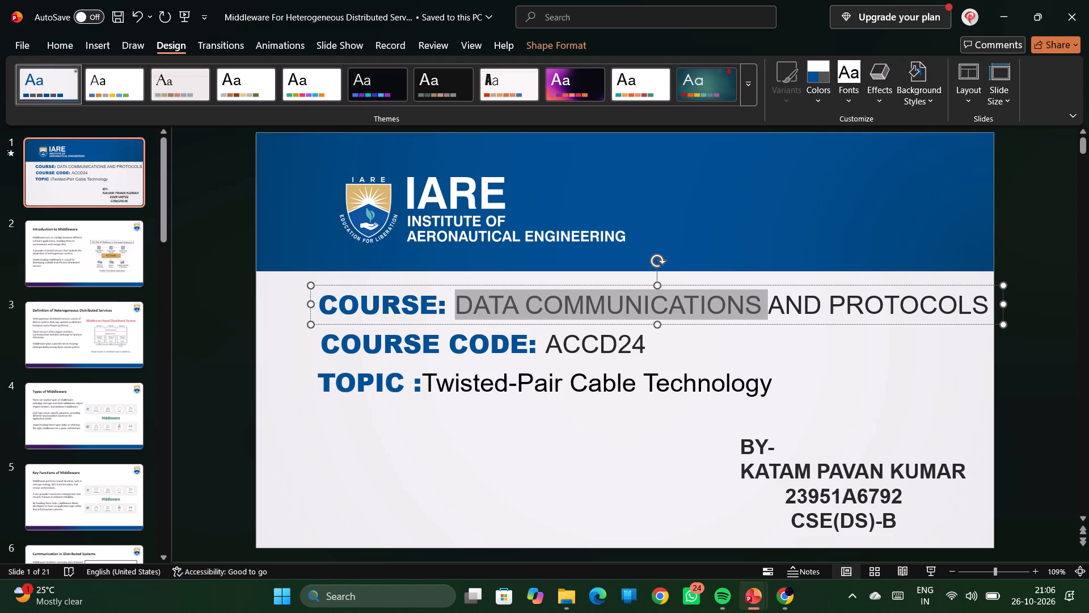
{"action": "left_click_drag", "start_coordinate": [577, 312], "coordinate": [939, 313]}
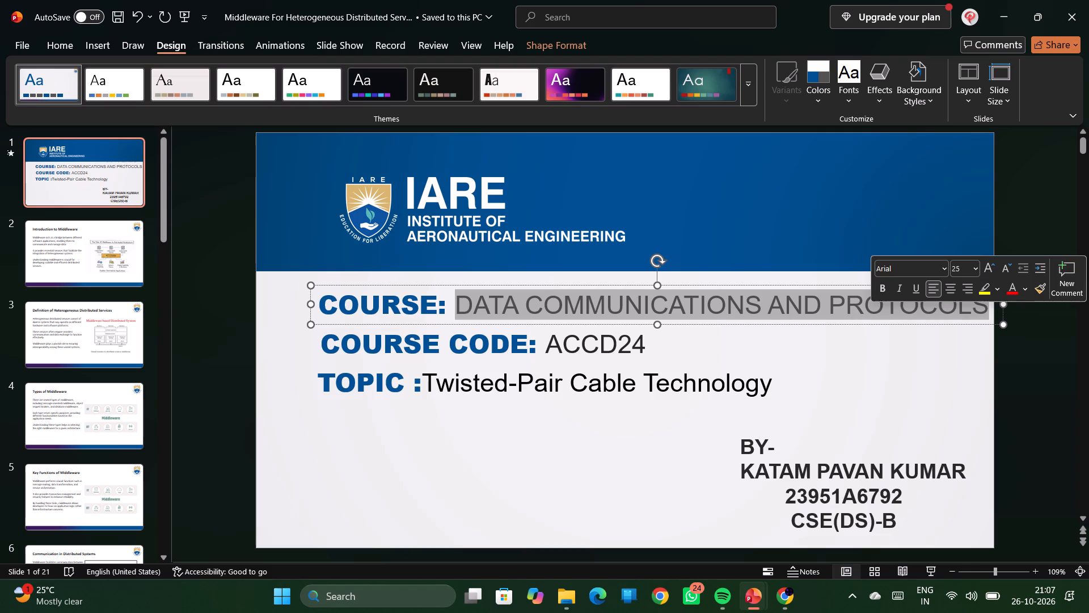
{"action": "key", "text": "shift+d"}
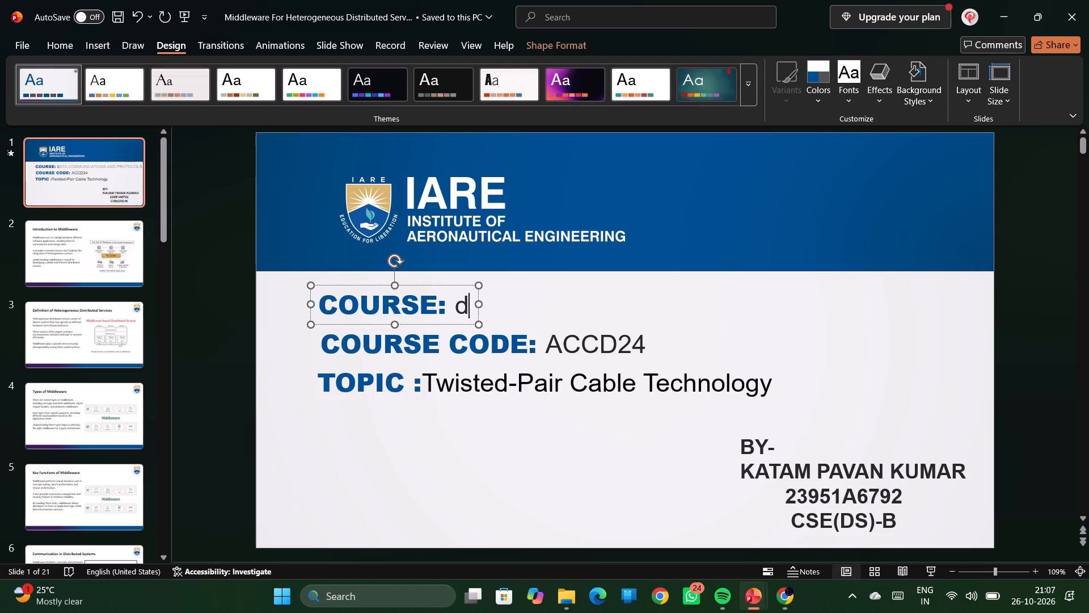
{"action": "key", "text": "BackSpace"}
{"action": "key", "text": "d"}
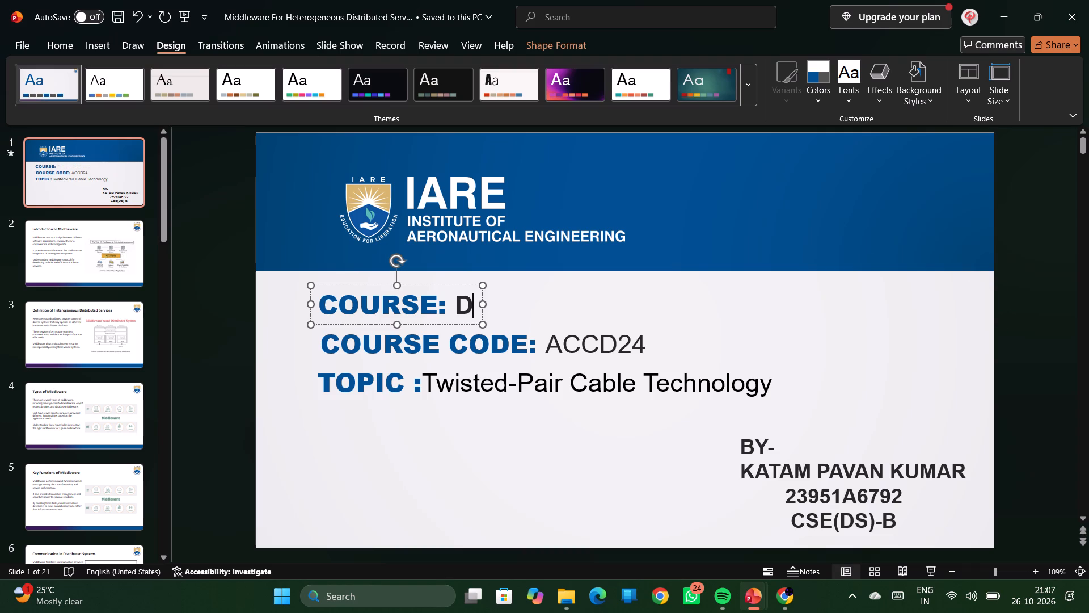
{"action": "type", "text": "ISTRIBUTED SYSTEMS ANSD"}
{"action": "key", "text": "space"}
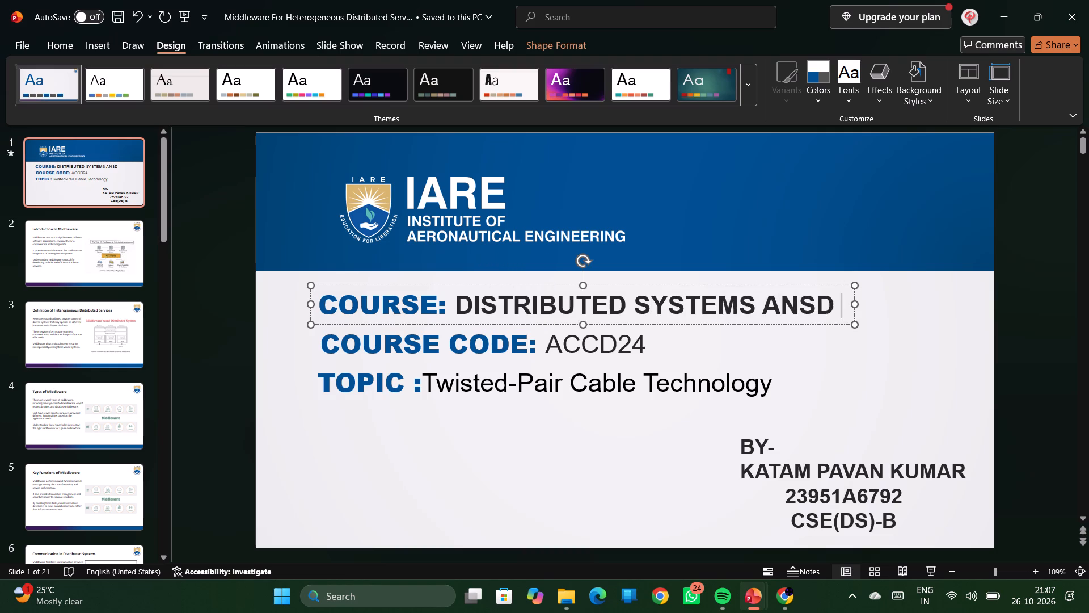
{"action": "key", "text": "BackSpace"}
{"action": "key", "text": "BackSpace"}
{"action": "key", "text": "BackSpace"}
{"action": "type", "text": "D SECURITY"}
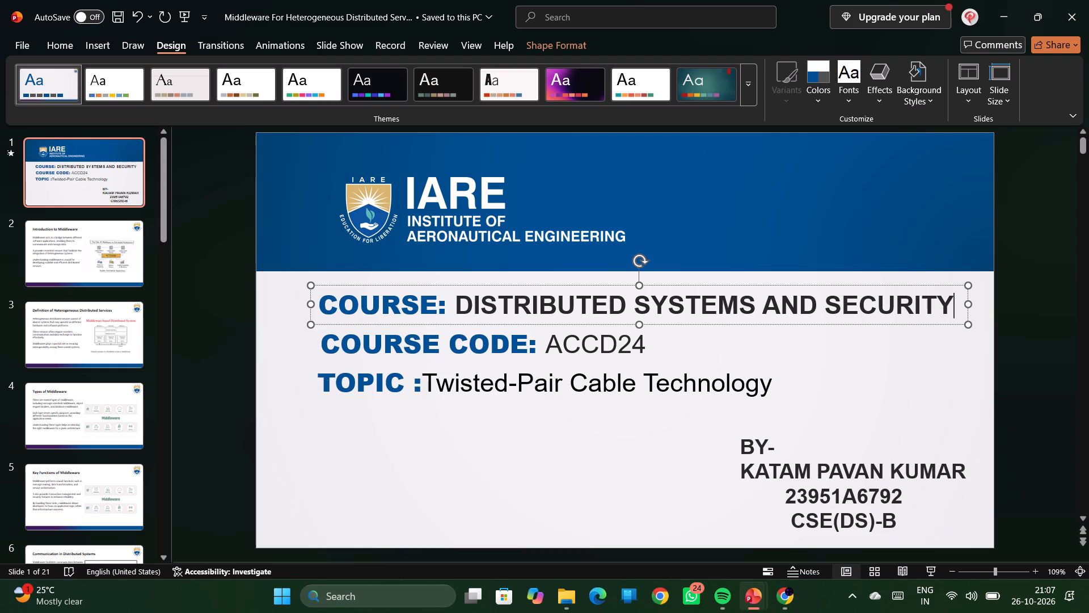
Remove the bold formatting from the course name DISTRIBUTED SYSTEMS AND SECURITY.
{"action": "left_click_drag", "start_coordinate": [461, 306], "coordinate": [890, 292]}
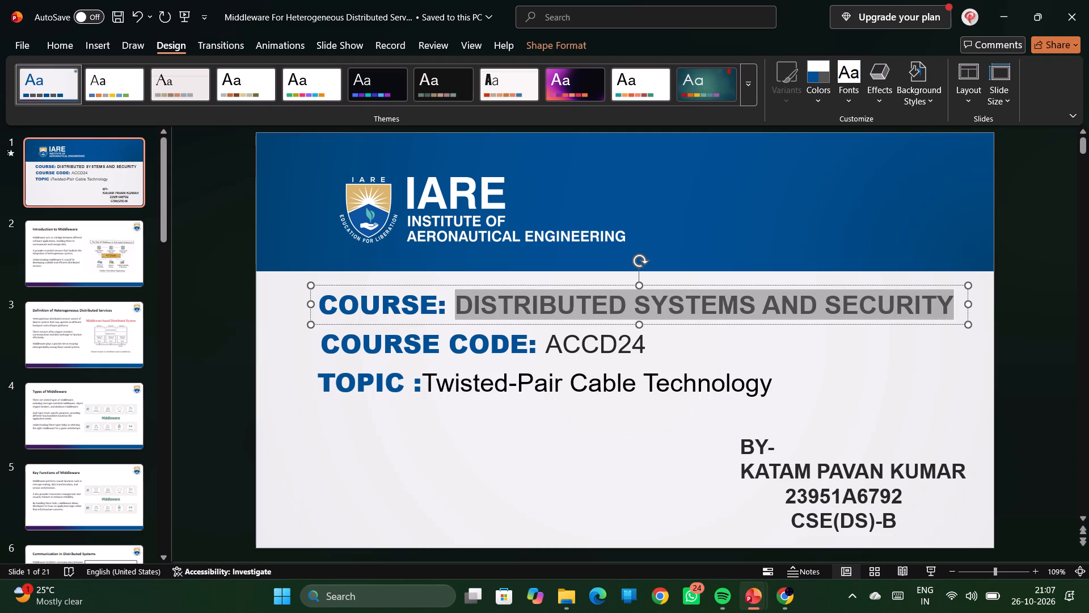
{"action": "left_click_drag", "start_coordinate": [890, 292], "coordinate": [897, 292]}
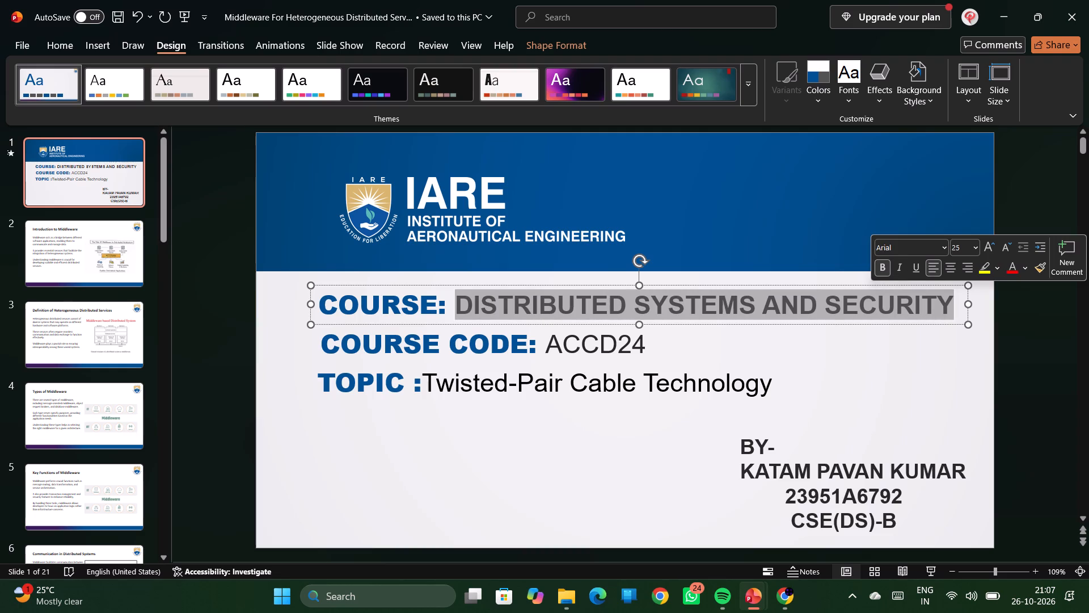
{"action": "left_click", "coordinate": [887, 270]}
{"action": "left_click", "coordinate": [880, 364]}
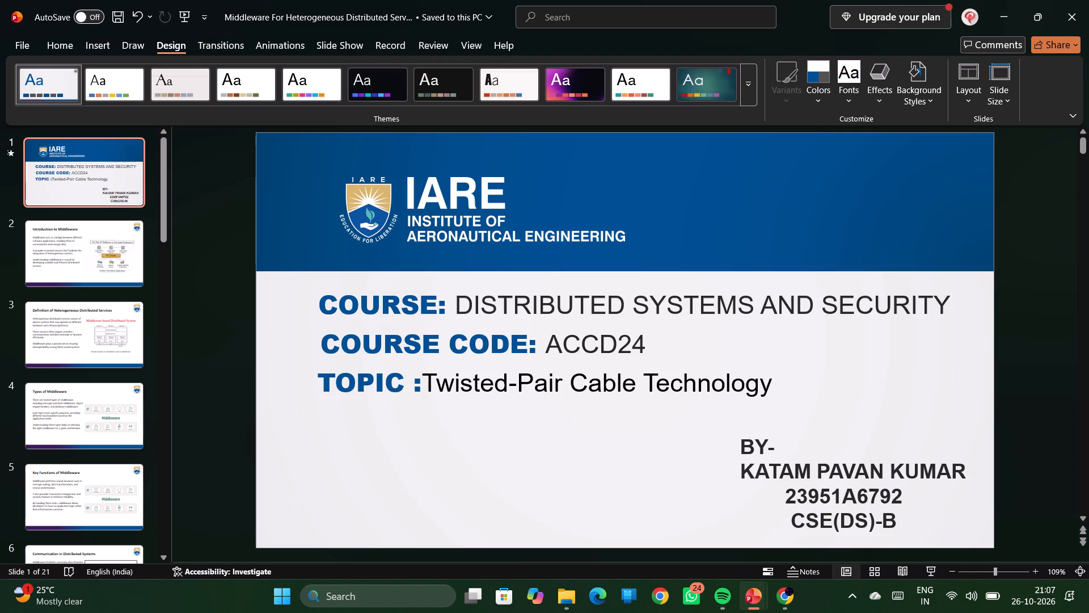
Check the course code on the AAT-II page in Chrome and change the title slide's course code to ACDD20.
{"action": "left_click", "coordinate": [787, 595]}
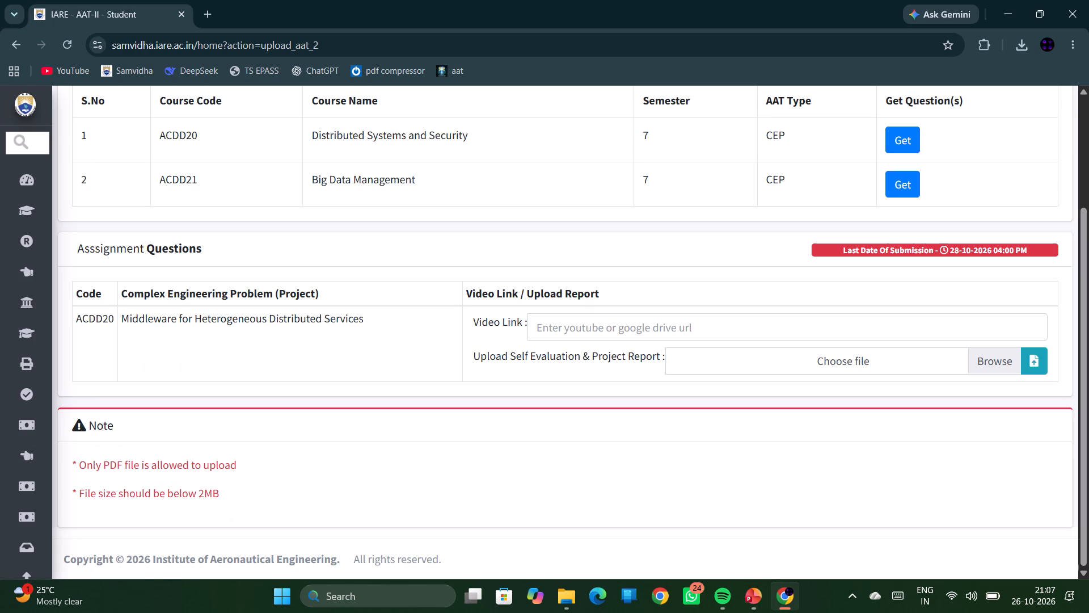
{"action": "left_click", "coordinate": [747, 599]}
{"action": "left_click", "coordinate": [682, 503]}
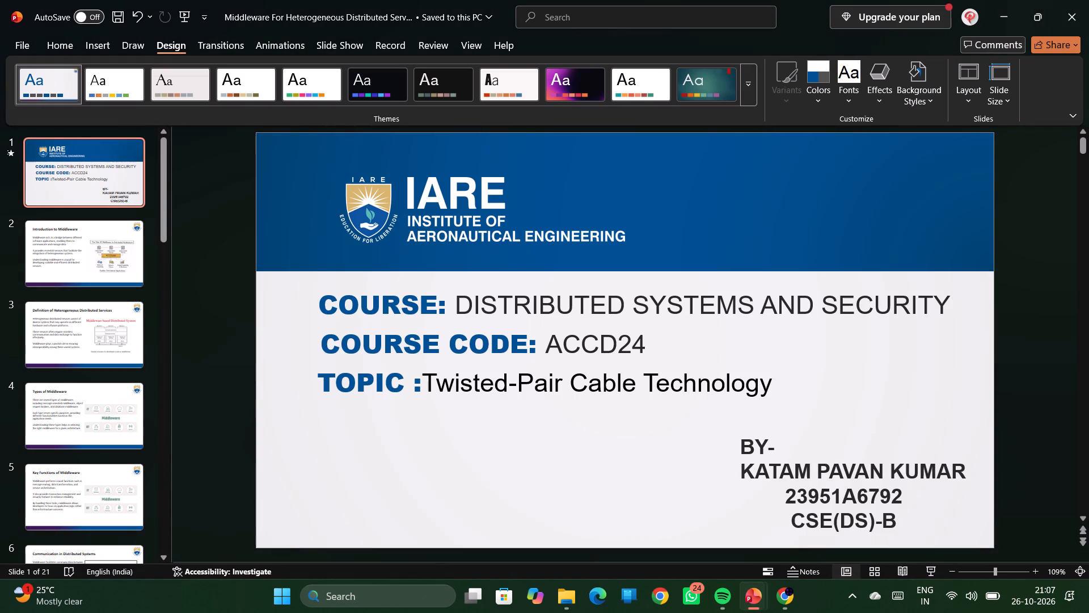
{"action": "left_click", "coordinate": [598, 343]}
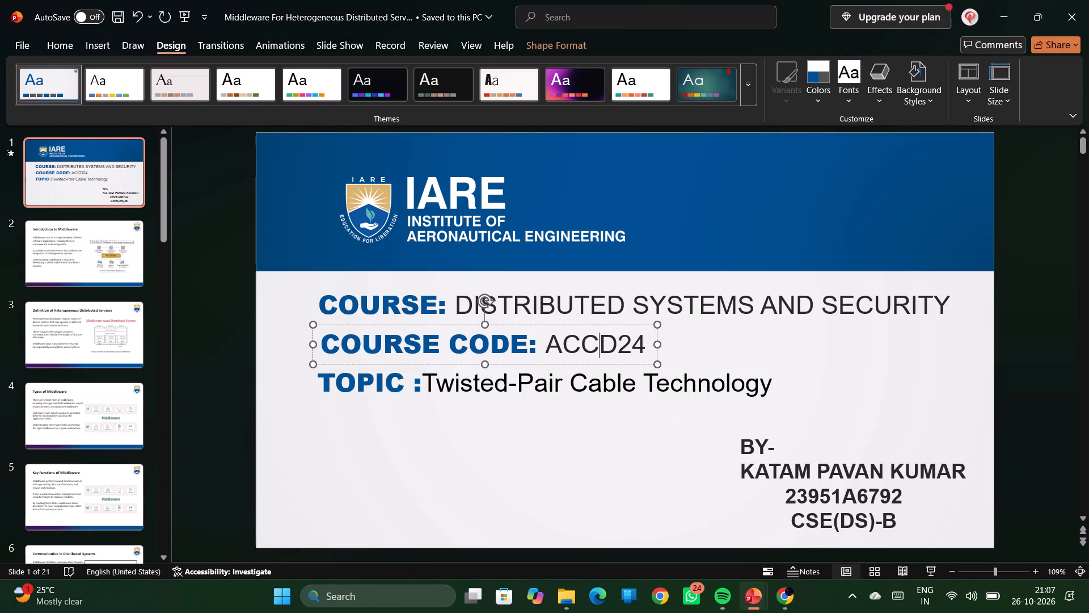
{"action": "key", "text": "BackSpace"}
{"action": "key", "text": "d"}
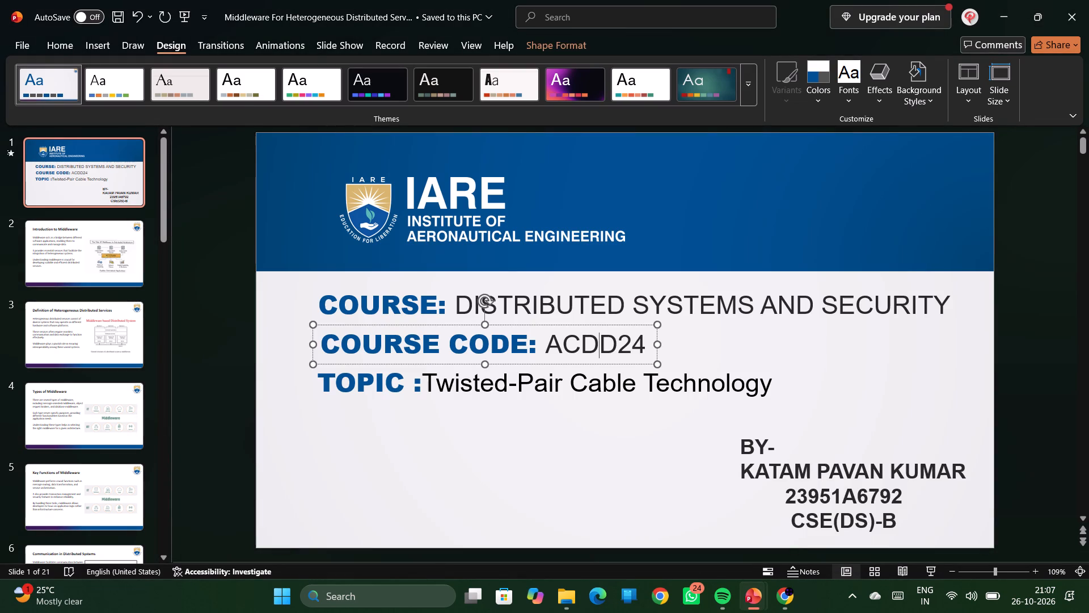
{"action": "left_click", "coordinate": [645, 341]}
{"action": "key", "text": "BackSpace"}
{"action": "key", "text": "0"}
{"action": "left_click", "coordinate": [554, 444]}
{"action": "left_click", "coordinate": [966, 390]}
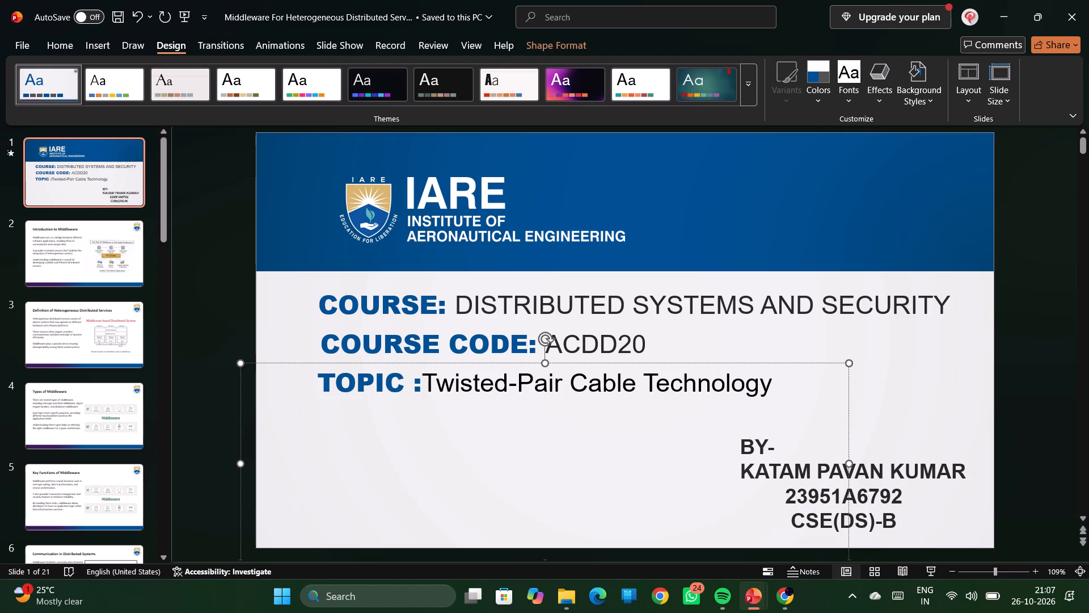
Copy the assignment topic Middleware for Heterogeneous Distributed Services from the AAT-II page in Chrome and replace the title slide's topic with it.
{"action": "left_click", "coordinate": [779, 600]}
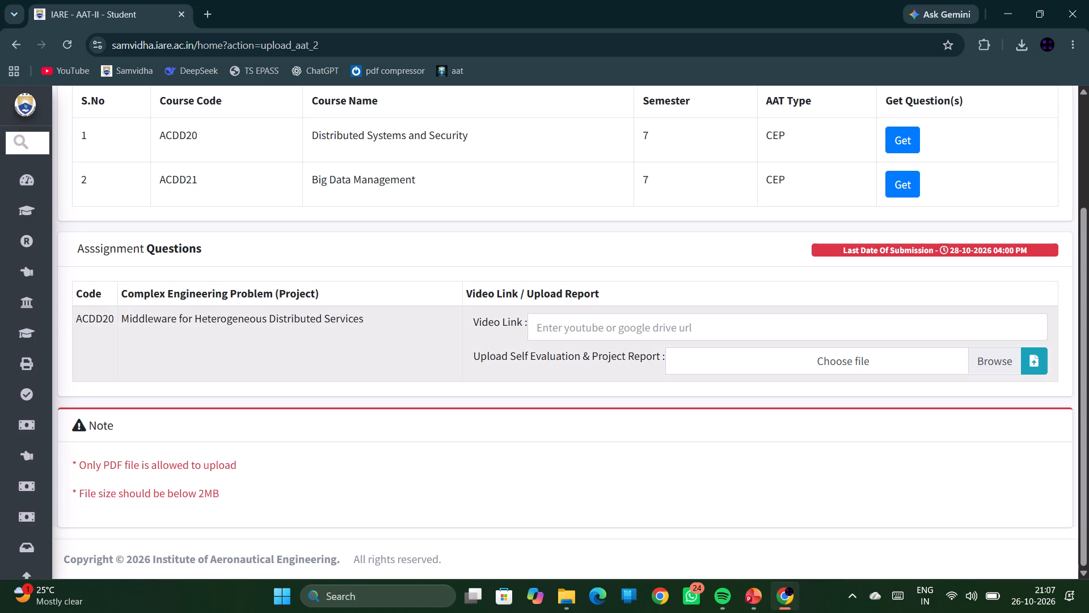
{"action": "triple_click", "coordinate": [200, 317]}
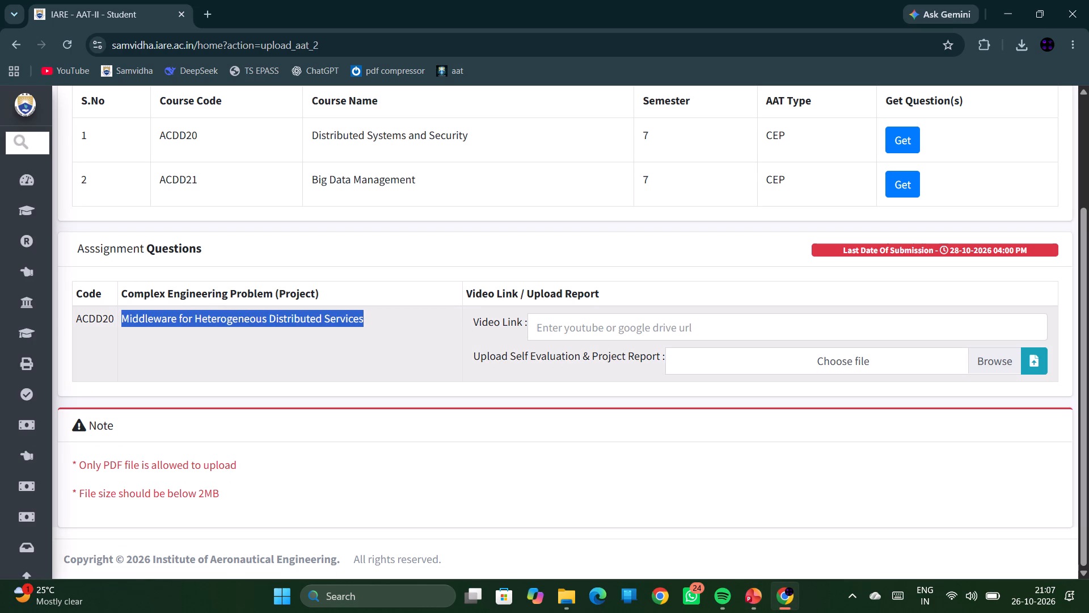
{"action": "key", "text": "ctrl+c"}
{"action": "left_click", "coordinate": [200, 317]}
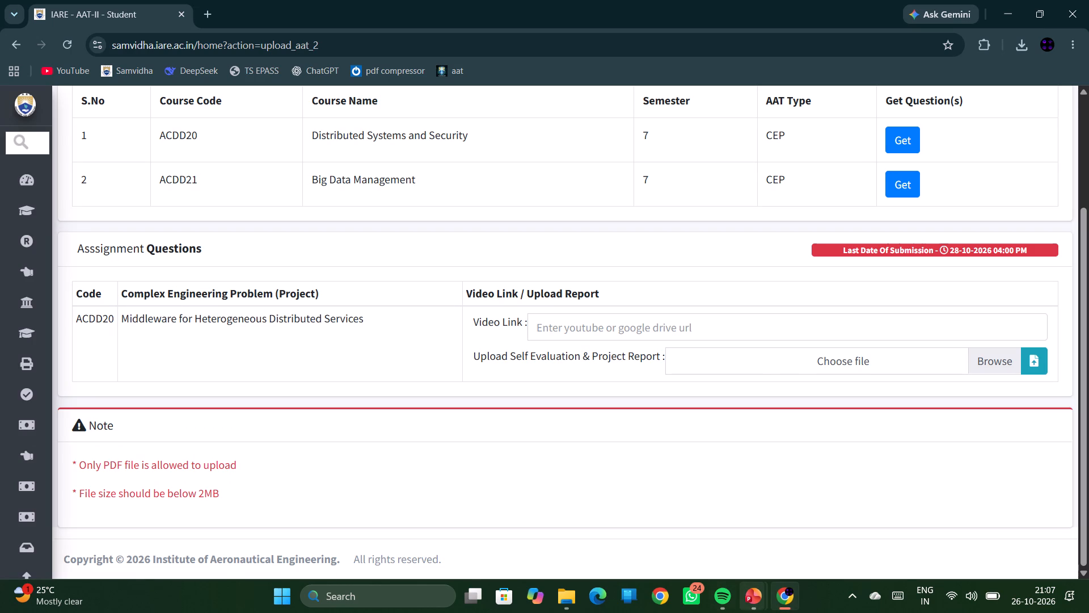
{"action": "left_click", "coordinate": [700, 532]}
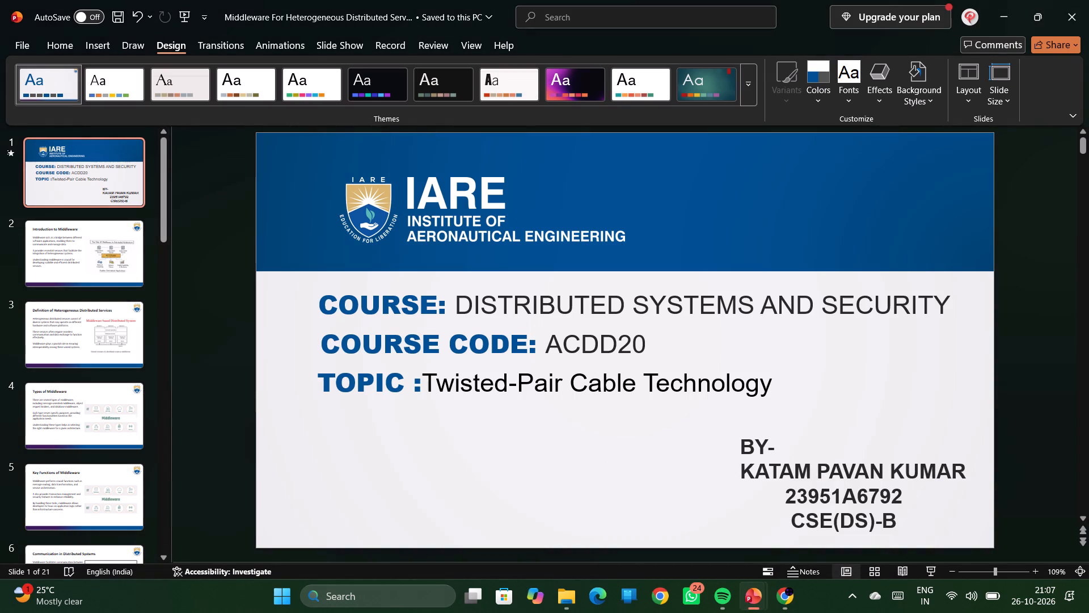
{"action": "left_click_drag", "start_coordinate": [428, 384], "coordinate": [706, 400]}
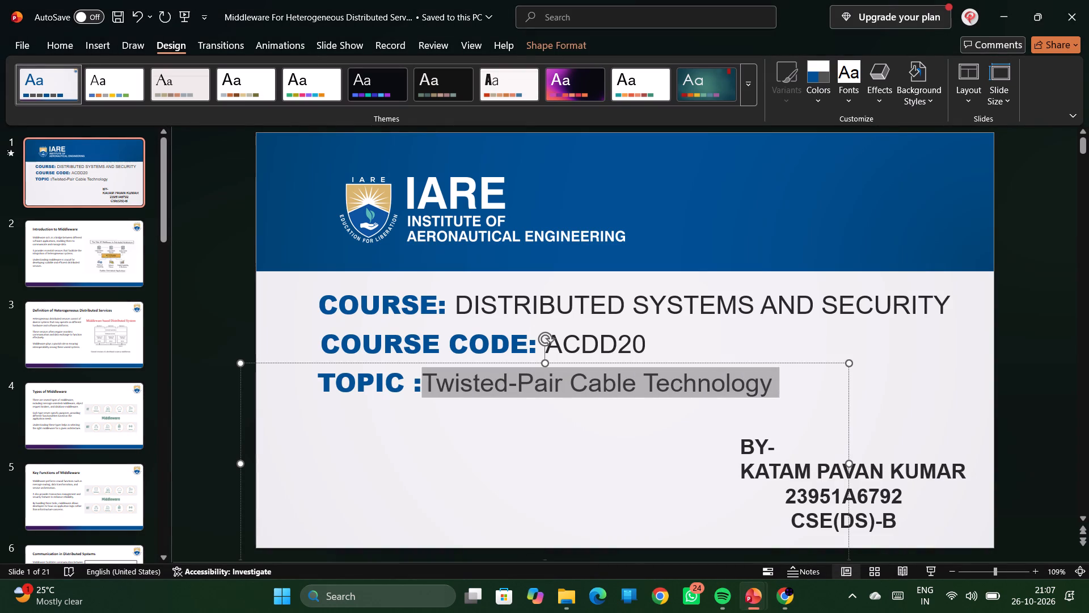
{"action": "left_click_drag", "start_coordinate": [706, 400], "coordinate": [727, 401]}
{"action": "key", "text": "ctrl+v"}
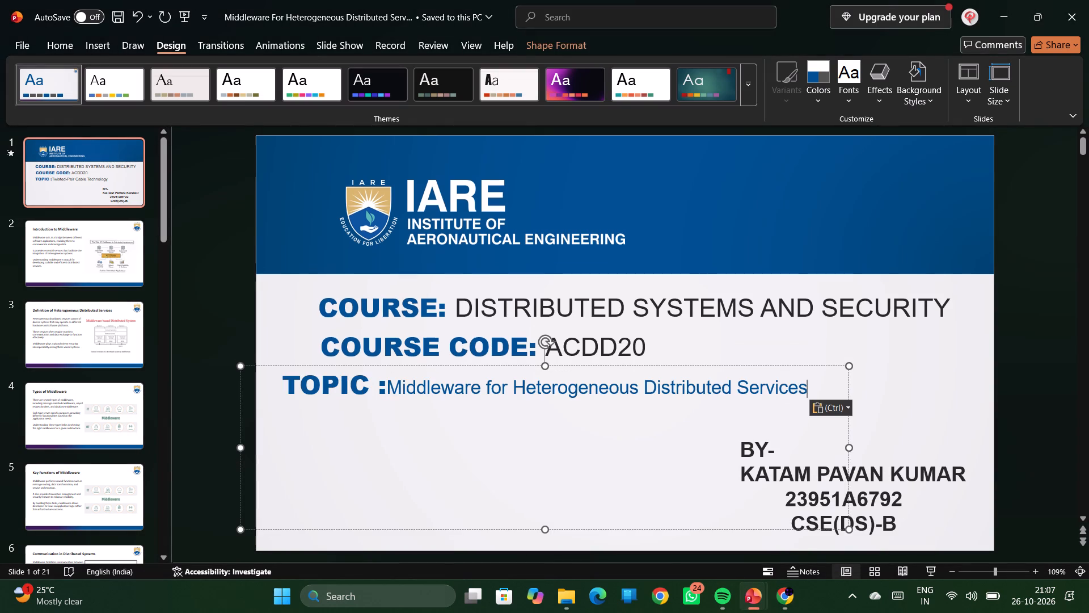
Set the pasted topic text to keep its source formatting.
{"action": "left_click", "coordinate": [829, 414]}
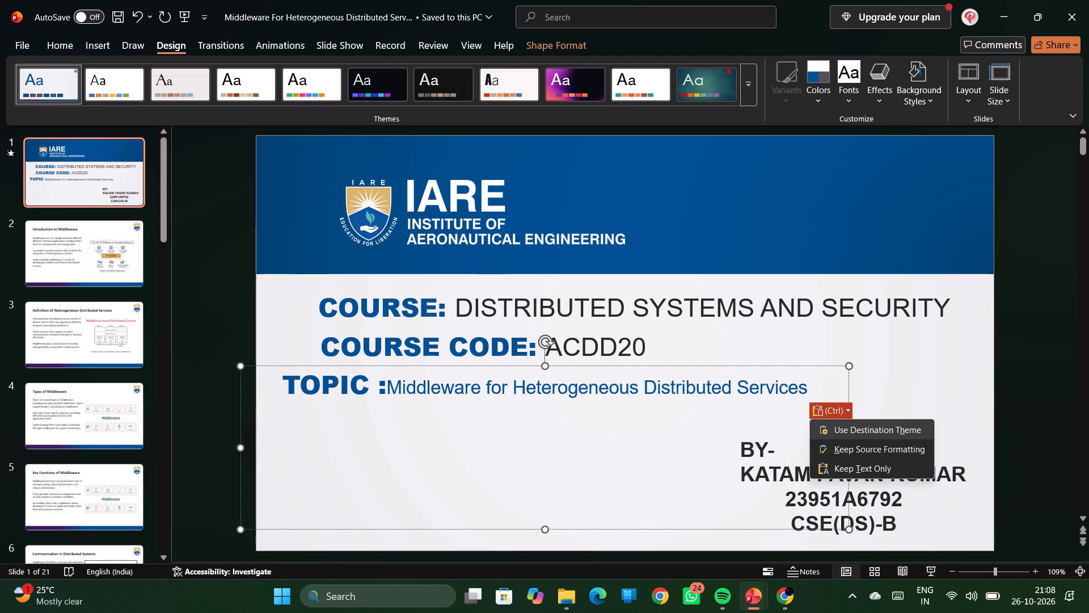
{"action": "left_click", "coordinate": [829, 430]}
{"action": "left_click", "coordinate": [834, 412]}
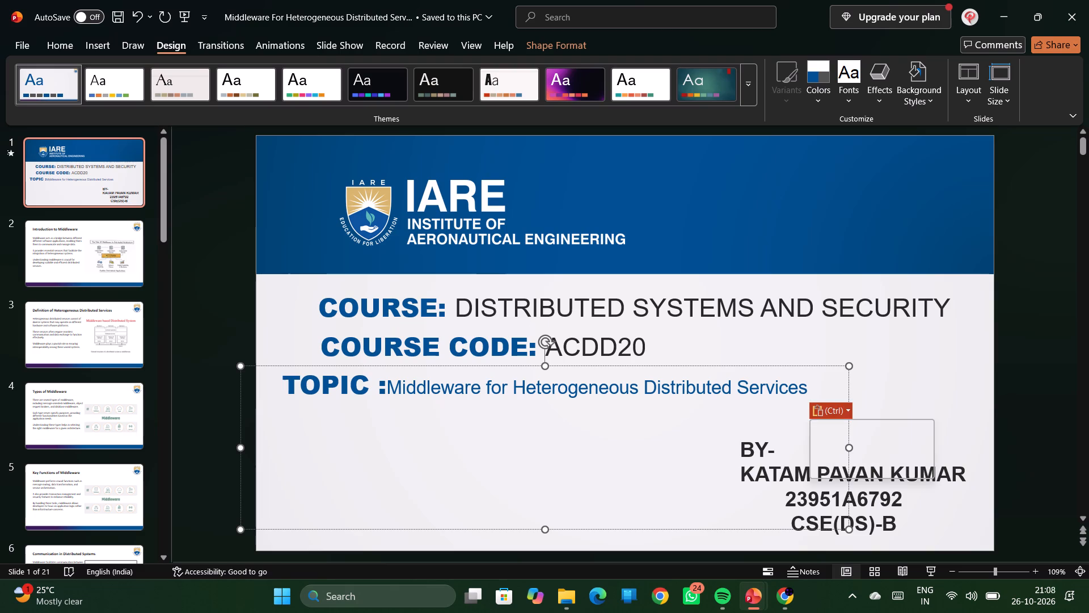
{"action": "left_click", "coordinate": [849, 454]}
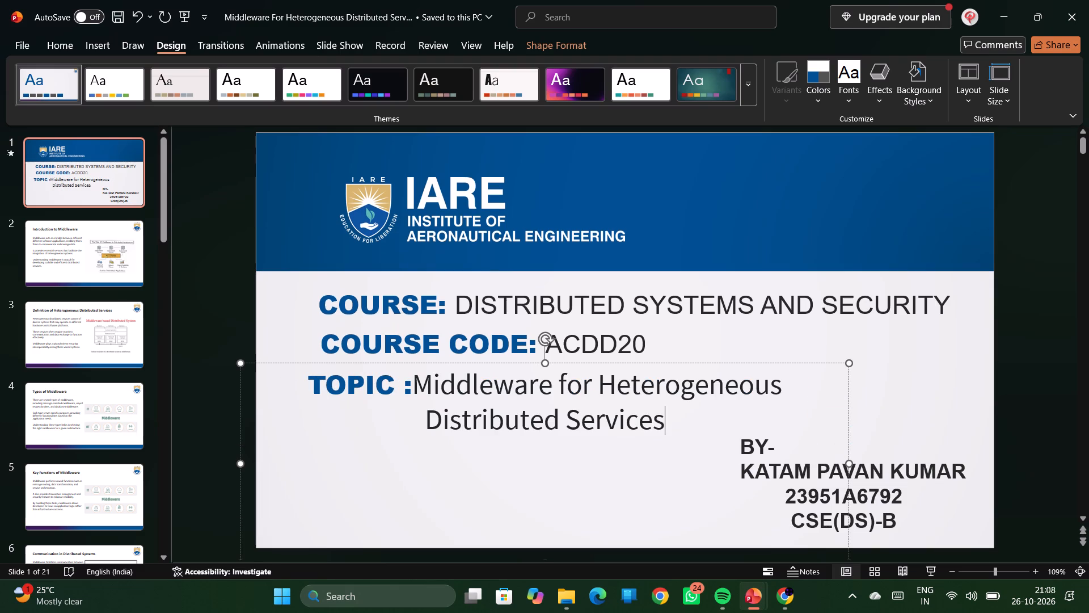
{"action": "left_click", "coordinate": [953, 380]}
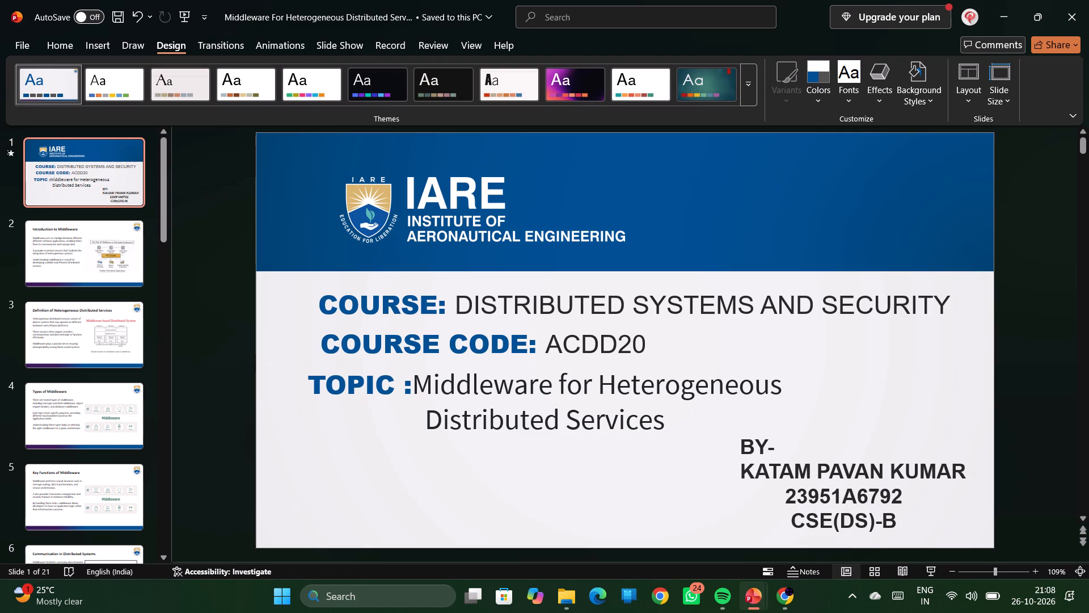
Copy the THANK YOU!!! closing slide from the DCP presentation to the end of the Middleware For Heterogeneous Distributed Services presentation.
{"action": "scroll", "coordinate": [79, 427], "scroll_direction": "down", "scroll_amount": 17}
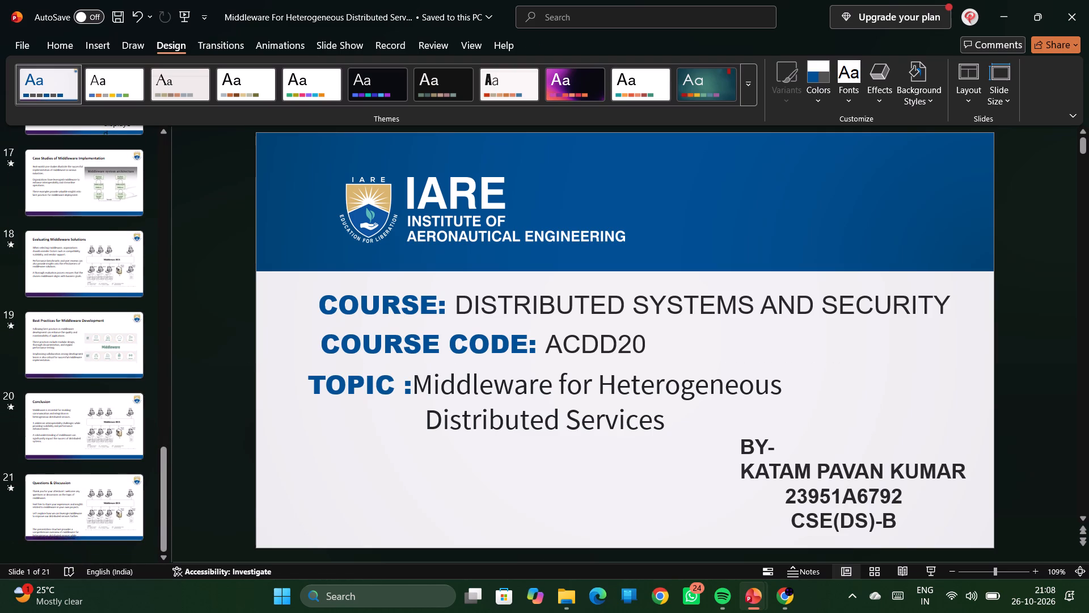
{"action": "left_click", "coordinate": [845, 511]}
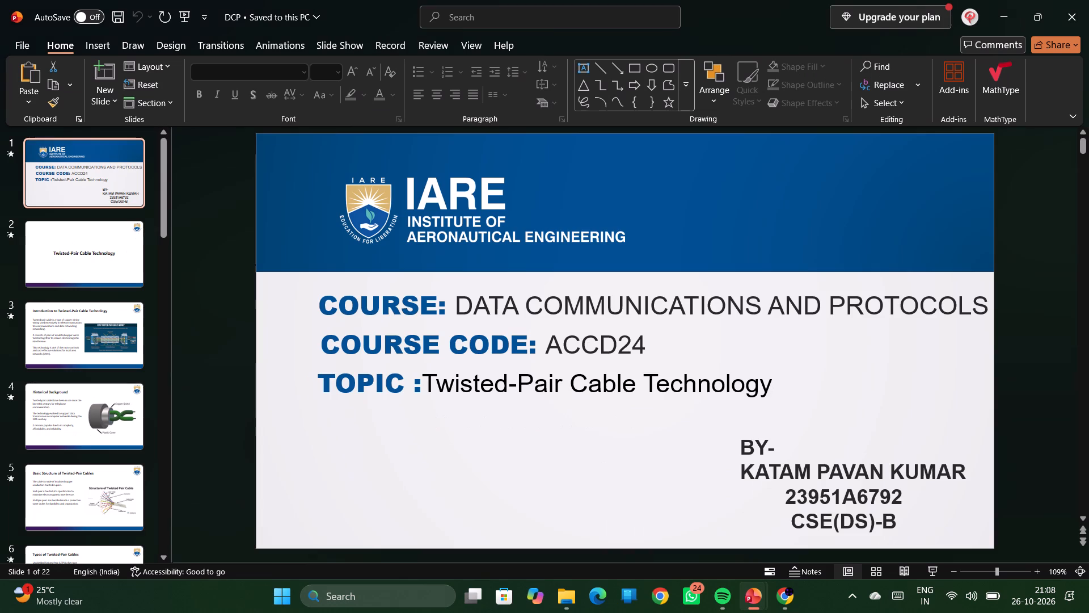
{"action": "scroll", "coordinate": [81, 375], "scroll_direction": "down", "scroll_amount": 17}
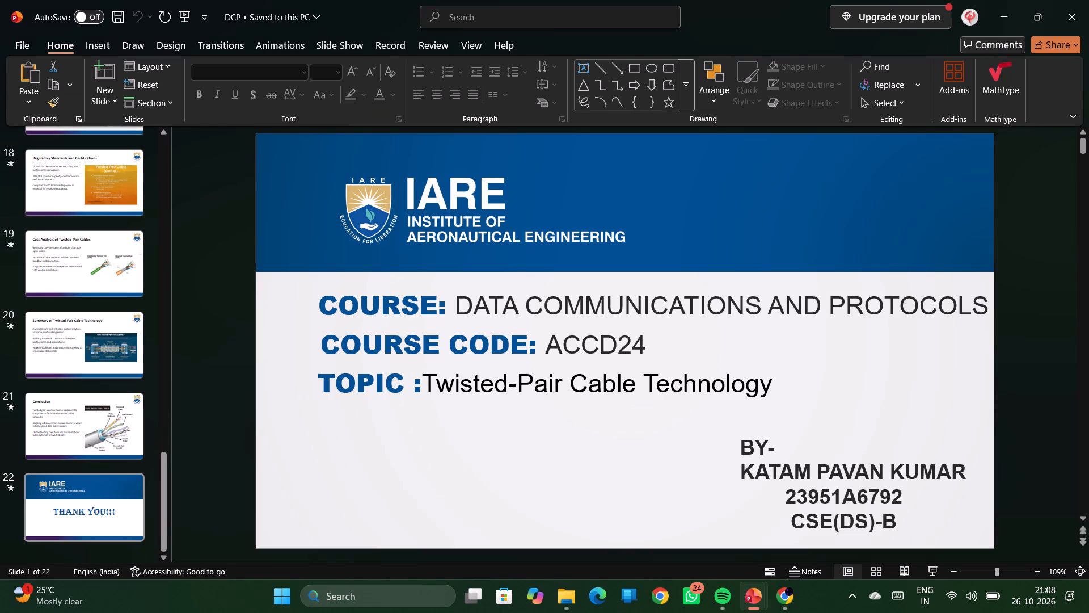
{"action": "left_click", "coordinate": [93, 495]}
{"action": "key", "text": "ctrl+c"}
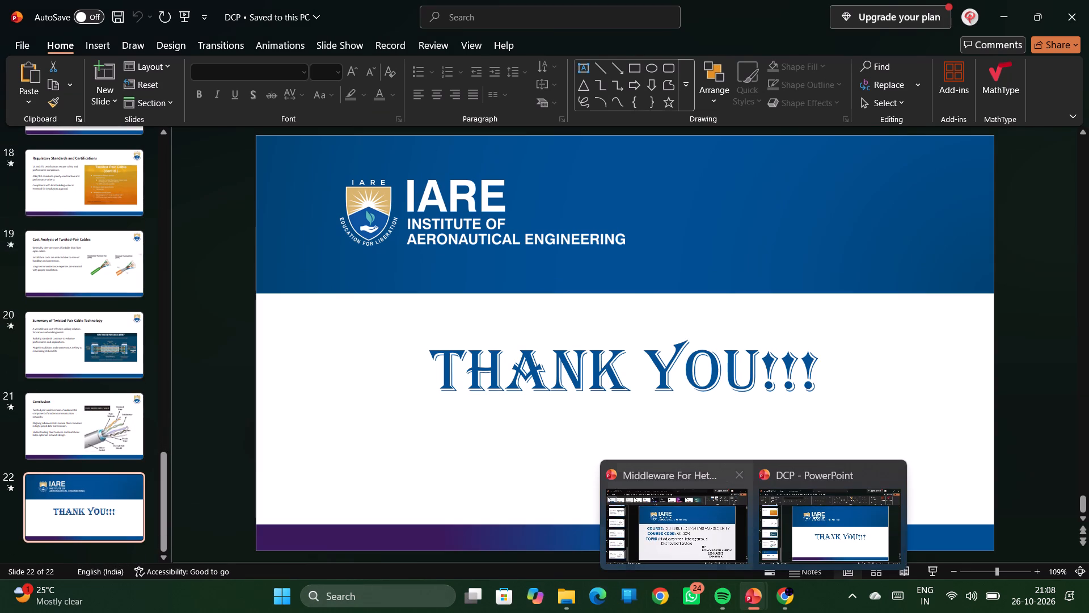
{"action": "left_click", "coordinate": [714, 543]}
{"action": "scroll", "coordinate": [82, 447], "scroll_direction": "down", "scroll_amount": 7}
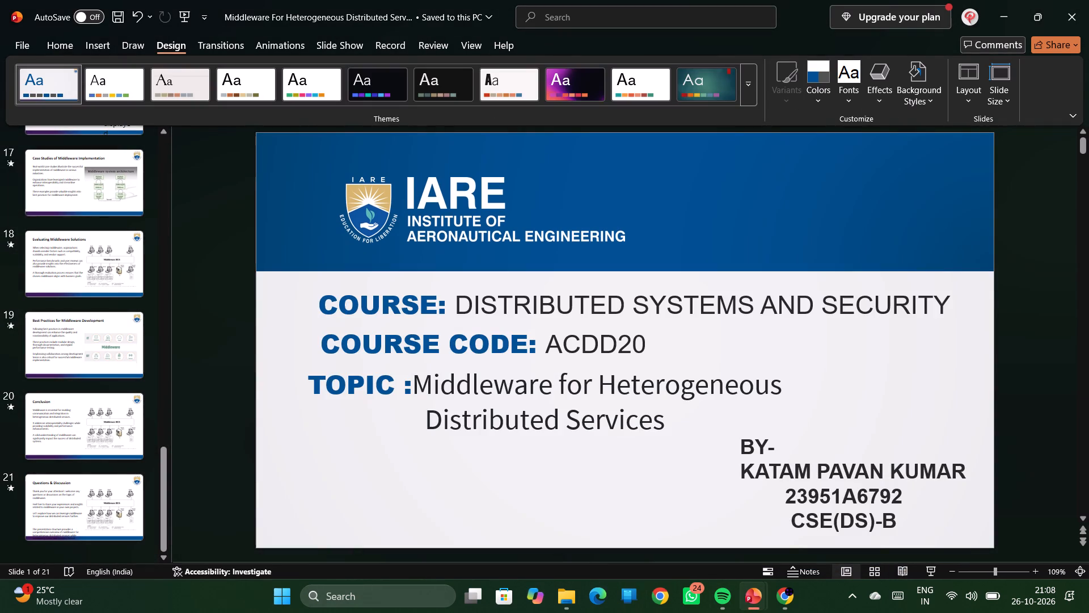
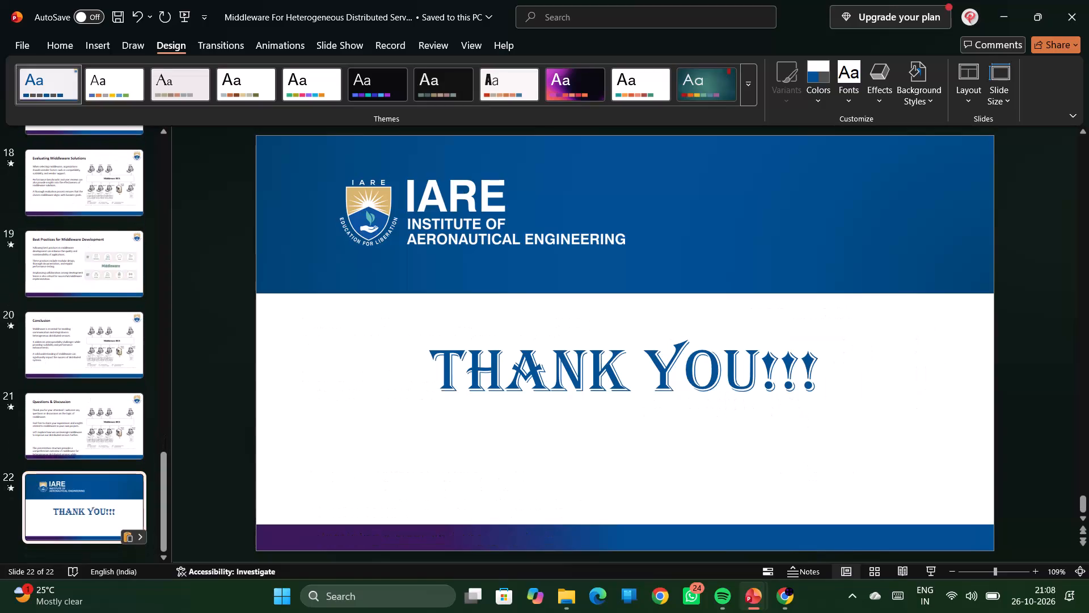
Delete the Questions & Discussion slide that comes just before the THANK YOU!!! closing slide.
{"action": "left_click", "coordinate": [52, 427]}
{"action": "left_click", "coordinate": [64, 345]}
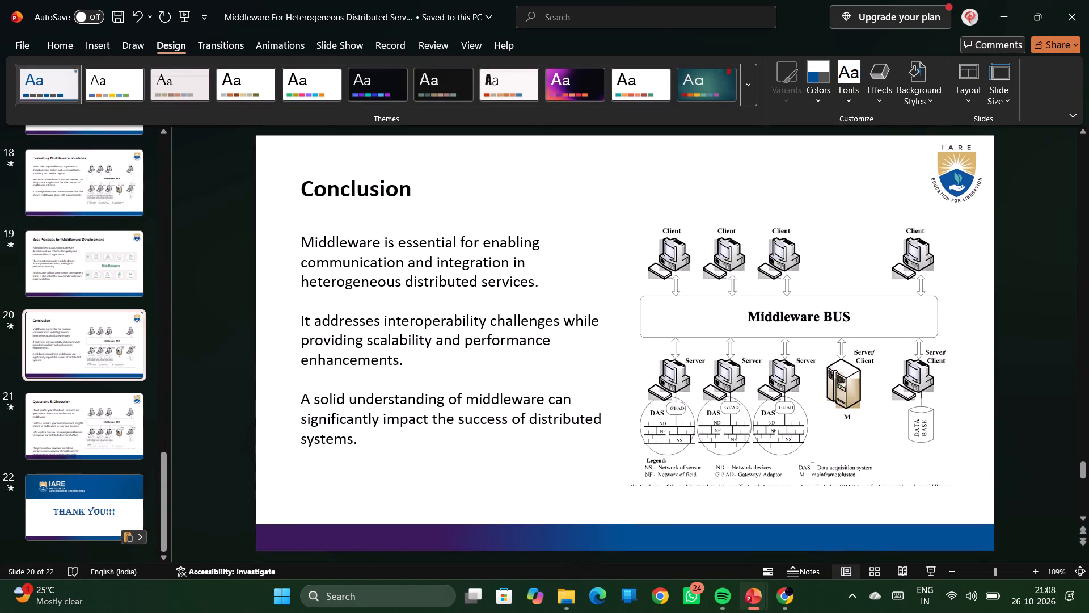
{"action": "left_click", "coordinate": [78, 423]}
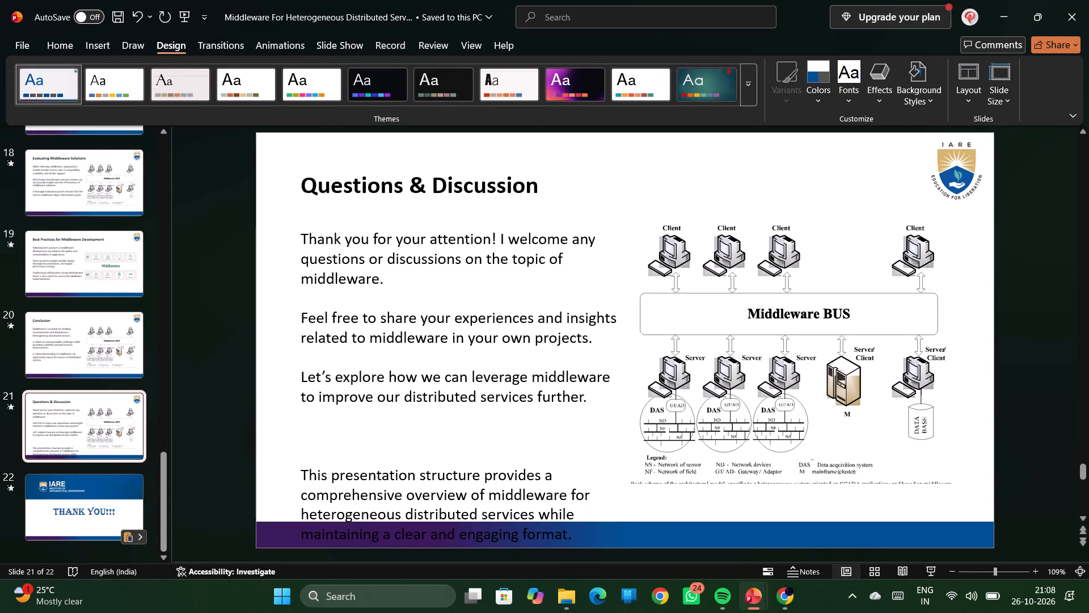
{"action": "key", "text": "Delete"}
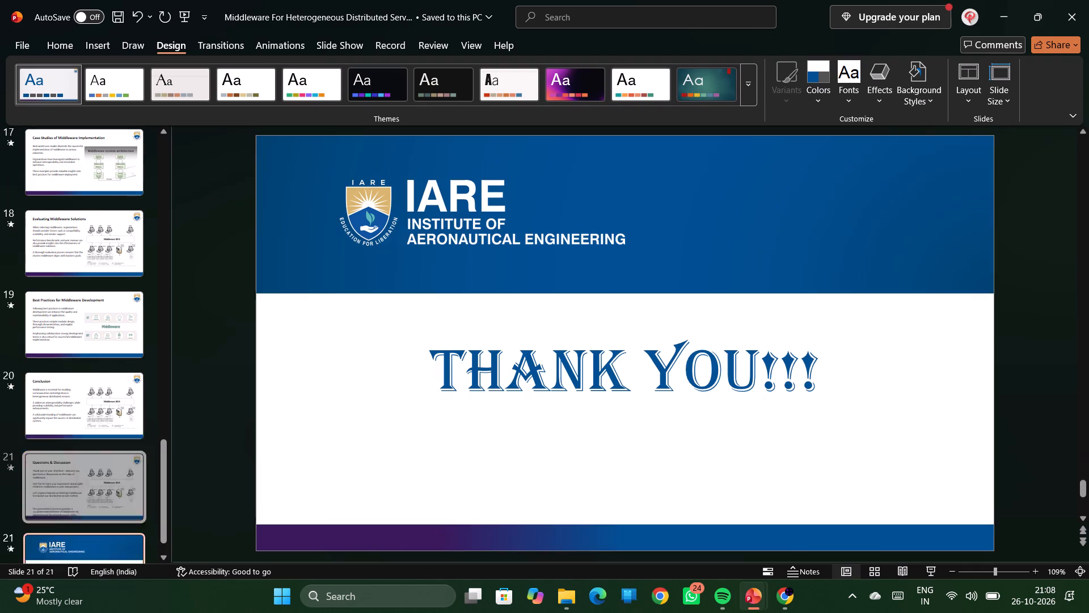
Save the Middleware For Heterogeneous Distributed Services presentation and close both it and the DCP presentation.
{"action": "scroll", "coordinate": [96, 405], "scroll_direction": "up", "scroll_amount": 10}
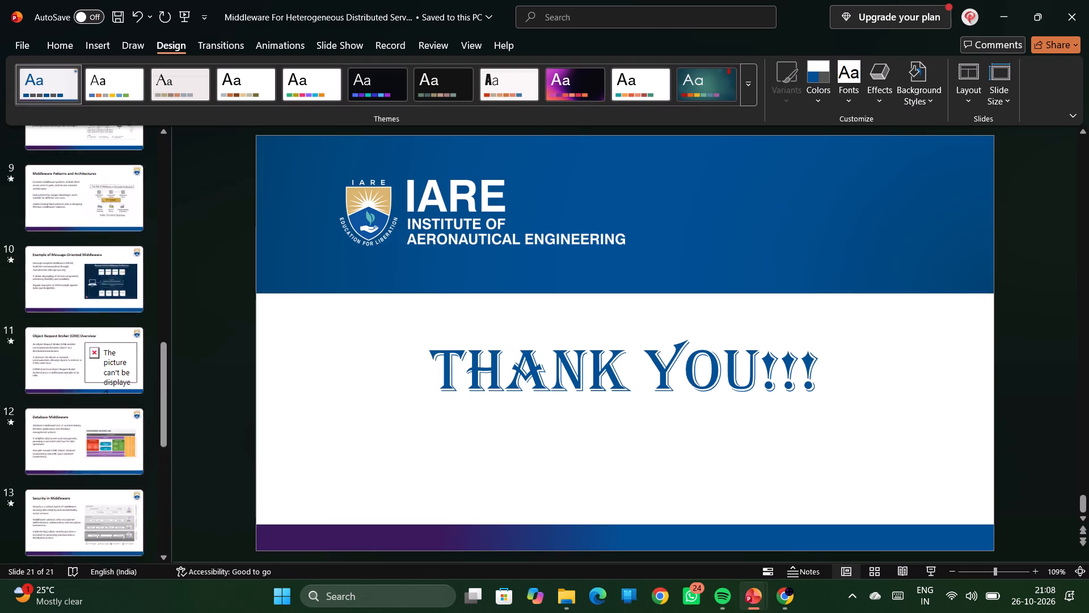
{"action": "scroll", "coordinate": [96, 405], "scroll_direction": "up", "scroll_amount": 8}
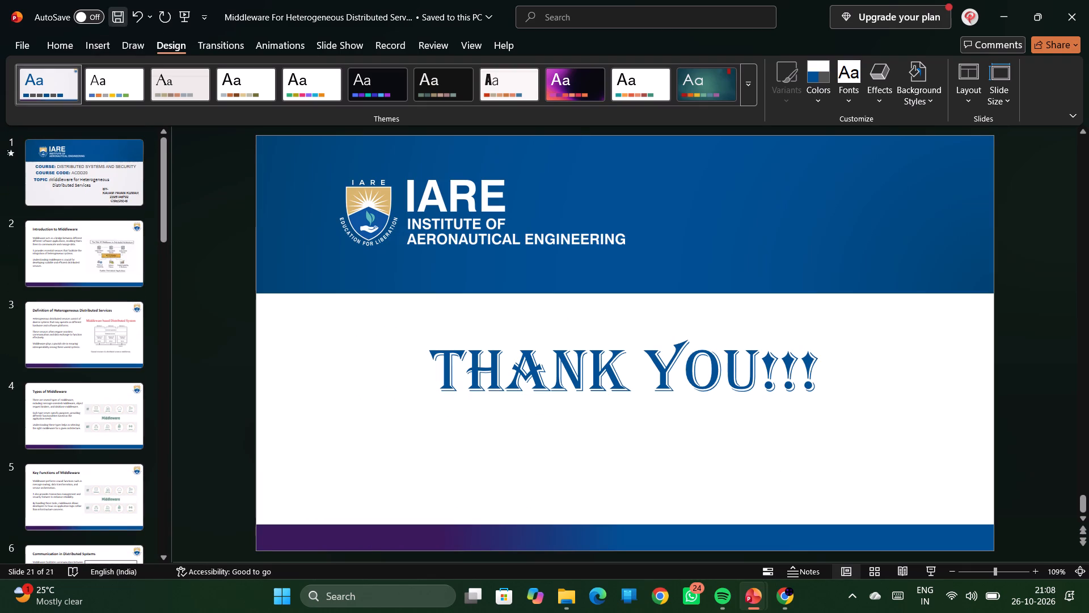
{"action": "left_click", "coordinate": [113, 19]}
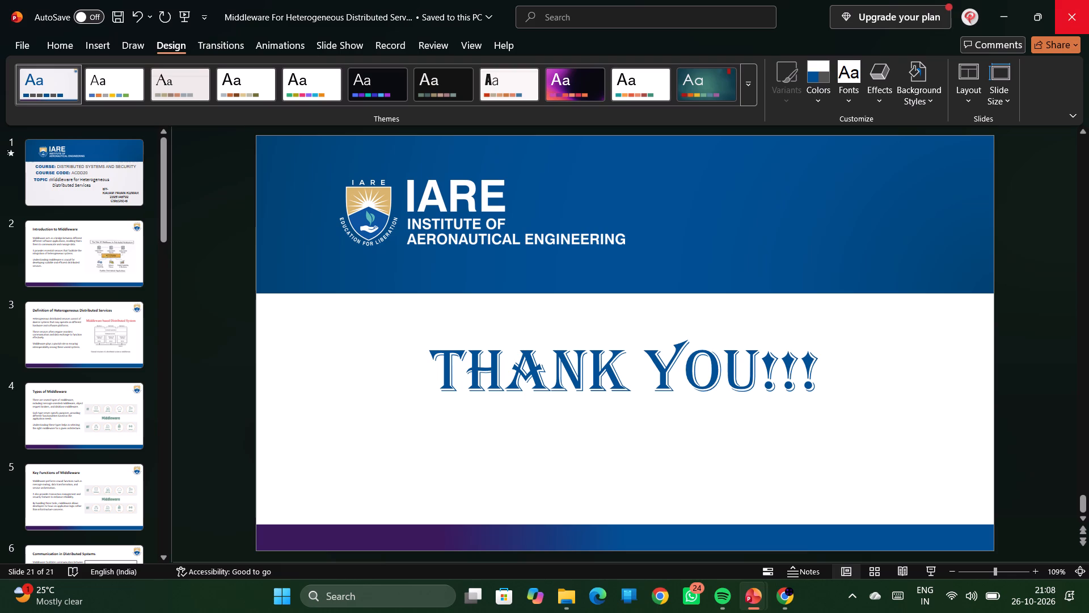
{"action": "left_click", "coordinate": [1088, 0]}
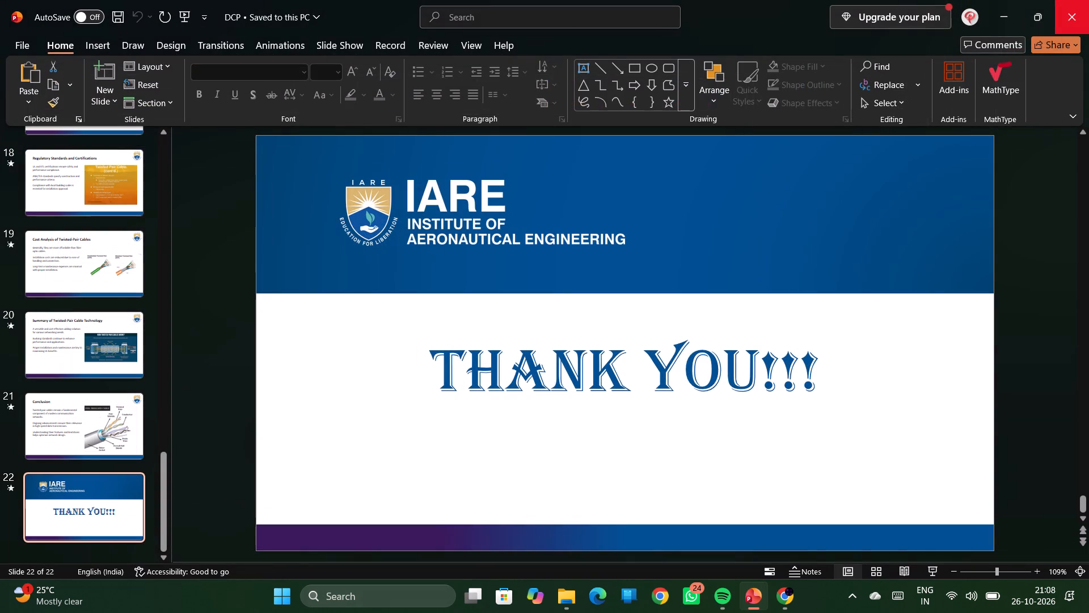
{"action": "left_click", "coordinate": [1088, 0]}
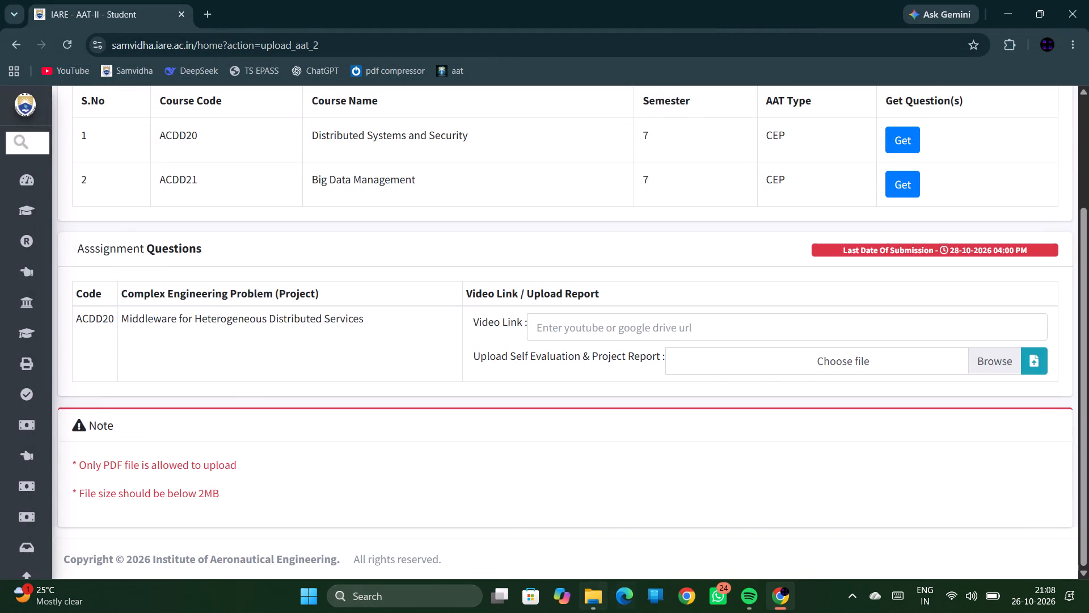
In File Explorer's Downloads folder, rename the Middleware For Heterogeneous Distributed Services presentation file as DSS CEP.
{"action": "left_click", "coordinate": [600, 602]}
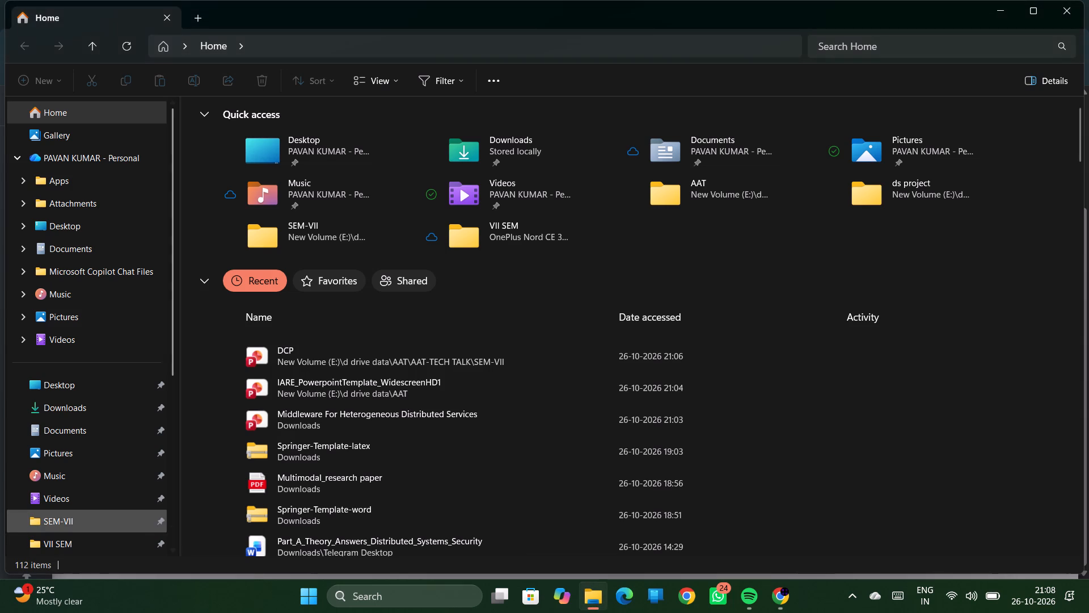
{"action": "left_click", "coordinate": [82, 404]}
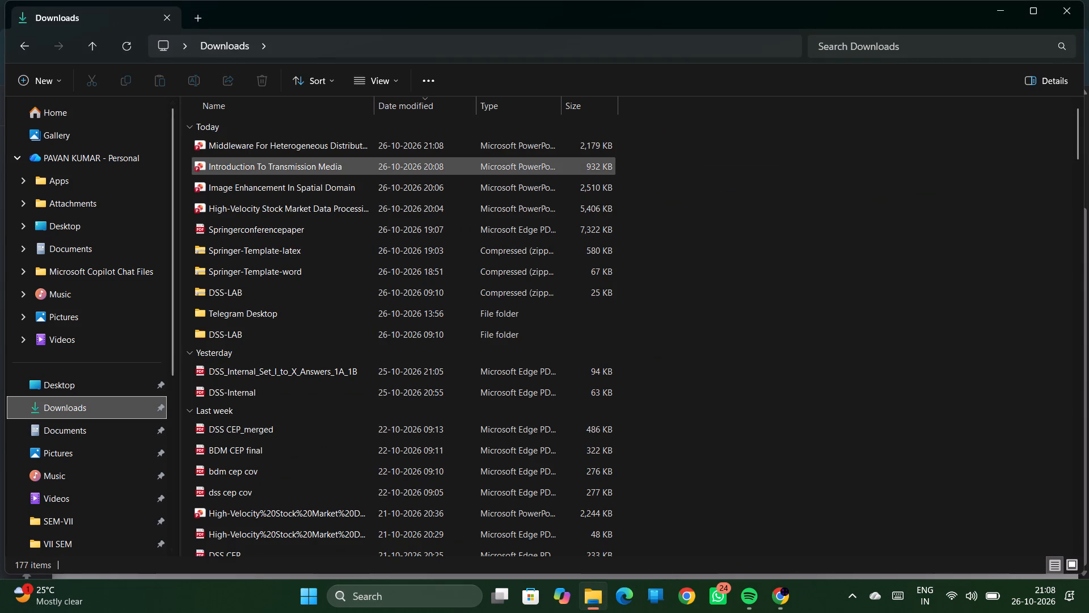
{"action": "left_click", "coordinate": [274, 142]}
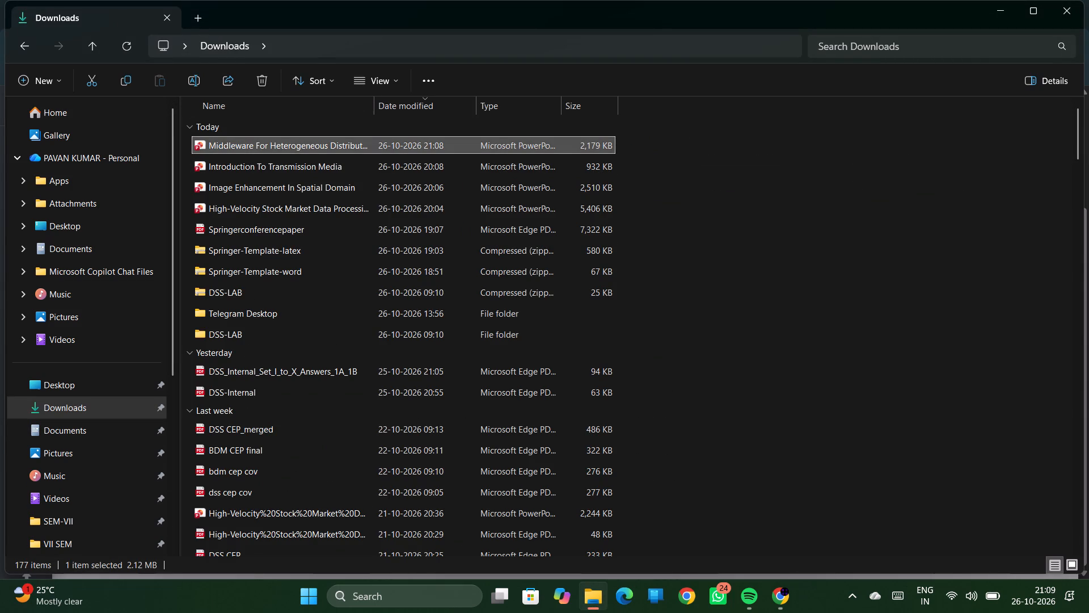
{"action": "left_click", "coordinate": [191, 77]}
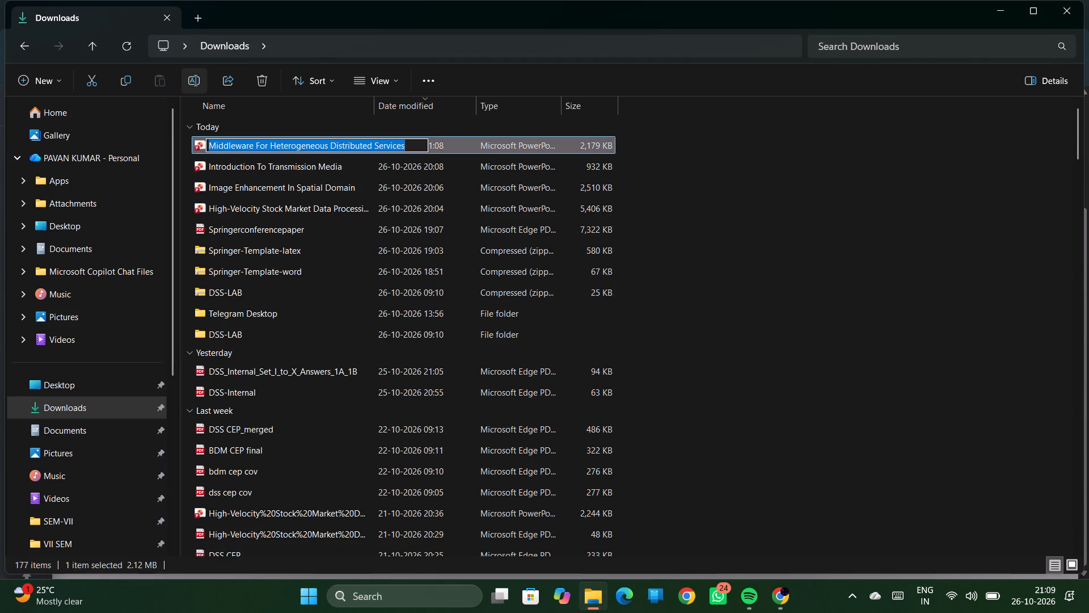
{"action": "type", "text": "DSS CEP"}
{"action": "key", "text": "Return"}
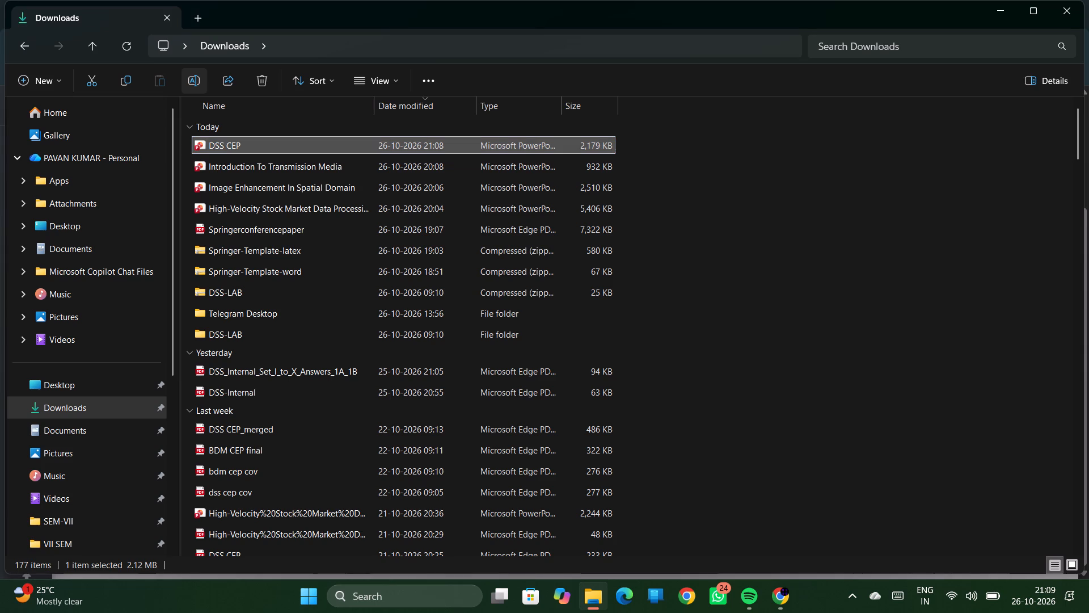
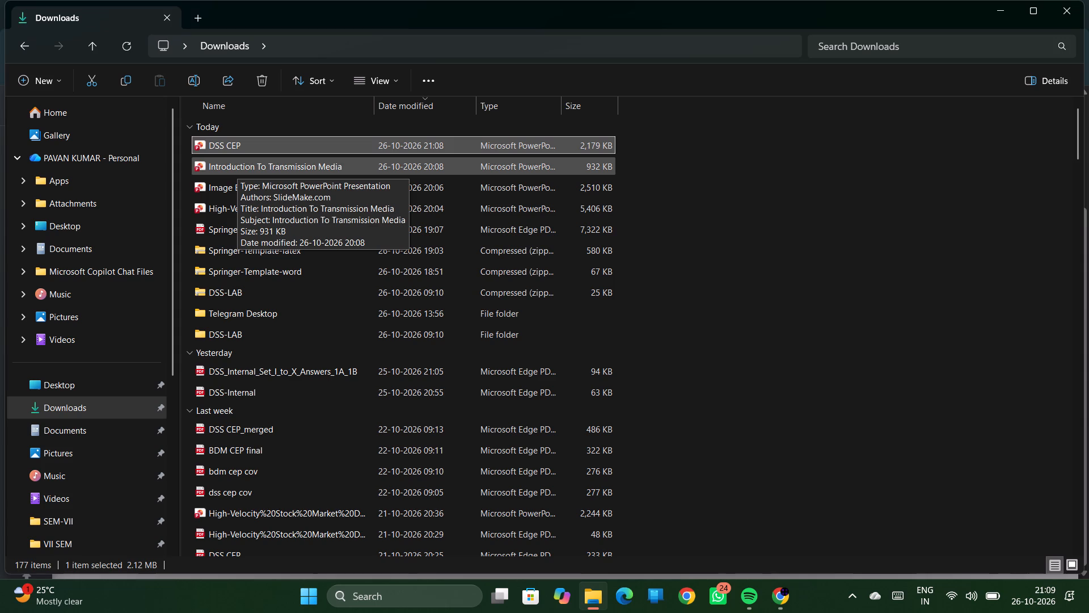
Open the High-Velocity Stock Market Data Processing Architecture presentation from Downloads and enable editing.
{"action": "double_click", "coordinate": [263, 204]}
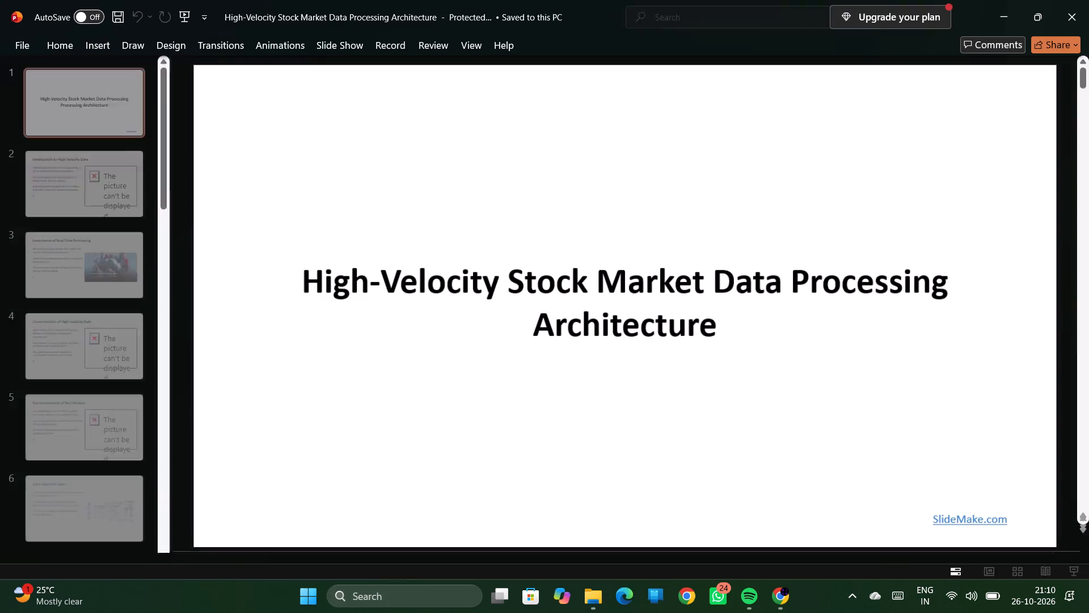
{"action": "left_click", "coordinate": [564, 69]}
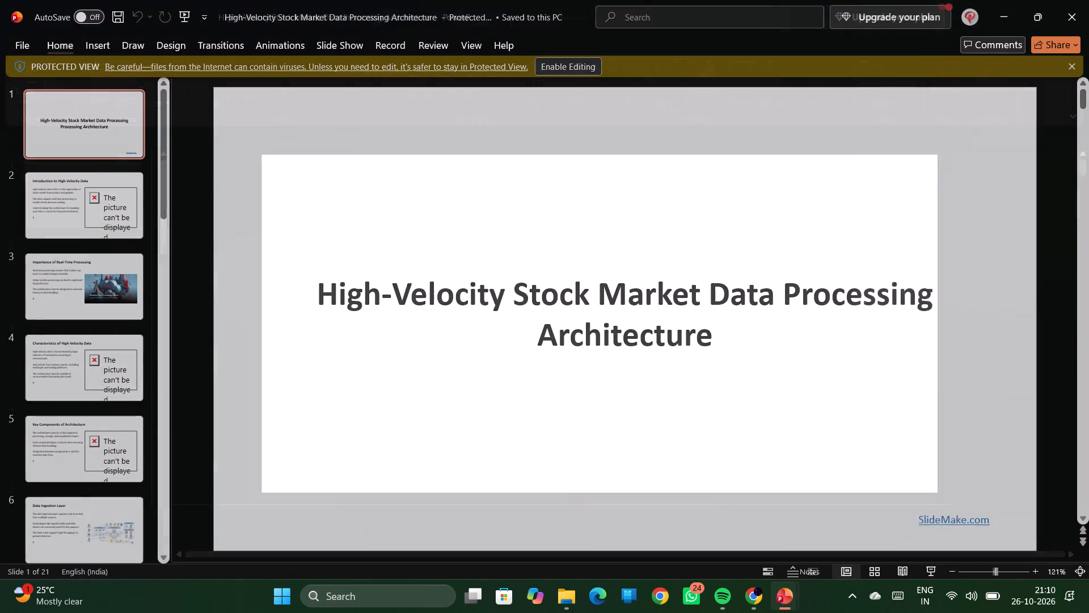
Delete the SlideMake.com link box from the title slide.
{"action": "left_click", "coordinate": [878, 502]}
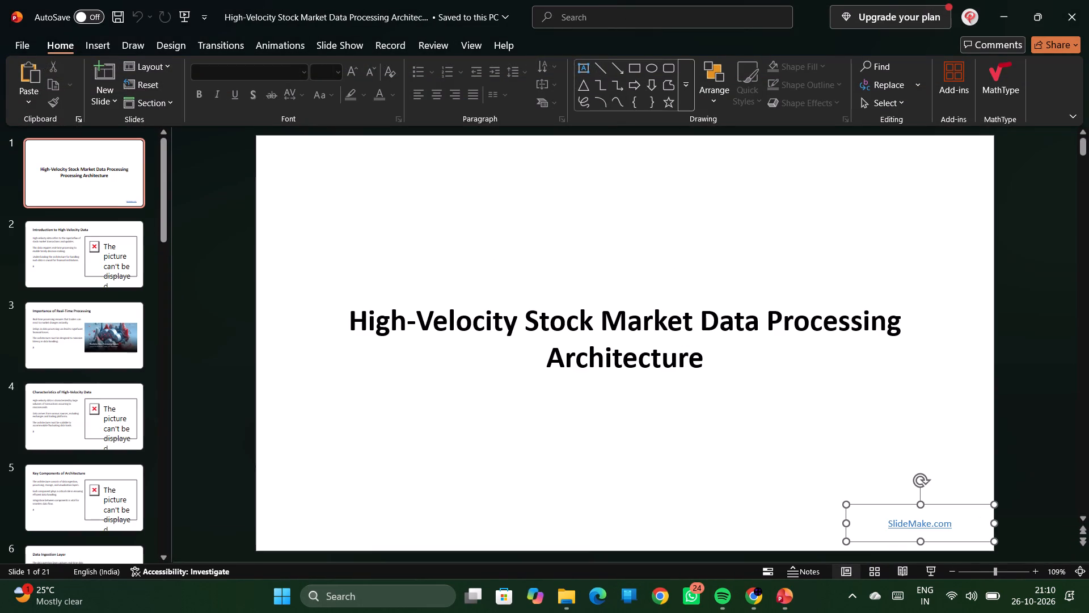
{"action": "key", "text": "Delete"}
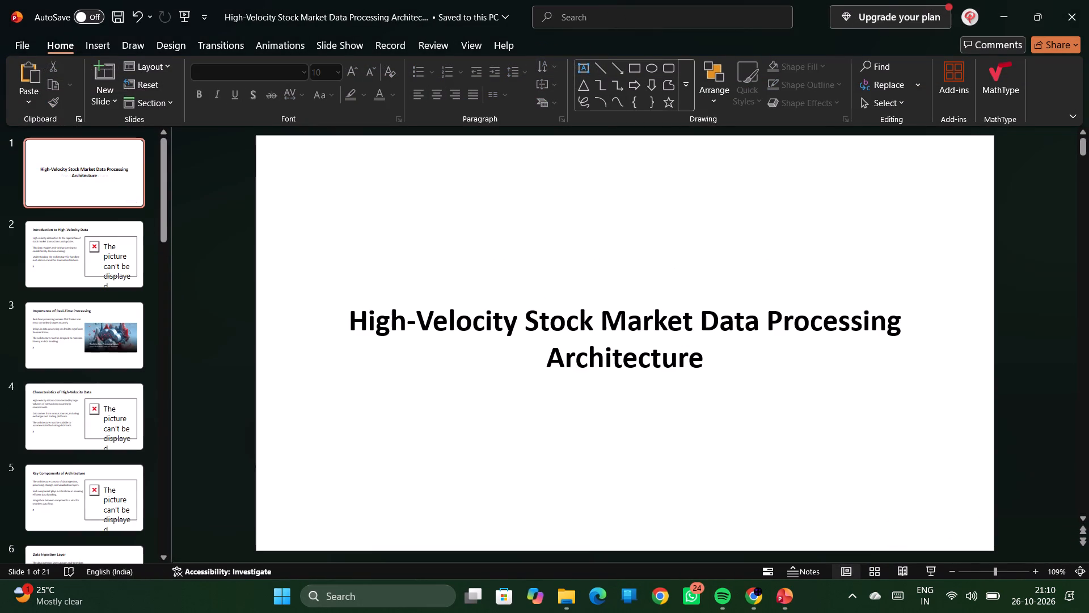
Delete the High-Velocity Stock Market Data Processing Architecture title slide.
{"action": "left_click", "coordinate": [90, 194]}
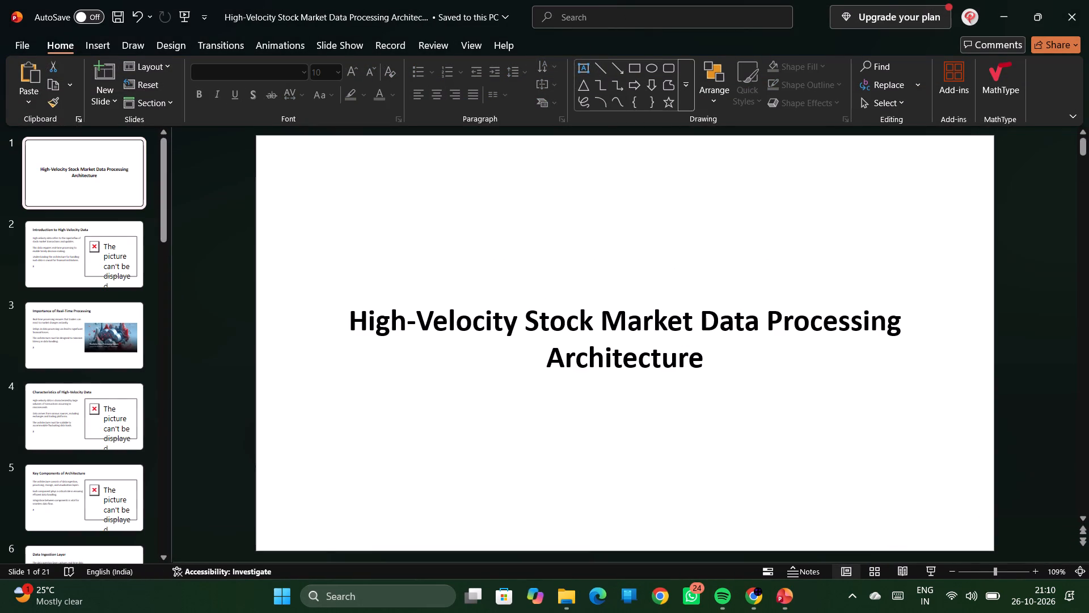
{"action": "key", "text": "Delete"}
Delete the broken picture placeholders from the Introduction to High-Velocity Data, Characteristics of High-Velocity Data and Key Components of Architecture slides.
{"action": "left_click", "coordinate": [90, 194]}
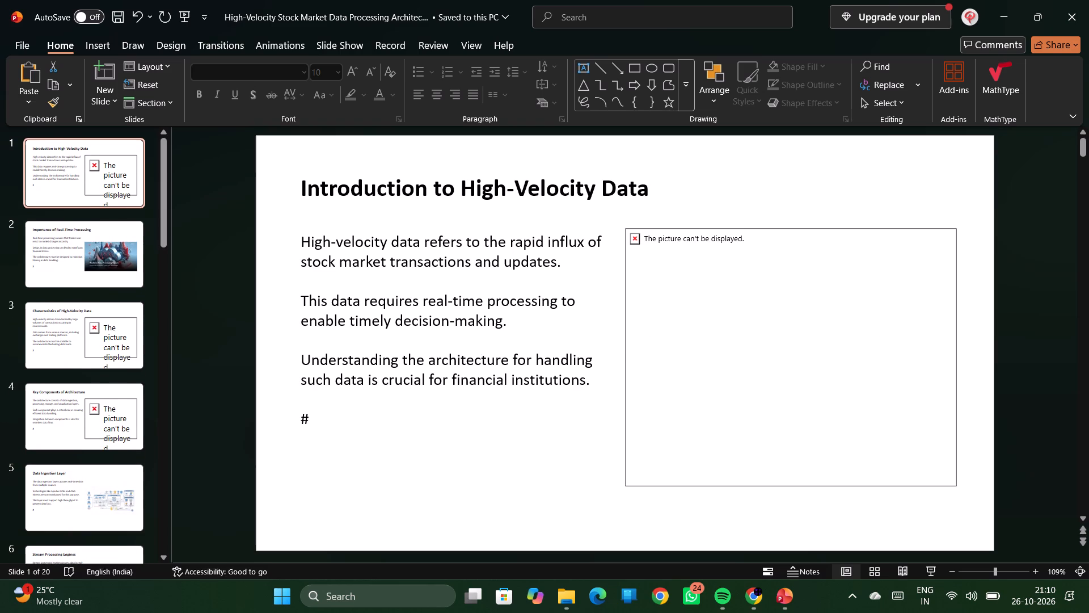
{"action": "left_click", "coordinate": [703, 321]}
{"action": "key", "text": "Delete"}
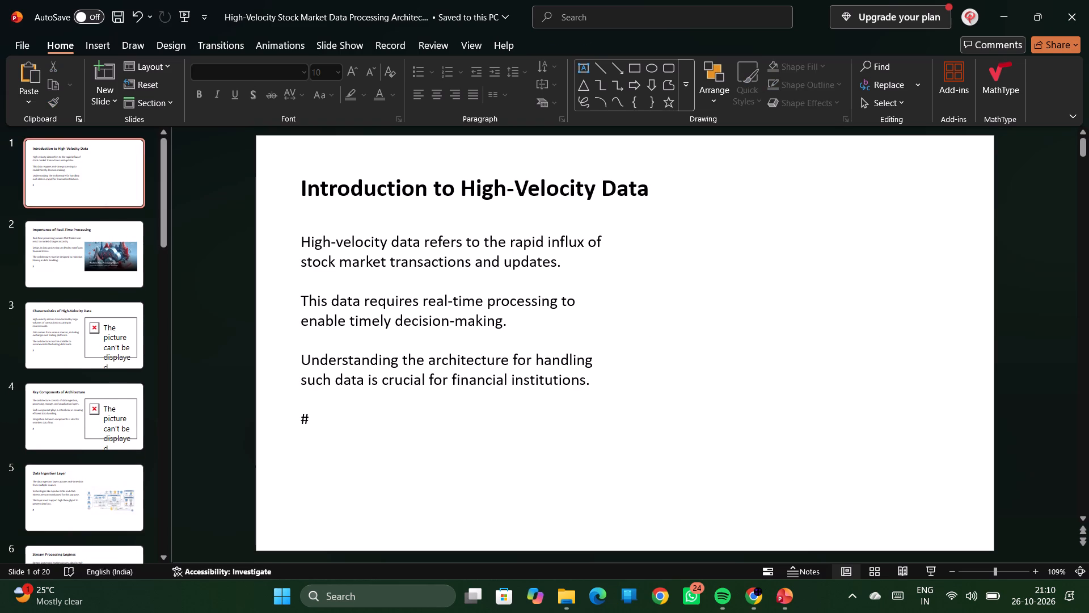
{"action": "left_click", "coordinate": [115, 331]}
{"action": "left_click", "coordinate": [723, 347]}
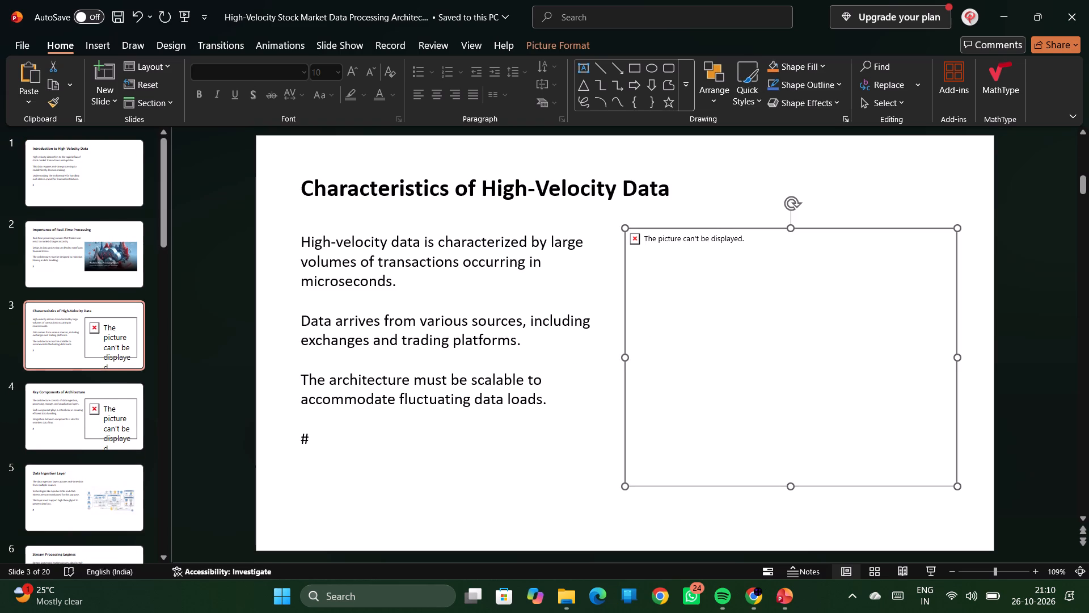
{"action": "key", "text": "Delete"}
{"action": "left_click", "coordinate": [40, 417]}
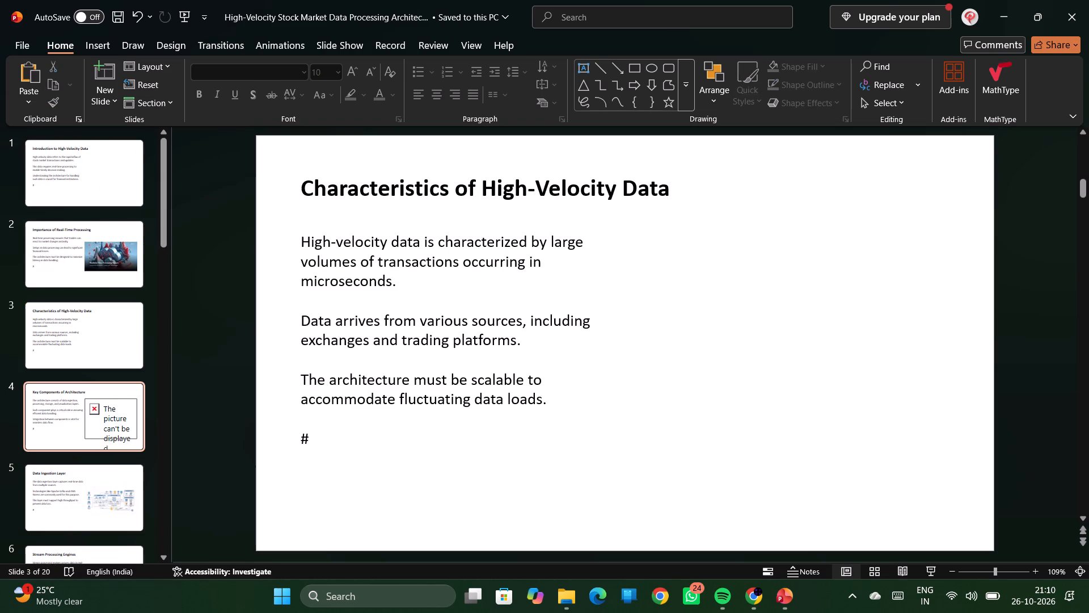
{"action": "left_click", "coordinate": [811, 414]}
{"action": "key", "text": "Delete"}
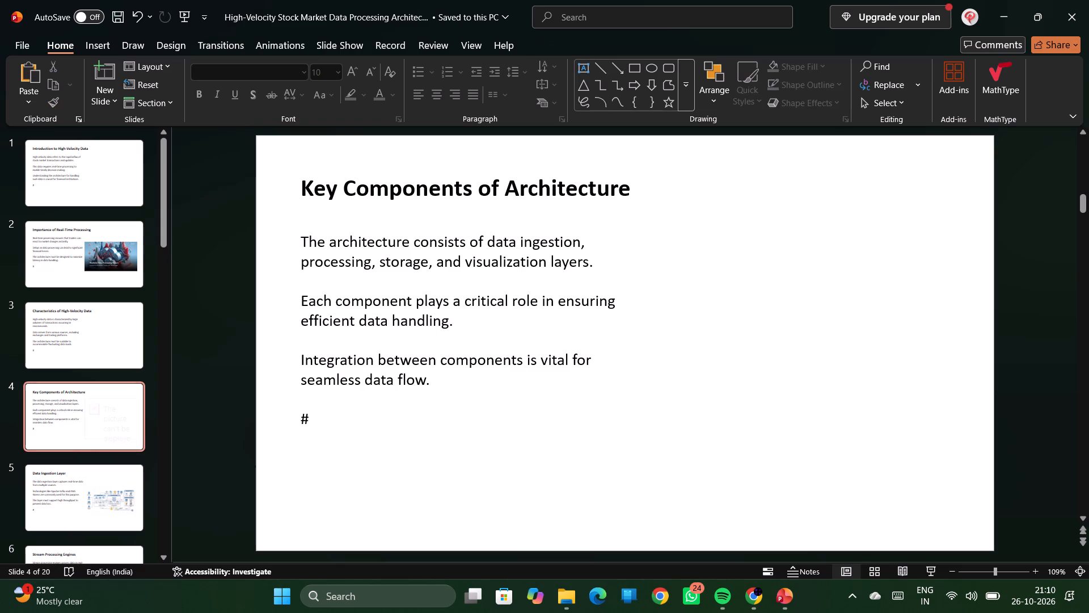
Delete the Questions and Discussion slide that follows the Conclusion slide.
{"action": "scroll", "coordinate": [77, 495], "scroll_direction": "down", "scroll_amount": 8}
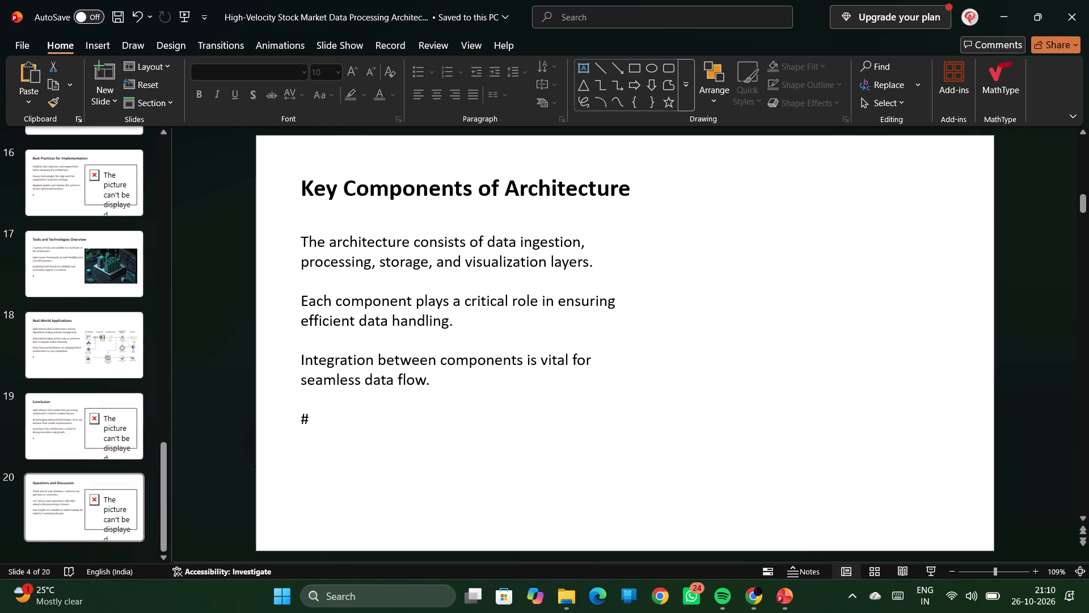
{"action": "scroll", "coordinate": [77, 495], "scroll_direction": "down", "scroll_amount": 5}
{"action": "left_click", "coordinate": [98, 443]}
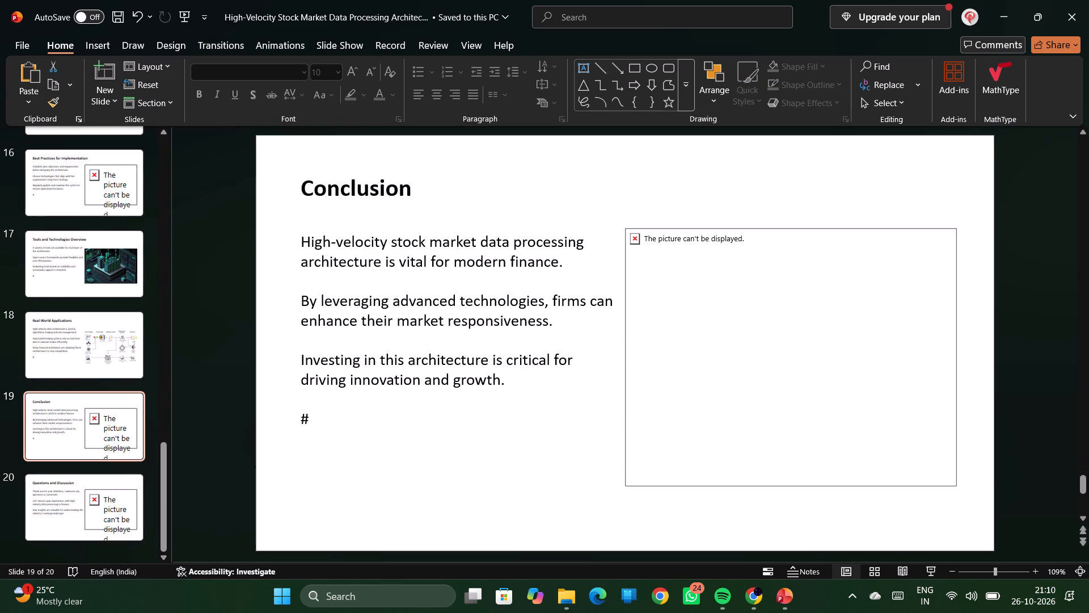
{"action": "left_click", "coordinate": [119, 496]}
{"action": "key", "text": "Delete"}
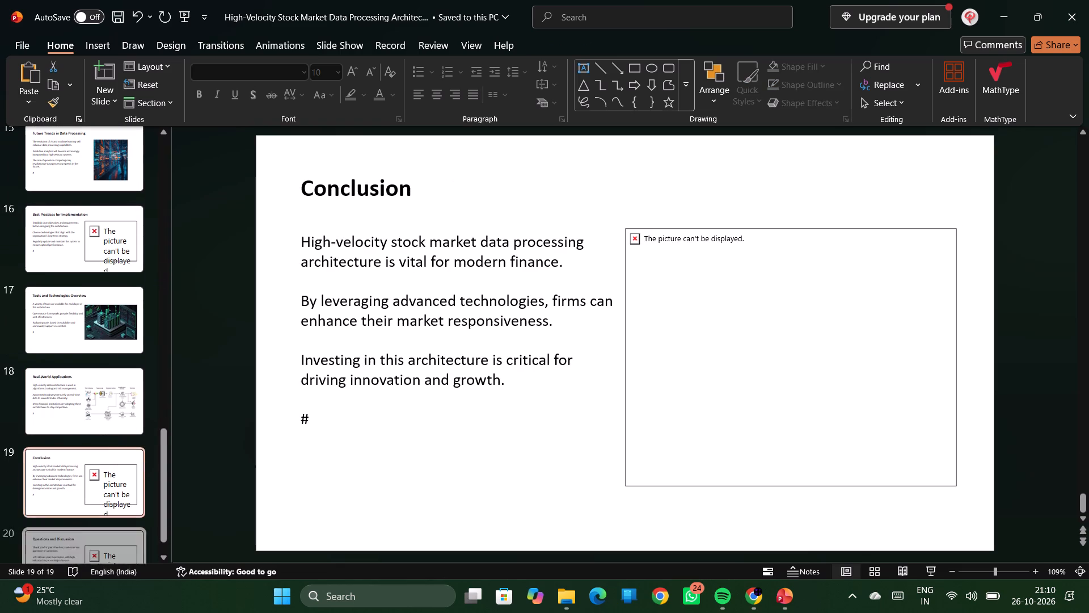
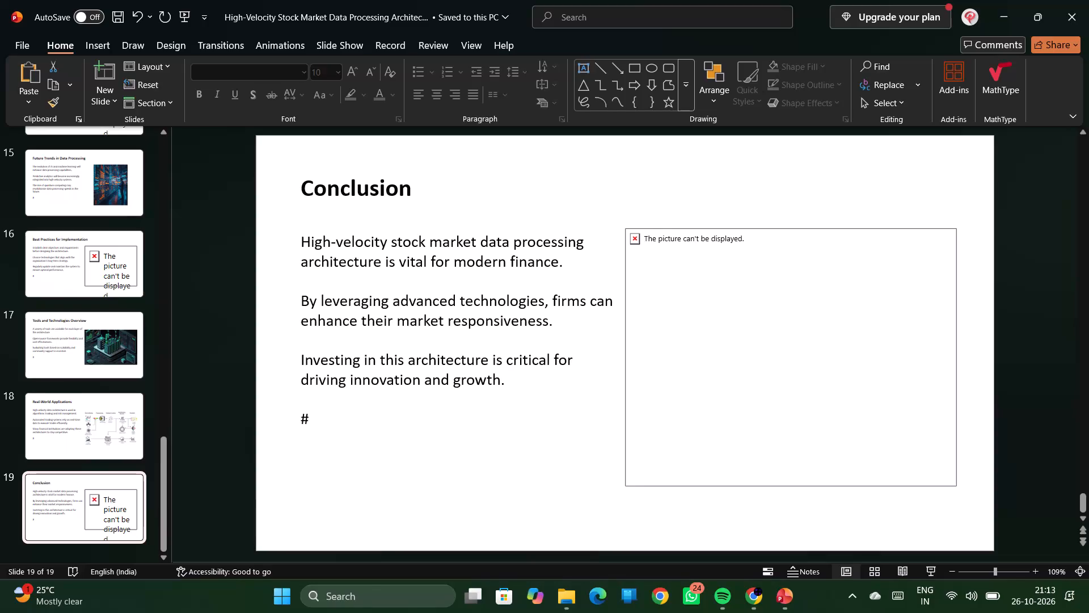
Delete the broken picture placeholder and the stray # line from the Conclusion slide.
{"action": "left_click", "coordinate": [733, 333]}
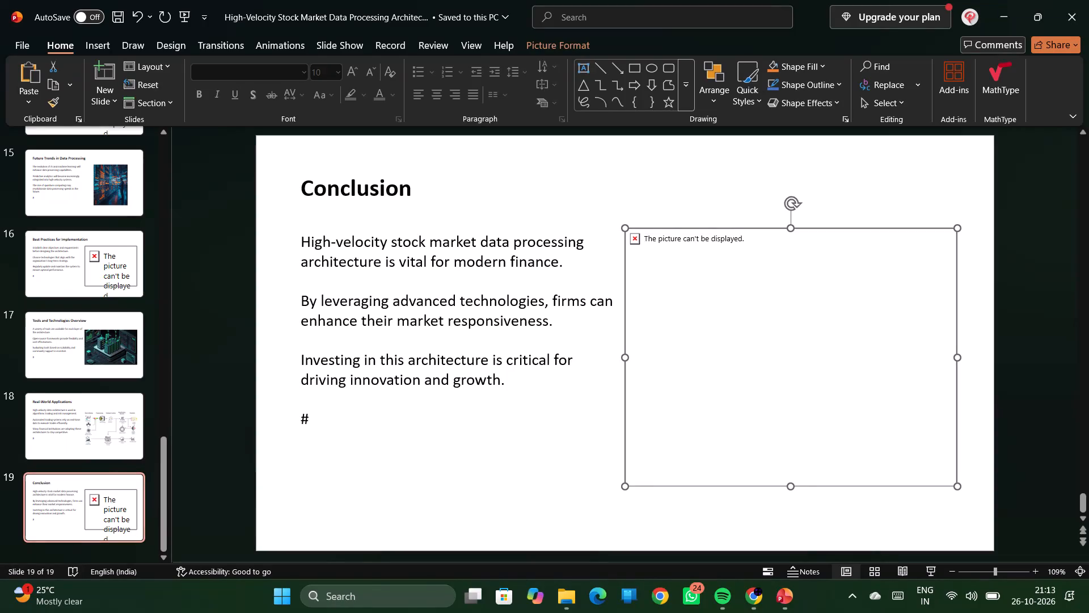
{"action": "key", "text": "Delete"}
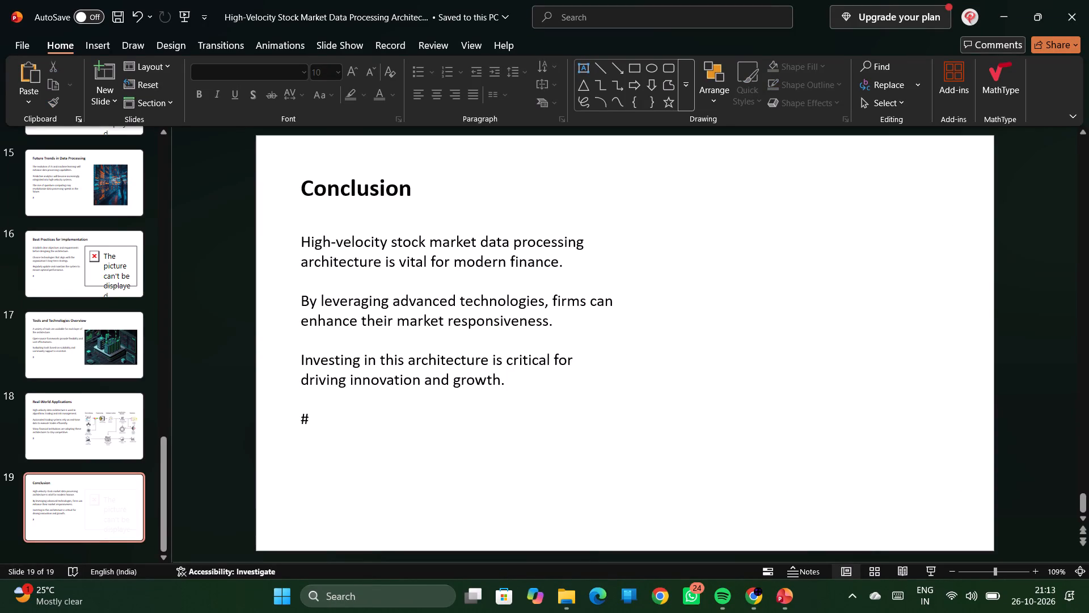
{"action": "left_click", "coordinate": [331, 430]}
{"action": "left_click", "coordinate": [312, 410]}
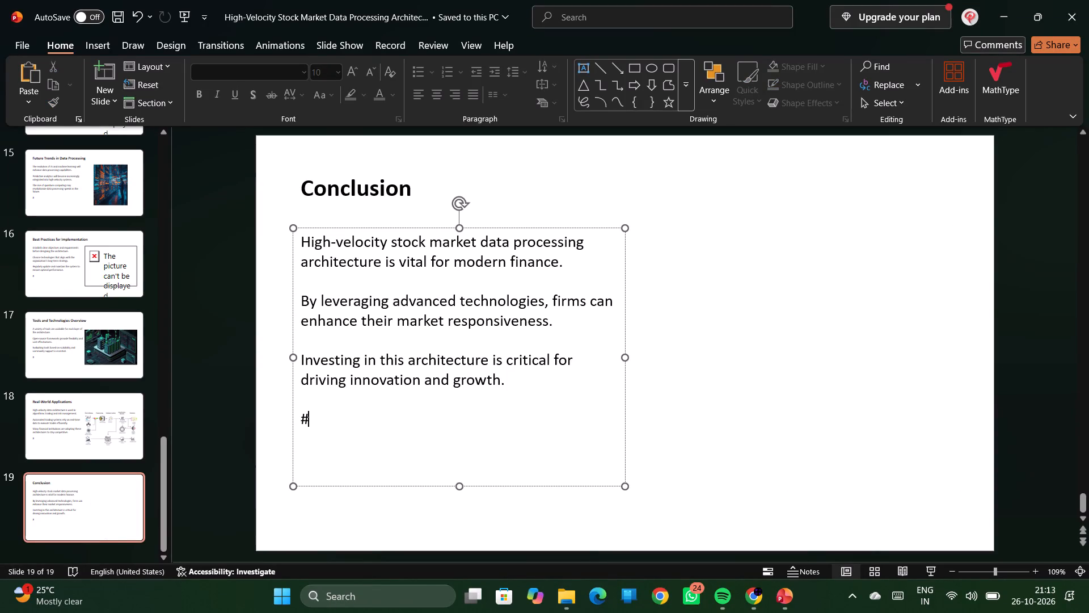
{"action": "key", "text": "BackSpace"}
{"action": "left_click", "coordinate": [221, 351]}
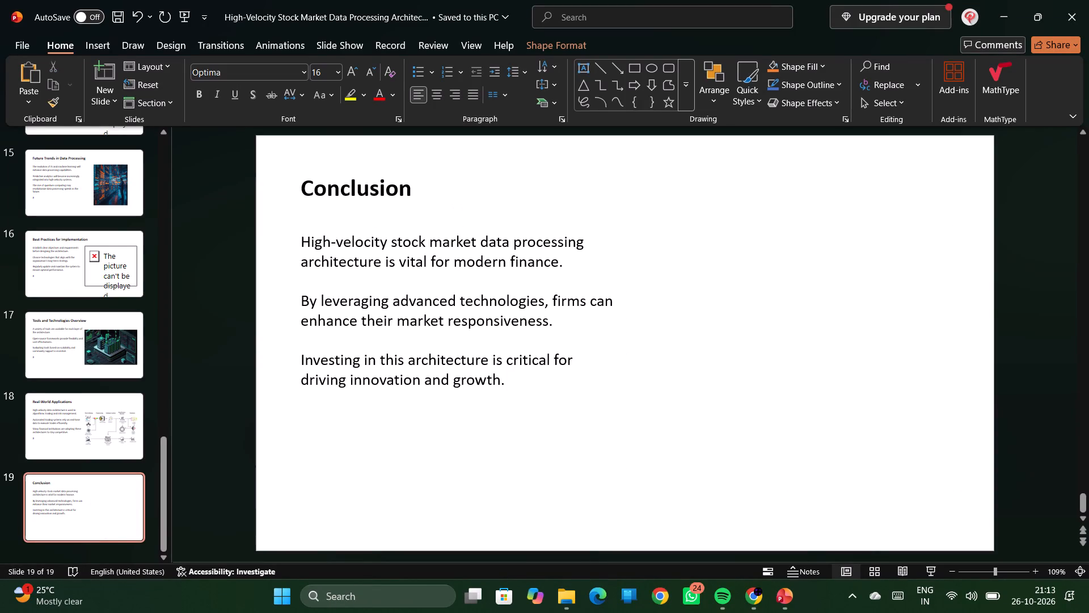
Remove the stray # from the body text of the Introduction to High-Velocity Data and Characteristics of High-Velocity Data slides.
{"action": "scroll", "coordinate": [96, 333], "scroll_direction": "up", "scroll_amount": 19}
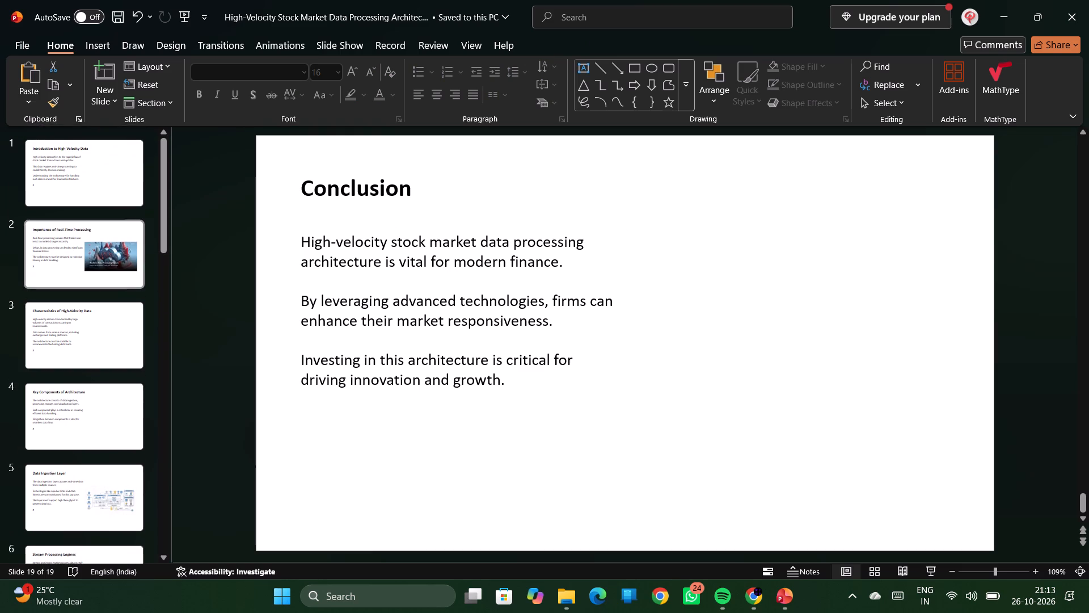
{"action": "left_click", "coordinate": [124, 179]}
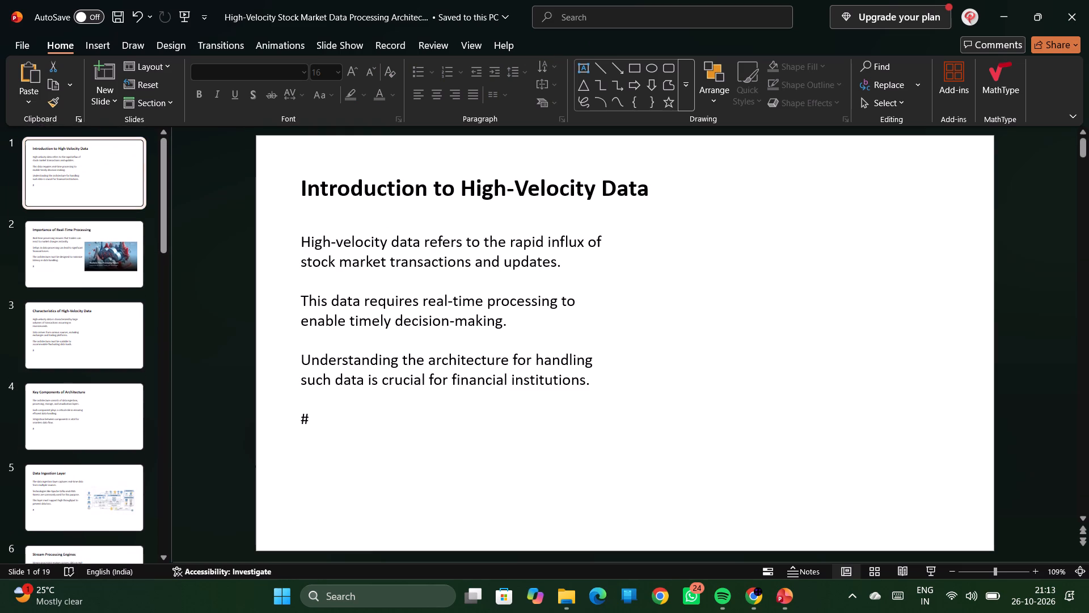
{"action": "left_click", "coordinate": [334, 418]}
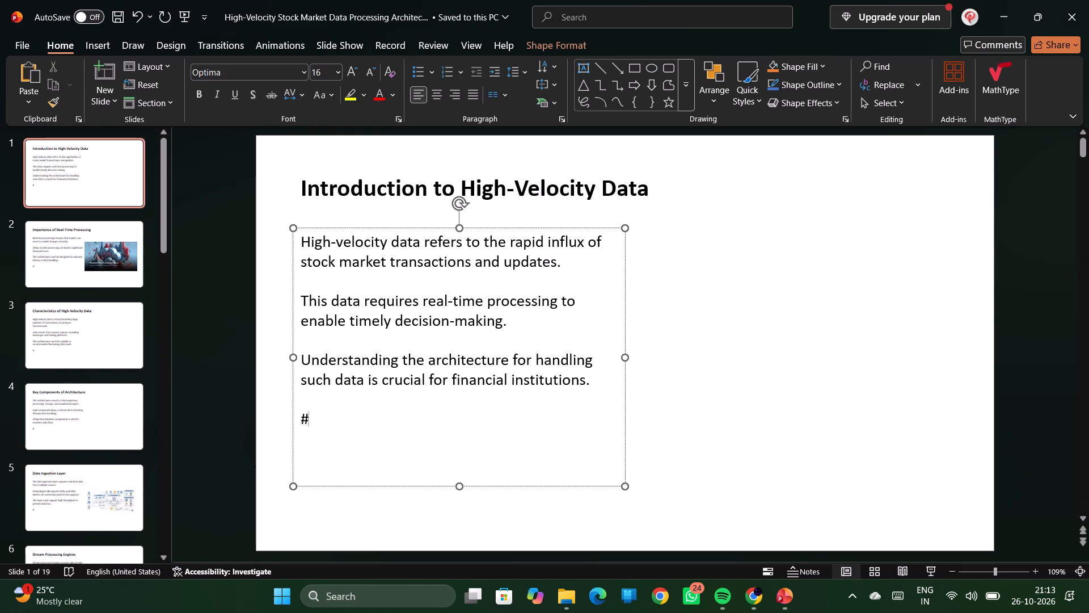
{"action": "key", "text": "BackSpace"}
{"action": "left_click", "coordinate": [230, 373]}
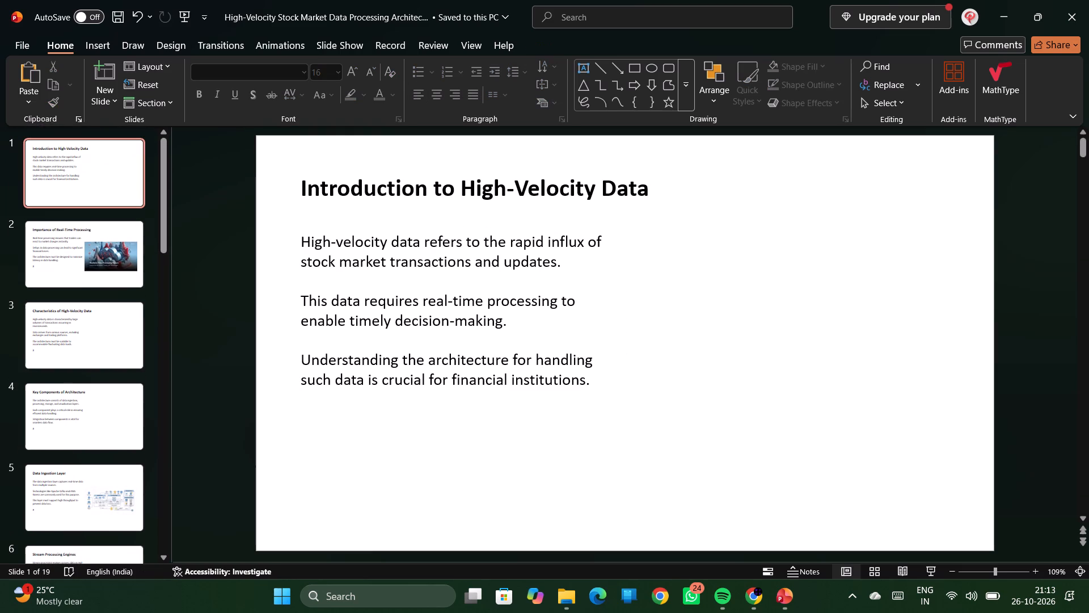
{"action": "left_click", "coordinate": [86, 337]}
{"action": "left_click", "coordinate": [328, 442]}
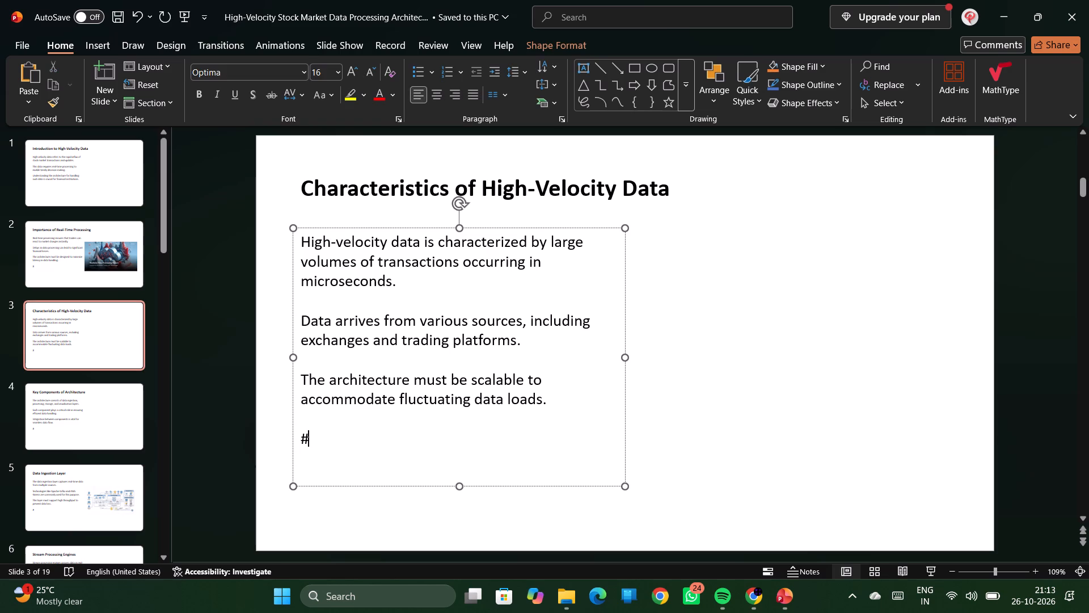
{"action": "key", "text": "BackSpace"}
{"action": "left_click", "coordinate": [188, 434]}
Remove the stray # from the body text of the Importance of Real-Time Processing and Key Components of Architecture slides.
{"action": "left_click", "coordinate": [93, 273]}
{"action": "left_click", "coordinate": [338, 404]}
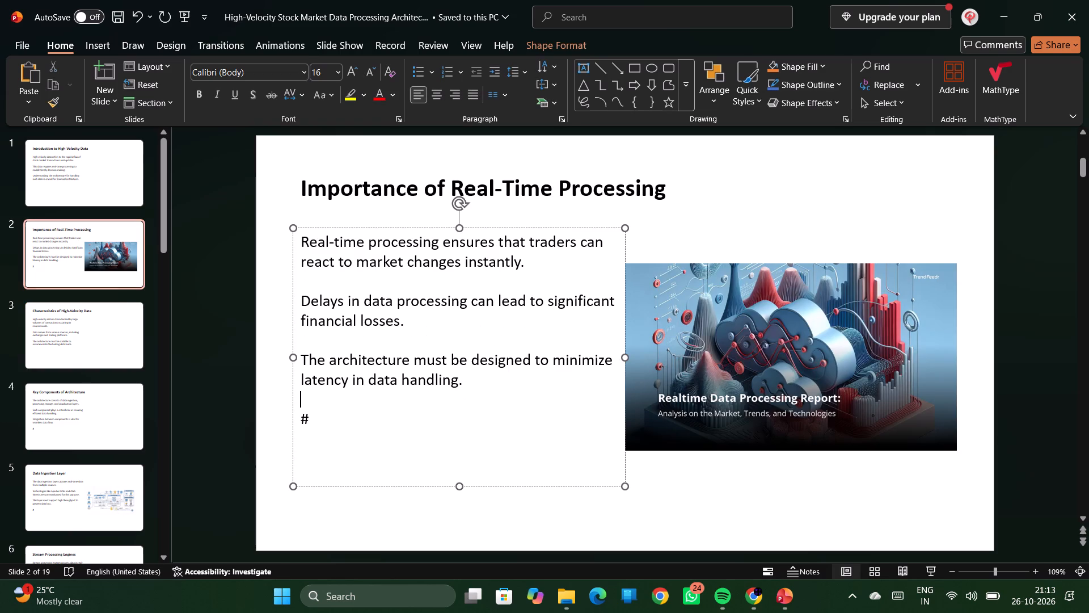
{"action": "left_click", "coordinate": [331, 421]}
{"action": "key", "text": "BackSpace"}
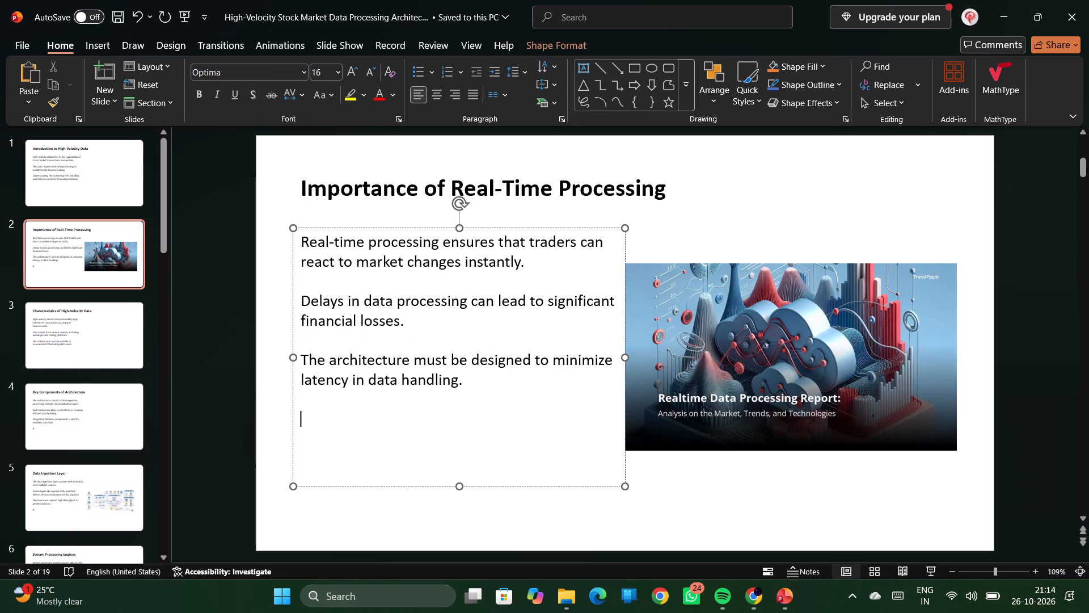
{"action": "left_click", "coordinate": [186, 350]}
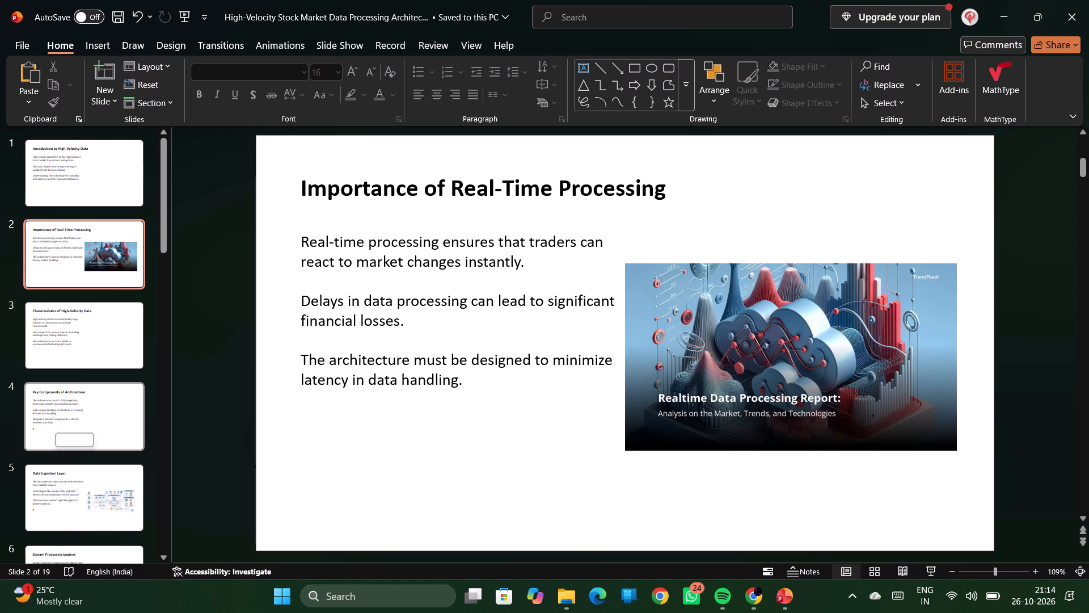
{"action": "left_click", "coordinate": [55, 422]}
{"action": "left_click", "coordinate": [315, 419]}
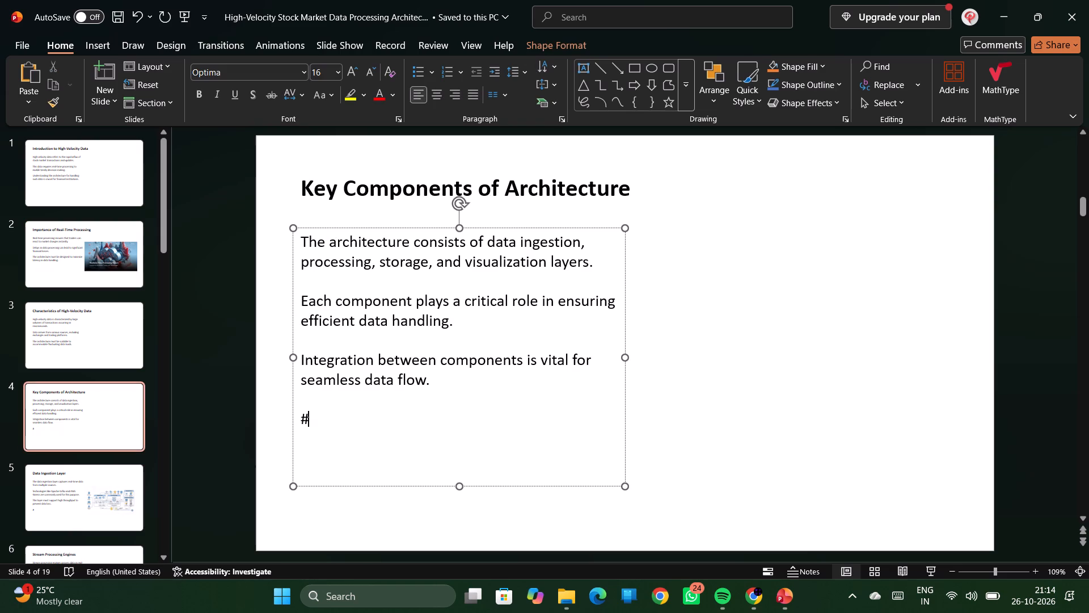
{"action": "key", "text": "BackSpace"}
{"action": "left_click", "coordinate": [235, 373]}
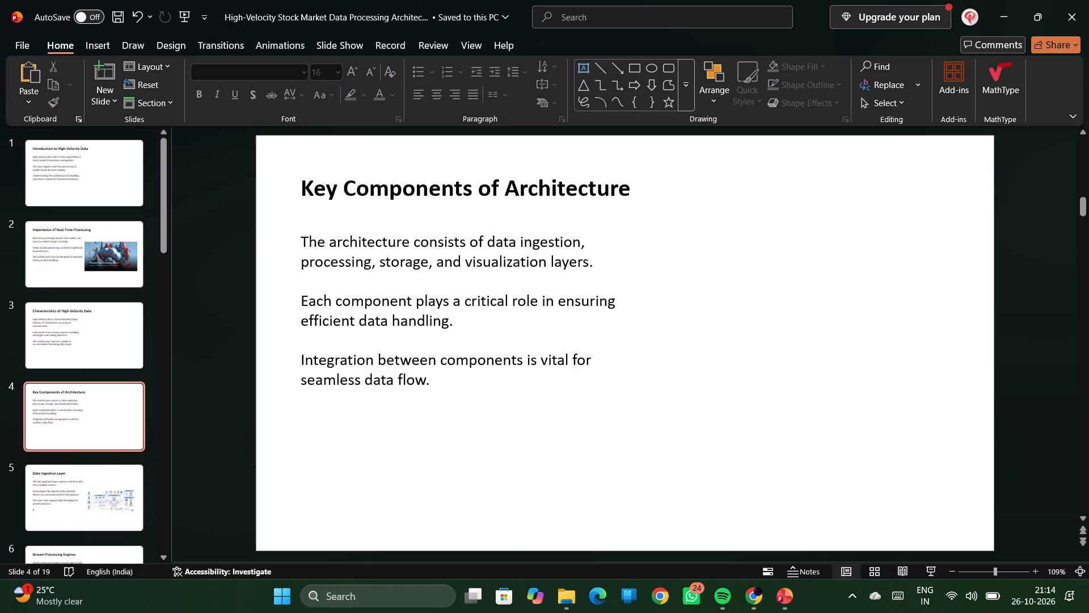
Copy the IARE title slide from the DSS CEP presentation in Downloads and place it as the first slide of the High-Velocity Stock Market presentation.
{"action": "scroll", "coordinate": [70, 274], "scroll_direction": "up", "scroll_amount": 7}
{"action": "left_click", "coordinate": [64, 191]}
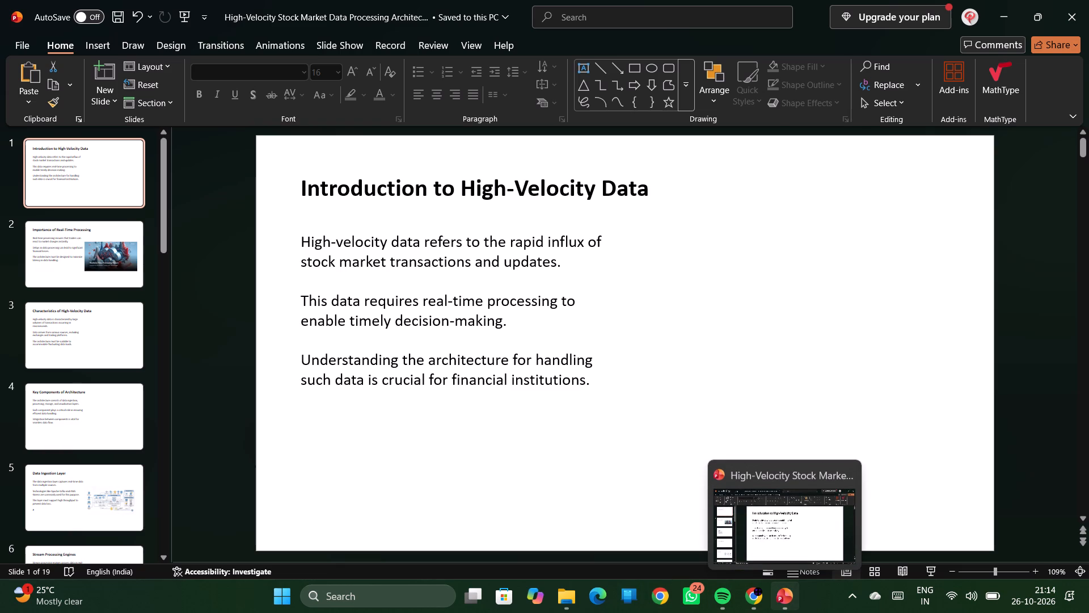
{"action": "left_click", "coordinate": [571, 593]}
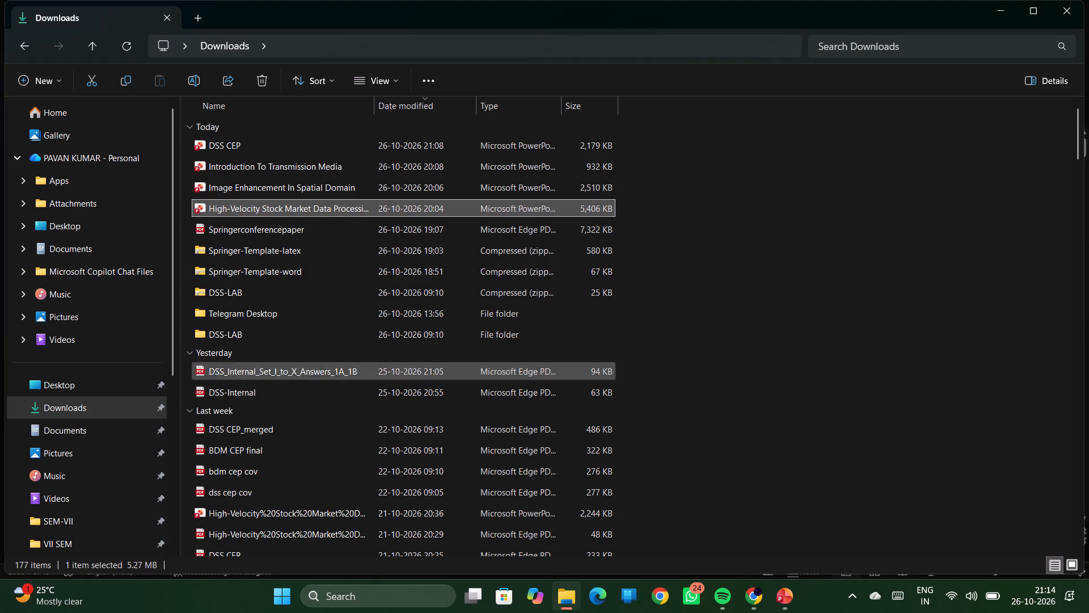
{"action": "double_click", "coordinate": [314, 149]}
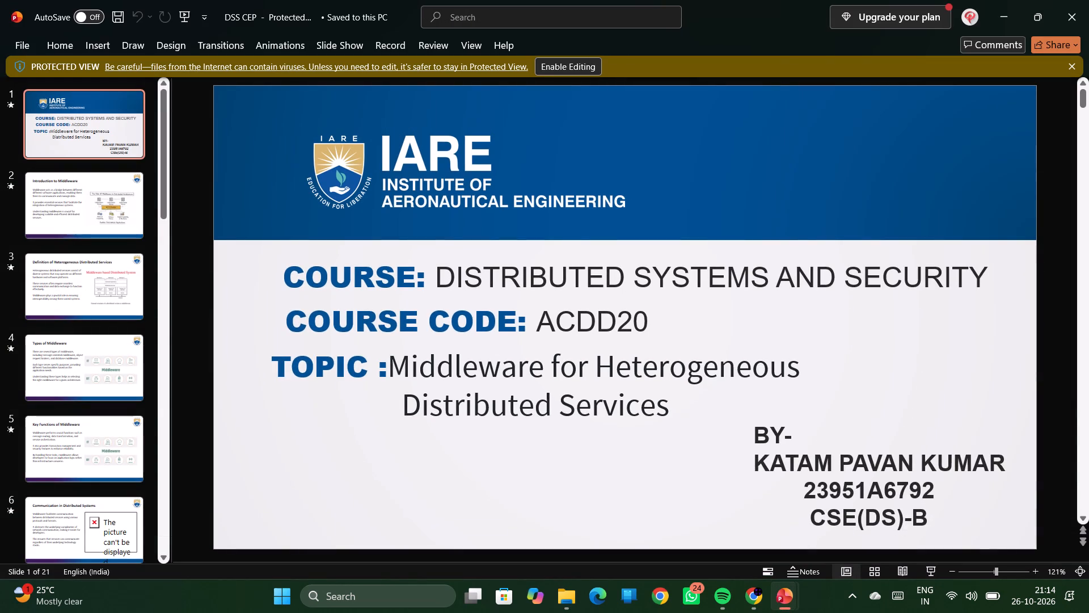
{"action": "left_click", "coordinate": [558, 67]}
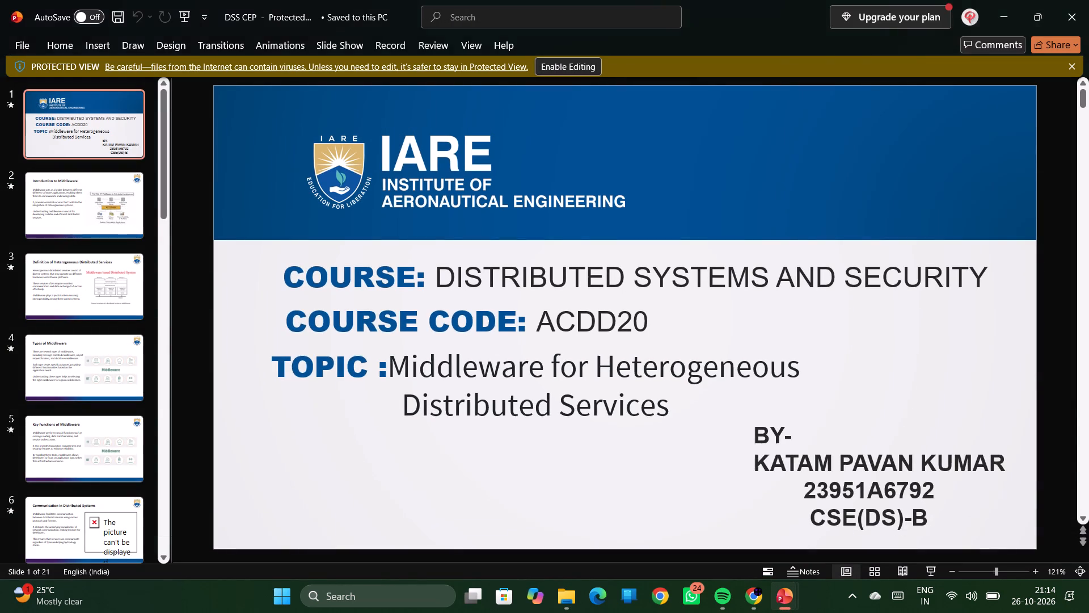
{"action": "left_click", "coordinate": [125, 175]}
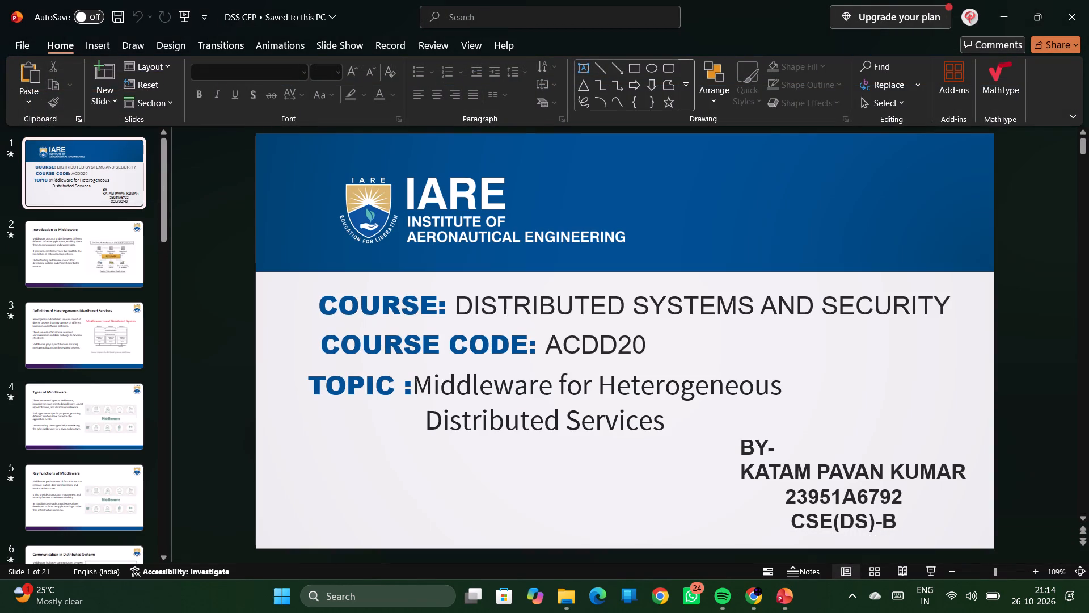
{"action": "key", "text": "ctrl+c"}
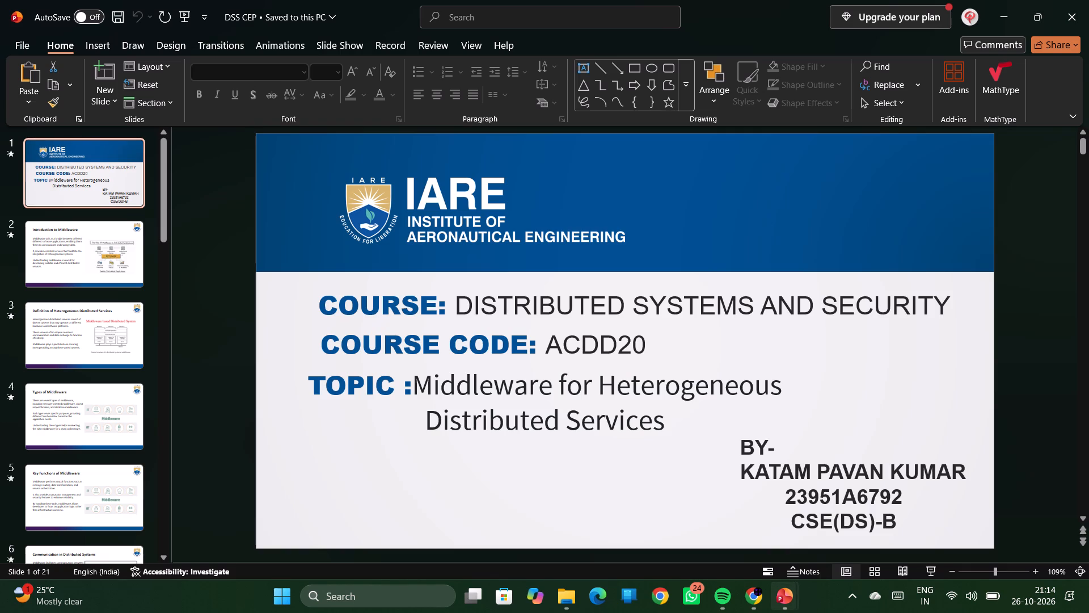
{"action": "left_click", "coordinate": [728, 540]}
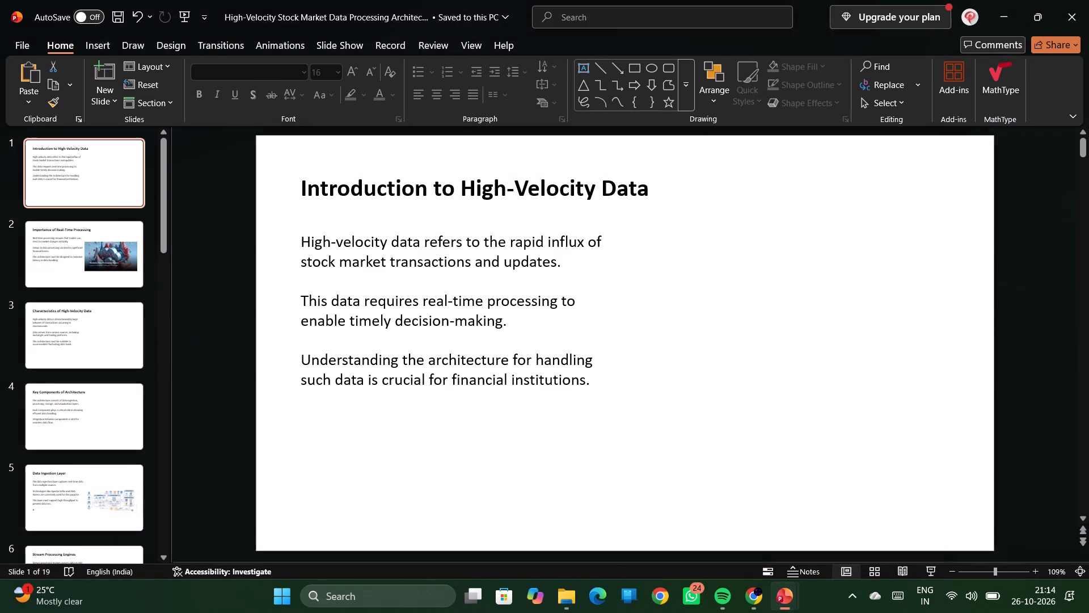
{"action": "key", "text": "ctrl+v"}
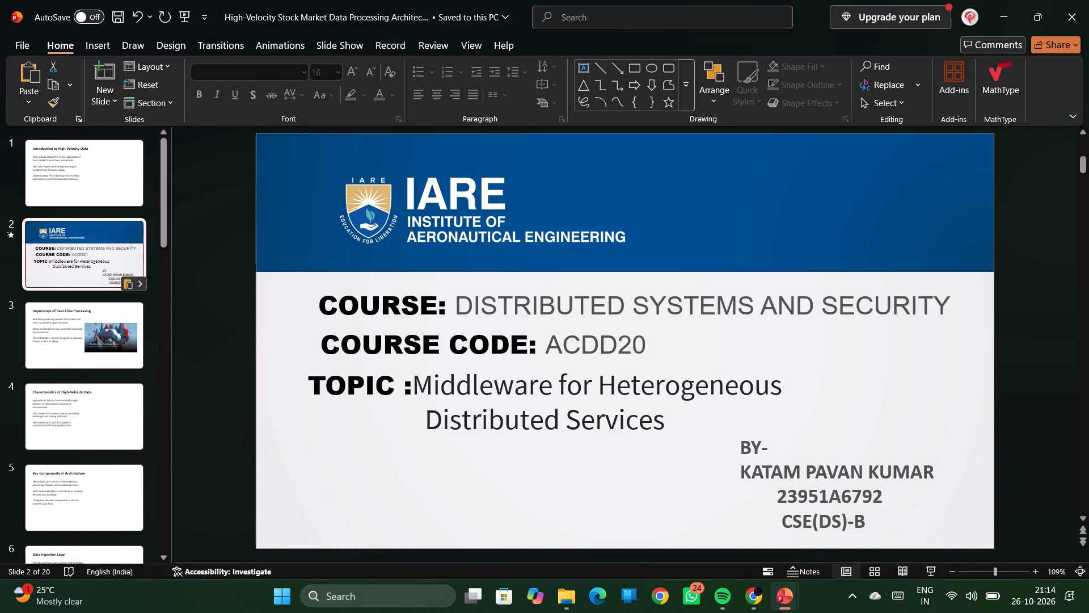
{"action": "left_click_drag", "start_coordinate": [67, 261], "coordinate": [72, 125]}
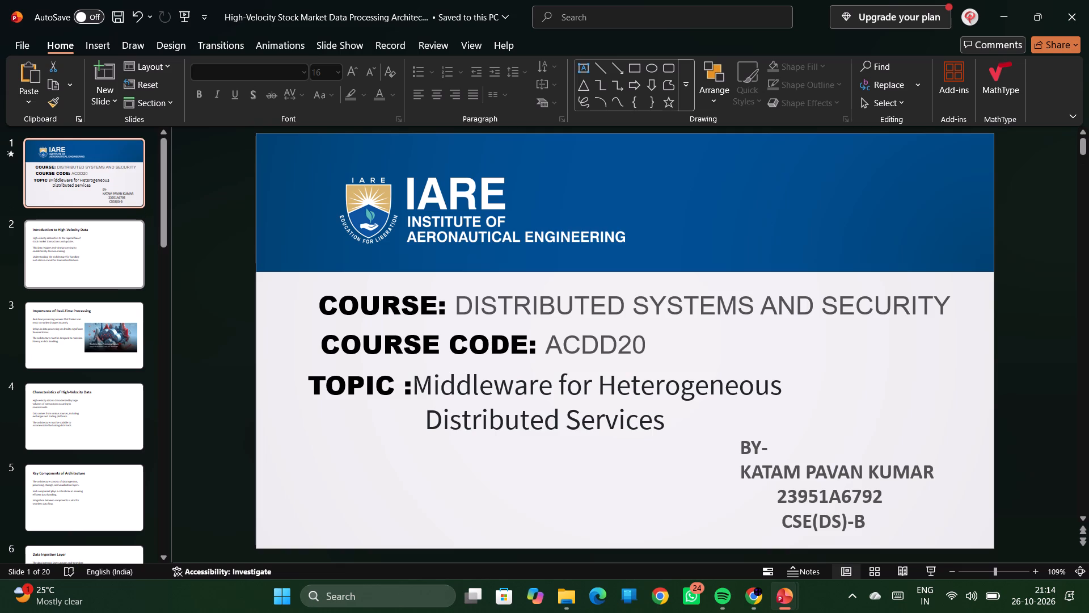
Apply the IARE_PowerpointTemplate_WidescreenHD1 theme from the AAT folder in d drive data on drive E, and check it on the content slides.
{"action": "left_click", "coordinate": [168, 48]}
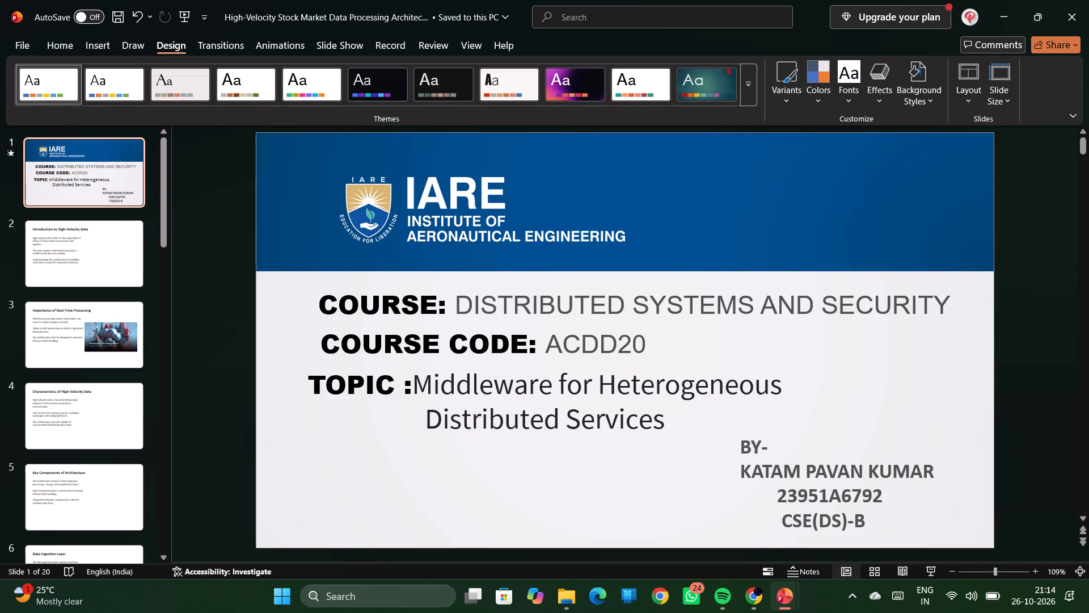
{"action": "left_click", "coordinate": [749, 93]}
{"action": "left_click", "coordinate": [143, 268]}
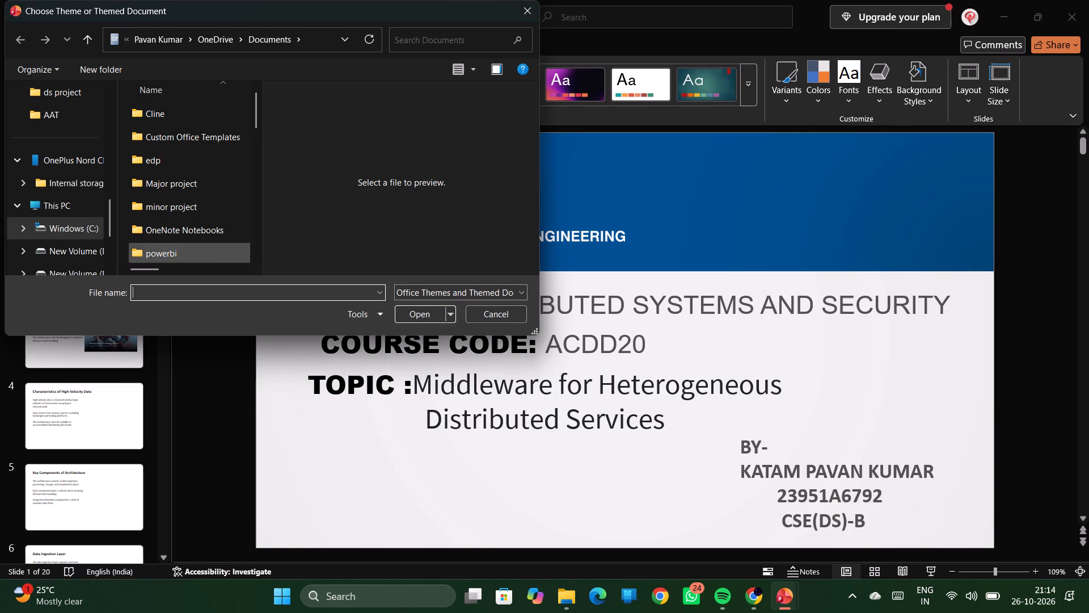
{"action": "scroll", "coordinate": [44, 234], "scroll_direction": "down", "scroll_amount": 1}
{"action": "left_click", "coordinate": [99, 151]}
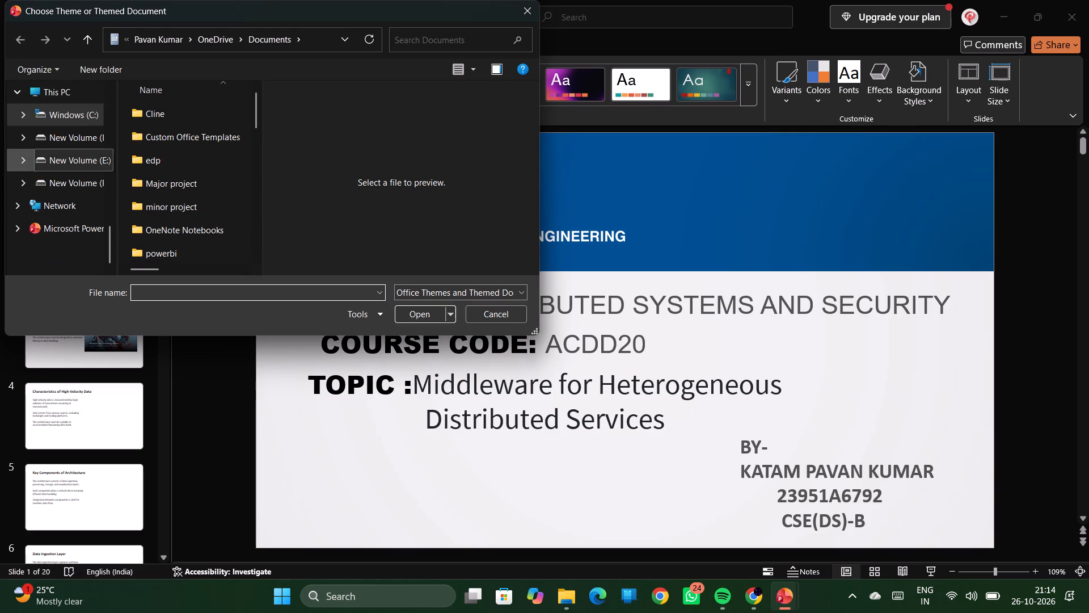
{"action": "double_click", "coordinate": [177, 125]}
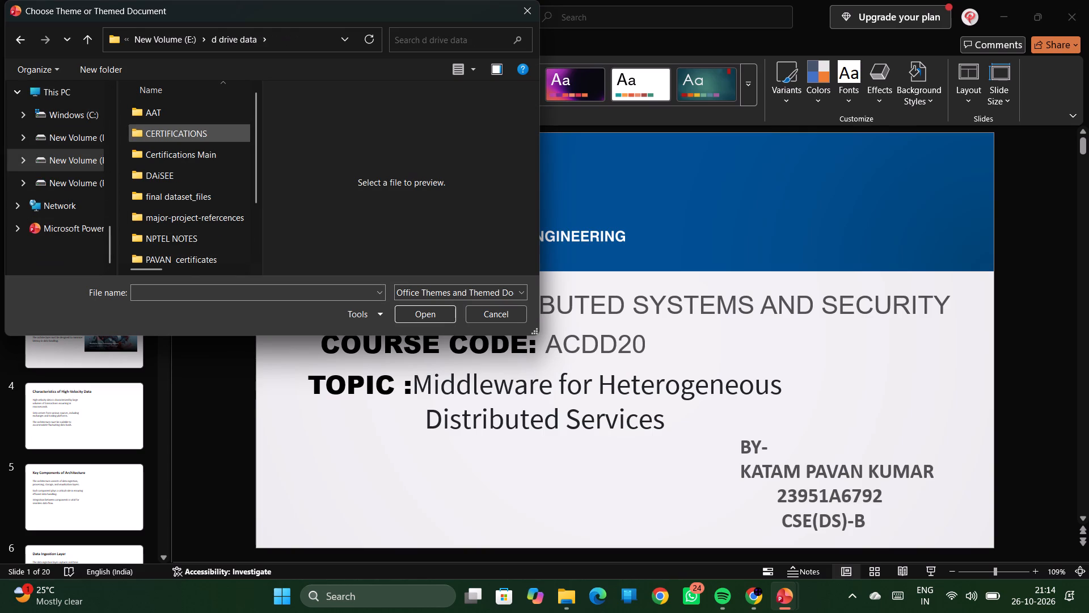
{"action": "double_click", "coordinate": [167, 110]}
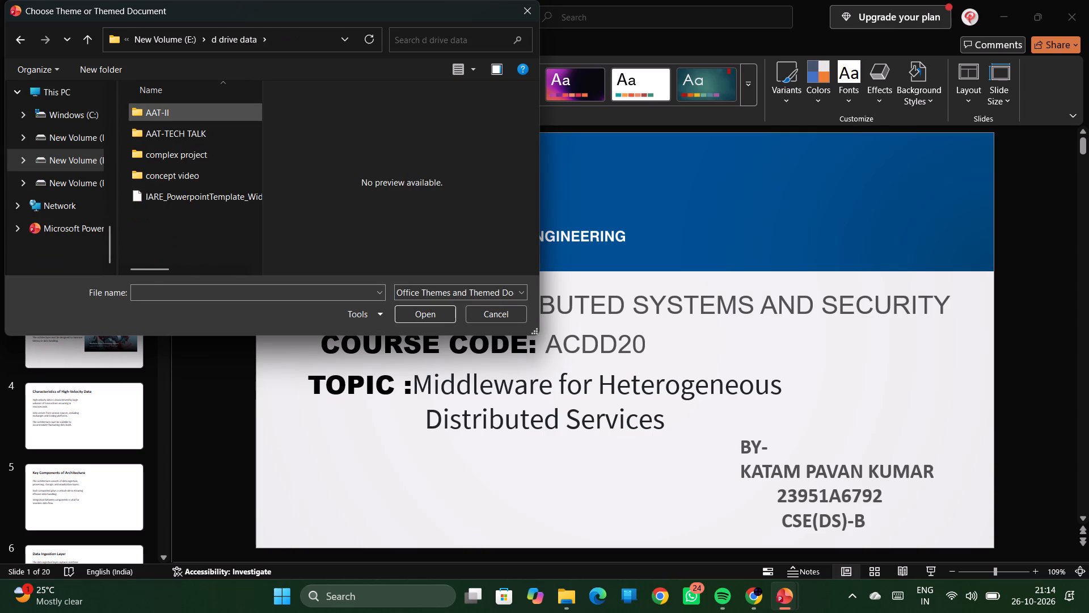
{"action": "left_click", "coordinate": [166, 194]}
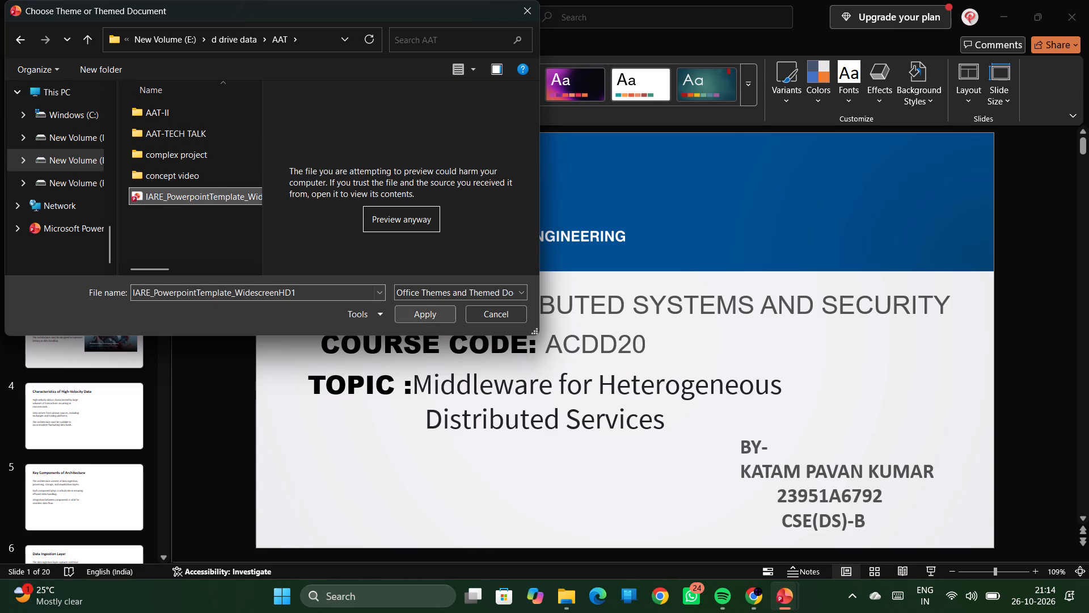
{"action": "left_click", "coordinate": [413, 316]}
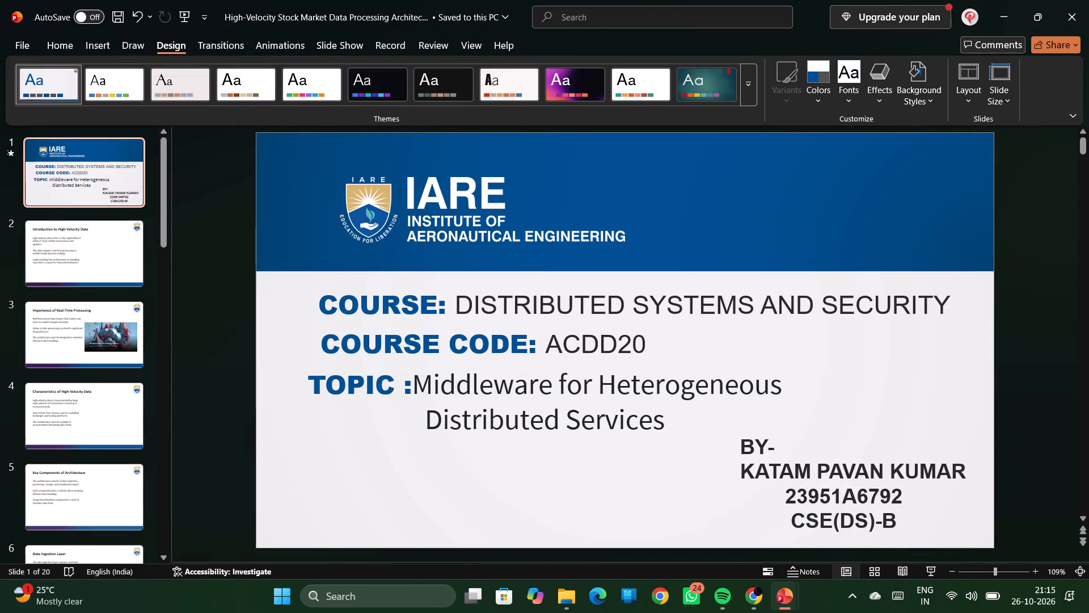
{"action": "left_click", "coordinate": [85, 264]}
{"action": "left_click", "coordinate": [85, 341]}
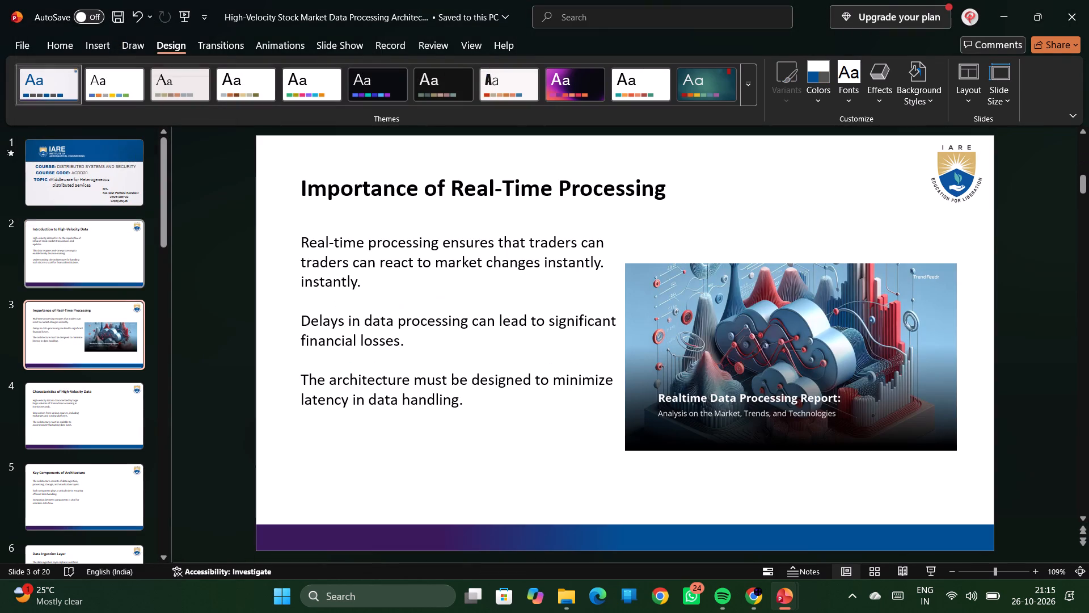
Replace the course name on the title slide with BIG DATA MANAGEMENT.
{"action": "left_click", "coordinate": [57, 178]}
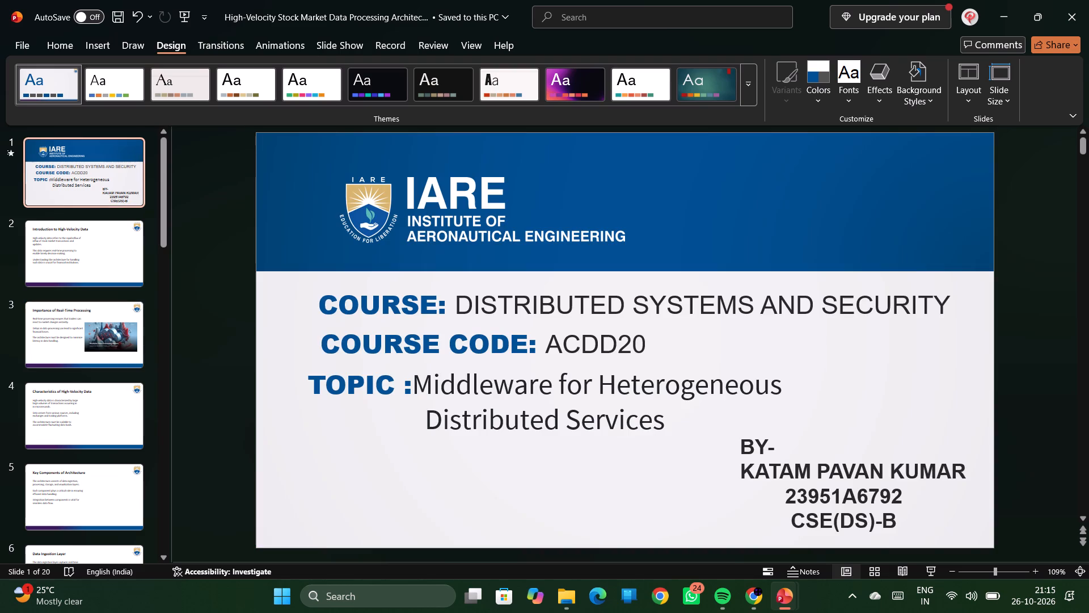
{"action": "left_click_drag", "start_coordinate": [459, 306], "coordinate": [886, 335]}
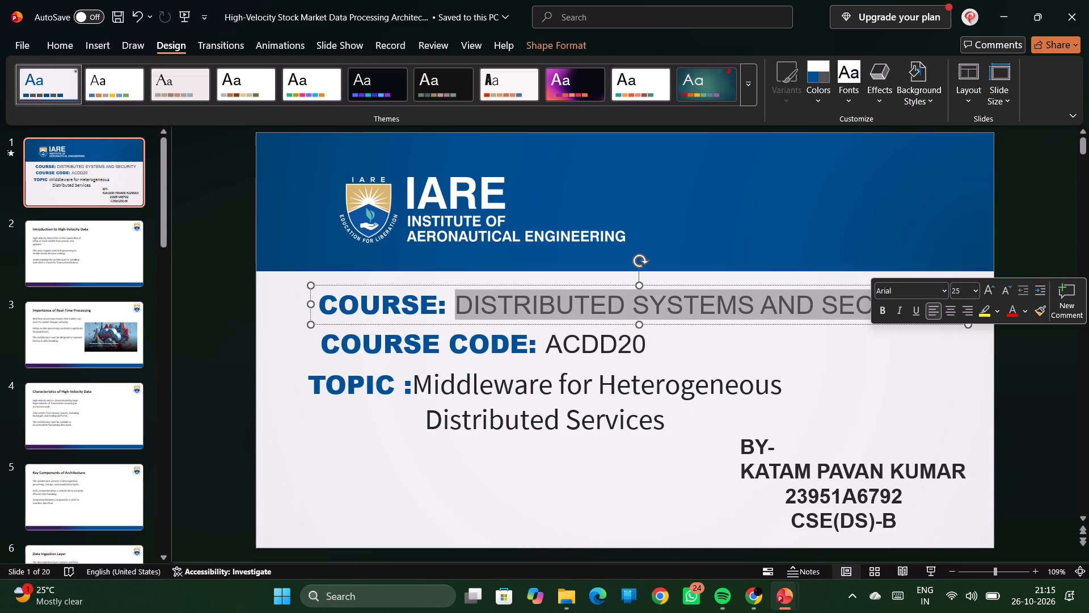
{"action": "type", "text": "BIG DATA MANAGEMENT"}
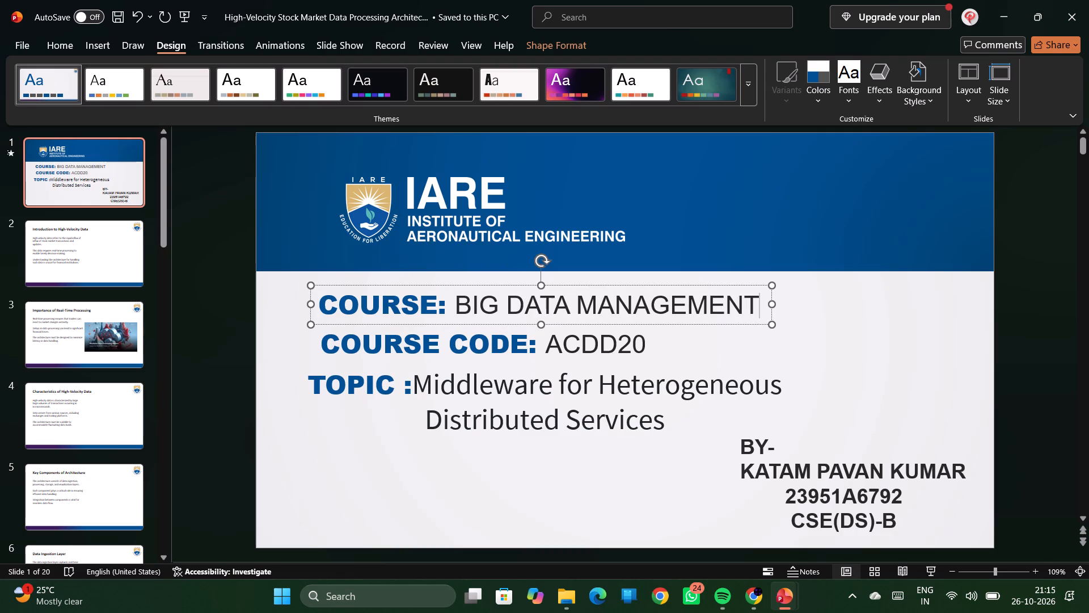
Change the course code on the title slide to ACDD21.
{"action": "left_click", "coordinate": [869, 214]}
{"action": "left_click", "coordinate": [687, 340]}
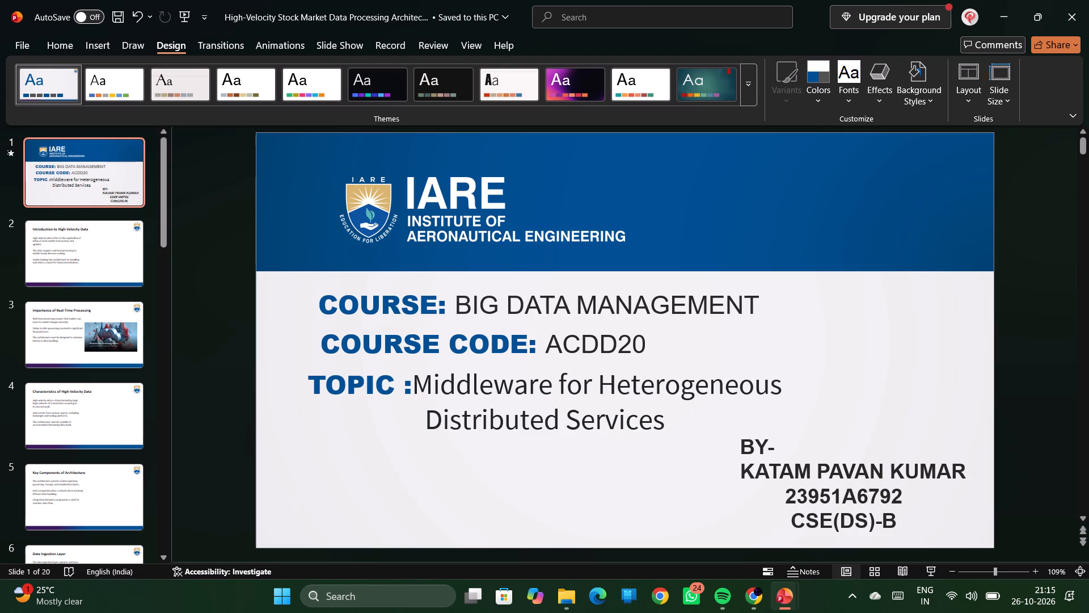
{"action": "left_click", "coordinate": [643, 336]}
{"action": "key", "text": "BackSpace"}
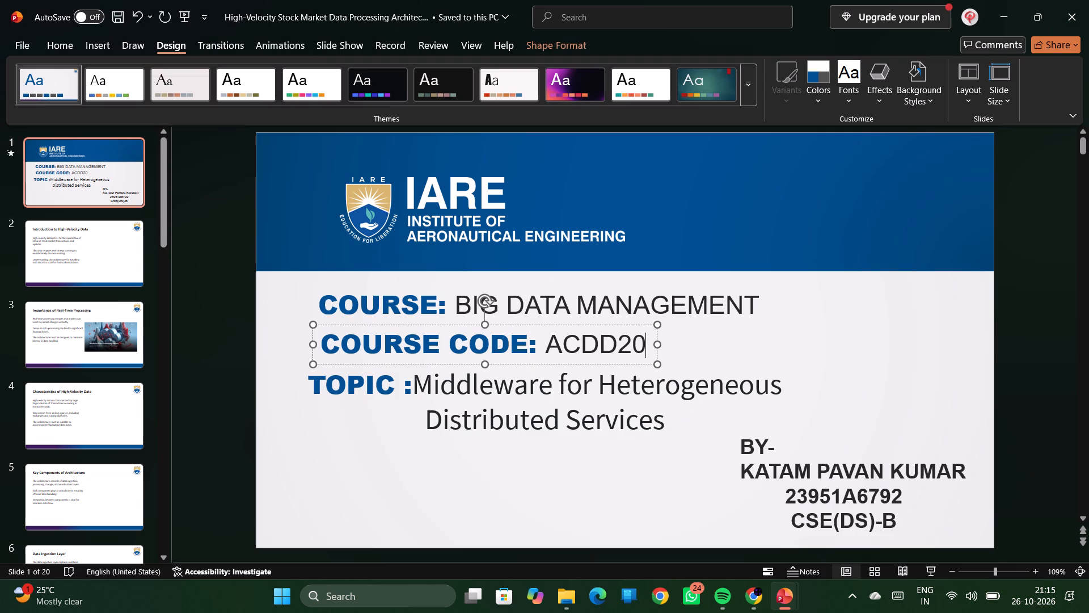
{"action": "key", "text": "1"}
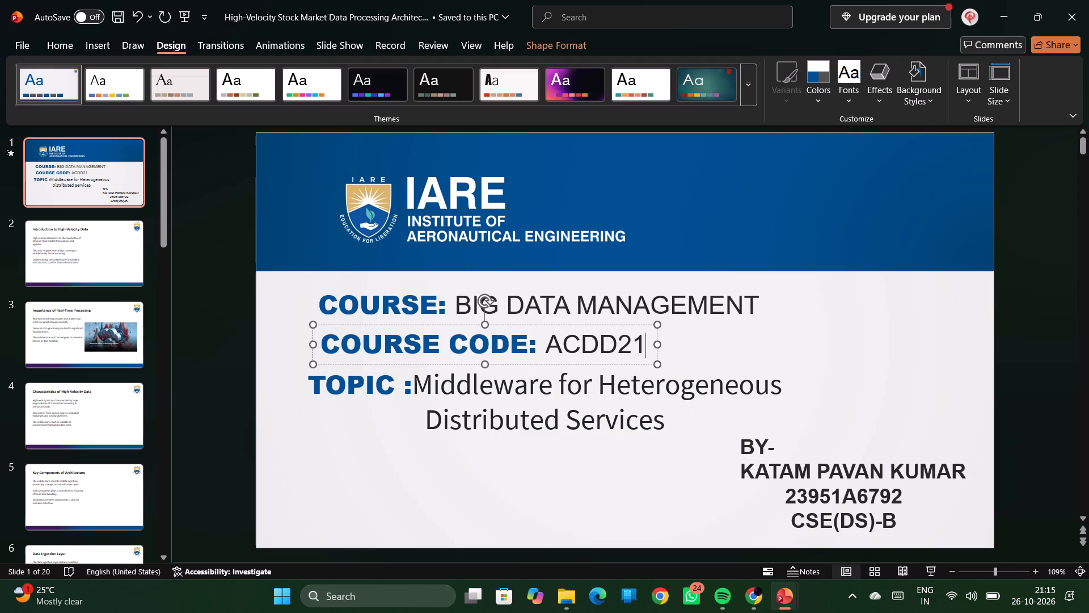
{"action": "left_click", "coordinate": [1082, 337]}
{"action": "left_click", "coordinate": [1053, 330]}
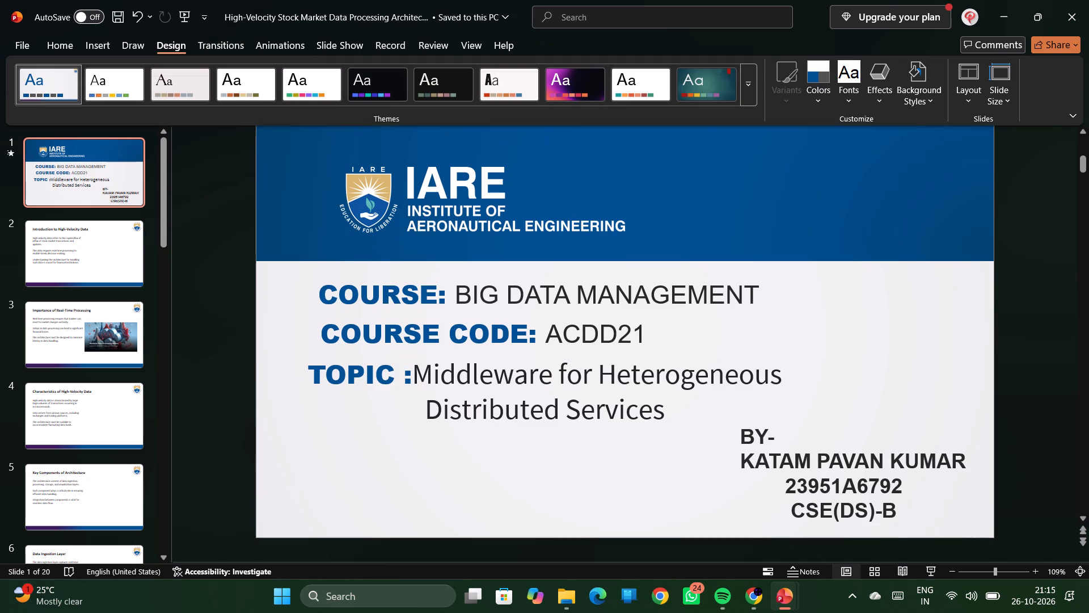
Replace the title slide's topic with the ACDD21 question title copied from the AAT-II web page, matching the original text formatting.
{"action": "left_click", "coordinate": [748, 612]}
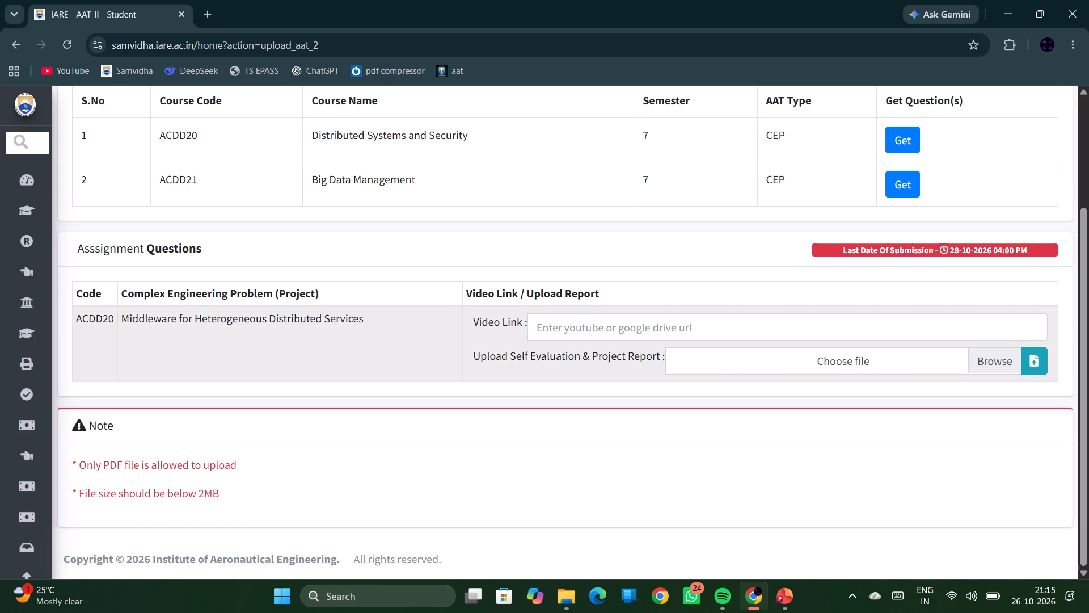
{"action": "left_click", "coordinate": [897, 189]}
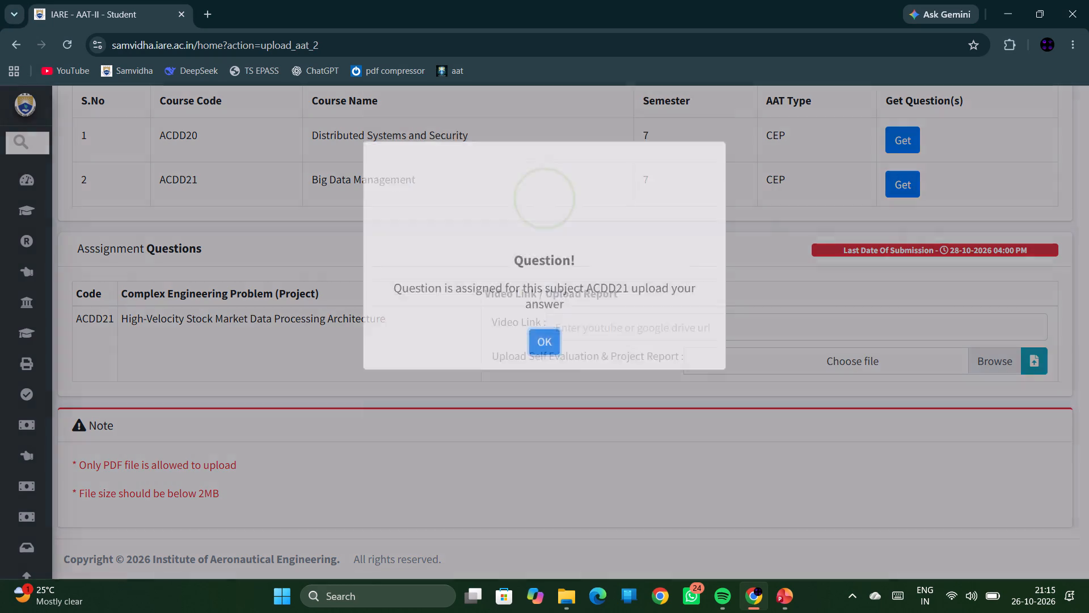
{"action": "left_click", "coordinate": [552, 423]}
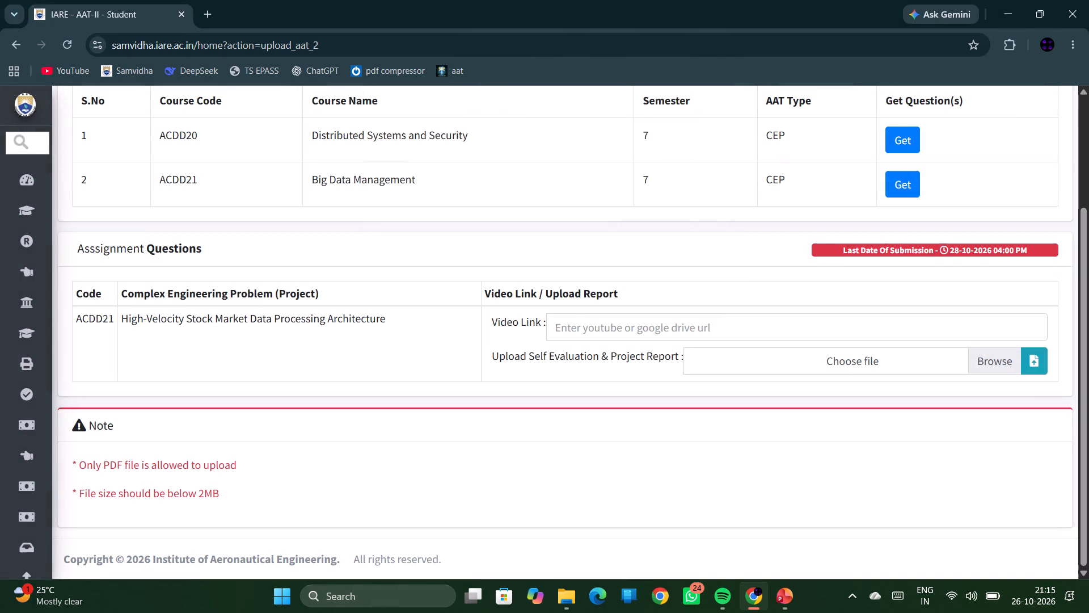
{"action": "triple_click", "coordinate": [280, 319]}
{"action": "key", "text": "ctrl+c"}
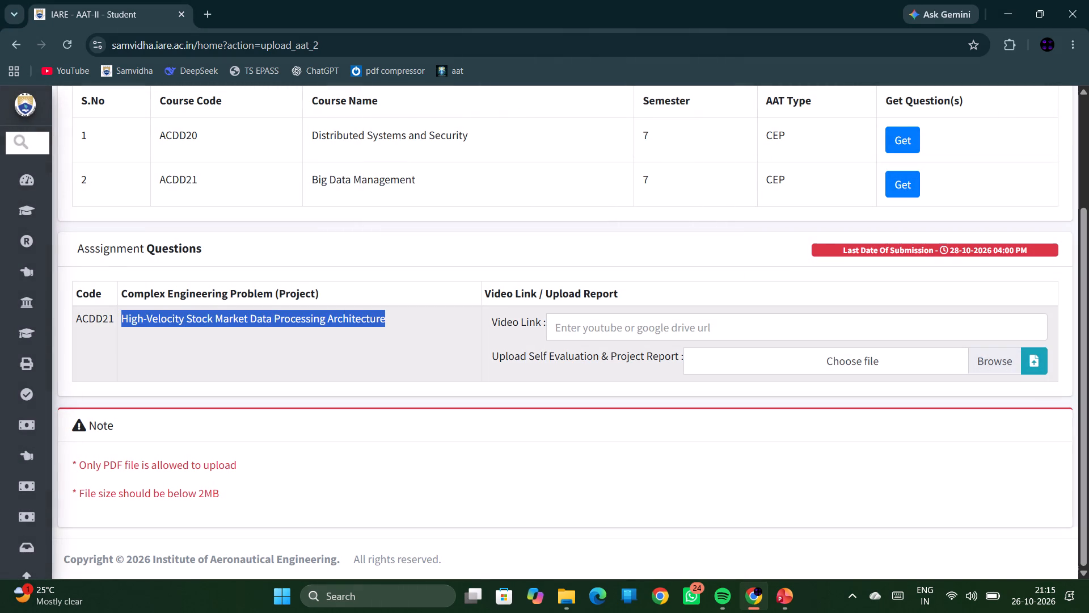
{"action": "left_click", "coordinate": [280, 319]}
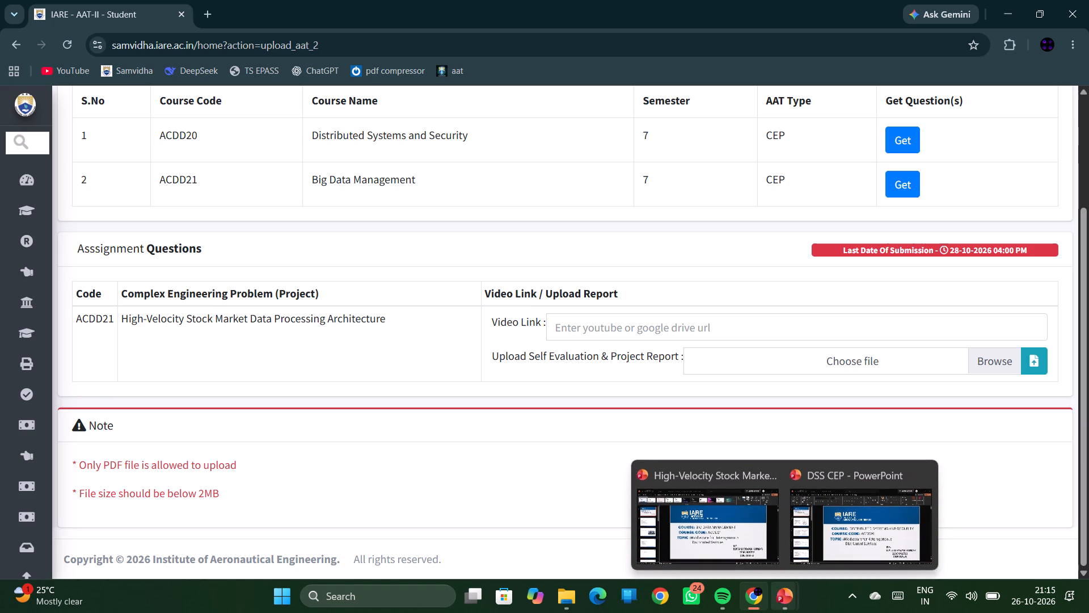
{"action": "left_click", "coordinate": [744, 541]}
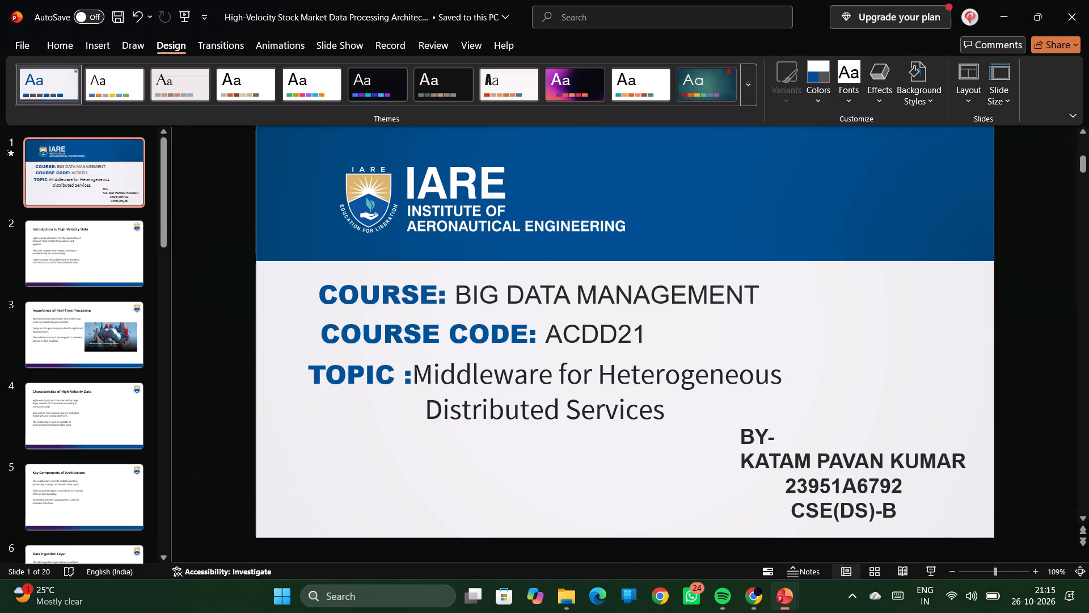
{"action": "left_click_drag", "start_coordinate": [417, 372], "coordinate": [562, 406]}
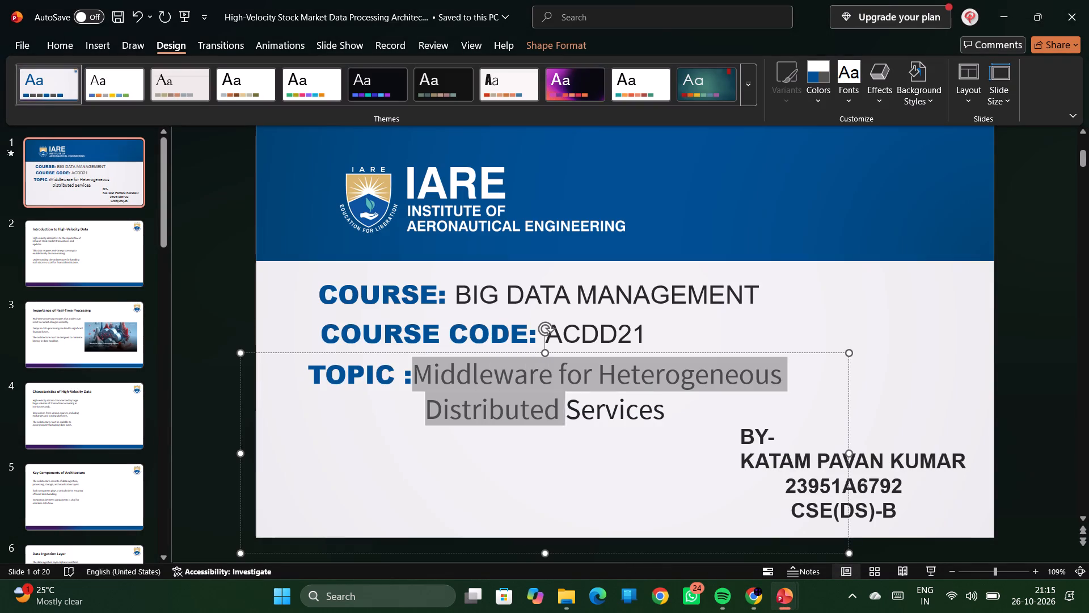
{"action": "left_click_drag", "start_coordinate": [562, 406], "coordinate": [657, 418]}
{"action": "key", "text": "ctrl+v"}
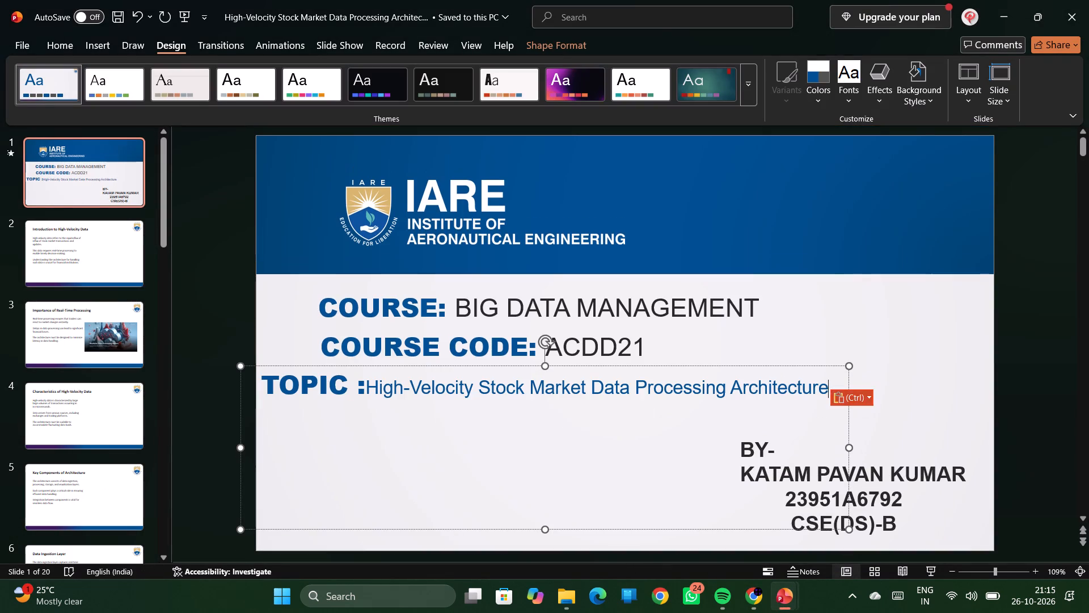
{"action": "left_click", "coordinate": [864, 408]}
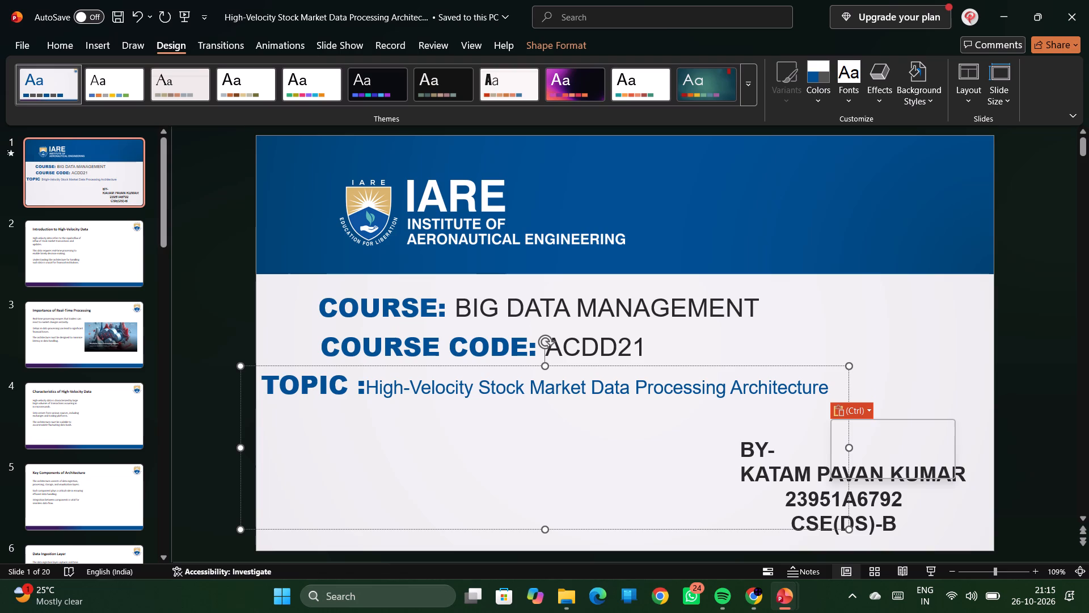
{"action": "left_click", "coordinate": [881, 446]}
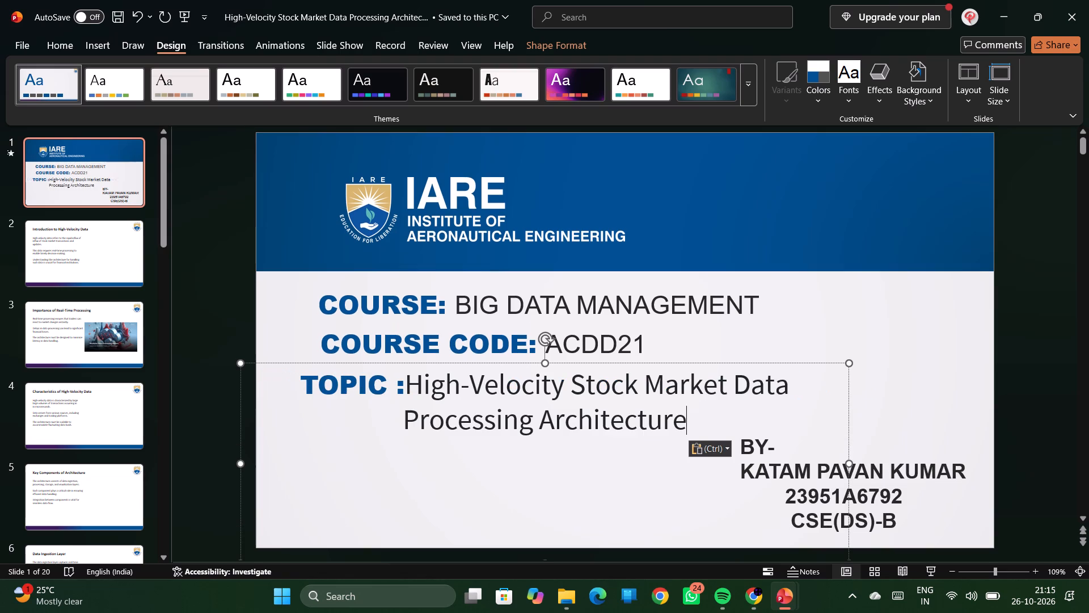
{"action": "left_click", "coordinate": [952, 404]}
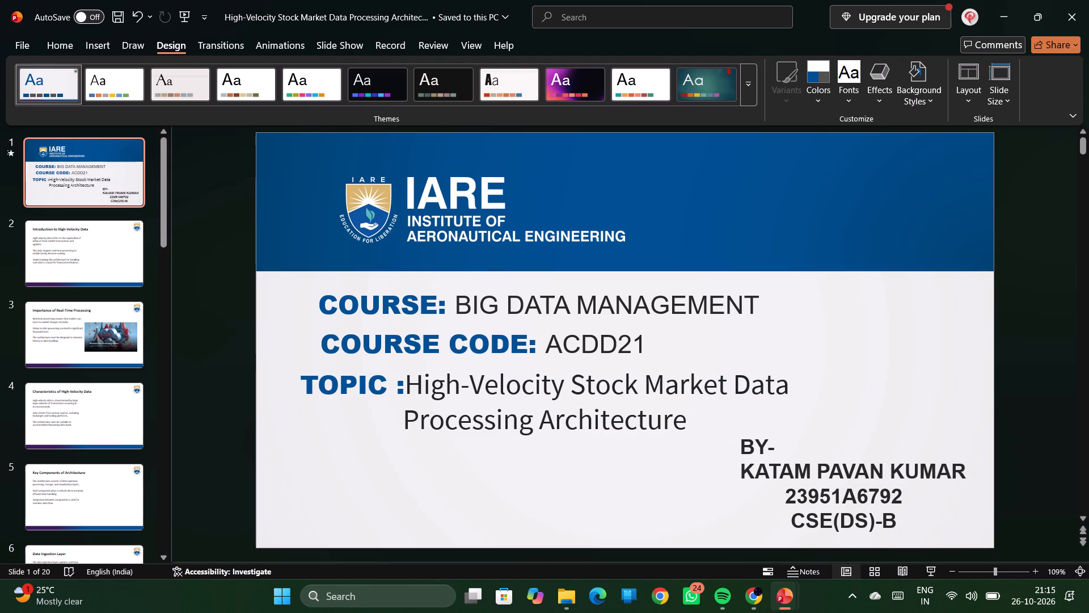
Copy the THANK YOU!!! slide from the DSS CEP presentation and place it after the Conclusion slide of the High-Velocity Stock Market presentation.
{"action": "scroll", "coordinate": [65, 380], "scroll_direction": "down", "scroll_amount": 16}
{"action": "left_click", "coordinate": [67, 491]}
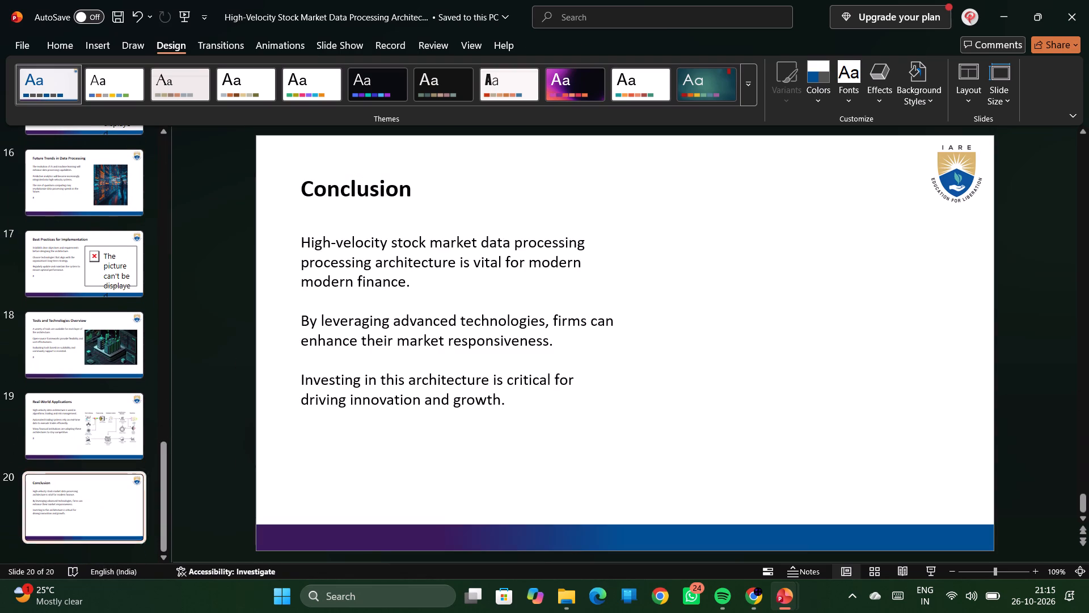
{"action": "left_click", "coordinate": [761, 589]}
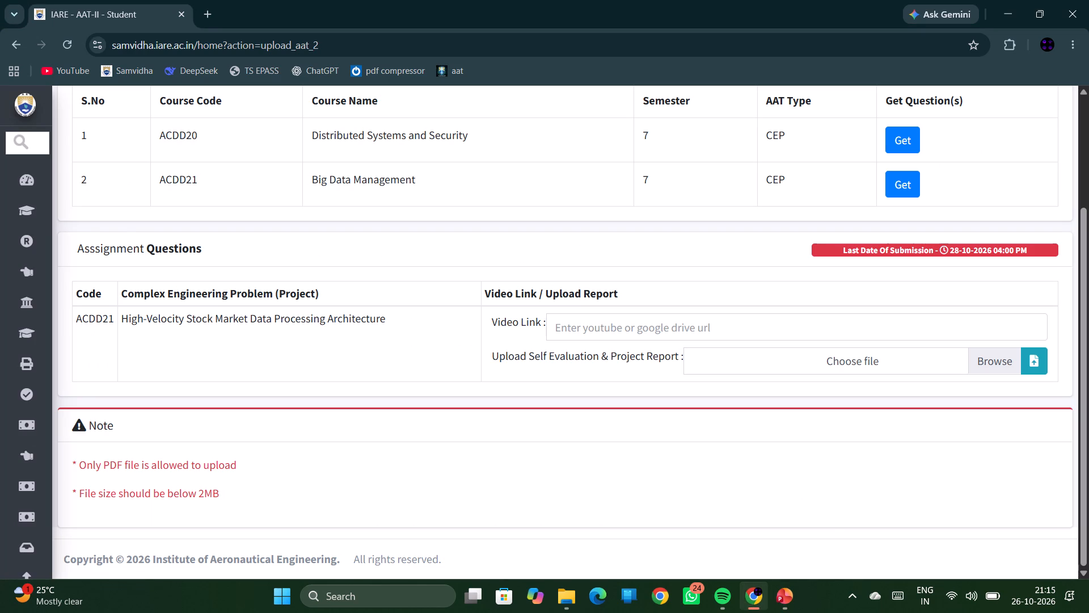
{"action": "left_click", "coordinate": [839, 515]}
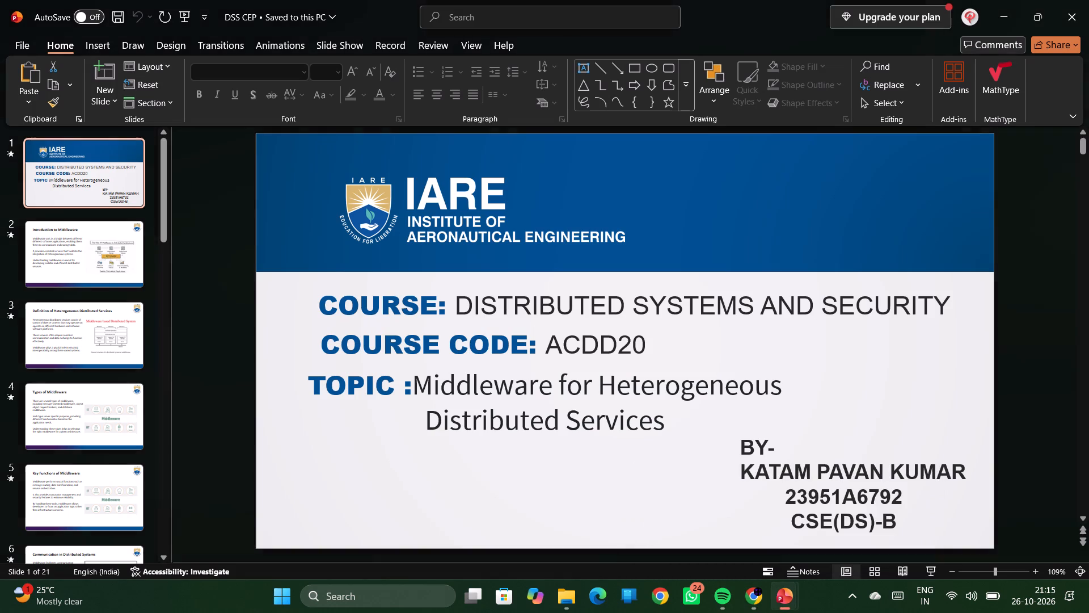
{"action": "scroll", "coordinate": [33, 456], "scroll_direction": "down", "scroll_amount": 14}
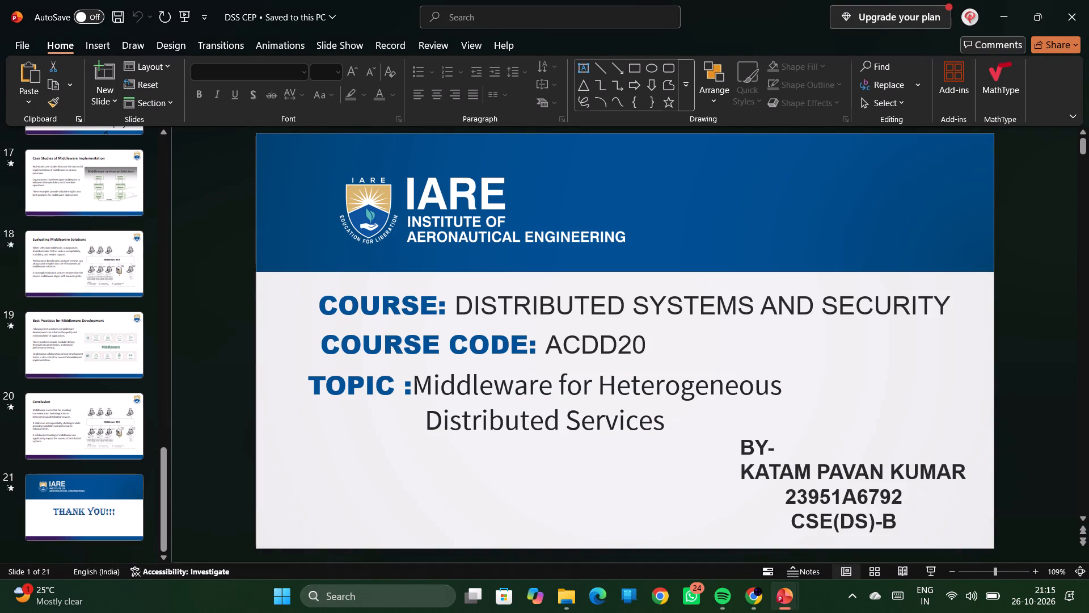
{"action": "left_click", "coordinate": [62, 496]}
{"action": "key", "text": "ctrl+c"}
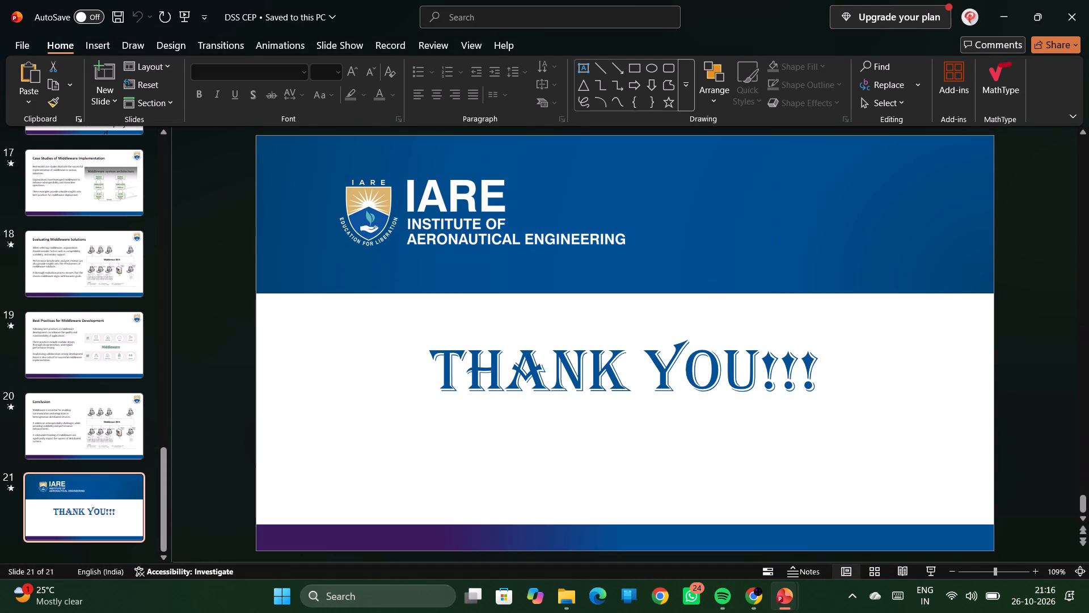
{"action": "left_click", "coordinate": [680, 499]}
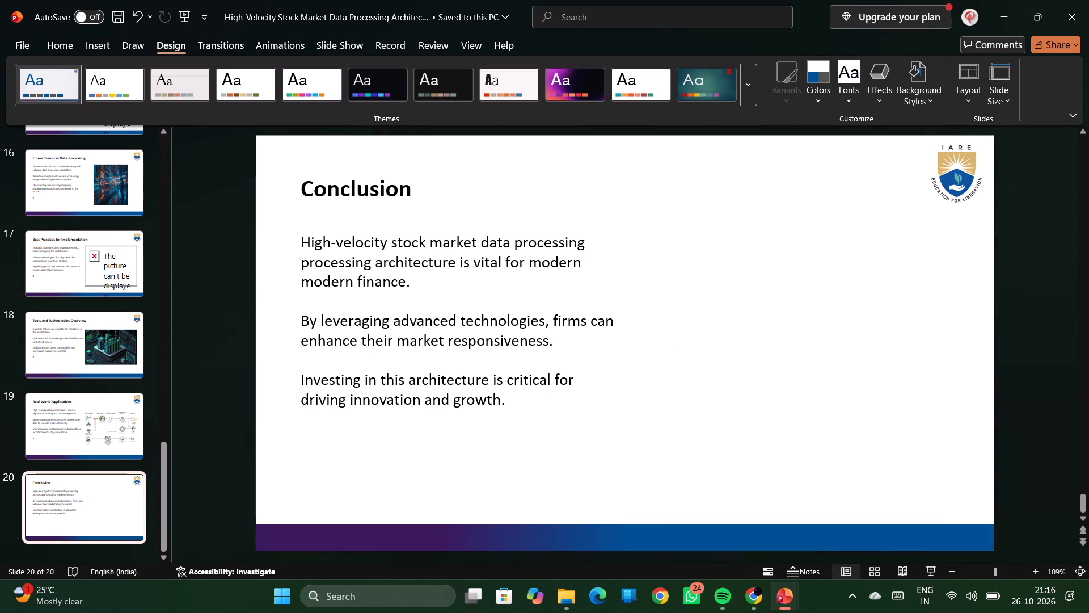
{"action": "key", "text": "ctrl+v"}
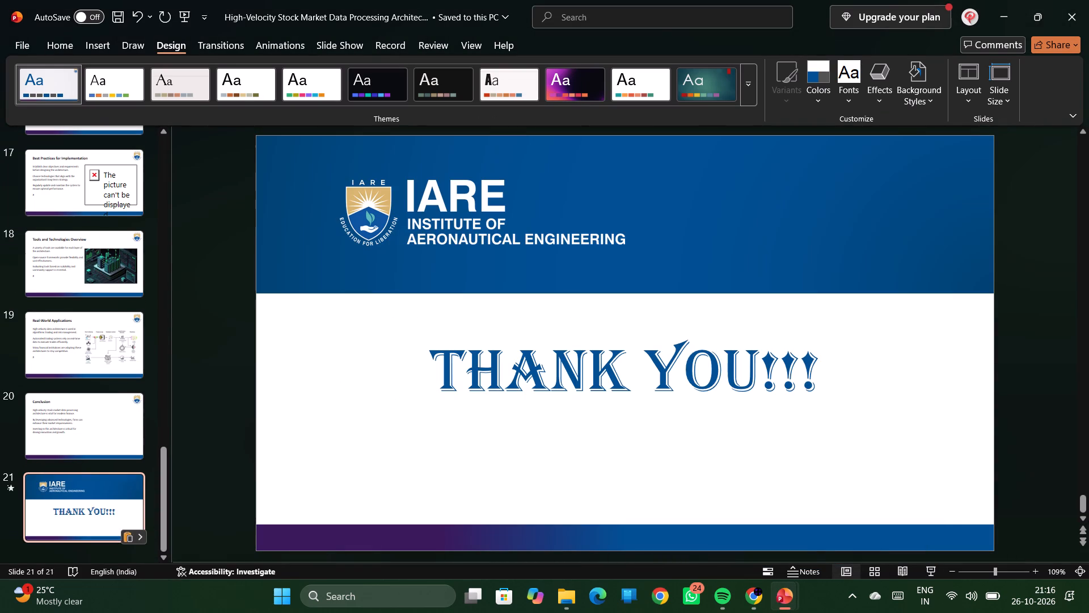
Move the topic text box on the title slide so that TOPIC lines up beneath the COURSE CODE label.
{"action": "scroll", "coordinate": [116, 220], "scroll_direction": "up", "scroll_amount": 7}
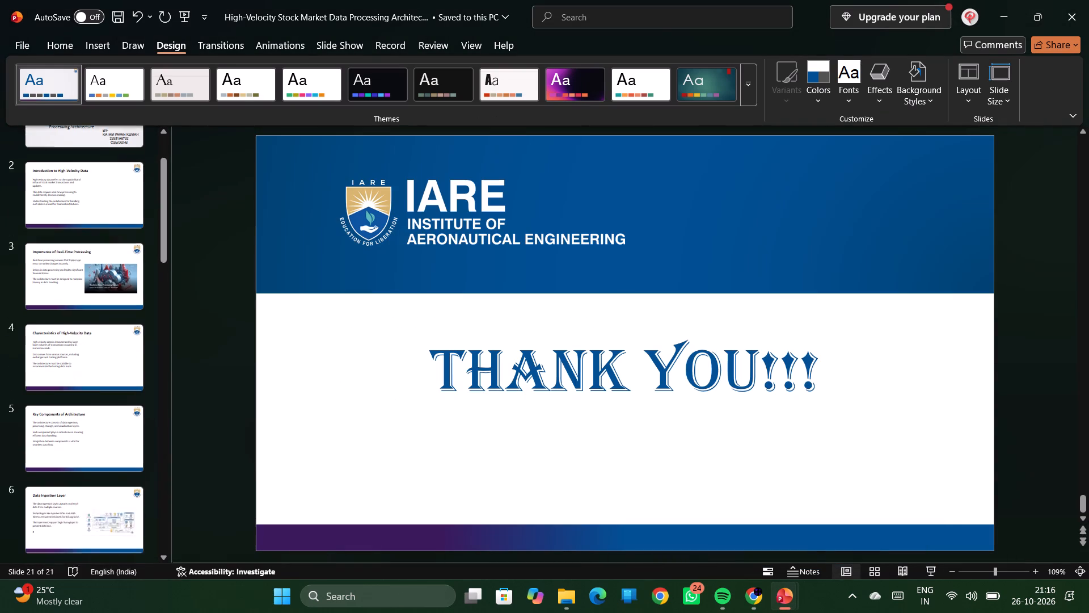
{"action": "scroll", "coordinate": [116, 220], "scroll_direction": "up", "scroll_amount": 9}
{"action": "left_click", "coordinate": [103, 188]}
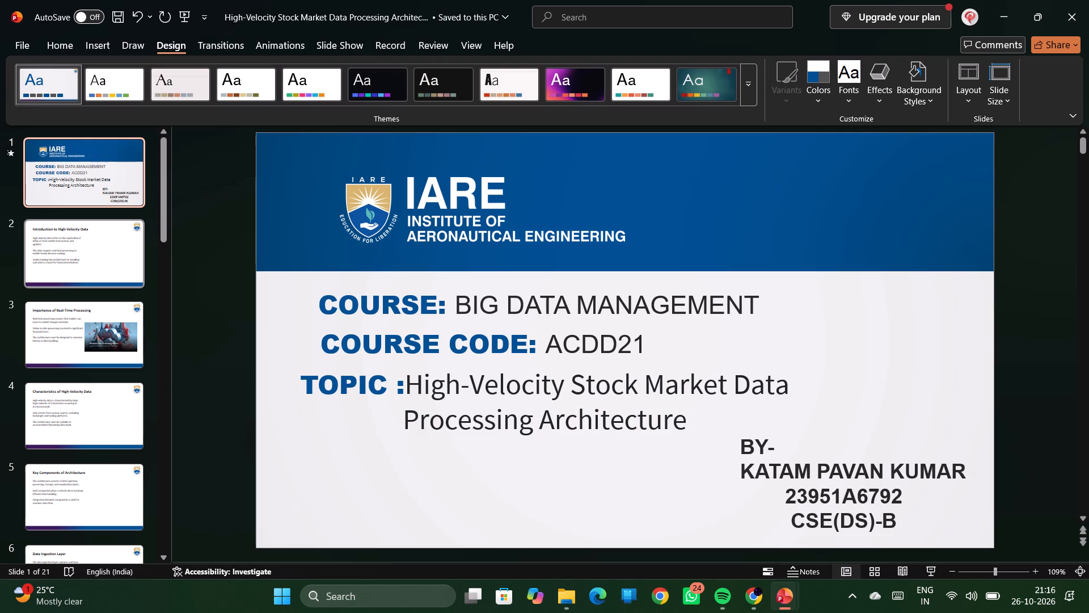
{"action": "left_click", "coordinate": [339, 377]}
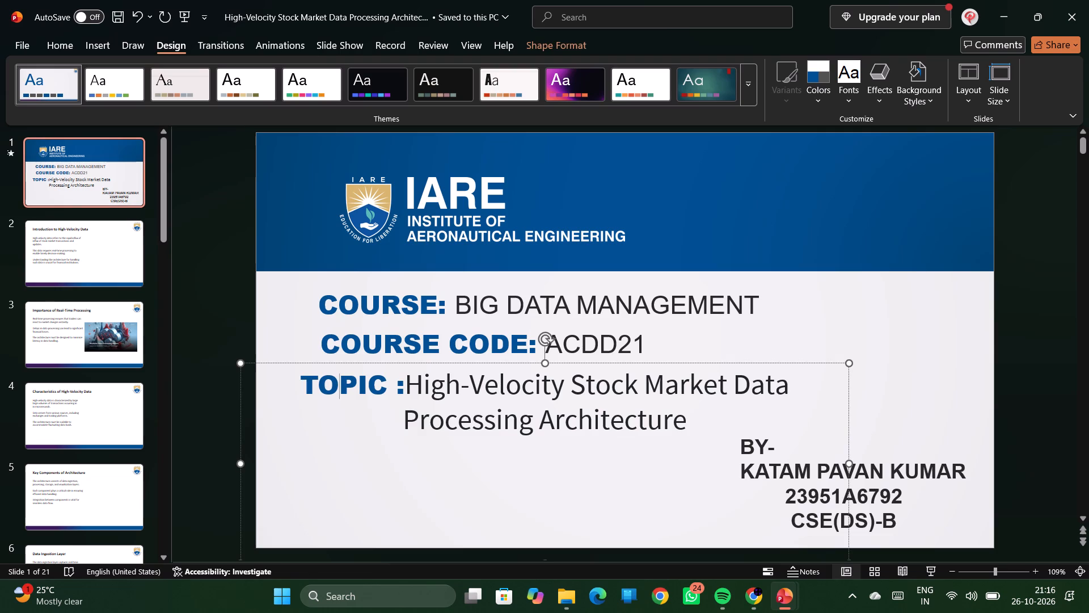
{"action": "left_click_drag", "start_coordinate": [356, 366], "coordinate": [386, 366]}
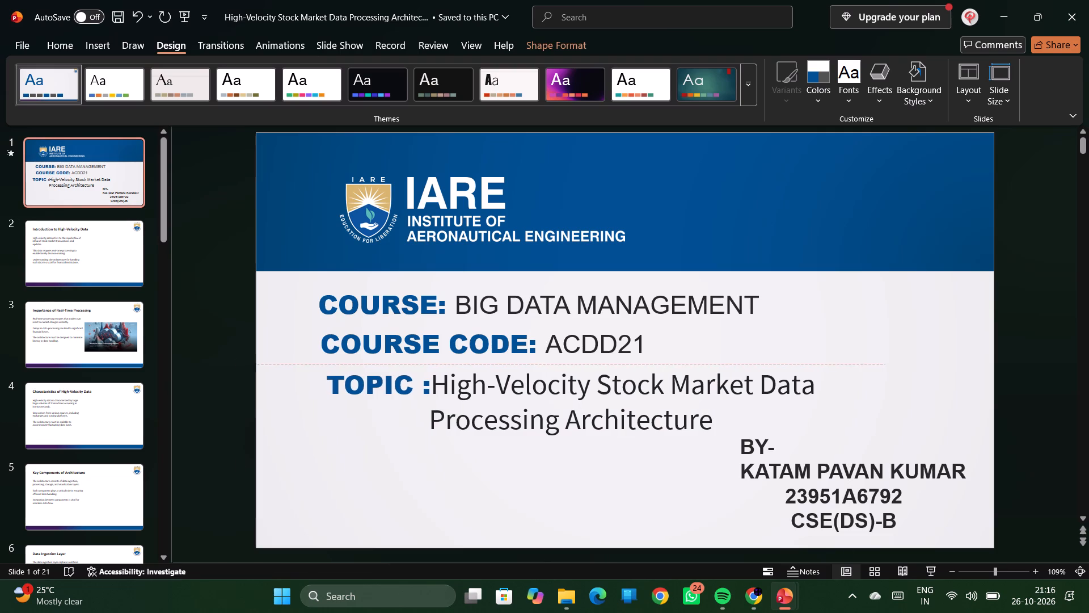
{"action": "left_click_drag", "start_coordinate": [386, 366], "coordinate": [378, 368]}
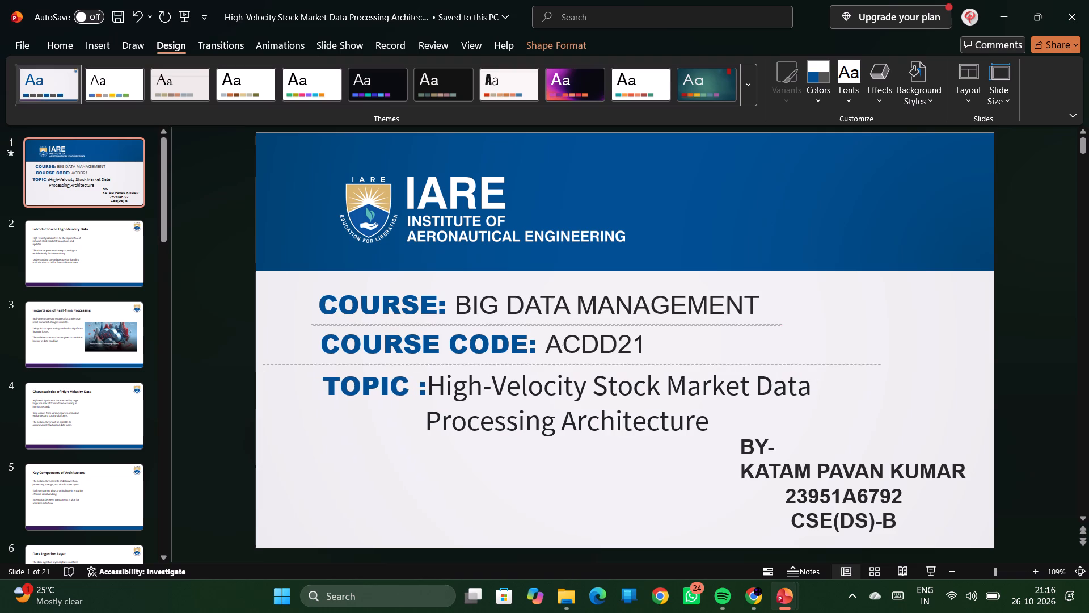
{"action": "left_click_drag", "start_coordinate": [378, 368], "coordinate": [379, 368]}
{"action": "left_click", "coordinate": [217, 345]}
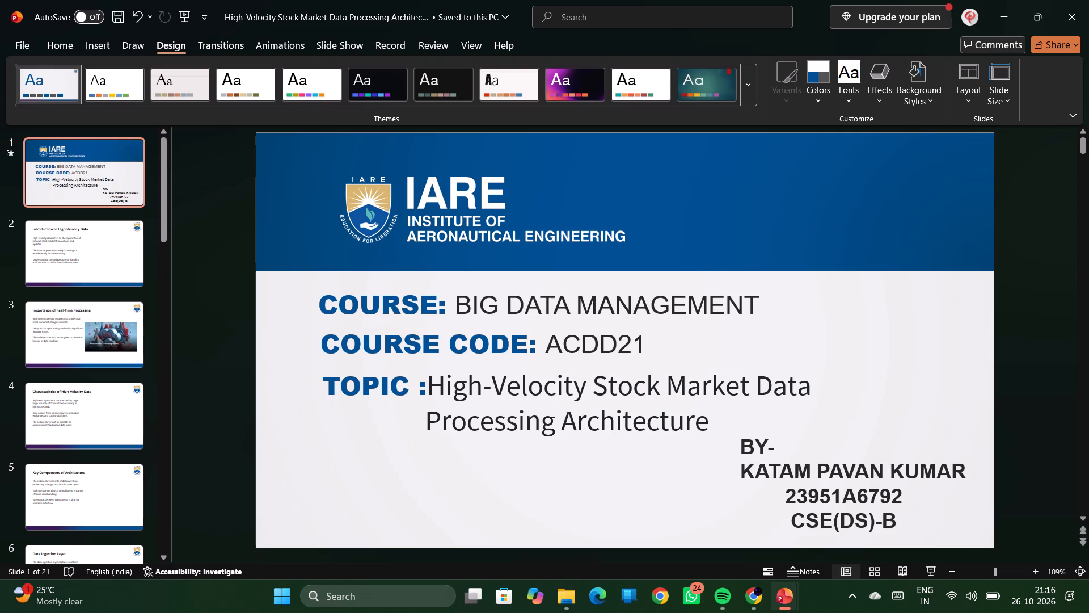
Save the High-Velocity Stock Market presentation and close it.
{"action": "key", "text": "Down"}
{"action": "key", "text": "Up"}
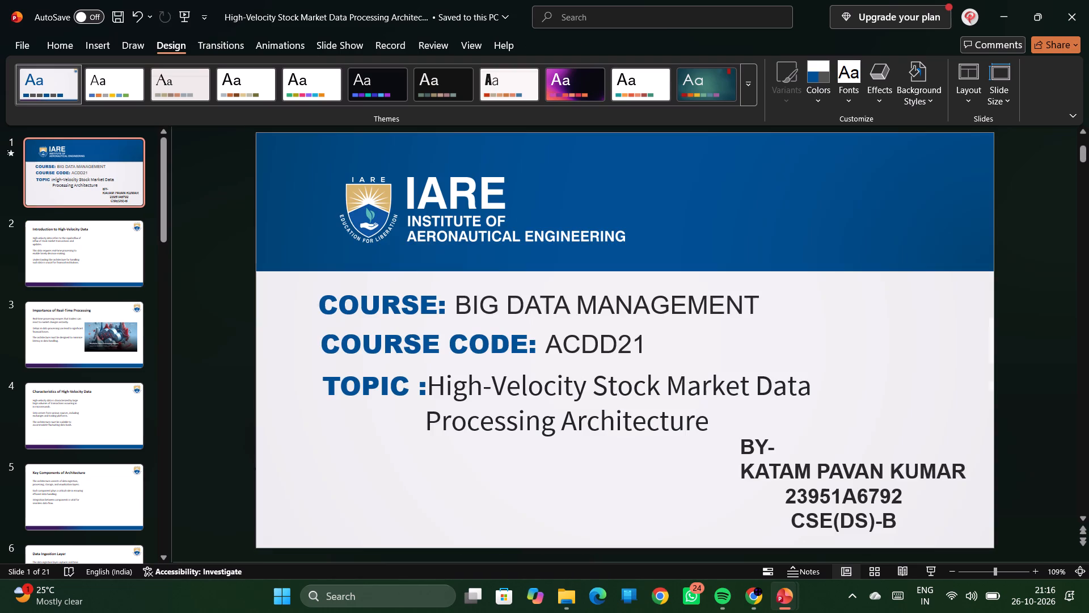
{"action": "left_click", "coordinate": [121, 22]}
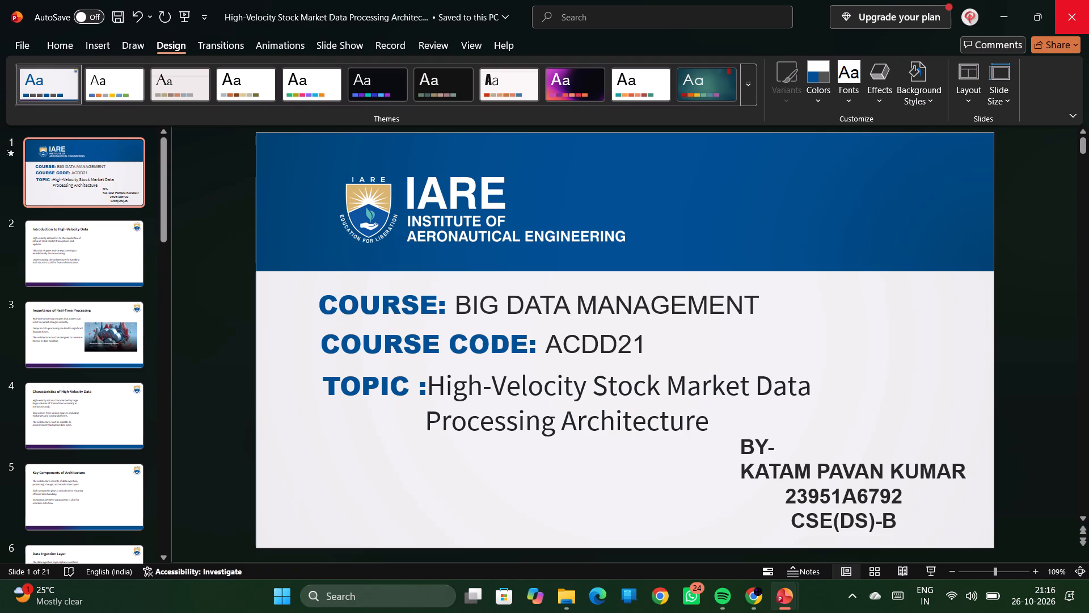
{"action": "left_click", "coordinate": [1088, 0]}
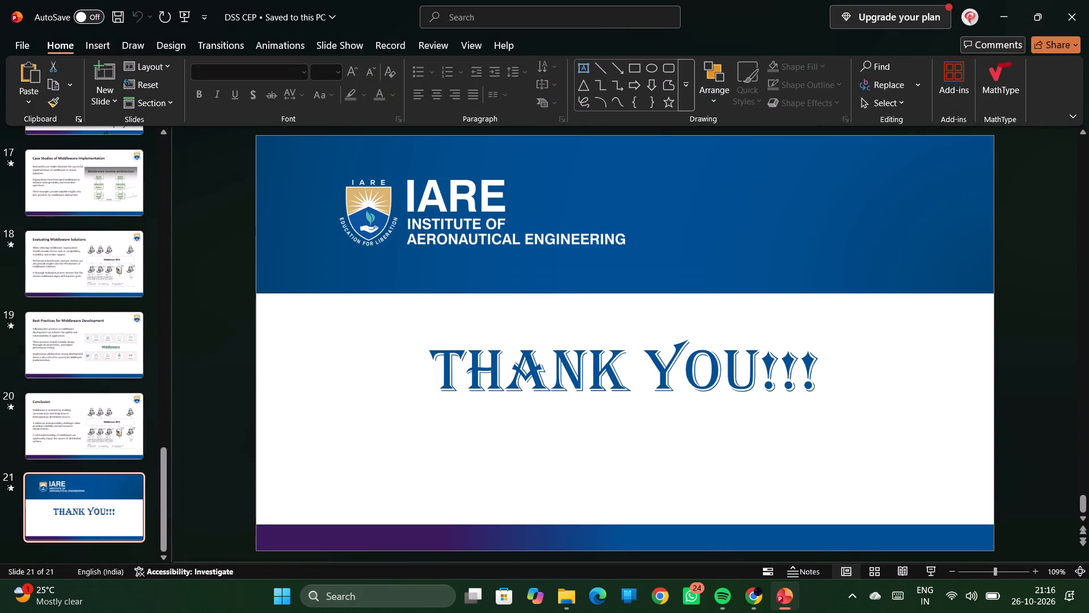
Reopen the High-Velocity Stock Market presentation from Downloads to check the saved slides, and close it again.
{"action": "left_click", "coordinate": [570, 589]}
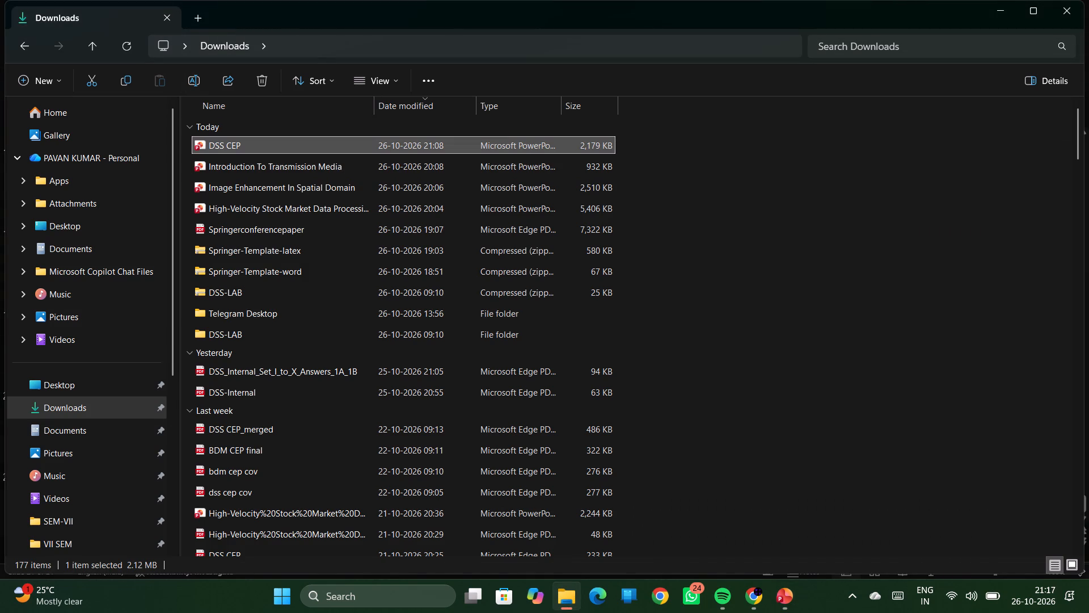
{"action": "left_click", "coordinate": [285, 207]}
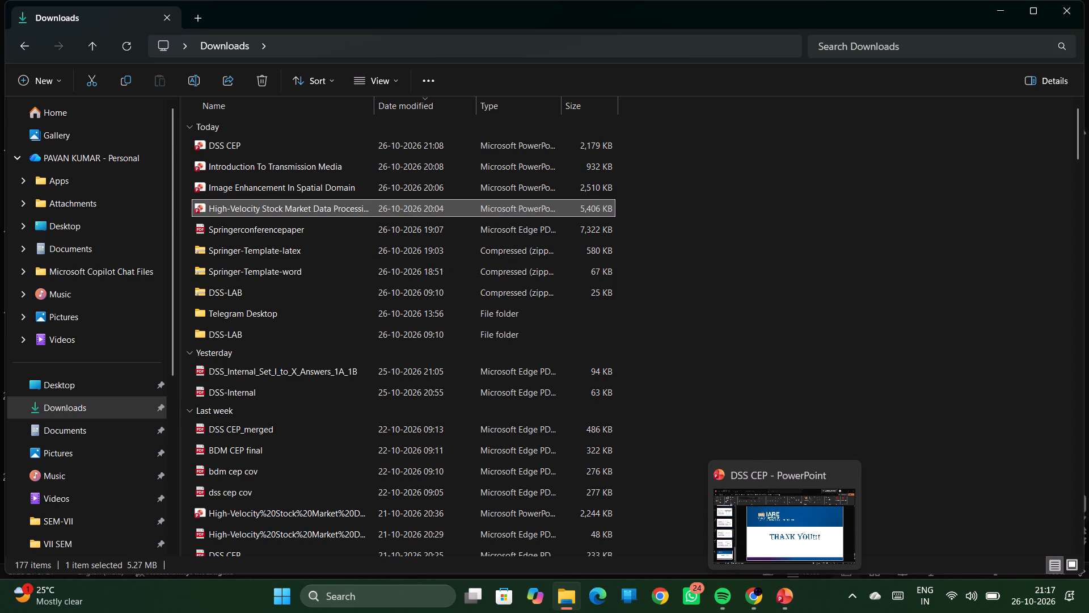
{"action": "double_click", "coordinate": [390, 208]}
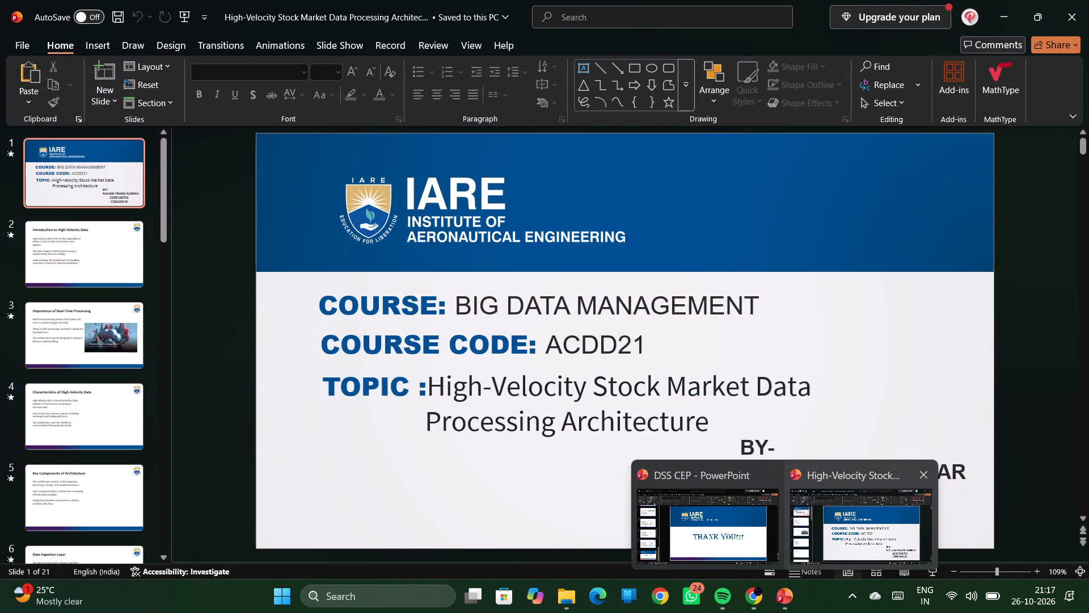
{"action": "left_click", "coordinate": [920, 471]}
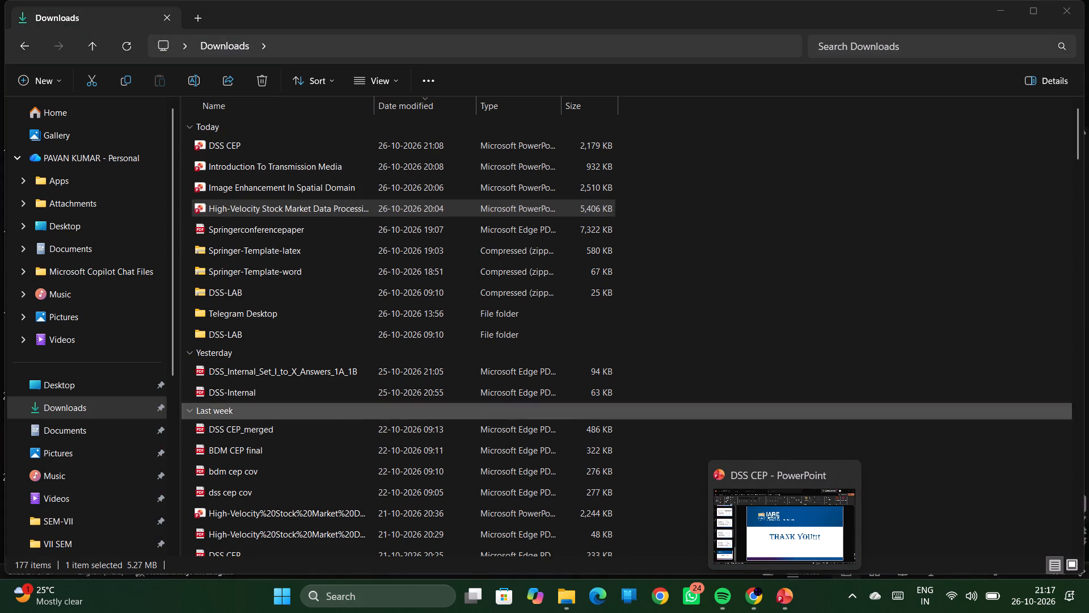
Rename the High-Velocity Stock Market Data Processing Architecture presentation in Downloads as BDM CEP.
{"action": "left_click", "coordinate": [315, 204]}
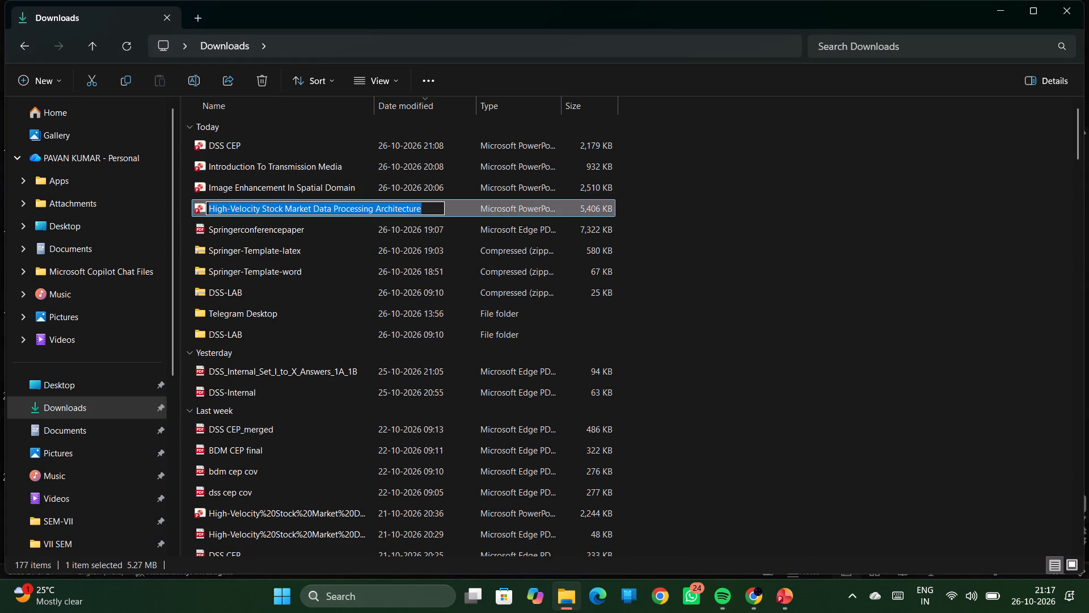
{"action": "type", "text": "BDM CEP"}
{"action": "key", "text": "Return"}
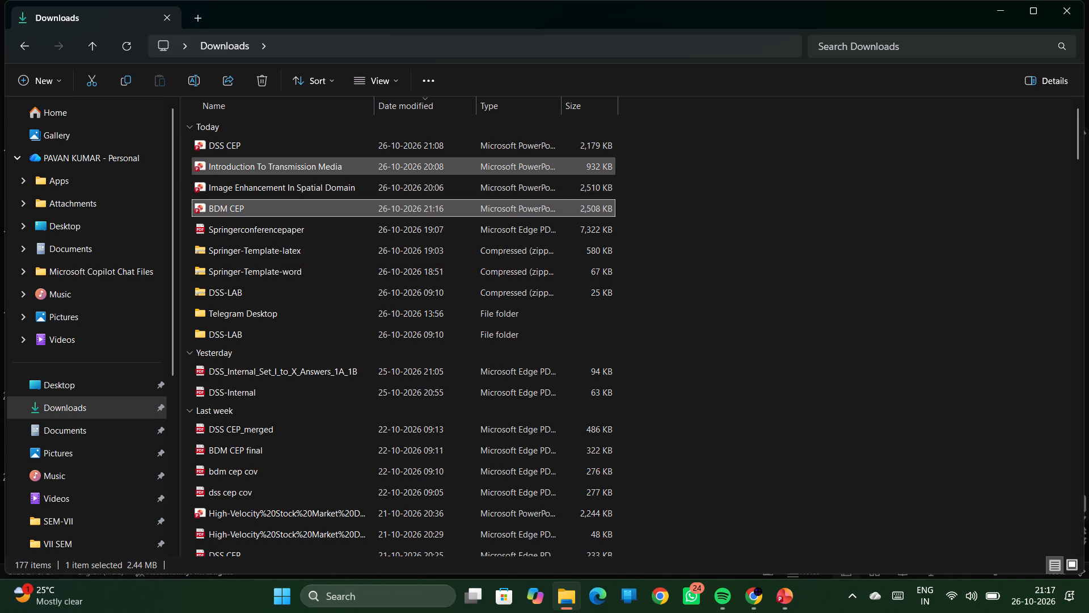
Switch to Chrome and open the AAT (Concept Video) upload page in the IARE portal to check the assigned questions.
{"action": "left_click", "coordinate": [757, 610]}
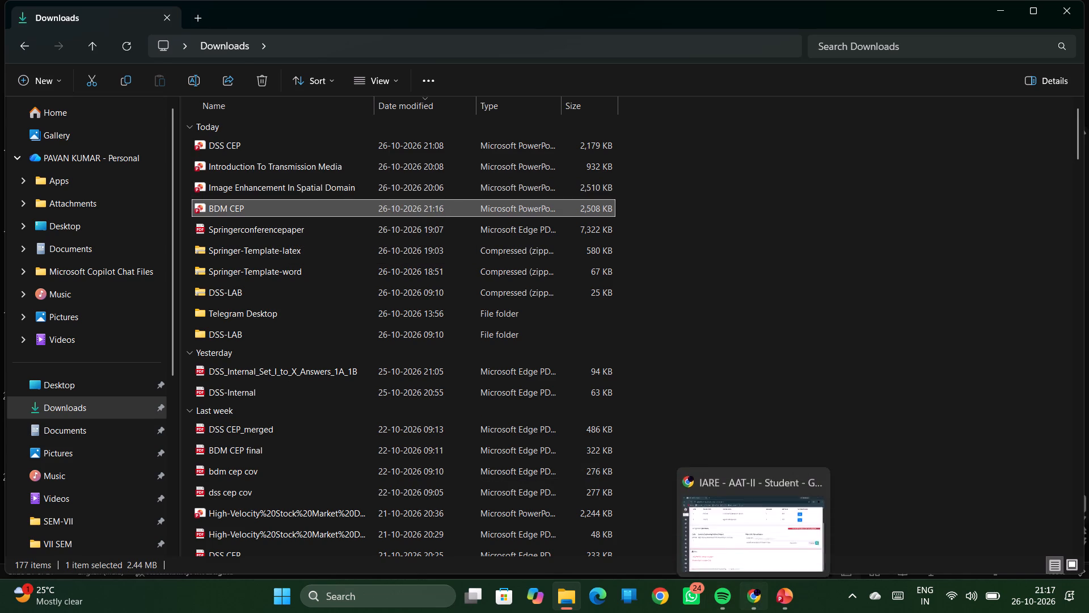
{"action": "scroll", "coordinate": [188, 435], "scroll_direction": "up", "scroll_amount": 7}
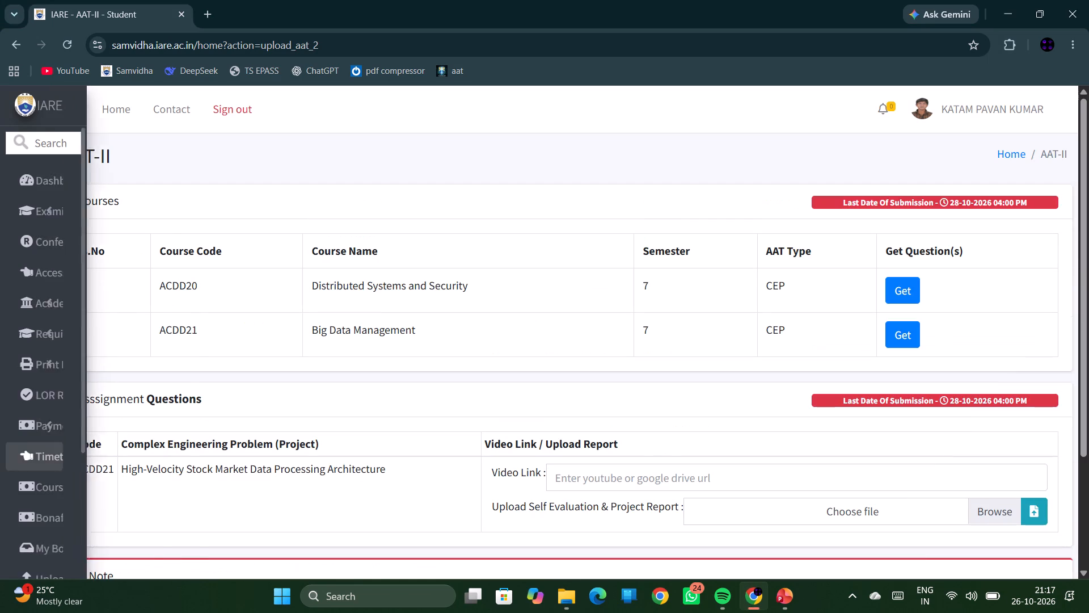
{"action": "scroll", "coordinate": [10, 454], "scroll_direction": "down", "scroll_amount": 6}
{"action": "left_click", "coordinate": [67, 498]}
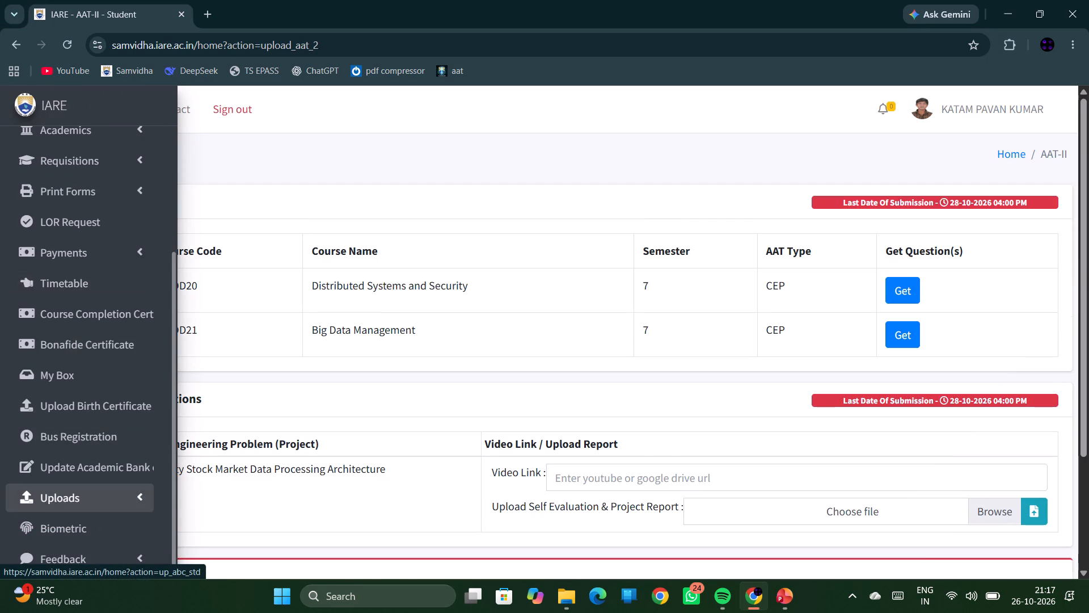
{"action": "scroll", "coordinate": [67, 498], "scroll_direction": "down", "scroll_amount": 3}
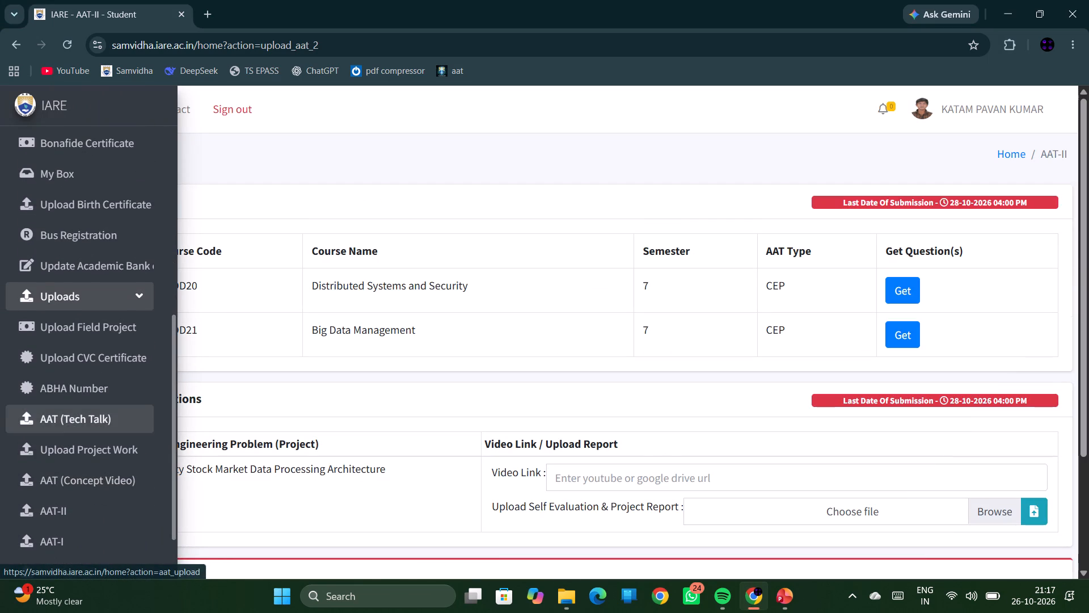
{"action": "left_click", "coordinate": [94, 486]}
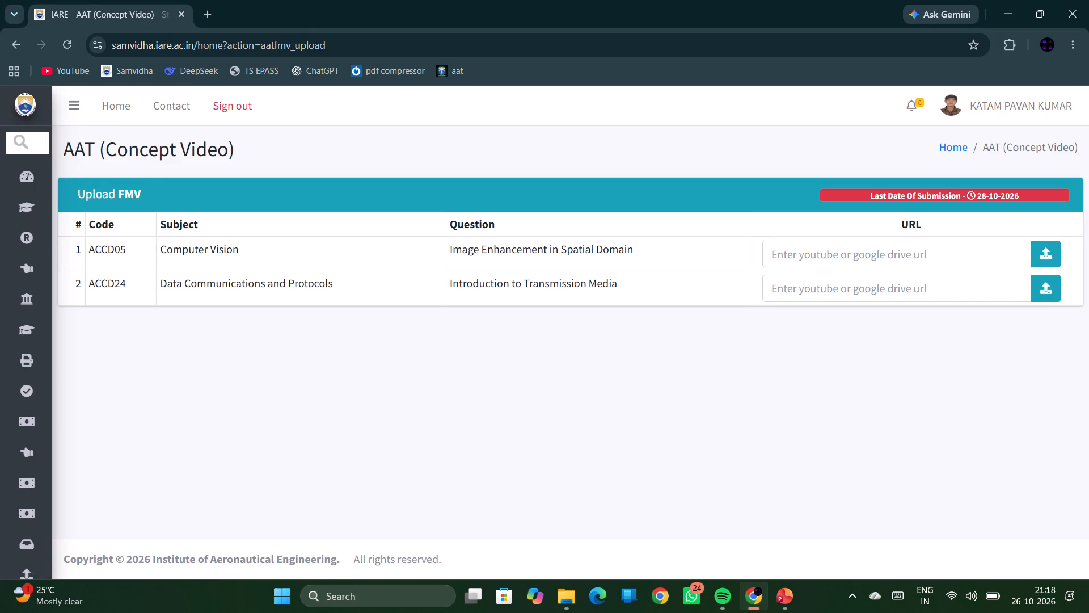
{"action": "left_click", "coordinate": [771, 607]}
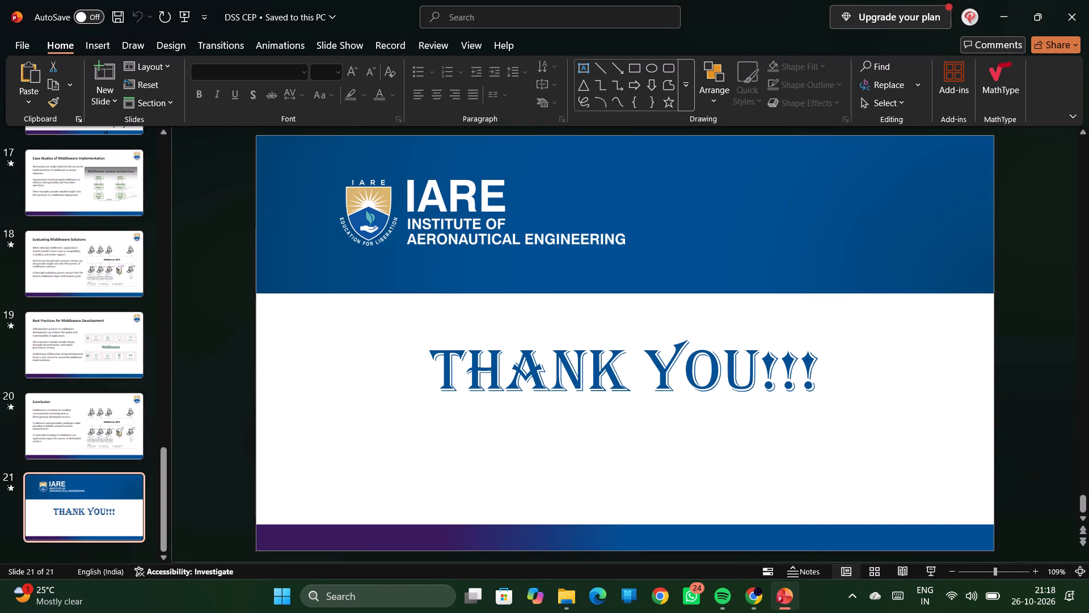
{"action": "left_click", "coordinate": [760, 593]}
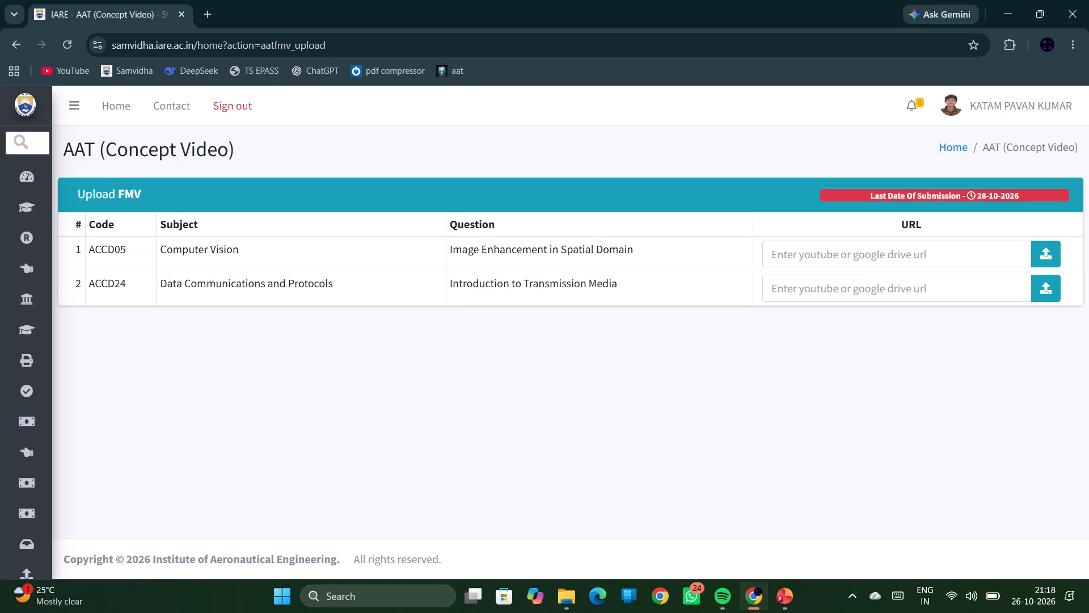
Open the Image Enhancement In Spatial Domain presentation from Downloads and enable editing.
{"action": "left_click", "coordinate": [567, 599]}
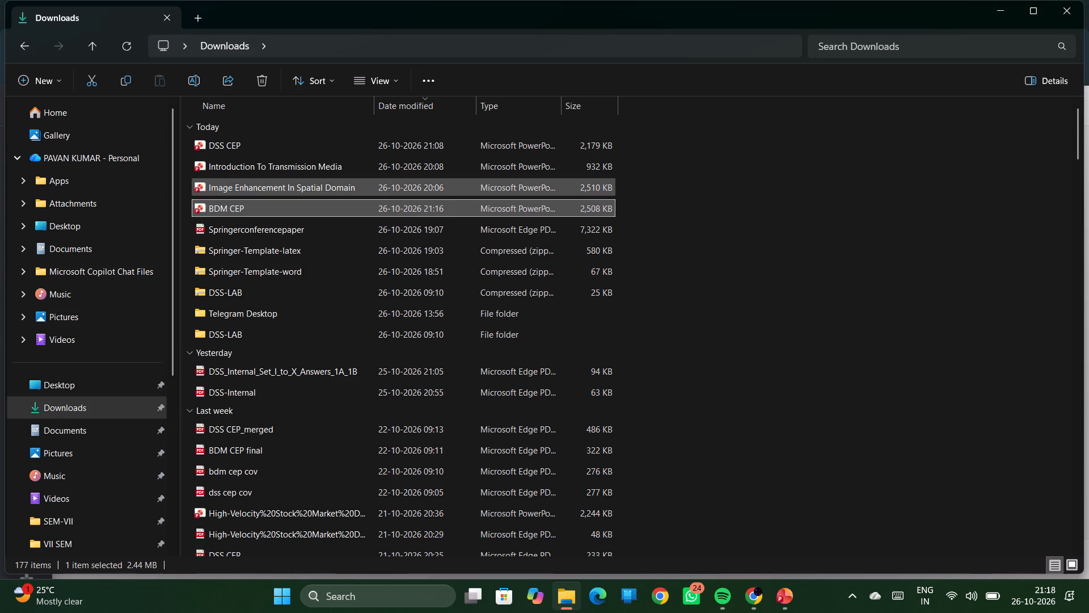
{"action": "double_click", "coordinate": [243, 193]}
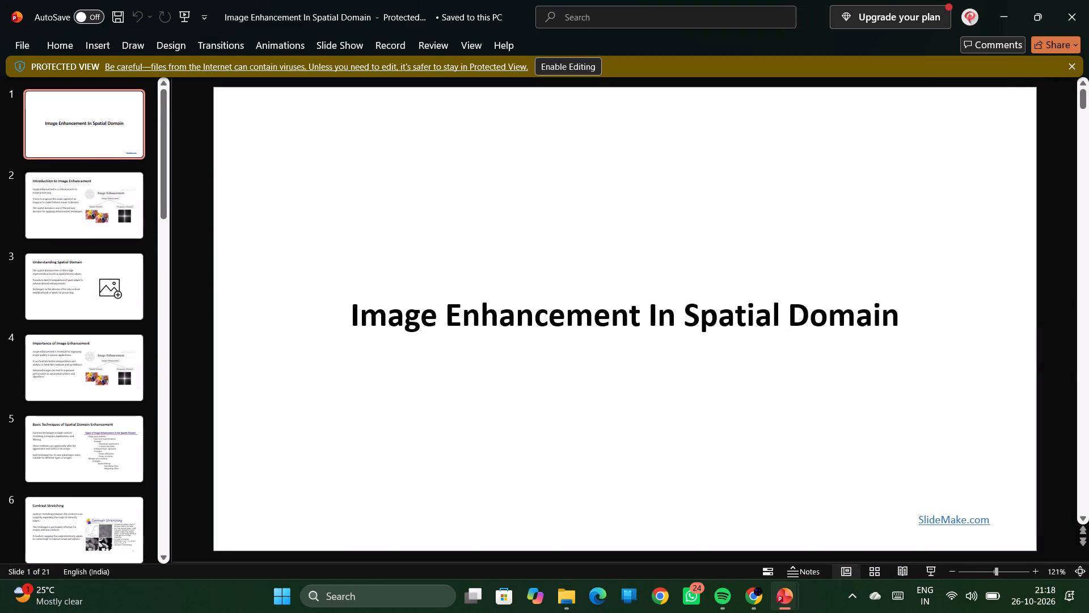
{"action": "left_click", "coordinate": [579, 57]}
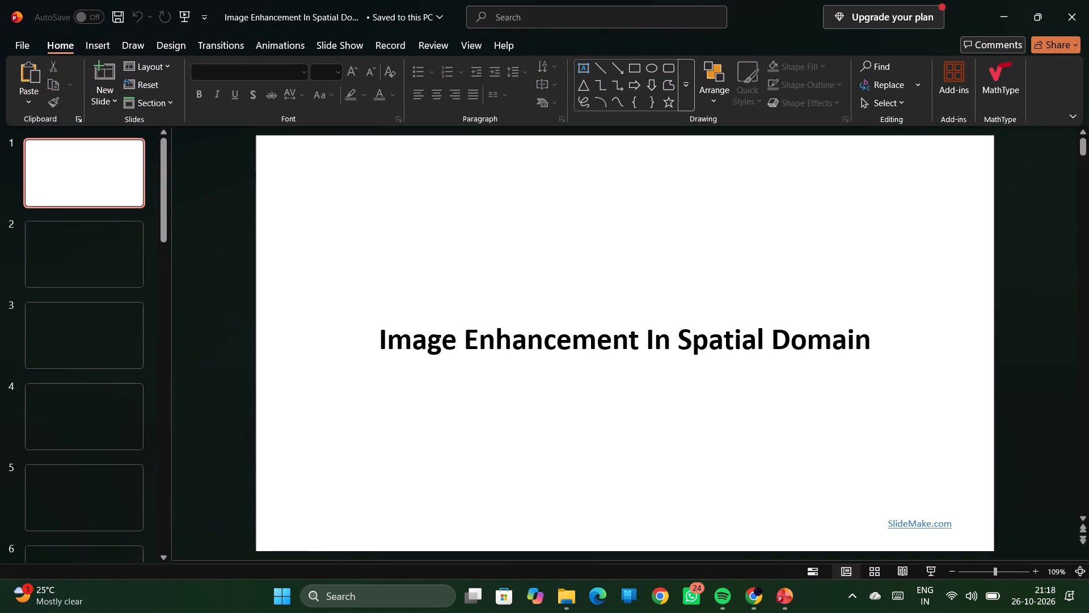
Delete the original title slide and the closing Questions and Discussion slide from the Image Enhancement presentation.
{"action": "left_click", "coordinate": [104, 180]}
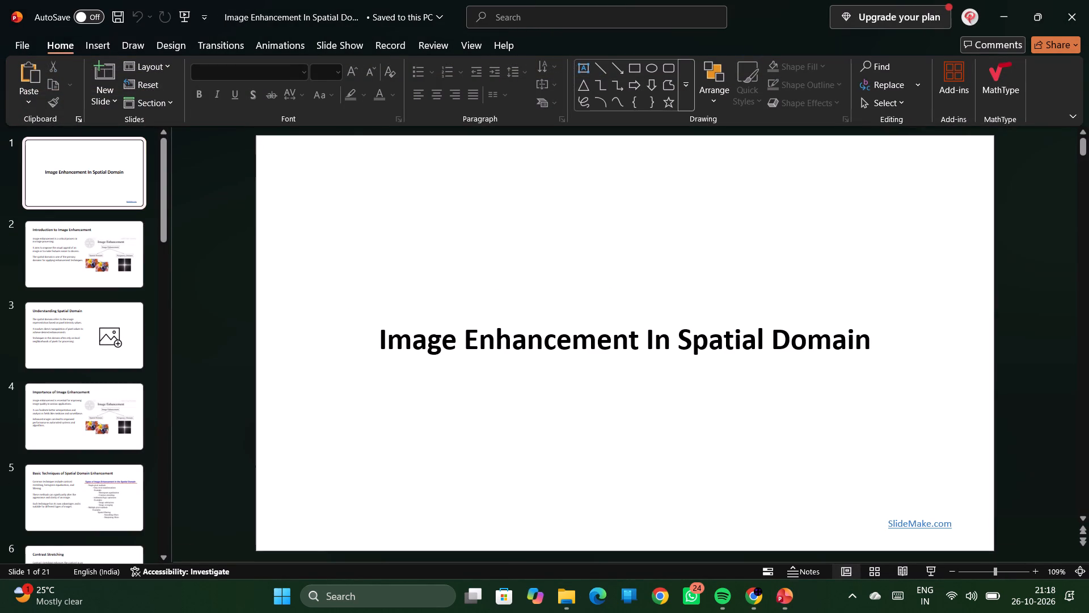
{"action": "key", "text": "Delete"}
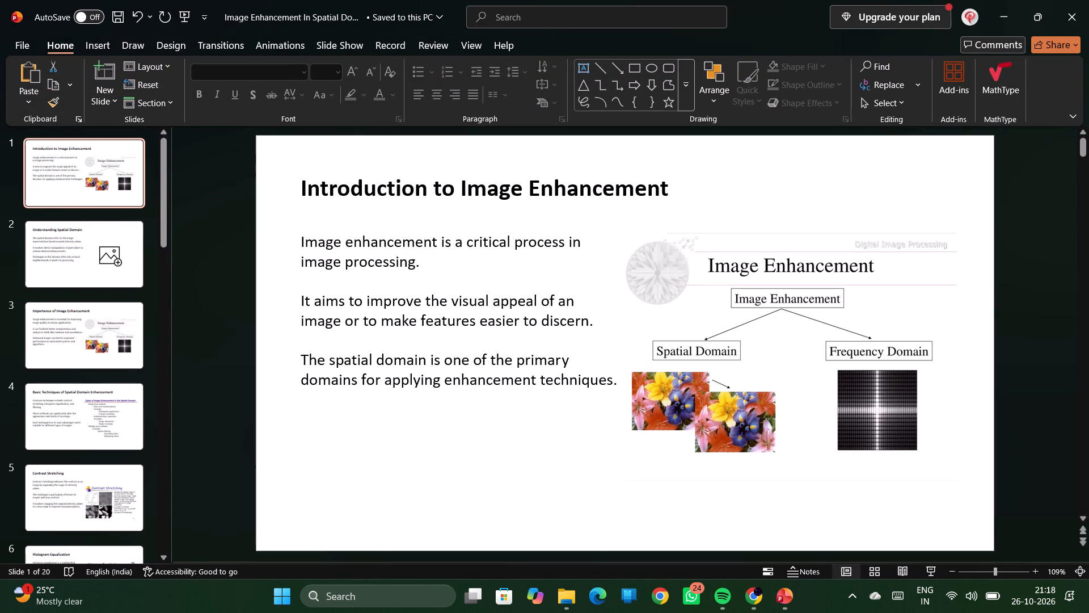
{"action": "left_click", "coordinate": [90, 249]}
{"action": "scroll", "coordinate": [94, 376], "scroll_direction": "down", "scroll_amount": 12}
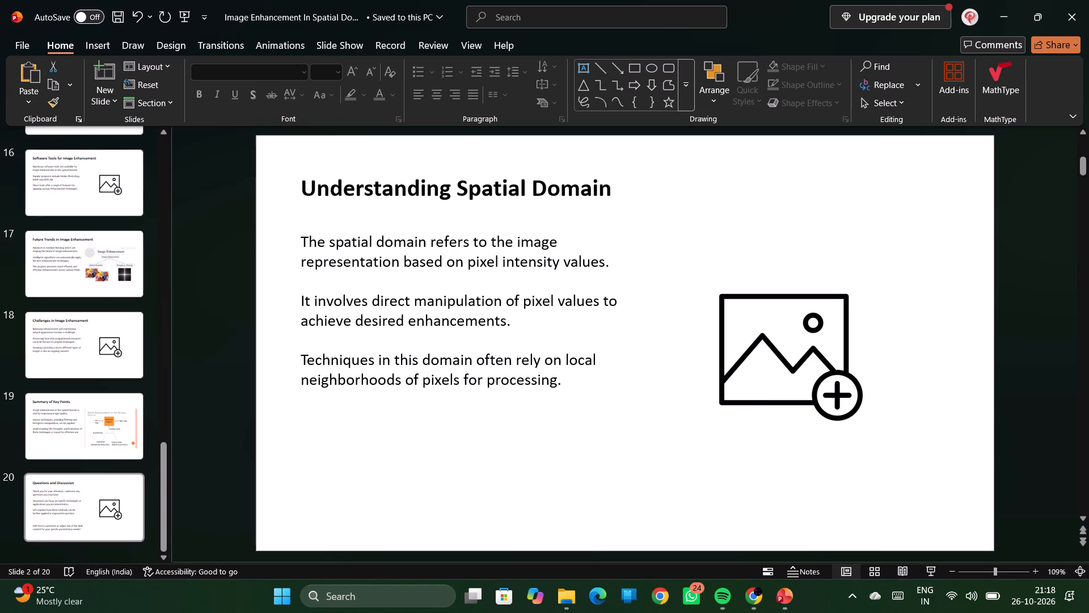
{"action": "left_click", "coordinate": [71, 534]}
{"action": "key", "text": "Delete"}
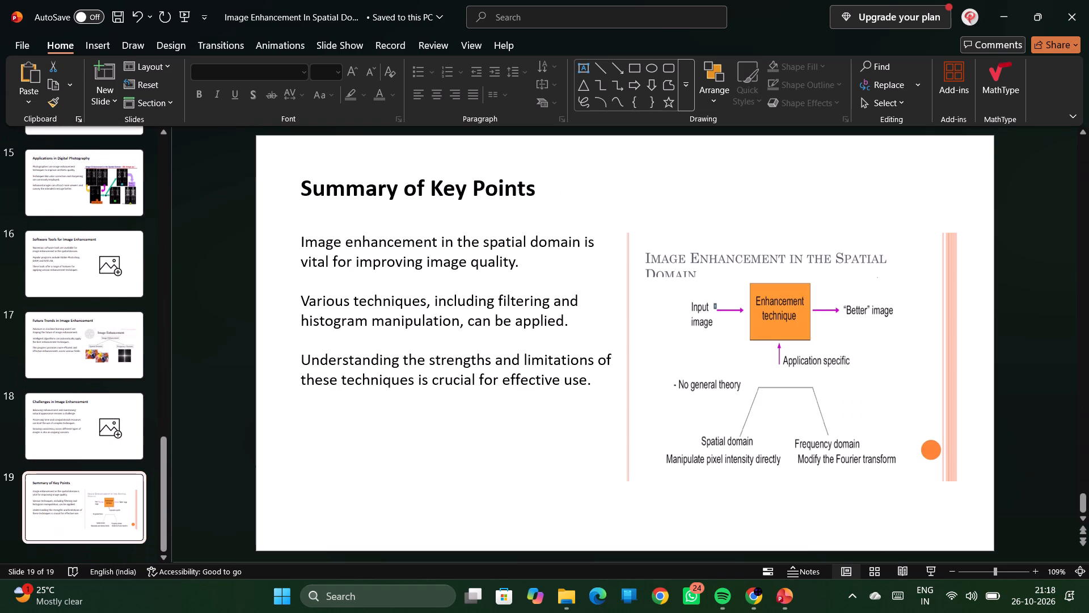
Copy the THANK YOU!!! slide from the DSS CEP presentation and paste it after the Summary of Key Points slide.
{"action": "left_click", "coordinate": [0, 400]}
{"action": "scroll", "coordinate": [56, 314], "scroll_direction": "up", "scroll_amount": 6}
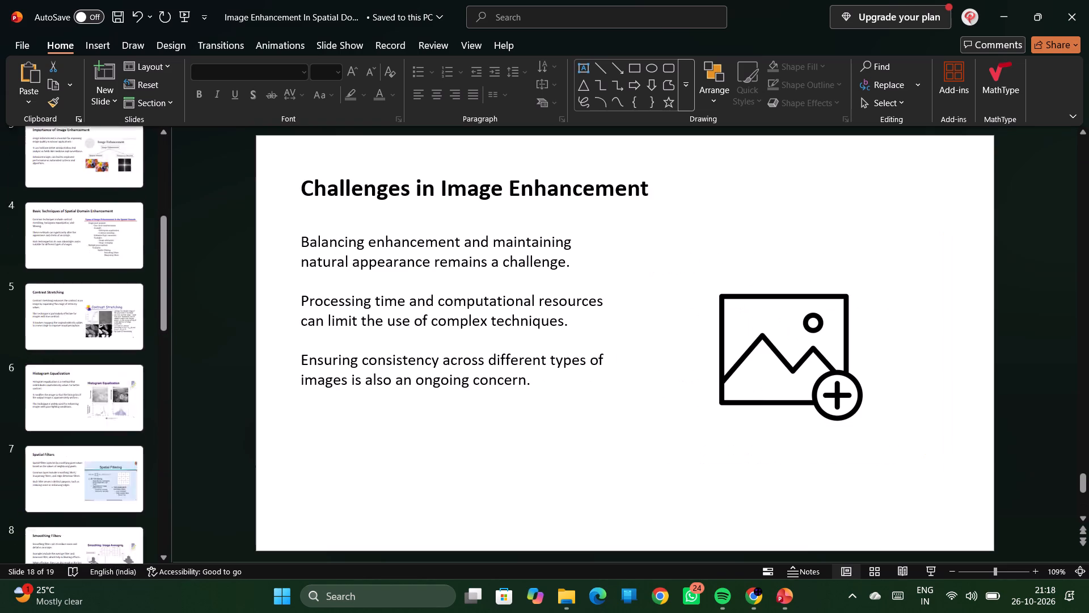
{"action": "scroll", "coordinate": [56, 314], "scroll_direction": "up", "scroll_amount": 8}
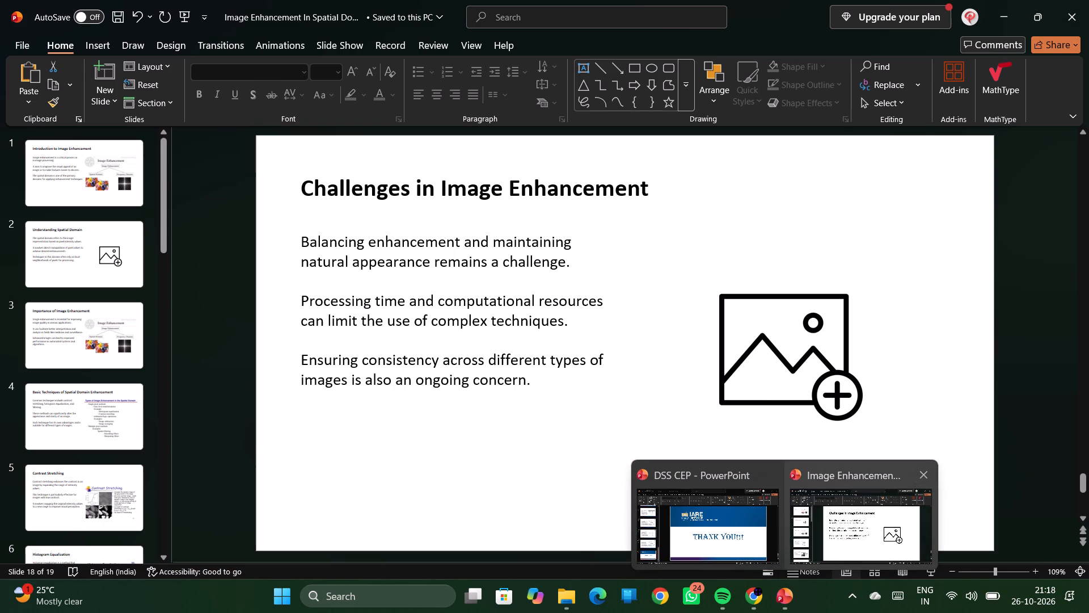
{"action": "left_click", "coordinate": [735, 530]}
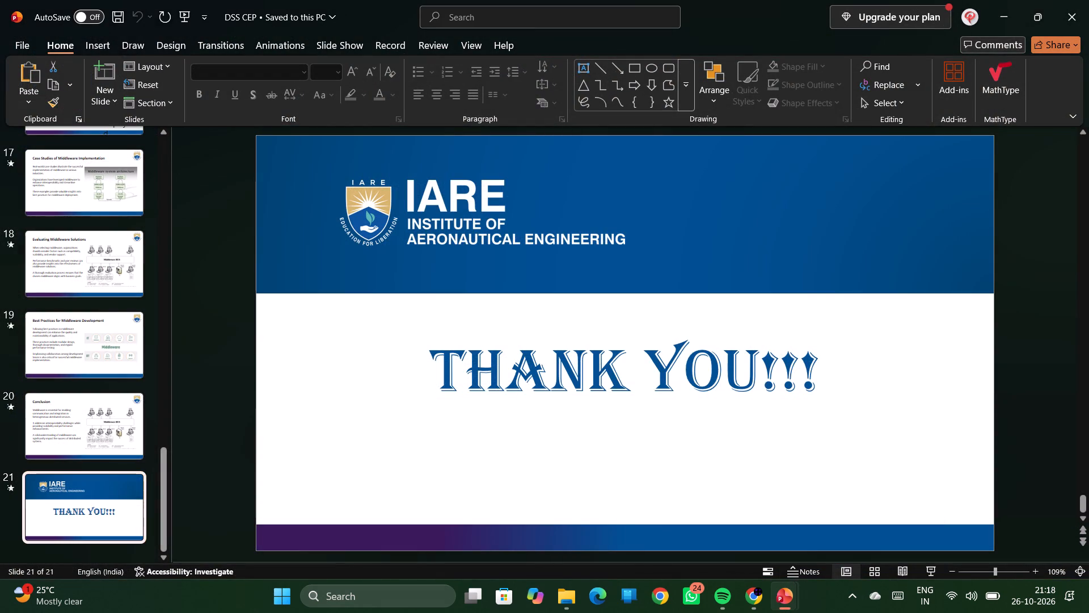
{"action": "left_click", "coordinate": [104, 505]}
{"action": "key", "text": "ctrl+c"}
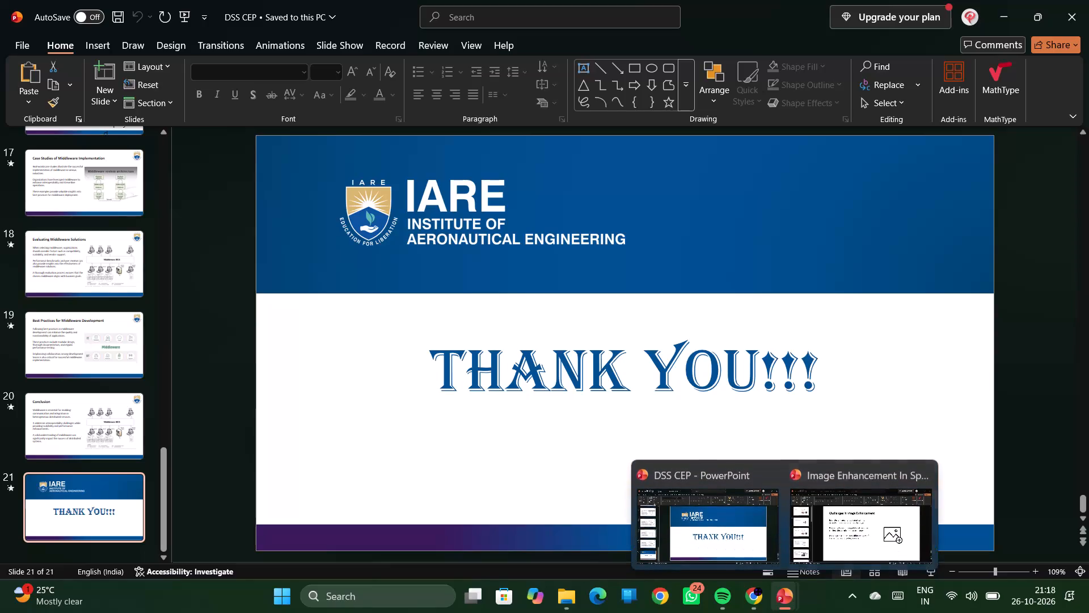
{"action": "left_click", "coordinate": [837, 560]}
{"action": "scroll", "coordinate": [137, 499], "scroll_direction": "down", "scroll_amount": 11}
{"action": "left_click", "coordinate": [86, 518]}
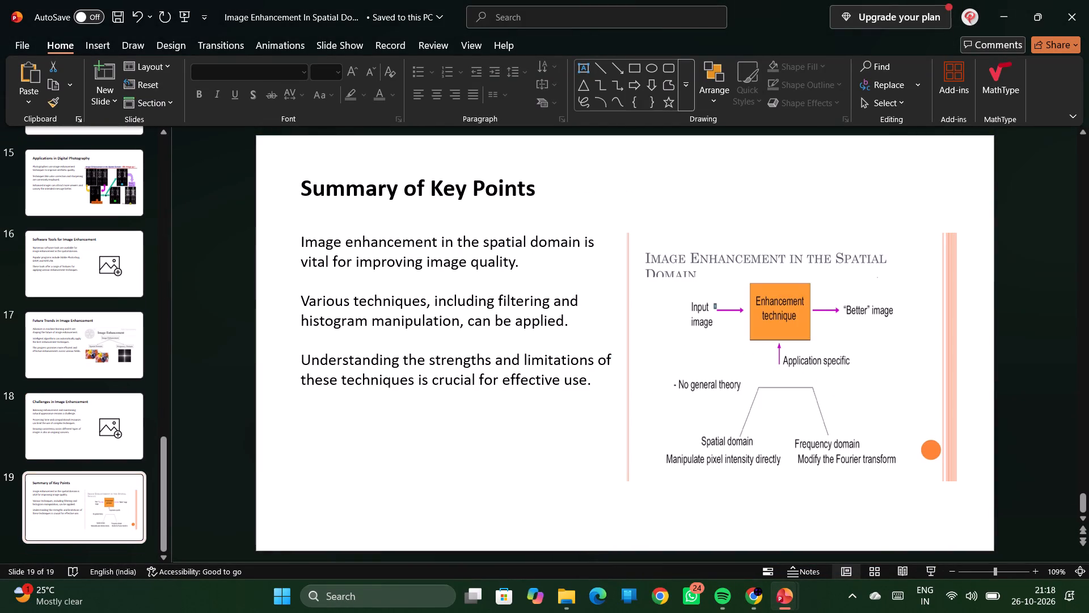
{"action": "key", "text": "ctrl+v"}
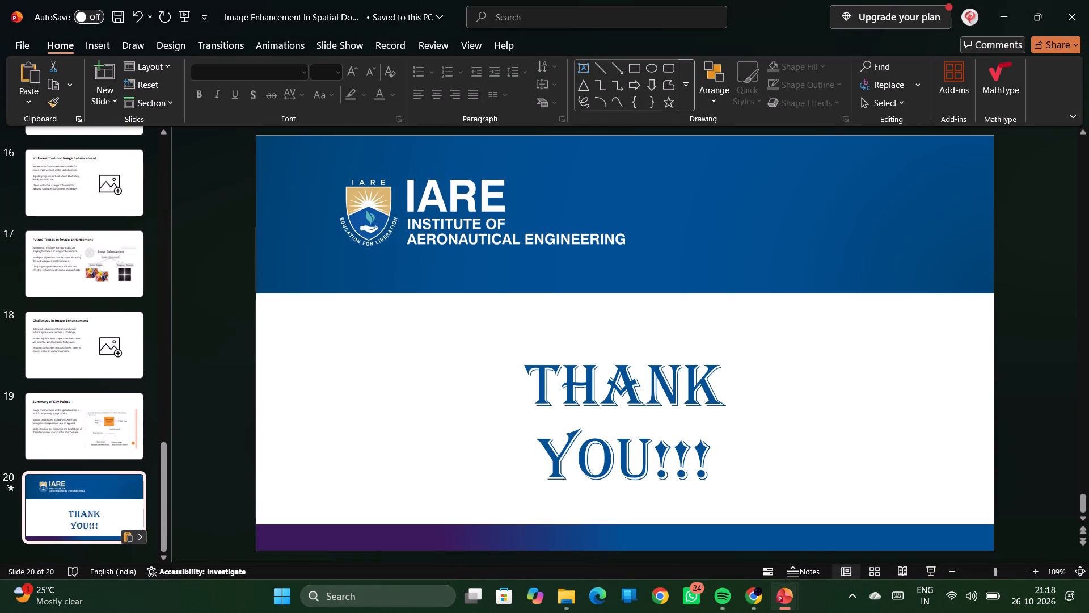
Copy the IARE title slide from the DSS CEP presentation into the Image Enhancement presentation and place it as the first slide.
{"action": "scroll", "coordinate": [86, 518], "scroll_direction": "up", "scroll_amount": 18}
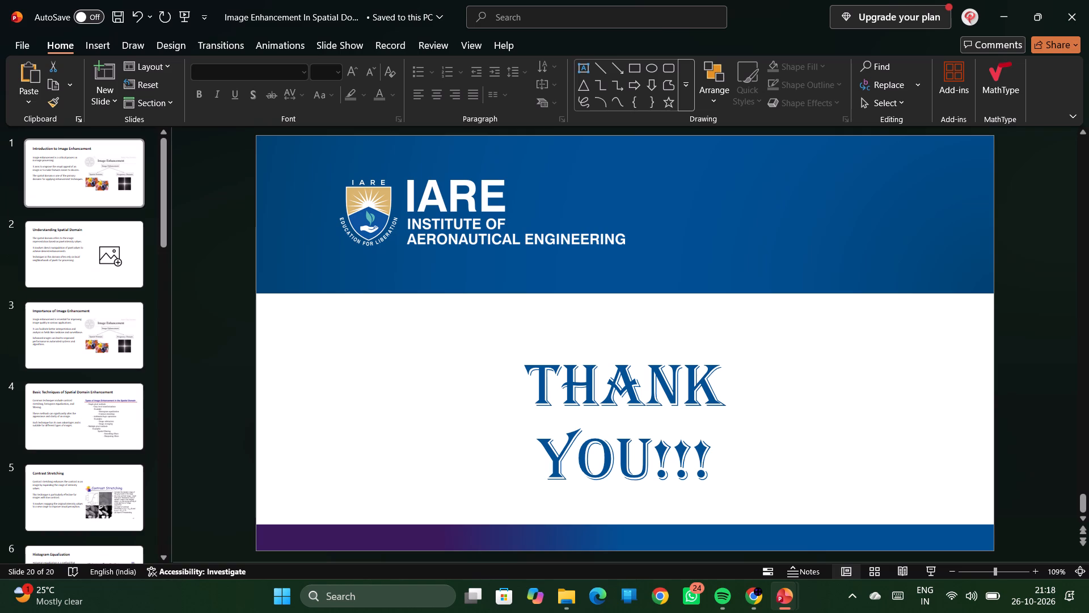
{"action": "left_click", "coordinate": [60, 157]}
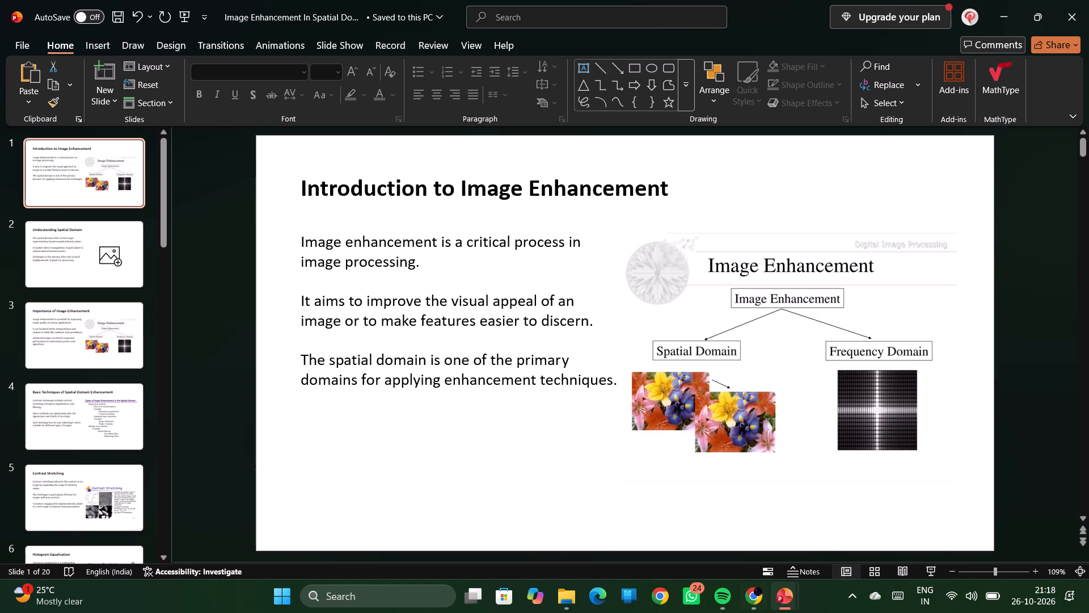
{"action": "left_click", "coordinate": [725, 533]}
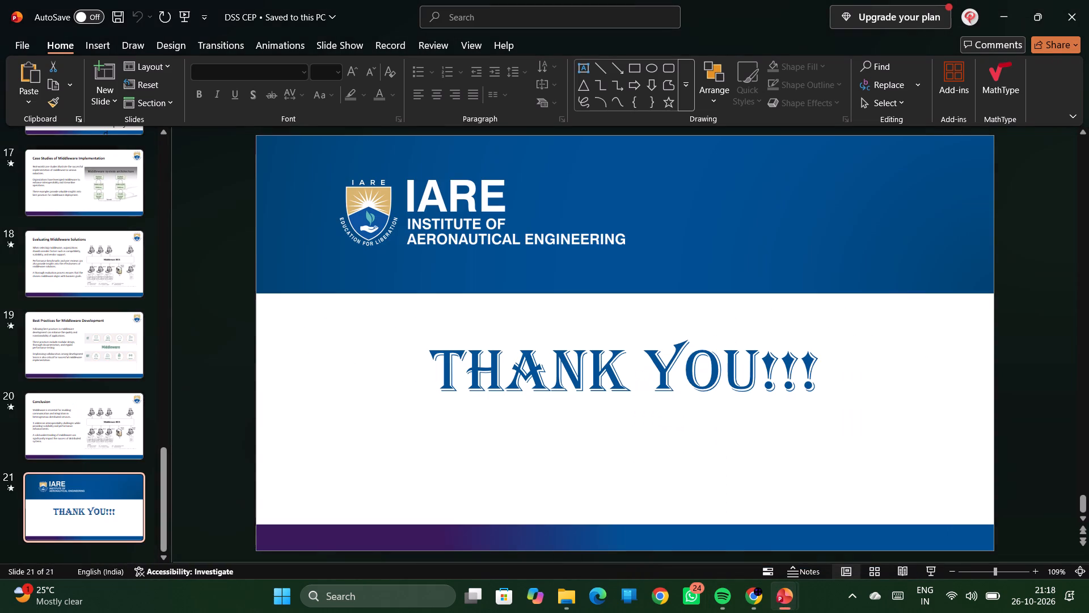
{"action": "scroll", "coordinate": [123, 394], "scroll_direction": "up", "scroll_amount": 10}
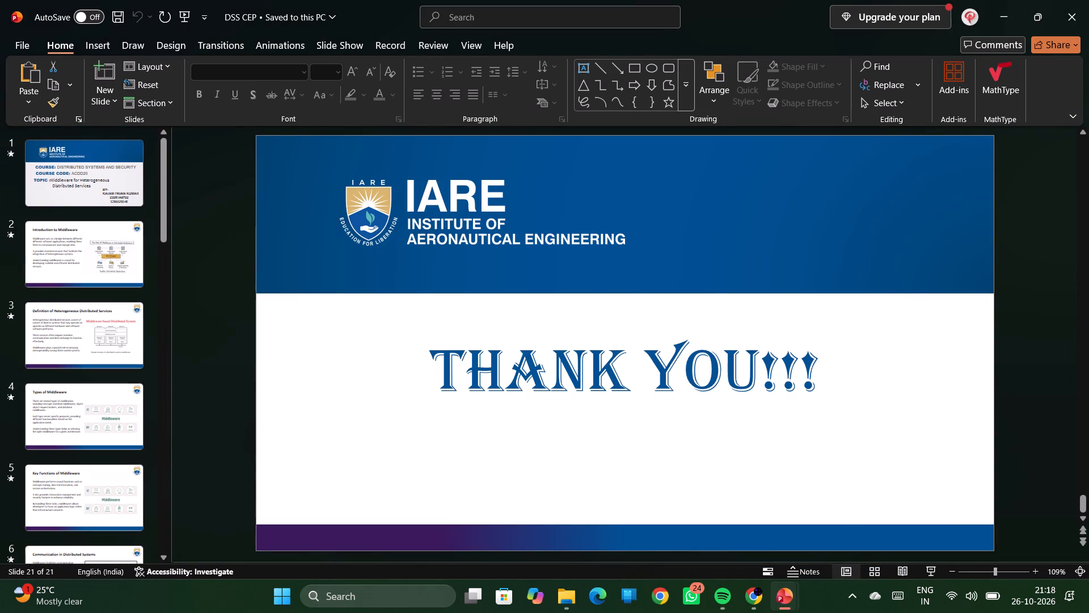
{"action": "left_click", "coordinate": [105, 177]}
{"action": "key", "text": "ctrl+c"}
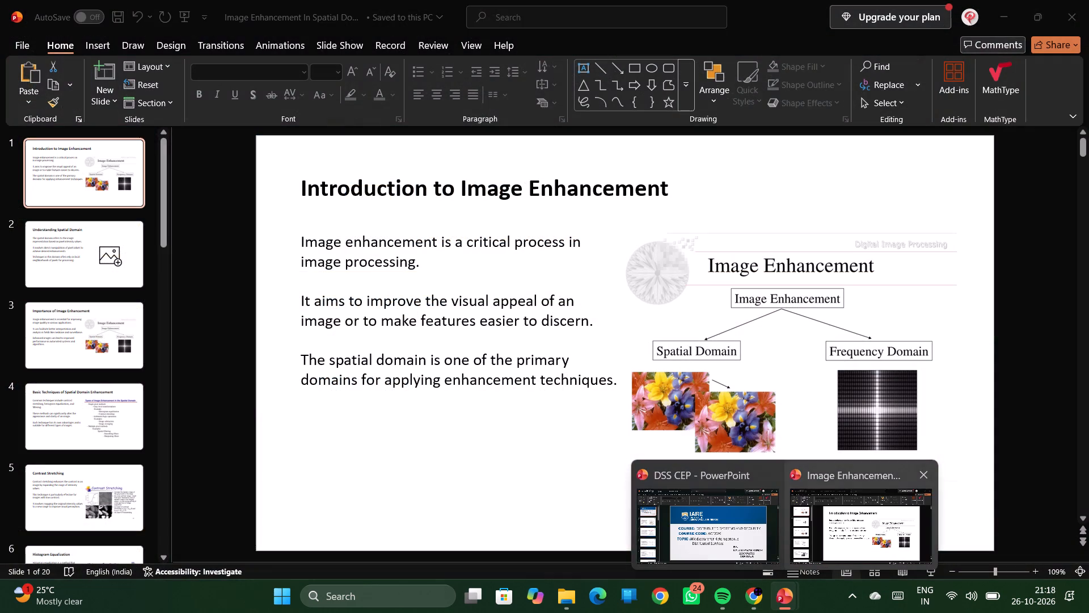
{"action": "left_click", "coordinate": [834, 526]}
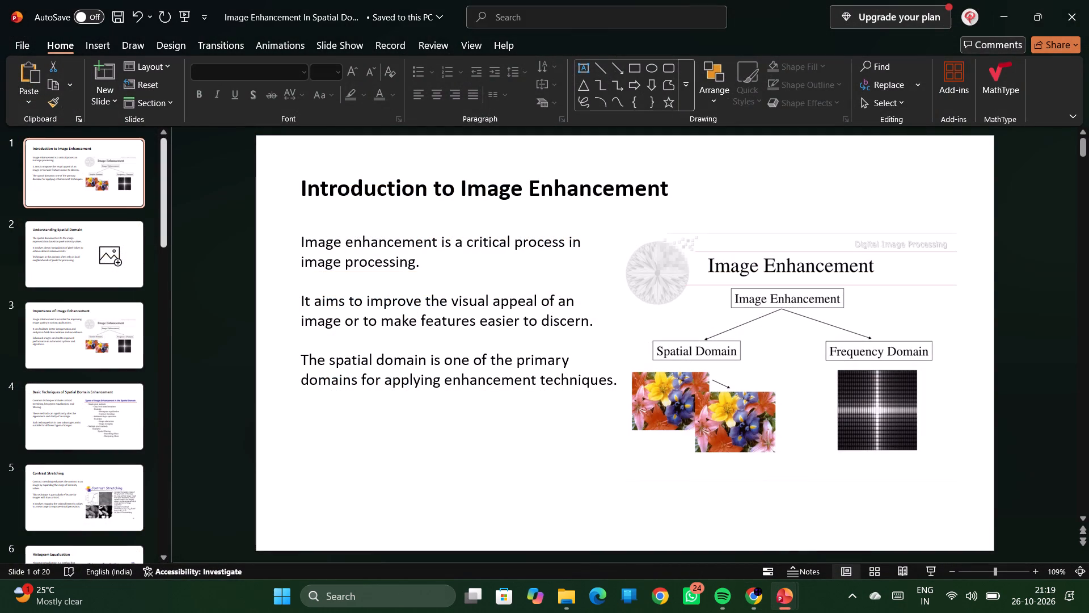
{"action": "left_click", "coordinate": [128, 203]}
{"action": "key", "text": "ctrl+v"}
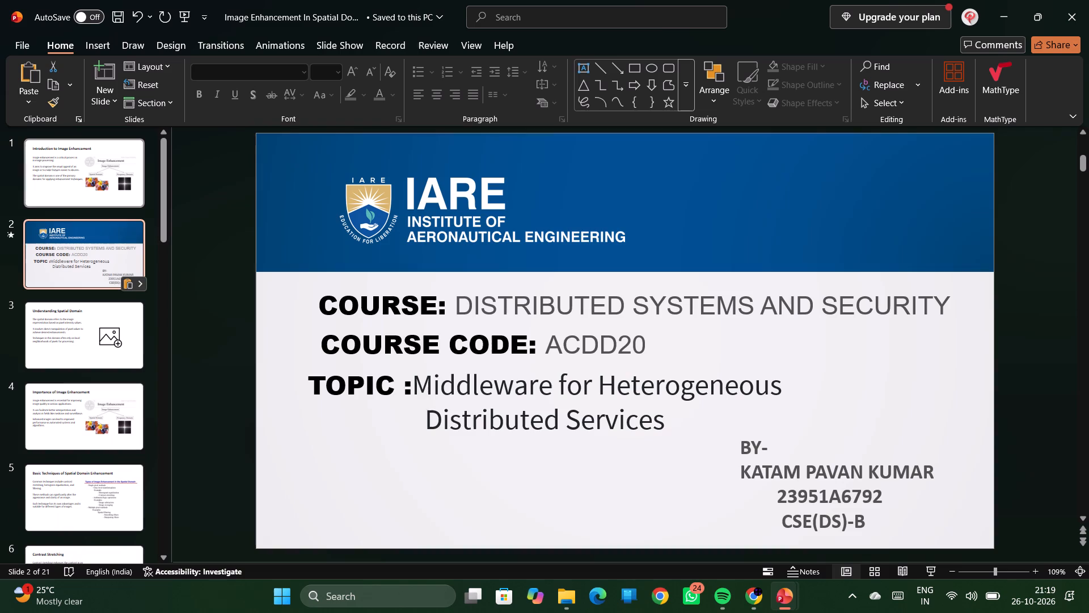
{"action": "left_click_drag", "start_coordinate": [91, 263], "coordinate": [70, 145]}
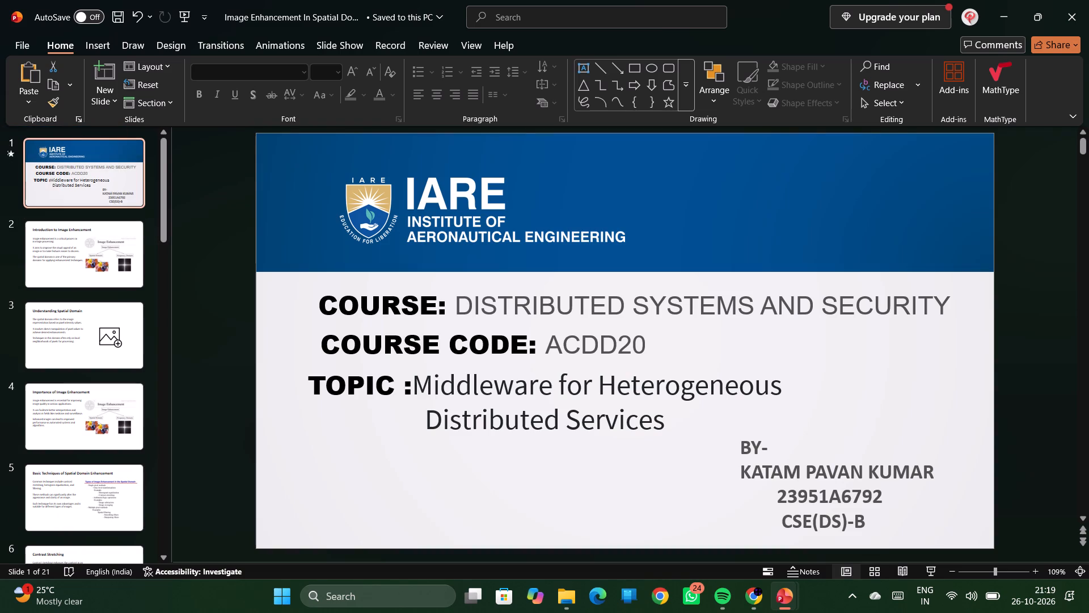
Apply the theme from the IARE_PowerpointTemplate_WidescreenHD1 file to the Image Enhancement presentation.
{"action": "left_click", "coordinate": [182, 41]}
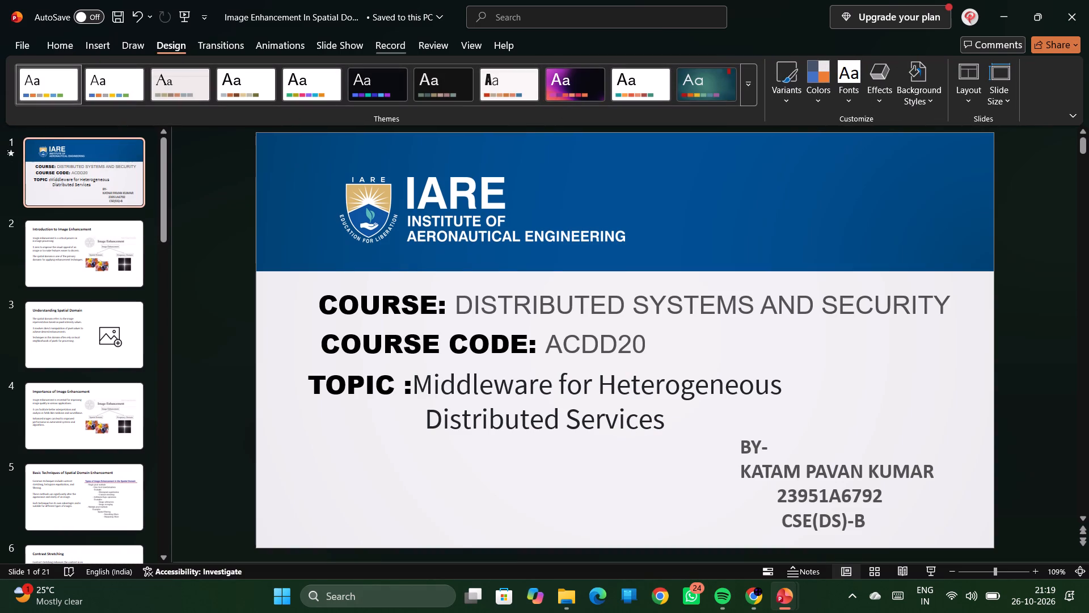
{"action": "left_click", "coordinate": [742, 91]}
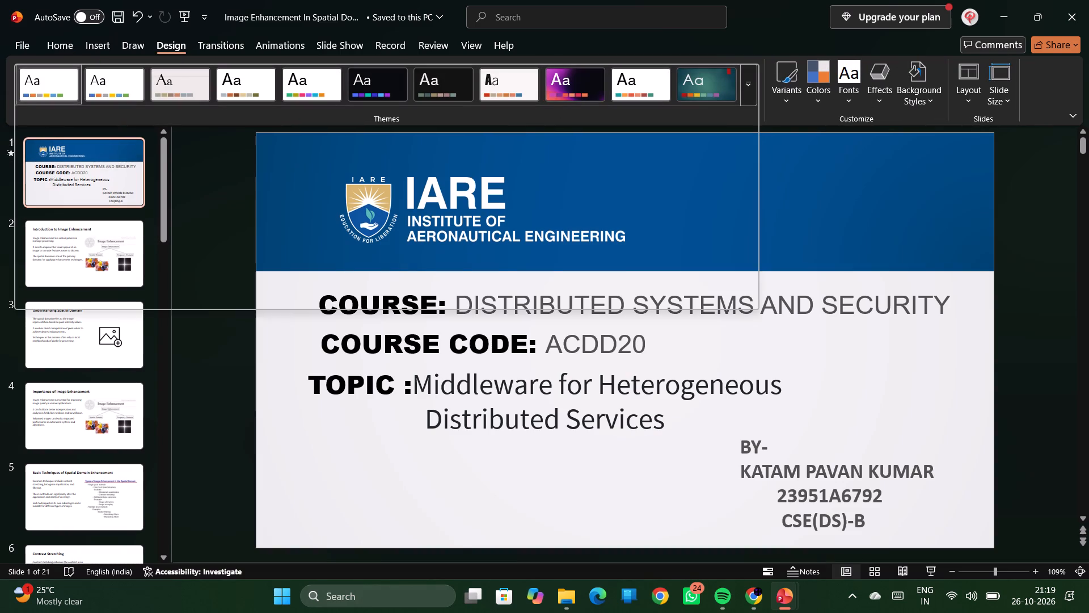
{"action": "left_click", "coordinate": [125, 267]}
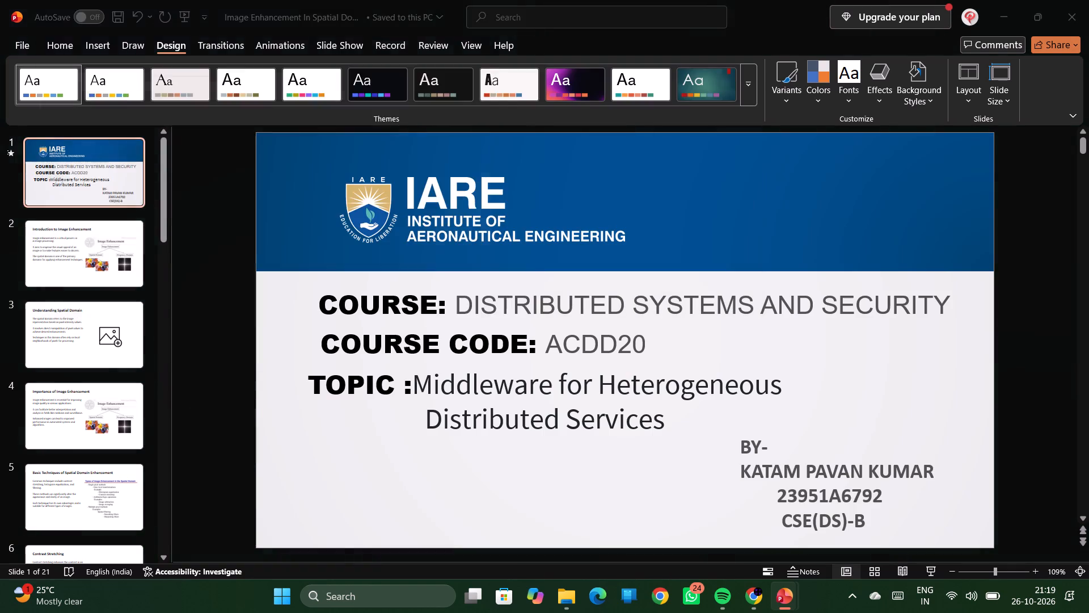
{"action": "left_click", "coordinate": [227, 199]}
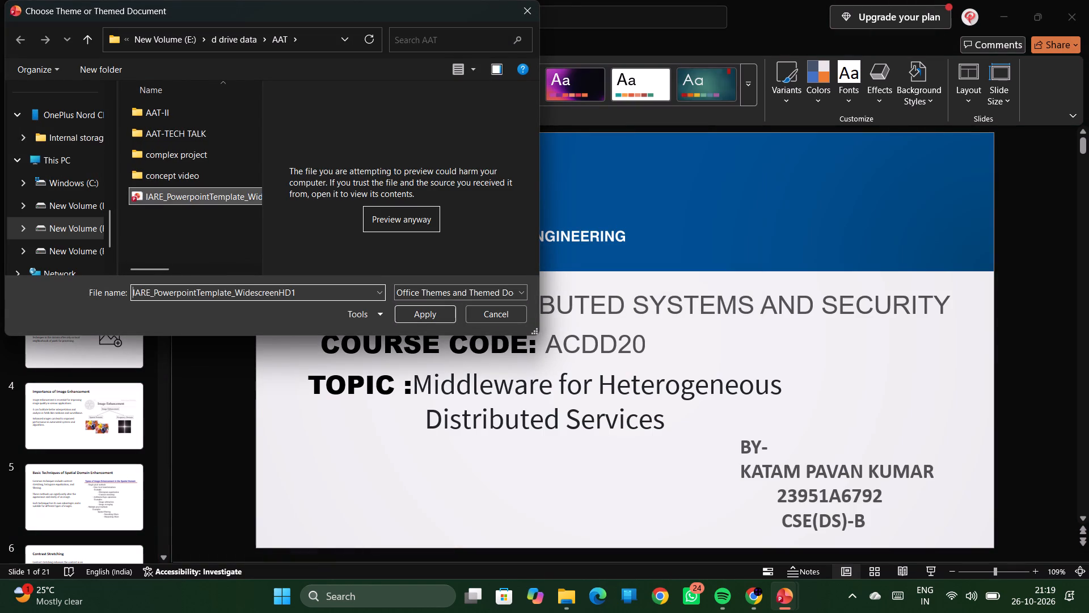
{"action": "left_click", "coordinate": [423, 308]}
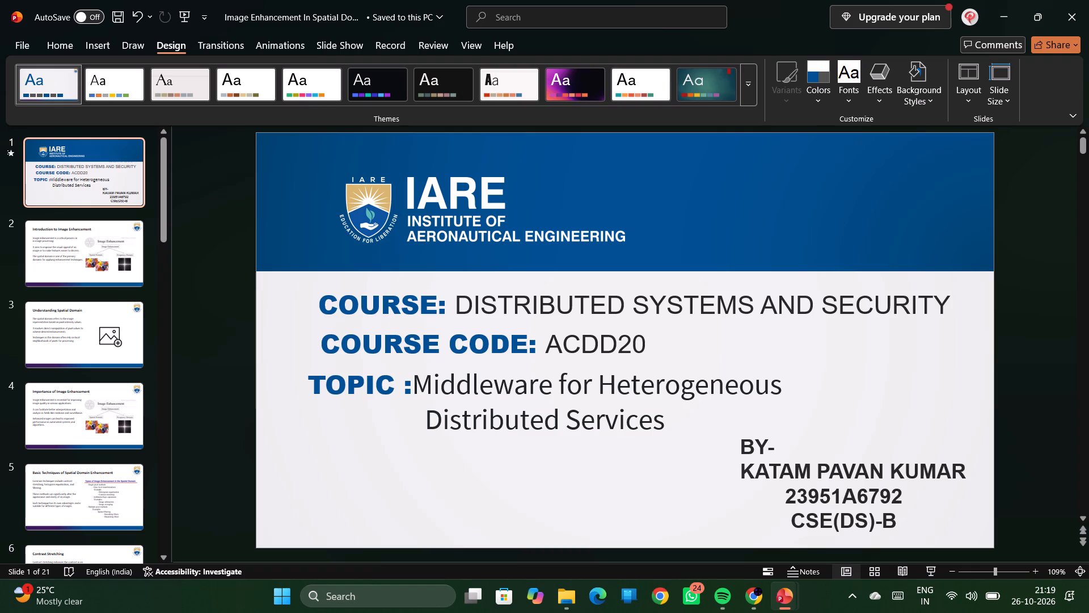
Replace the course name on the title slide with COMPUTER VISION.
{"action": "left_click_drag", "start_coordinate": [460, 304], "coordinate": [694, 324]}
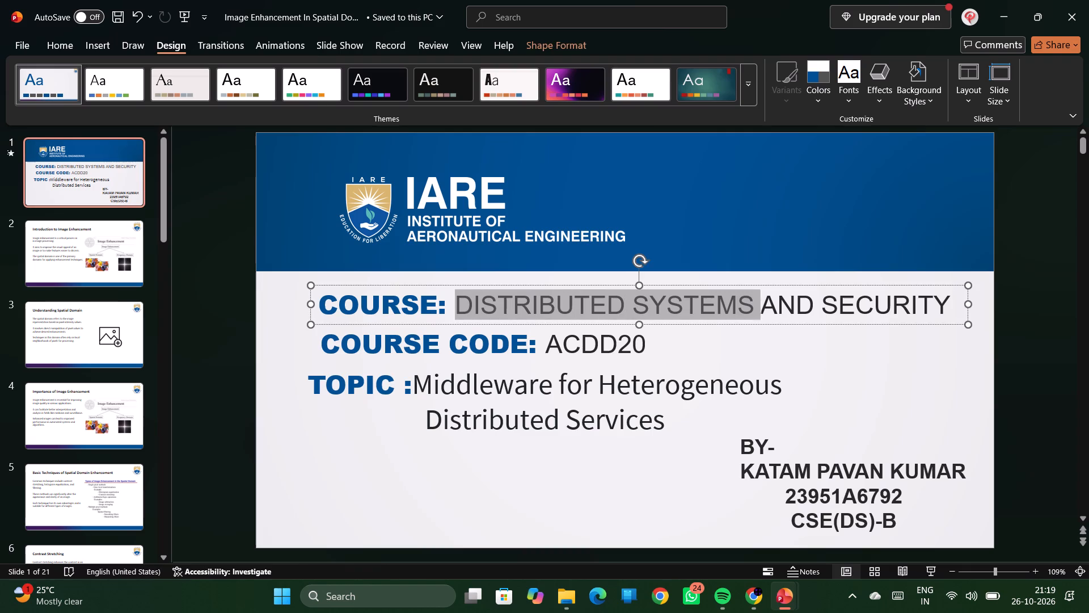
{"action": "left_click_drag", "start_coordinate": [694, 324], "coordinate": [910, 324]}
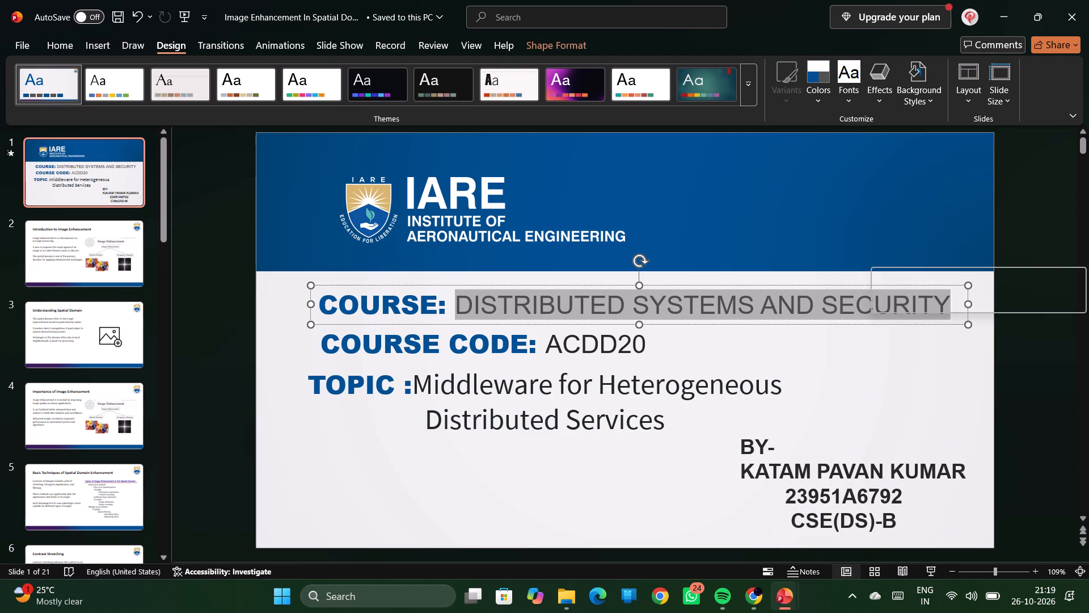
{"action": "type", "text": "COMPUTER VISION"}
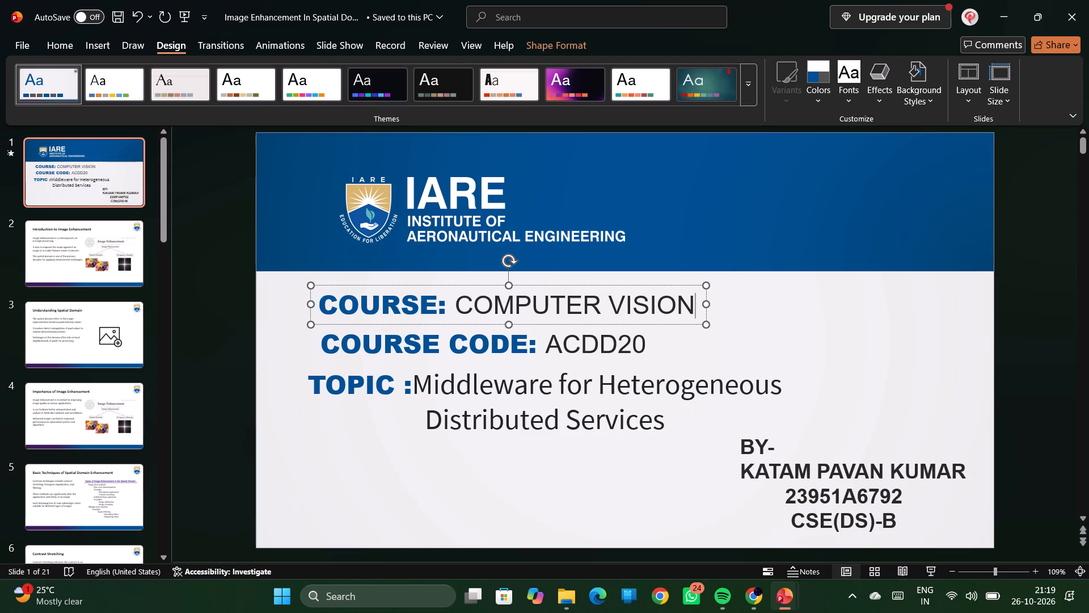
{"action": "left_click", "coordinate": [233, 410]}
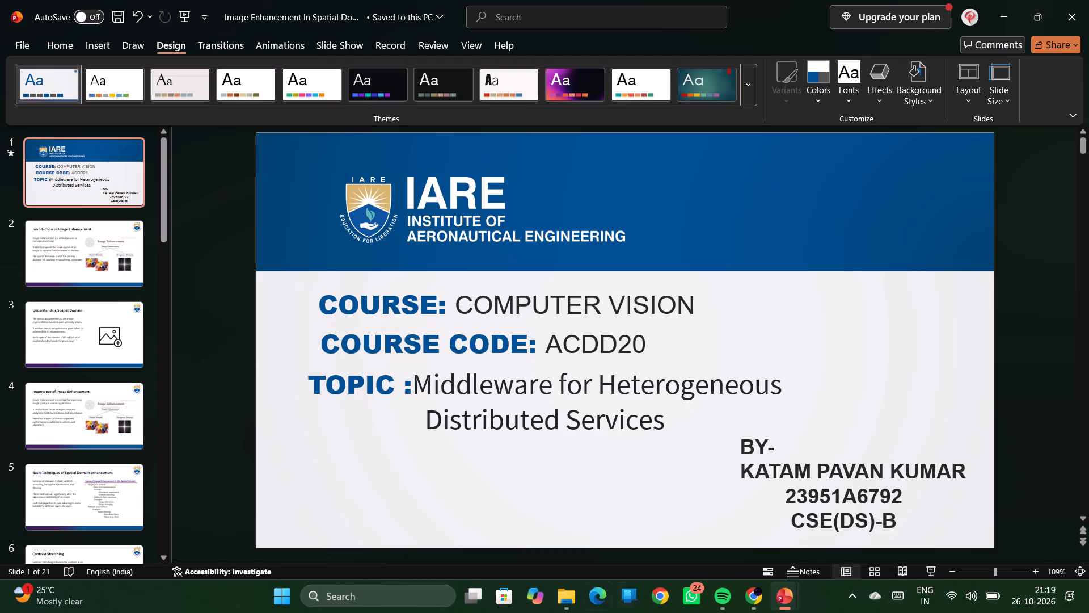
Look up the Computer Vision course code on the AAT (Concept Video) page and set the title slide's course code to ACCD05.
{"action": "left_click", "coordinate": [766, 603]}
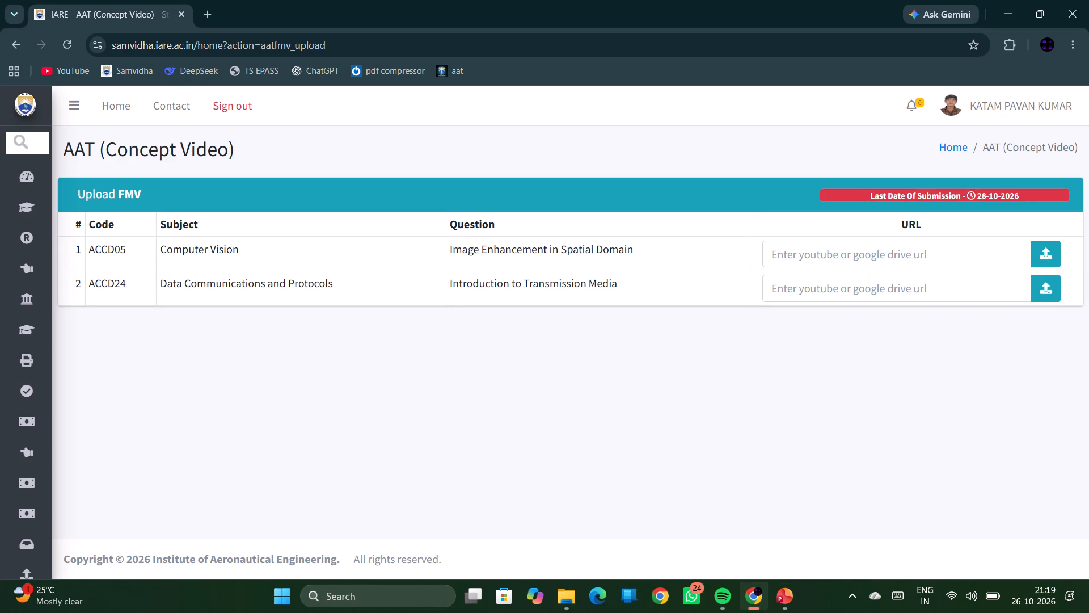
{"action": "left_click", "coordinate": [789, 596]}
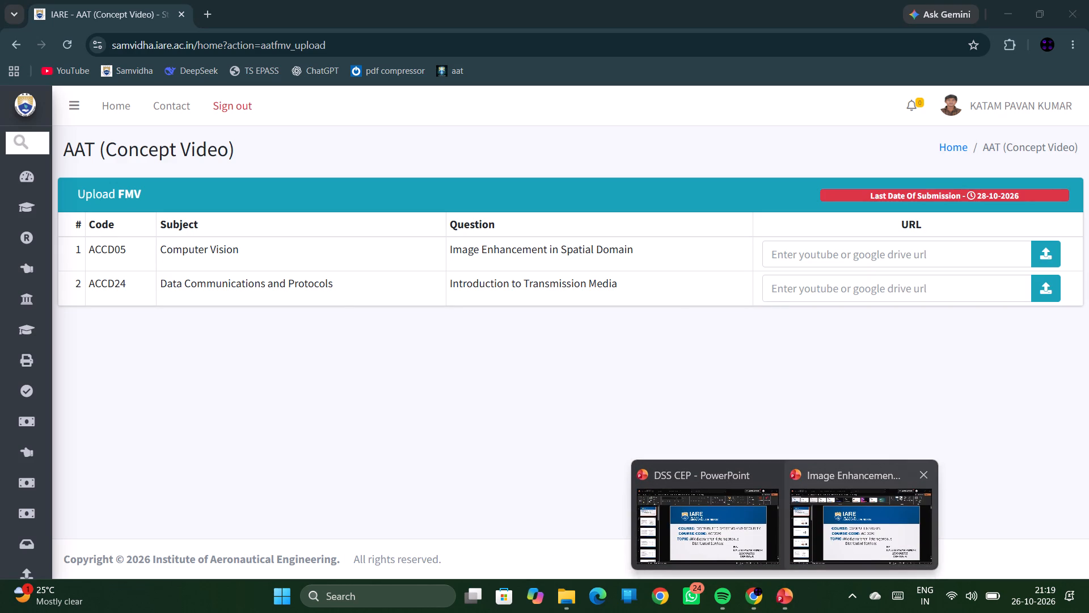
{"action": "left_click", "coordinate": [815, 537]}
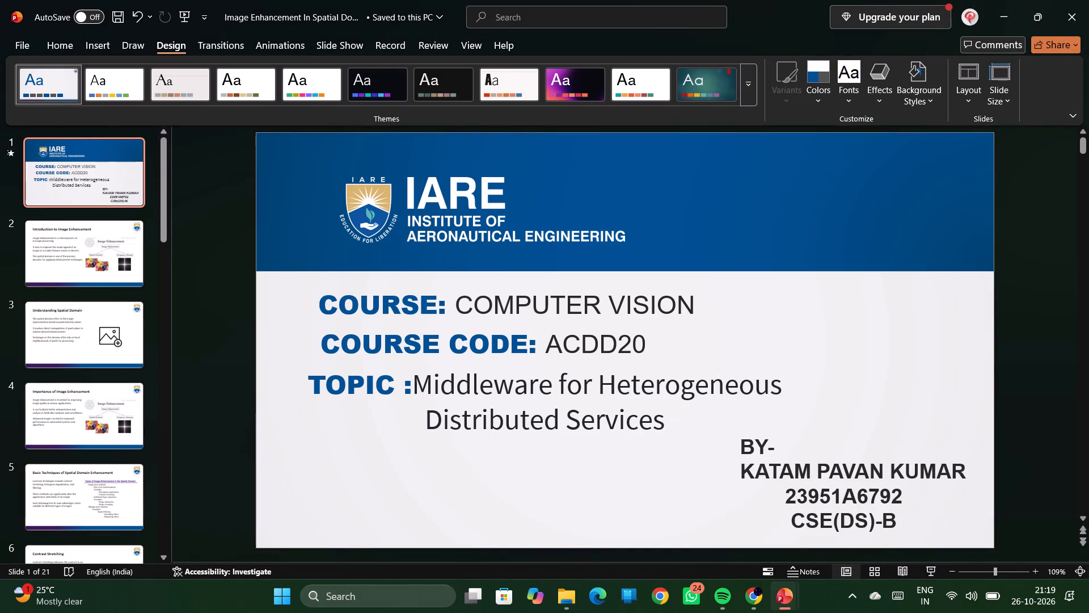
{"action": "left_click", "coordinate": [605, 349]}
{"action": "key", "text": "BackSpace"}
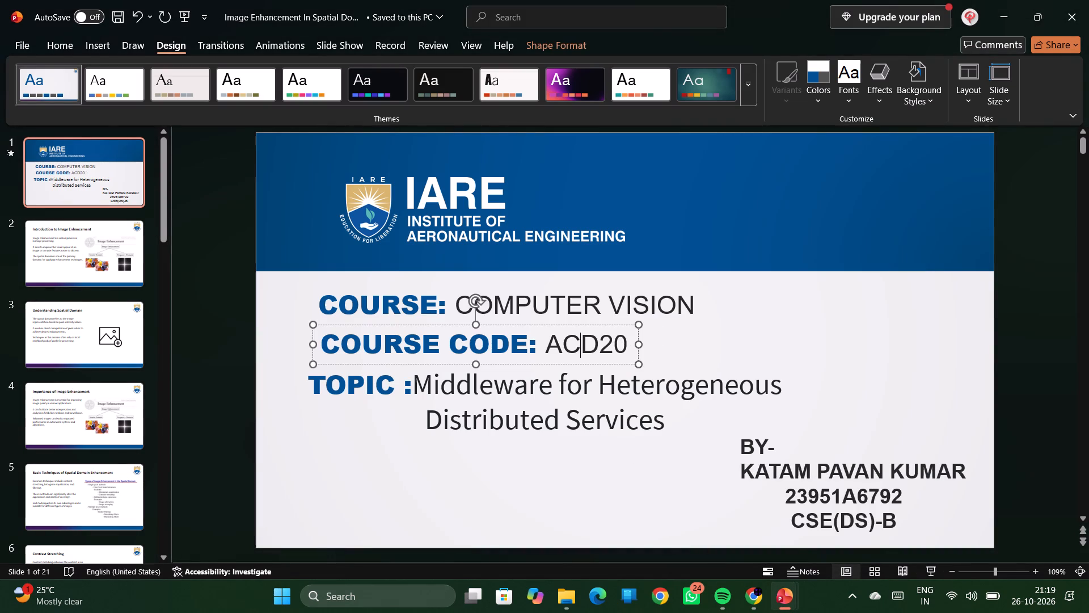
{"action": "key", "text": "c"}
{"action": "key", "text": "Right"}
{"action": "key", "text": "Right"}
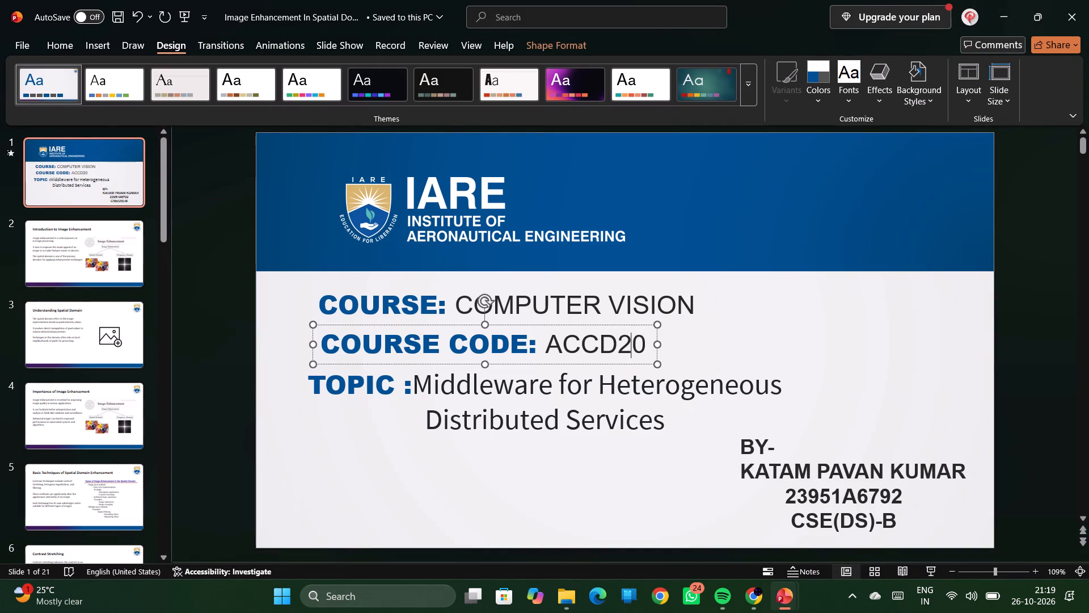
{"action": "key", "text": "BackSpace"}
{"action": "key", "text": "Right"}
{"action": "key", "text": "5"}
{"action": "left_click", "coordinate": [757, 338]}
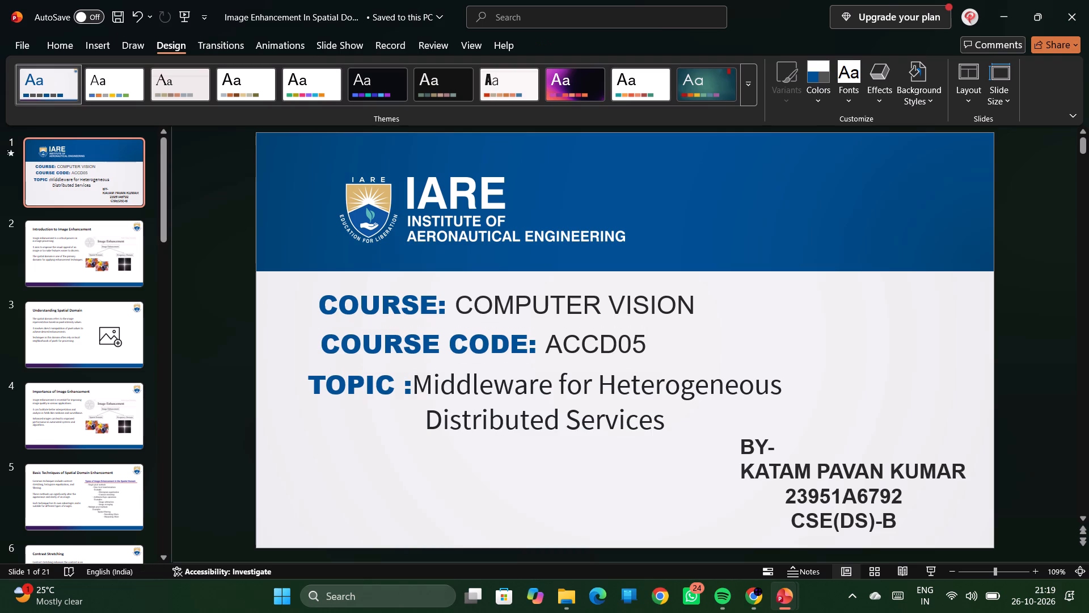
Replace the title slide's topic with Image Enhancement in Spatial Domain, copied from the concept video page, keeping the slide's text formatting.
{"action": "left_click", "coordinate": [767, 601]}
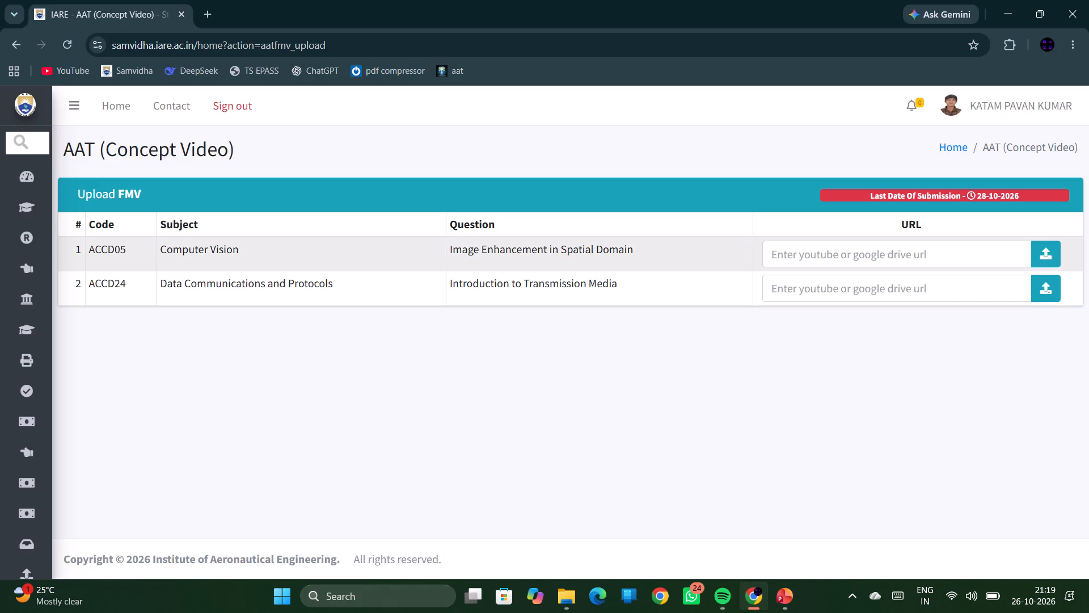
{"action": "left_click", "coordinate": [486, 246]}
{"action": "triple_click", "coordinate": [486, 246]}
{"action": "key", "text": "ctrl+c"}
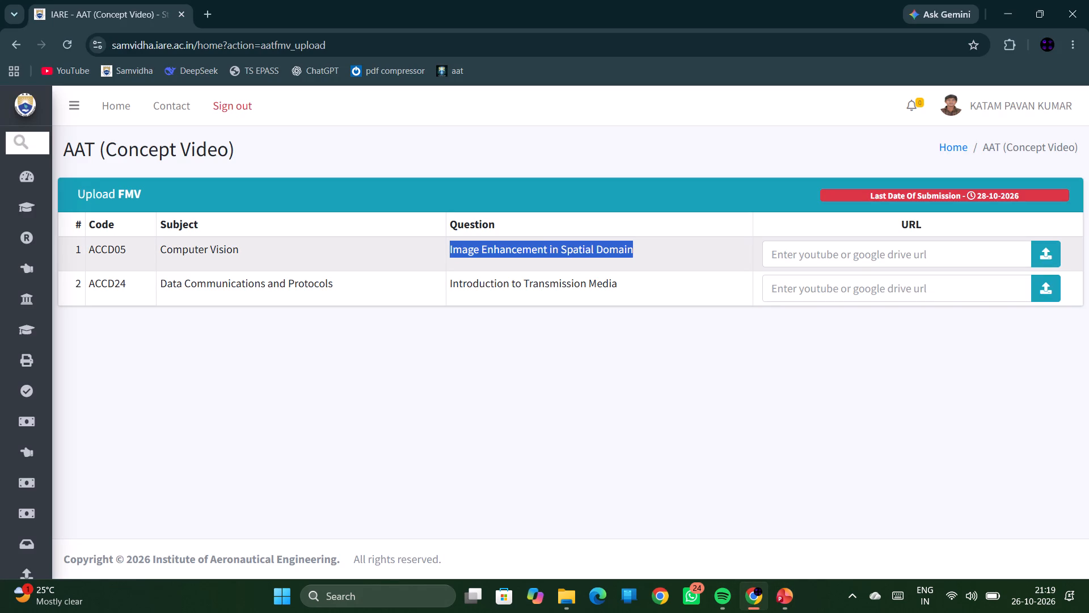
{"action": "left_click", "coordinate": [486, 246]}
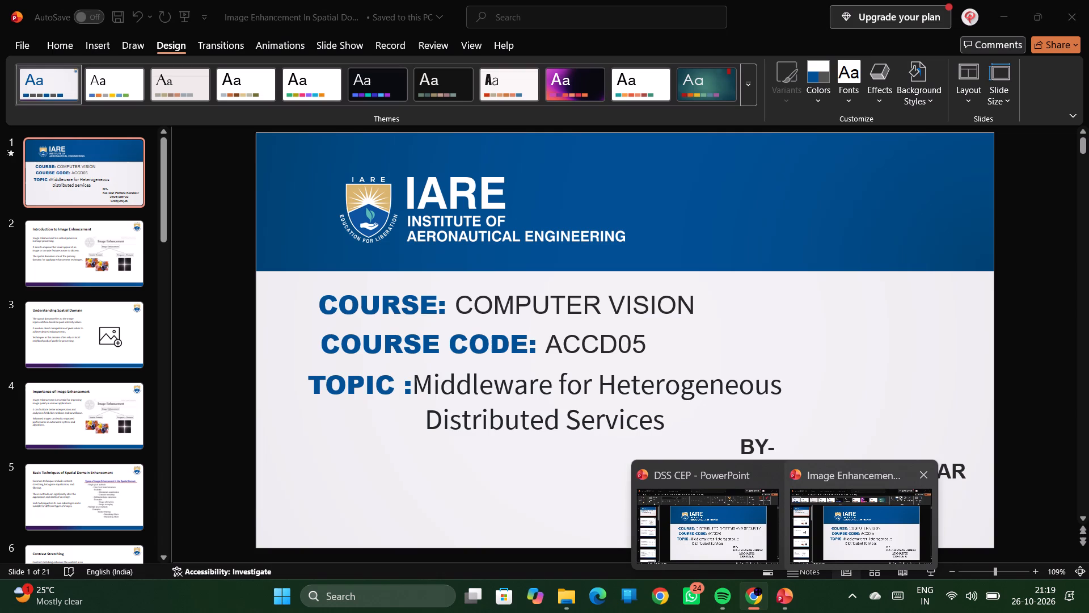
{"action": "left_click", "coordinate": [818, 547]}
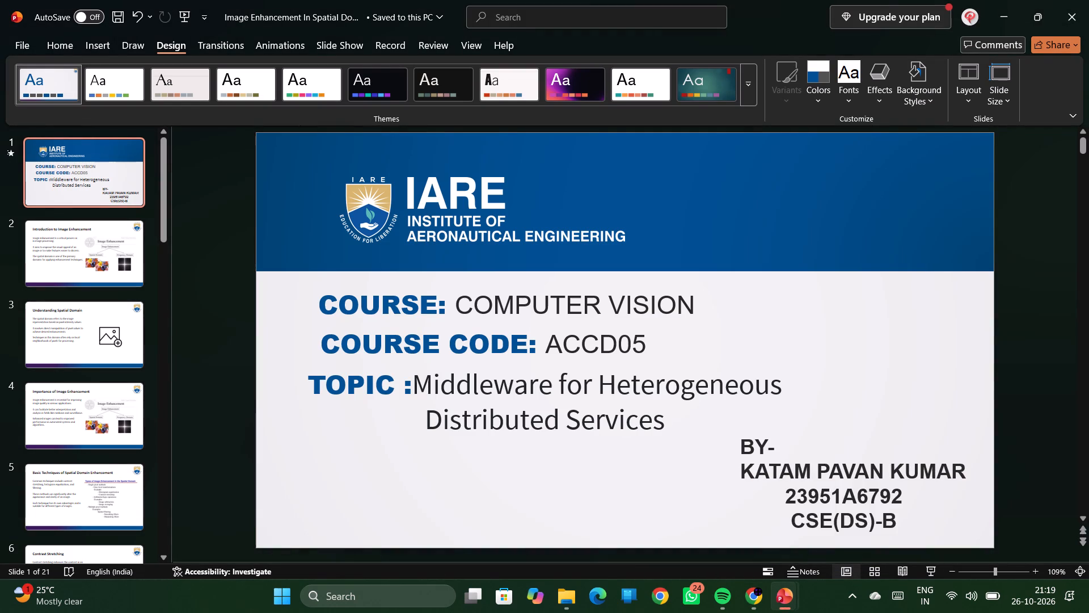
{"action": "left_click_drag", "start_coordinate": [417, 387], "coordinate": [636, 430]}
{"action": "key", "text": "ctrl+v"}
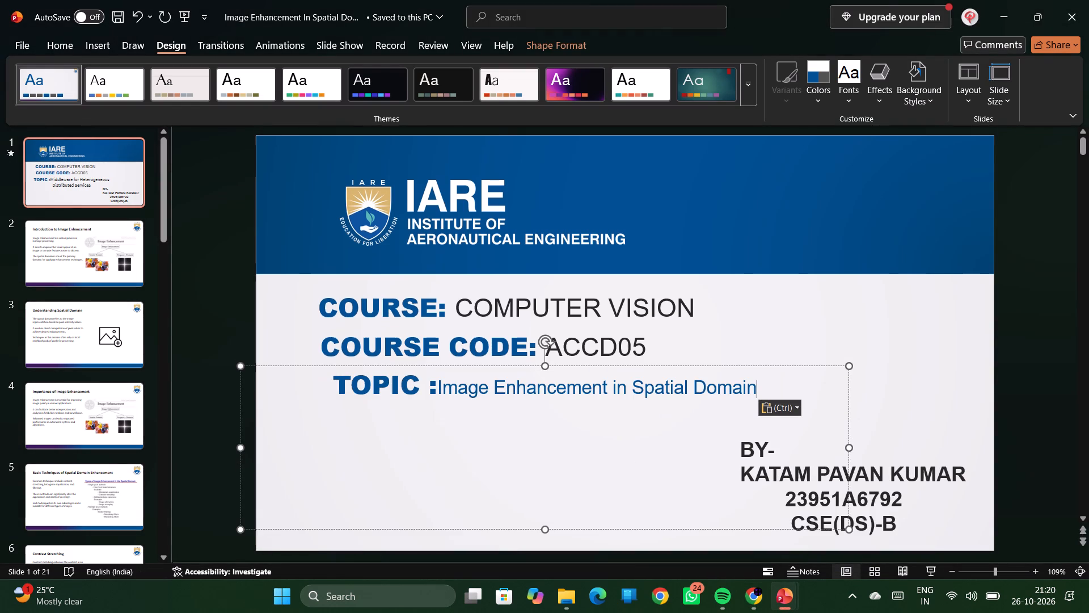
{"action": "left_click", "coordinate": [778, 414]}
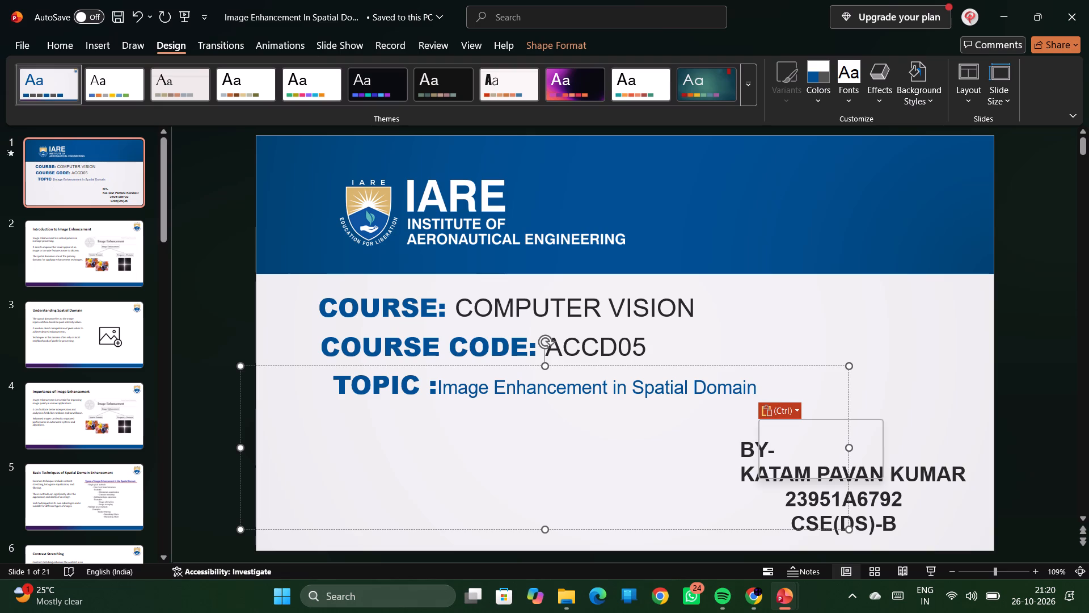
{"action": "left_click", "coordinate": [804, 446]}
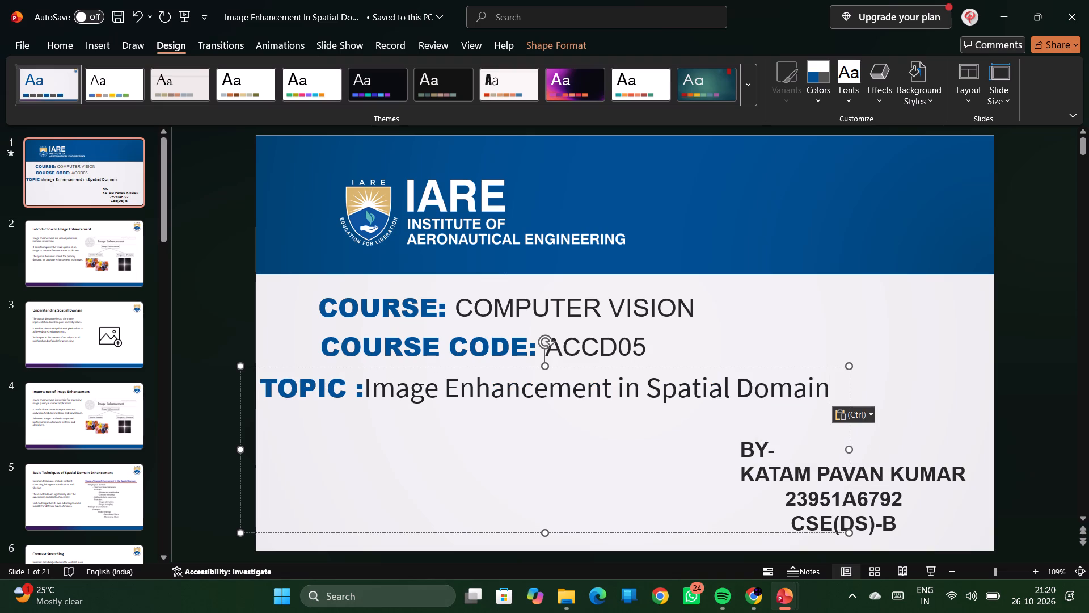
Move the topic text box so its label lines up beneath the COURSE and COURSE CODE lines.
{"action": "left_click_drag", "start_coordinate": [497, 366], "coordinate": [558, 371]}
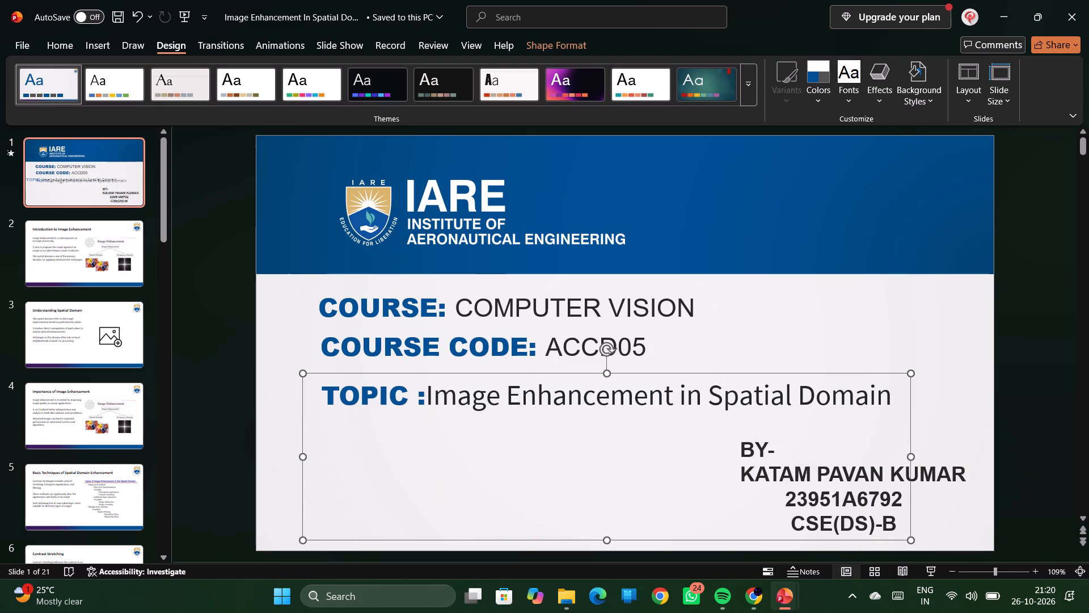
{"action": "left_click_drag", "start_coordinate": [558, 371], "coordinate": [558, 365]}
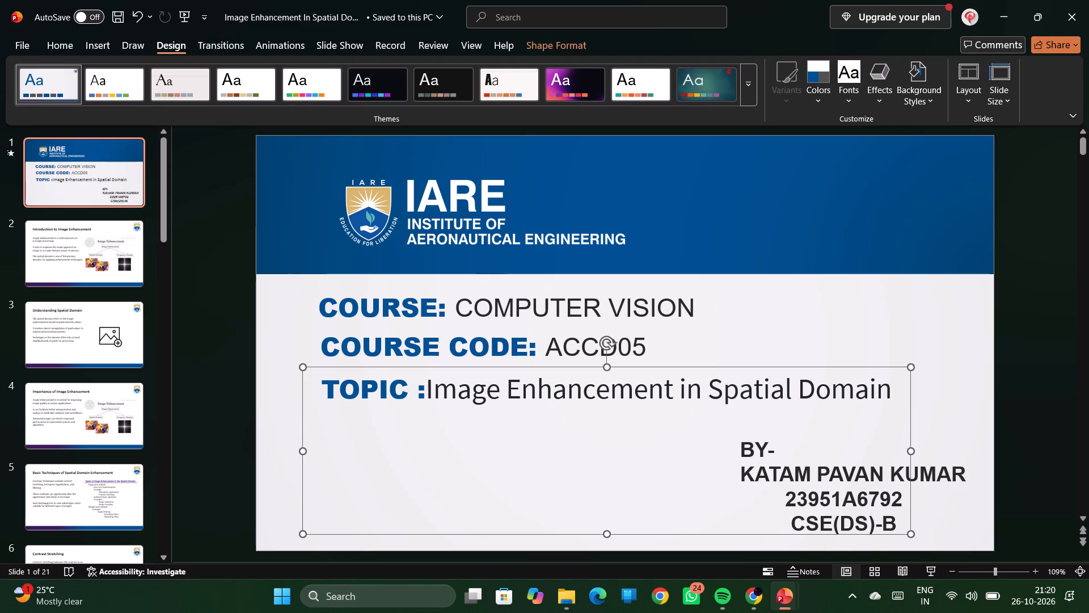
{"action": "left_click", "coordinate": [822, 322]}
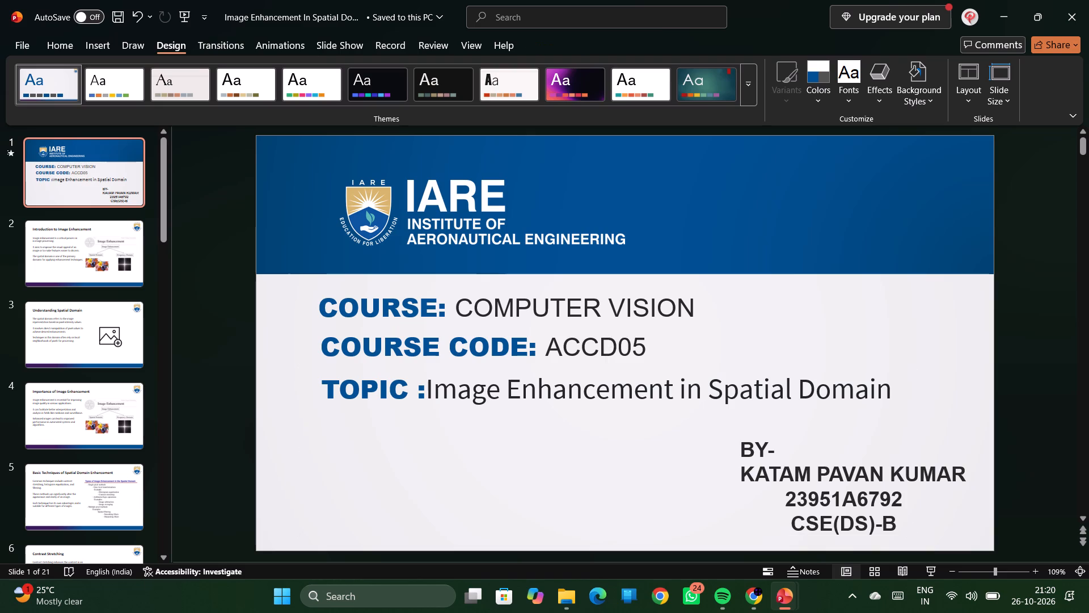
{"action": "left_click", "coordinate": [207, 393]}
Save and close the Image Enhancement In Spatial Domain presentation.
{"action": "left_click", "coordinate": [119, 16]}
{"action": "left_click", "coordinate": [1088, 0]}
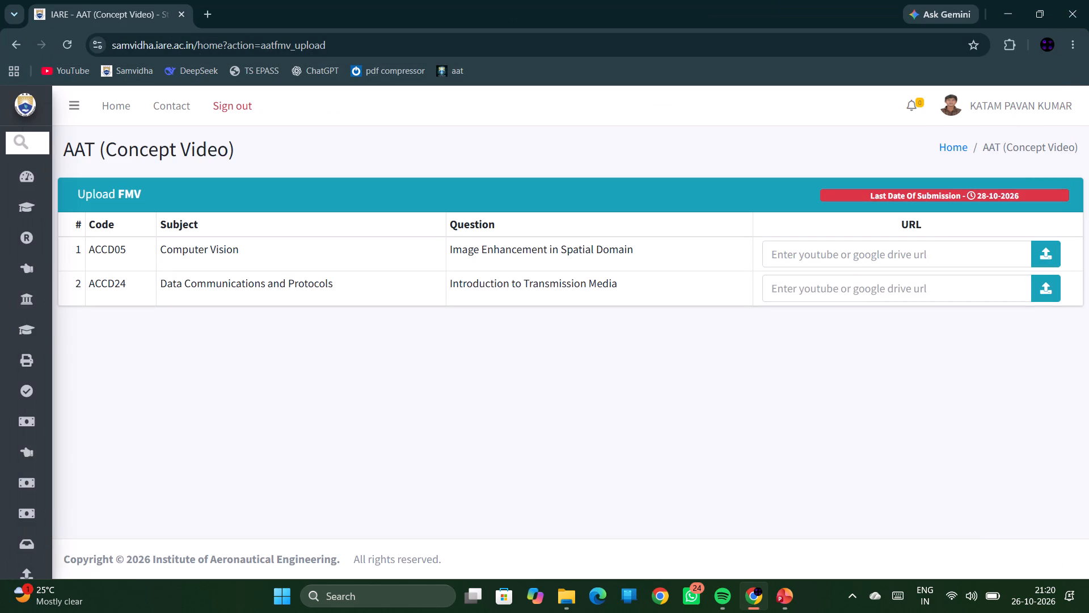
Rename the Image Enhancement In Spatial Domain file in the Downloads folder as CV CONCEPT.
{"action": "left_click", "coordinate": [569, 597]}
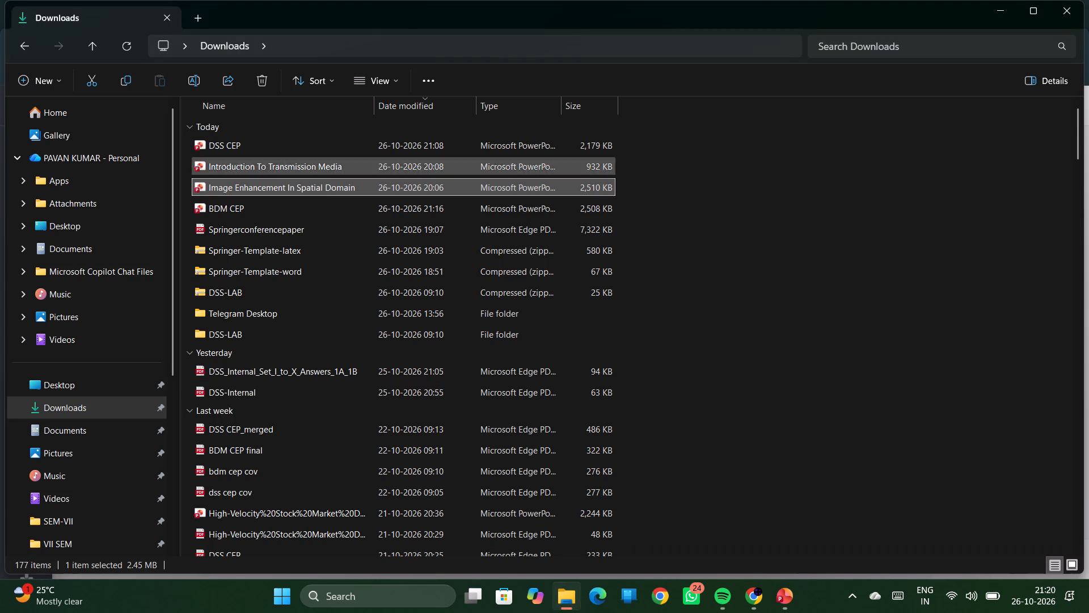
{"action": "left_click", "coordinate": [195, 77]}
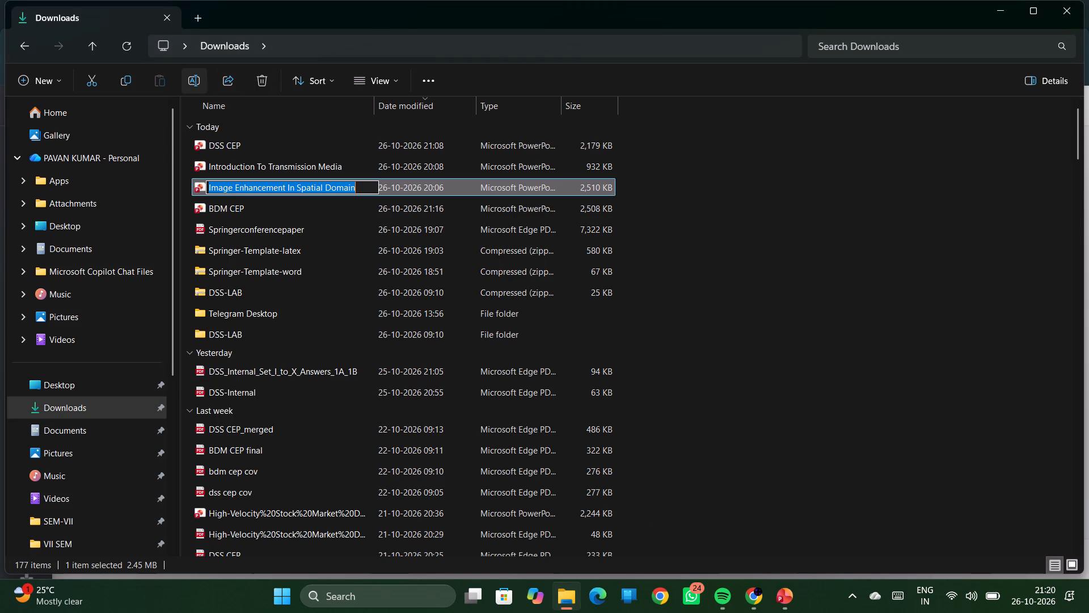
{"action": "type", "text": "CV"}
{"action": "key", "text": "space"}
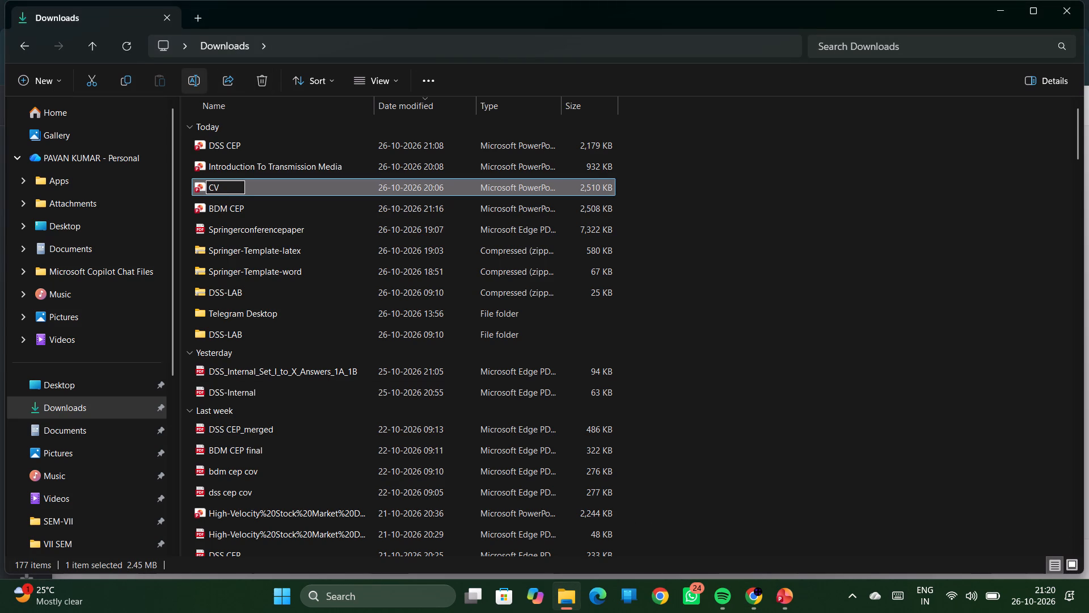
{"action": "type", "text": "CV"}
{"action": "key", "text": "BackSpace"}
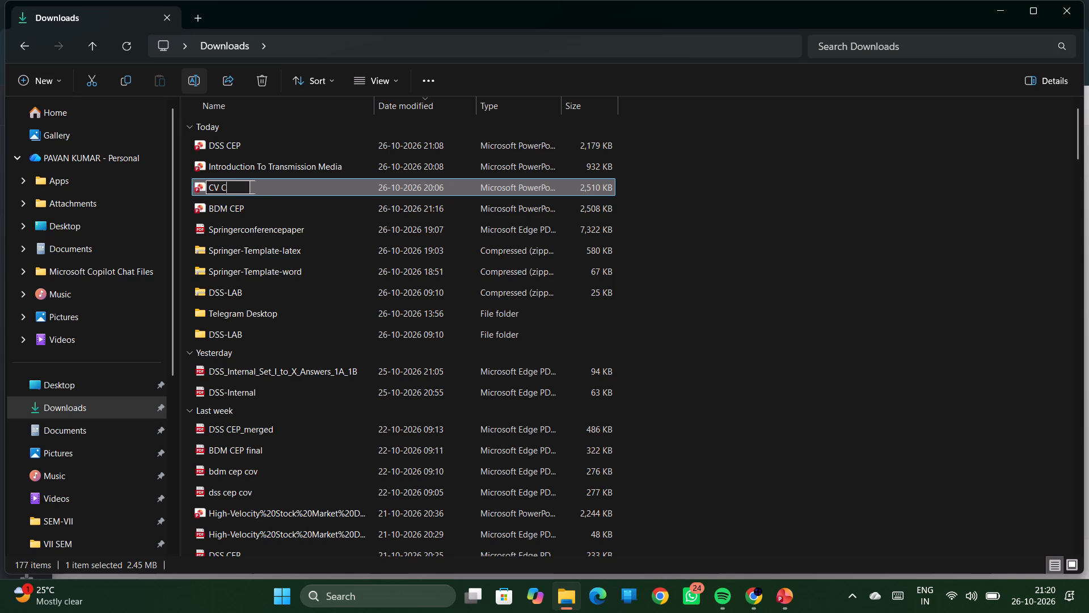
{"action": "type", "text": "ONCEPT"}
{"action": "key", "text": "Return"}
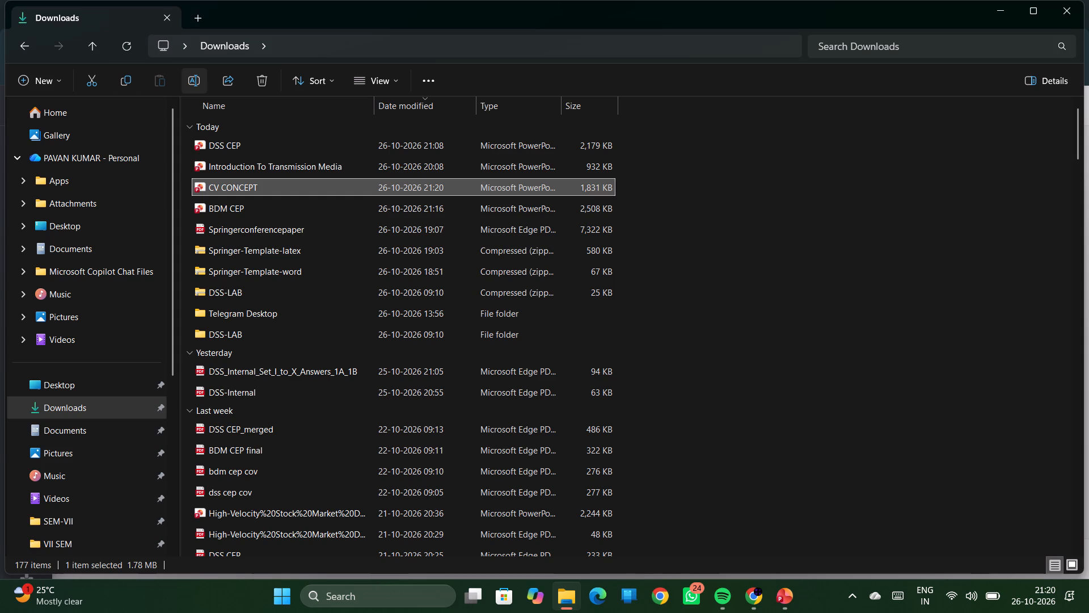
Open the Introduction To Transmission Media presentation from Downloads and enable editing.
{"action": "double_click", "coordinate": [265, 162]}
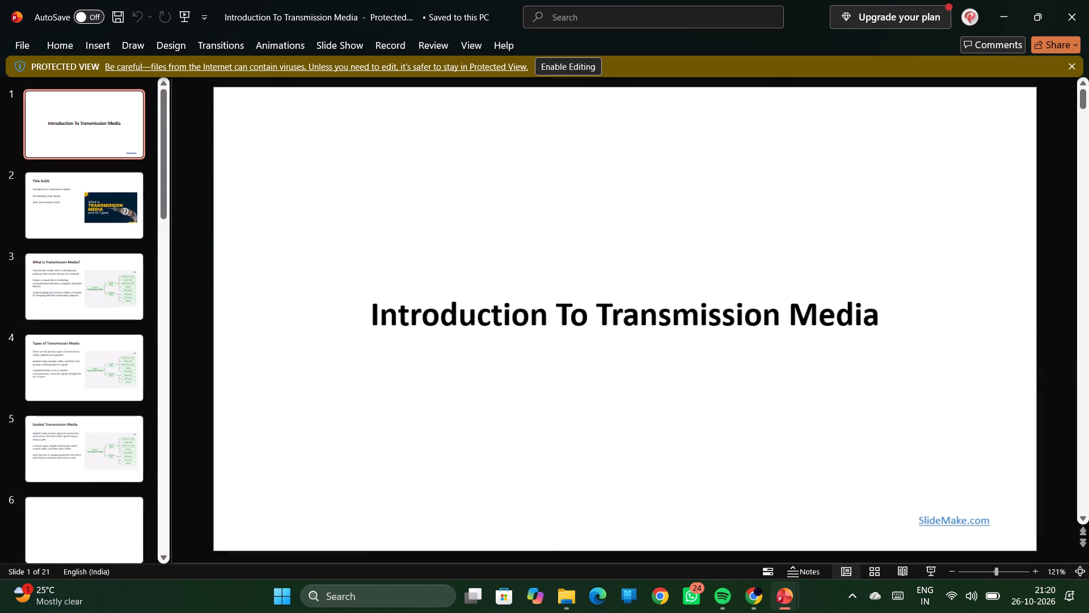
{"action": "left_click", "coordinate": [576, 65]}
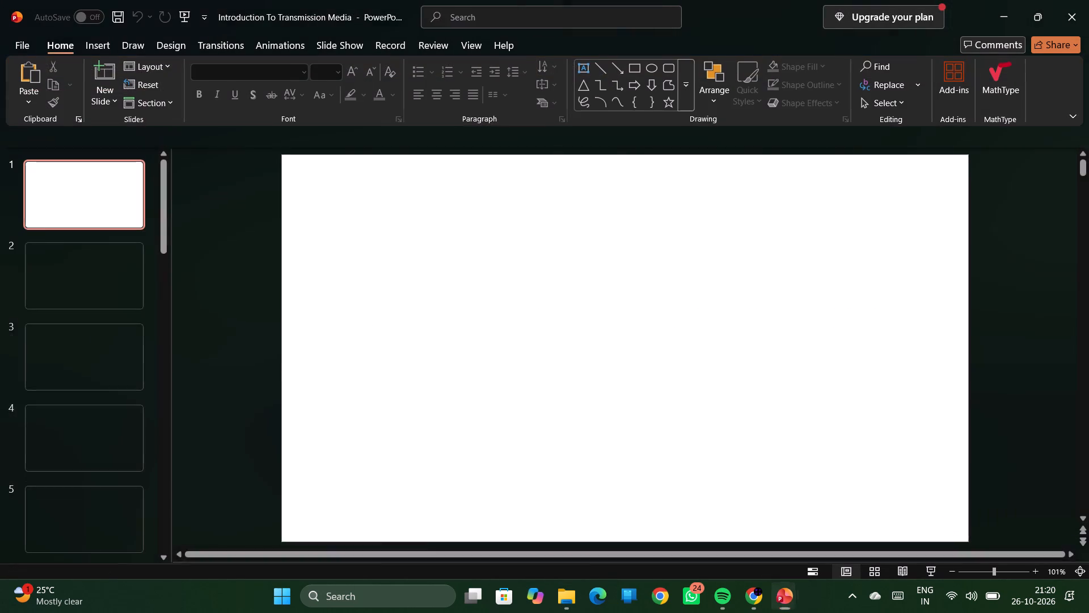
Delete the opening Introduction To Transmission Media slide.
{"action": "left_click", "coordinate": [95, 170]}
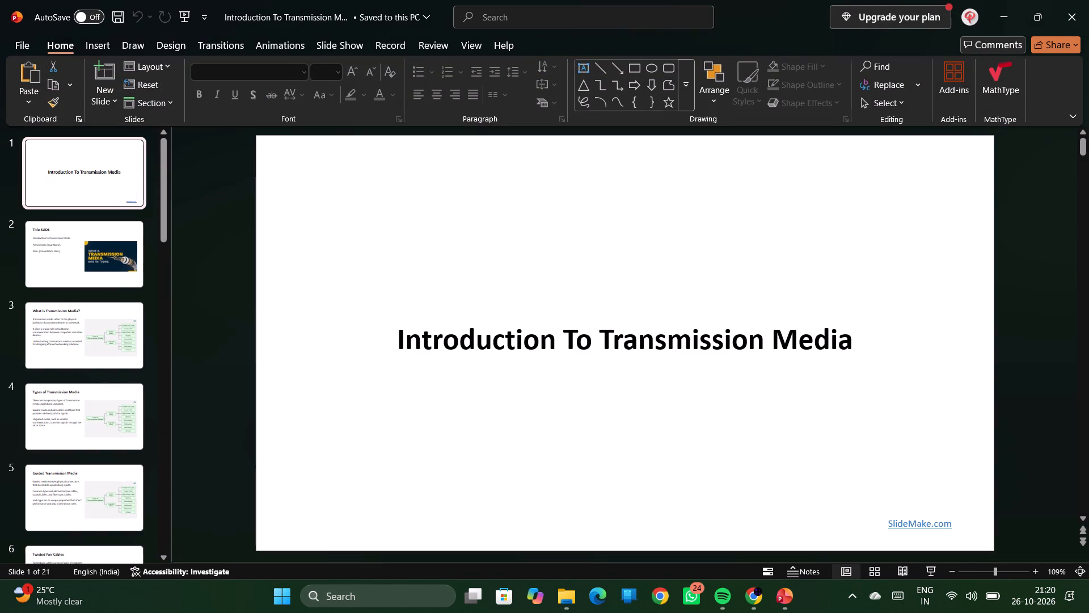
{"action": "key", "text": "Delete"}
Delete the closing Questions and Discussion and Thank You! slides from the Transmission Media presentation.
{"action": "scroll", "coordinate": [95, 170], "scroll_direction": "down", "scroll_amount": 9}
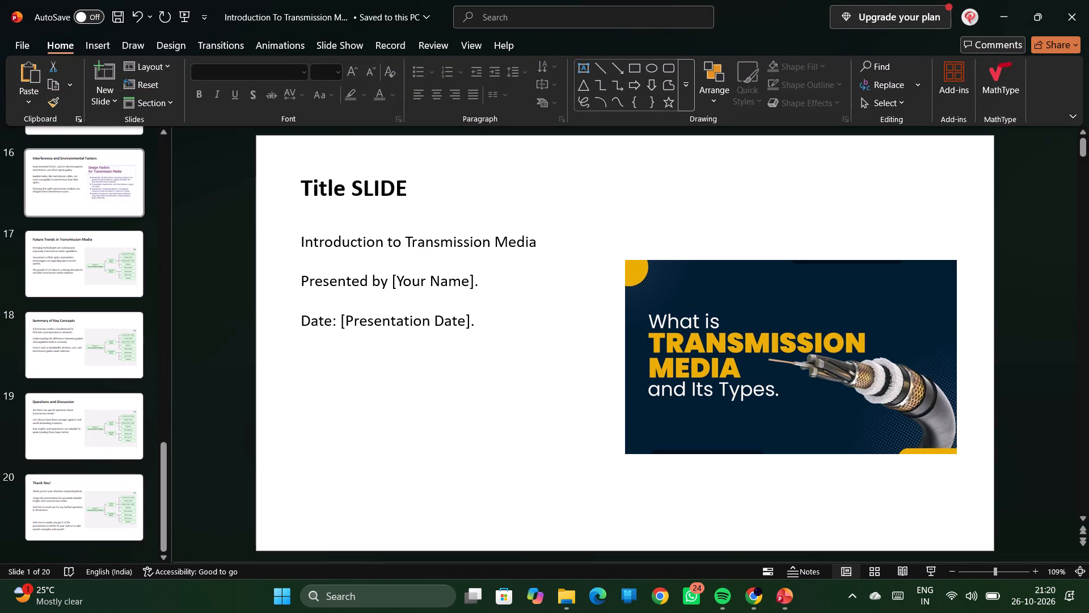
{"action": "scroll", "coordinate": [95, 170], "scroll_direction": "down", "scroll_amount": 2}
{"action": "left_click", "coordinate": [71, 498]}
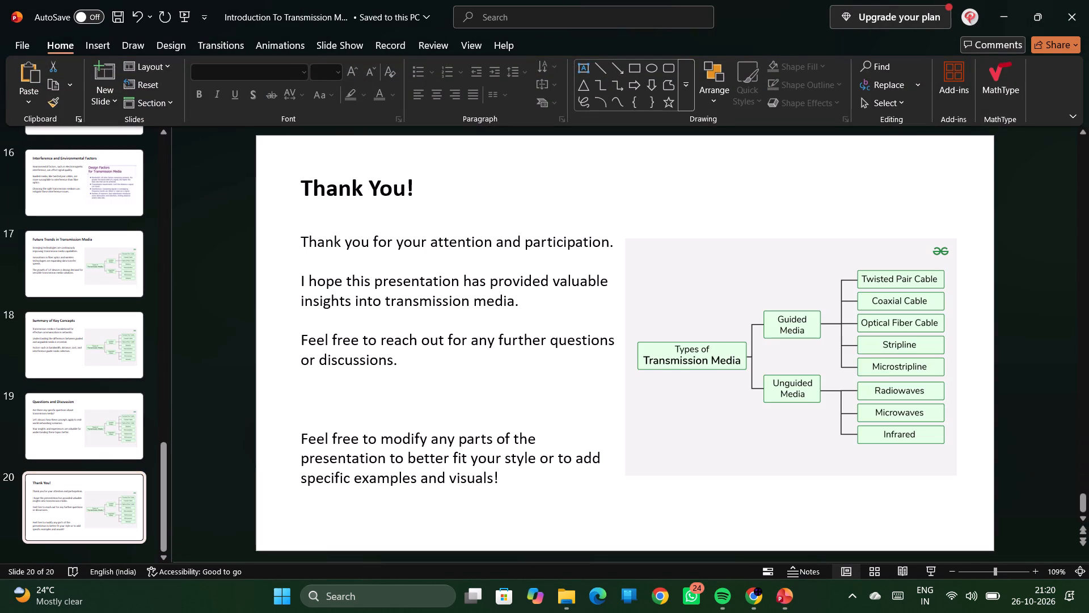
{"action": "left_click", "coordinate": [66, 469]}
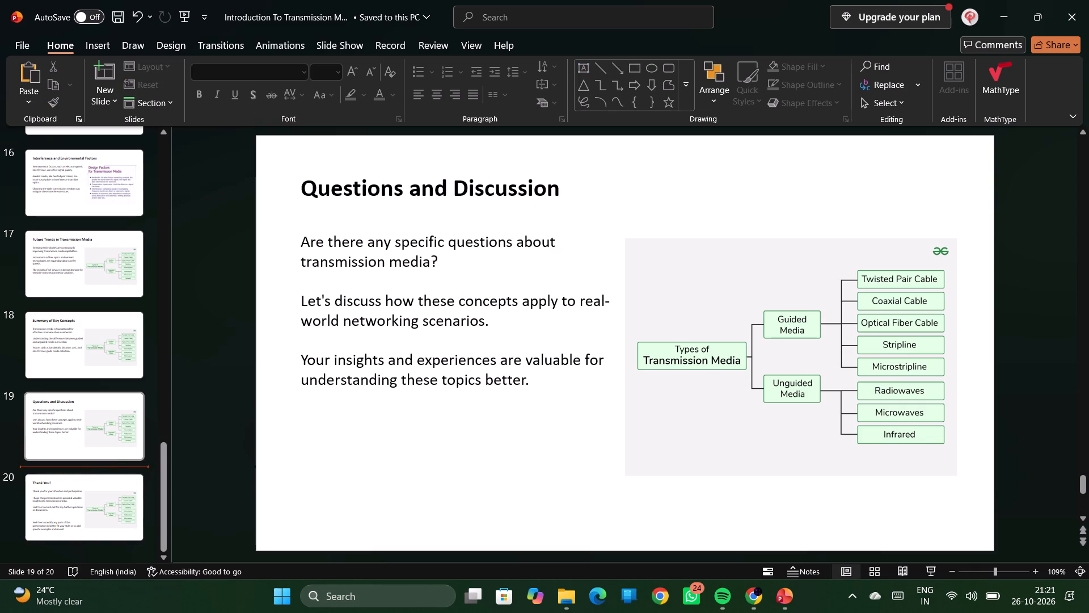
{"action": "left_click", "coordinate": [78, 444]}
{"action": "key", "text": "Delete"}
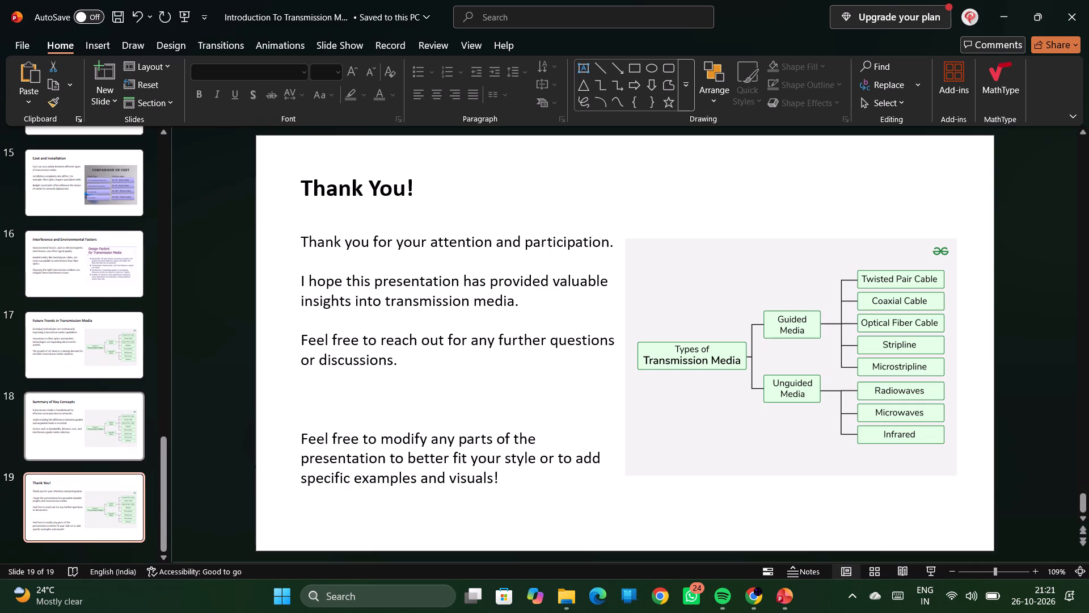
{"action": "left_click", "coordinate": [55, 501]}
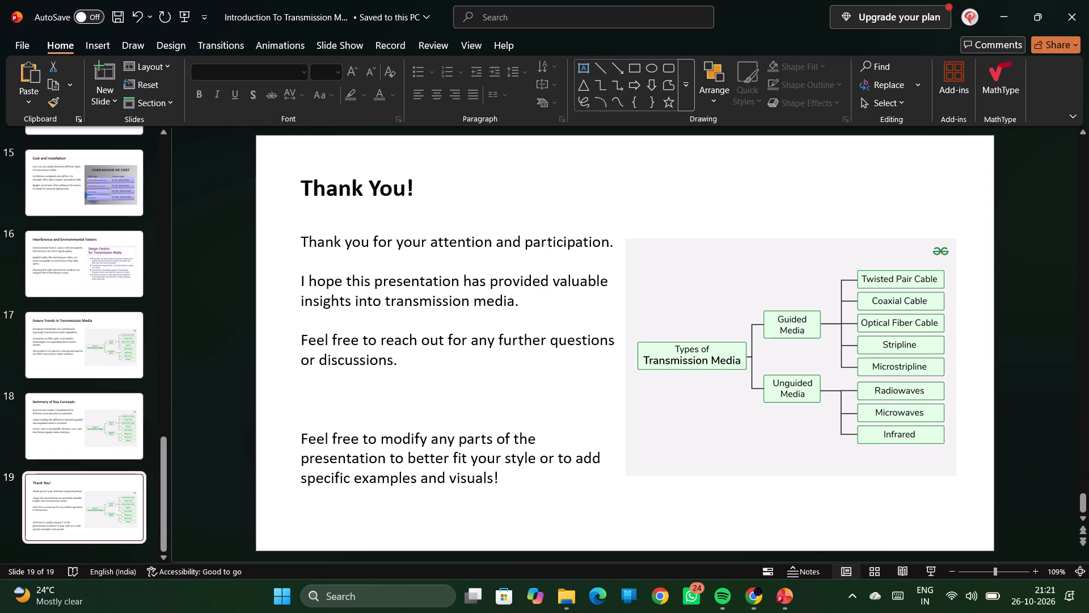
{"action": "key", "text": "Delete"}
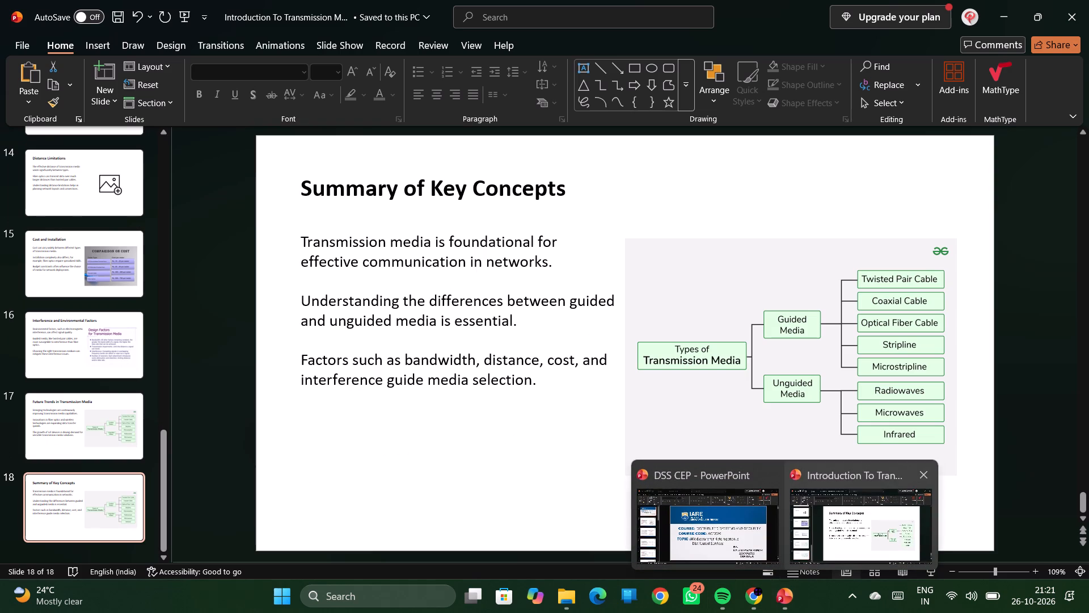
Replace the placeholder Title SLIDE with a copy of the IARE title slide from the DSS CEP presentation.
{"action": "left_click", "coordinate": [728, 527]}
{"action": "left_click", "coordinate": [94, 162]}
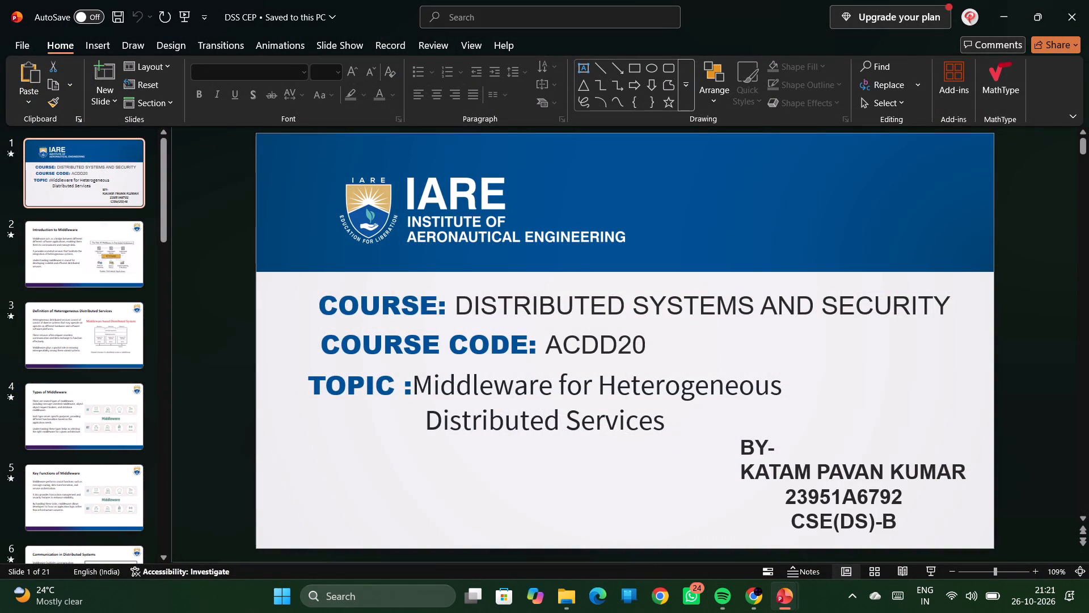
{"action": "key", "text": "ctrl+c"}
{"action": "left_click", "coordinate": [831, 539]}
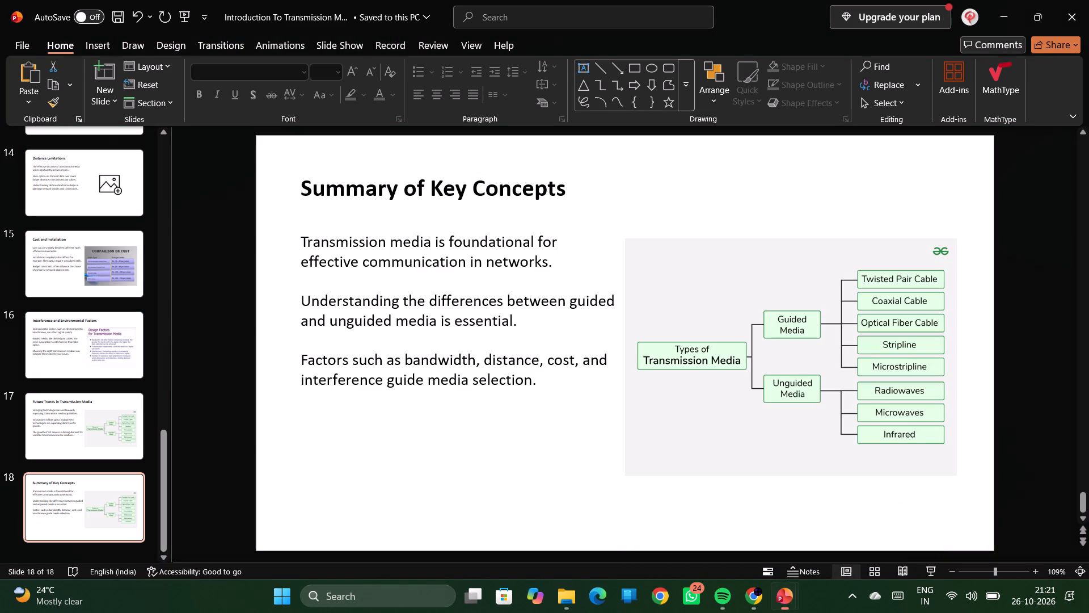
{"action": "scroll", "coordinate": [86, 419], "scroll_direction": "up", "scroll_amount": 20}
{"action": "scroll", "coordinate": [86, 419], "scroll_direction": "up", "scroll_amount": 1}
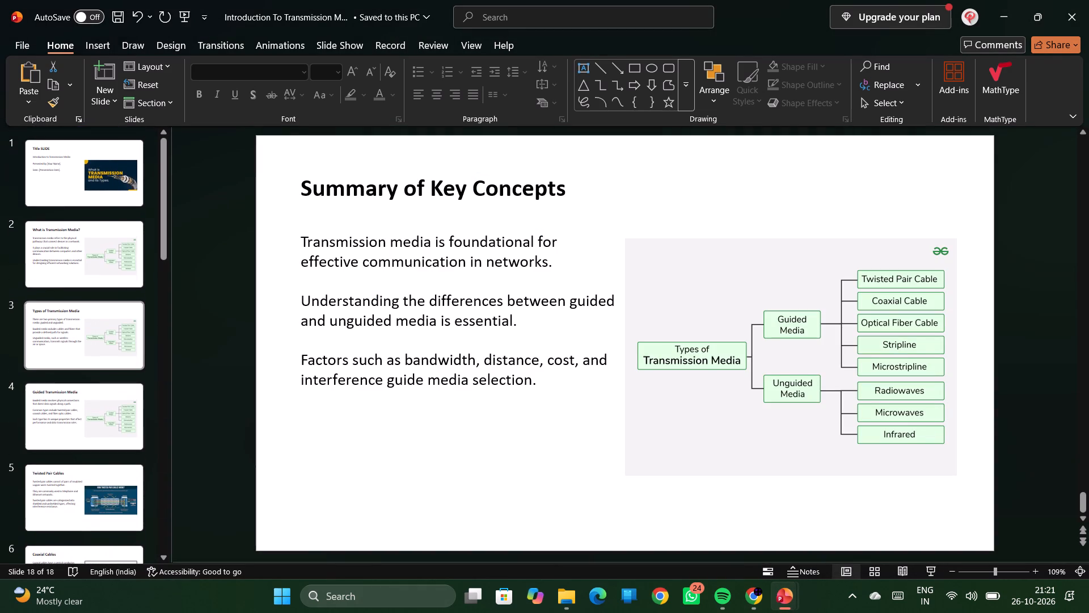
{"action": "left_click", "coordinate": [64, 174]}
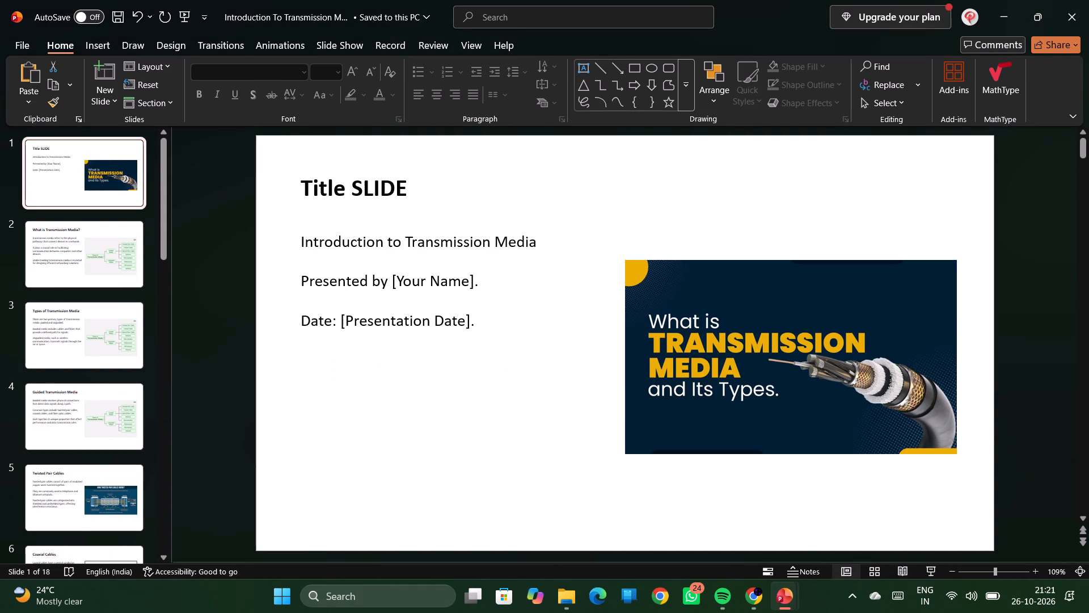
{"action": "key", "text": "ctrl+v"}
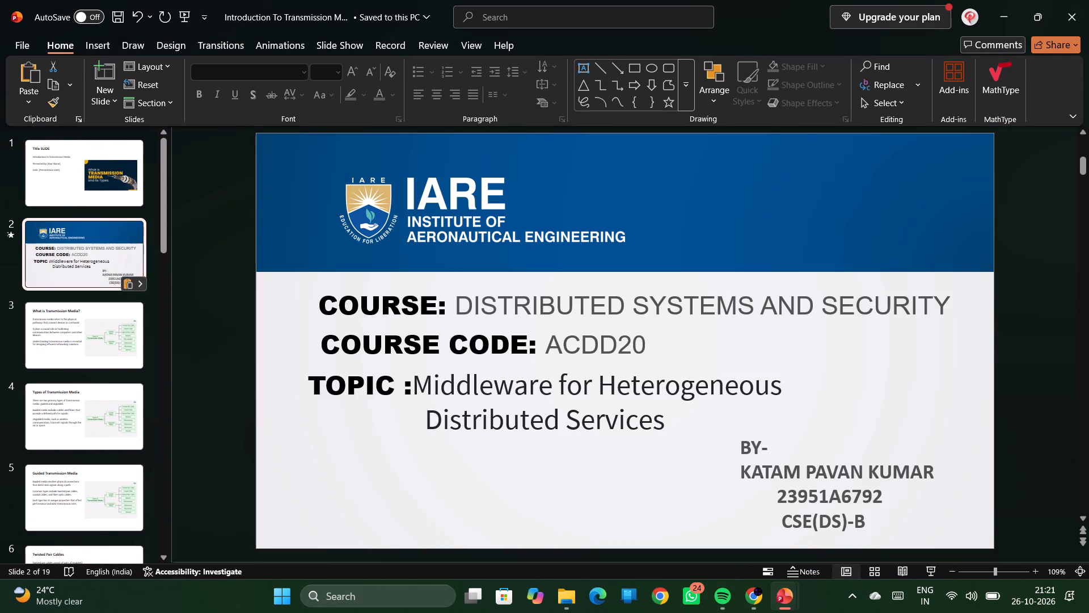
{"action": "left_click", "coordinate": [79, 196]}
{"action": "key", "text": "Delete"}
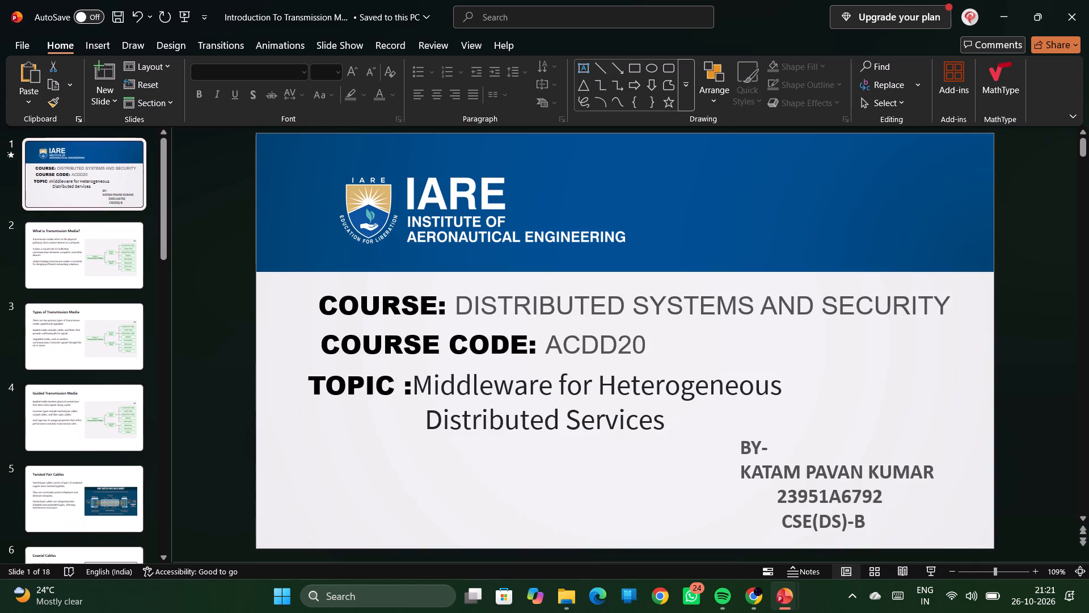
Apply the theme from the IARE PowerPoint template file in the AAT folder to the presentation.
{"action": "left_click", "coordinate": [90, 263]}
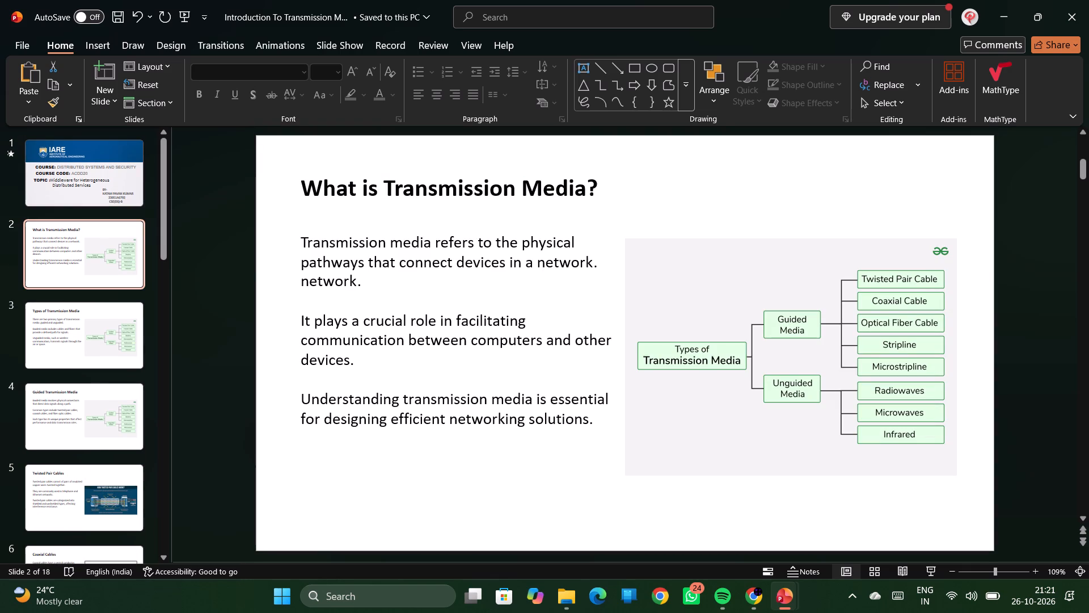
{"action": "left_click", "coordinate": [73, 180]}
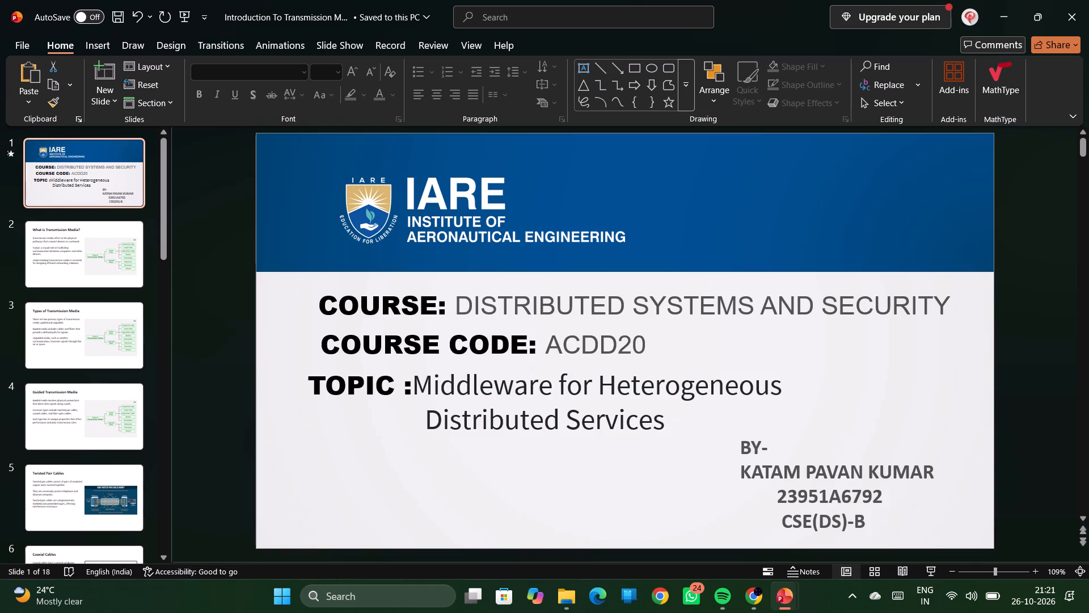
{"action": "left_click", "coordinate": [186, 49]}
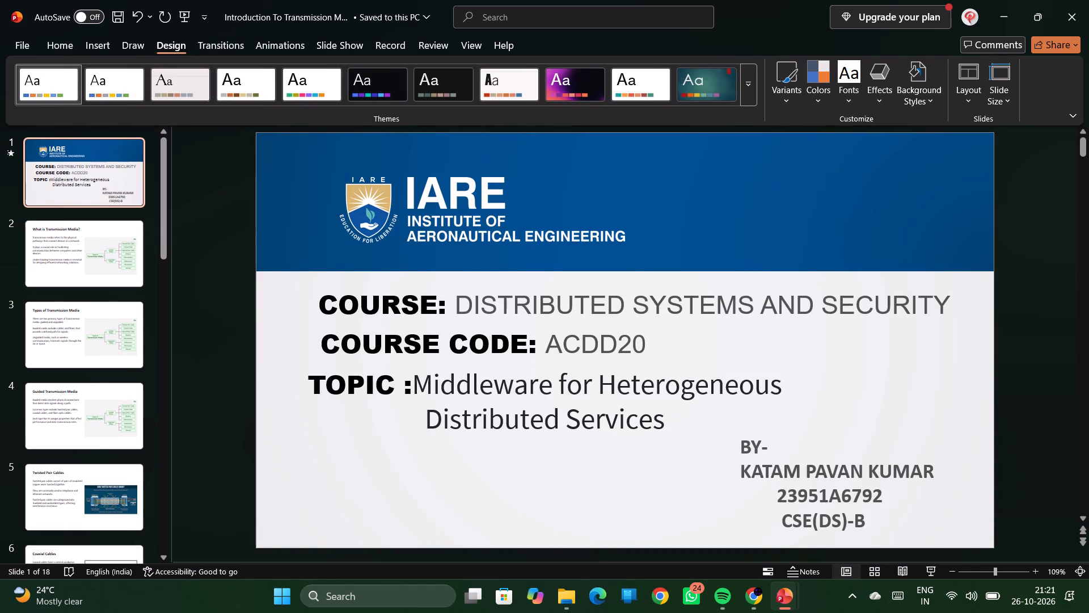
{"action": "left_click", "coordinate": [748, 100]}
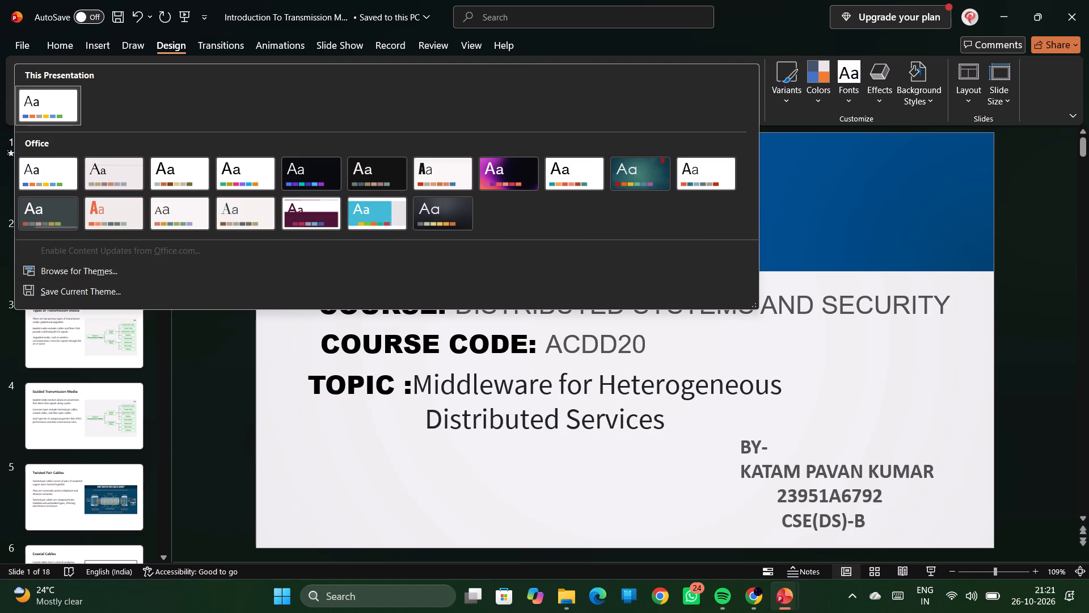
{"action": "left_click", "coordinate": [145, 264]}
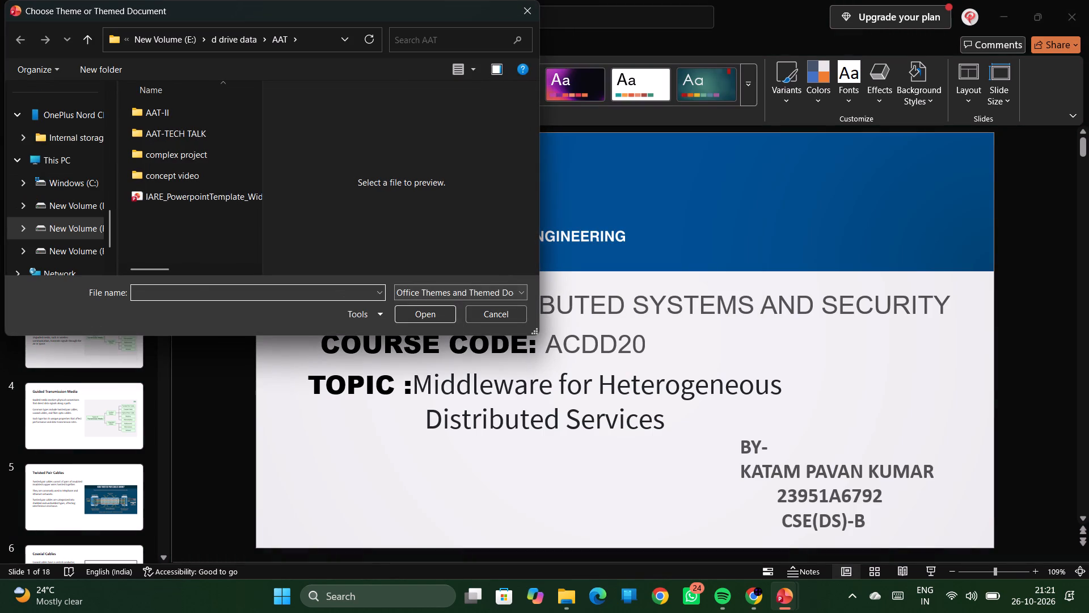
{"action": "left_click", "coordinate": [249, 199]}
{"action": "left_click", "coordinate": [413, 315]}
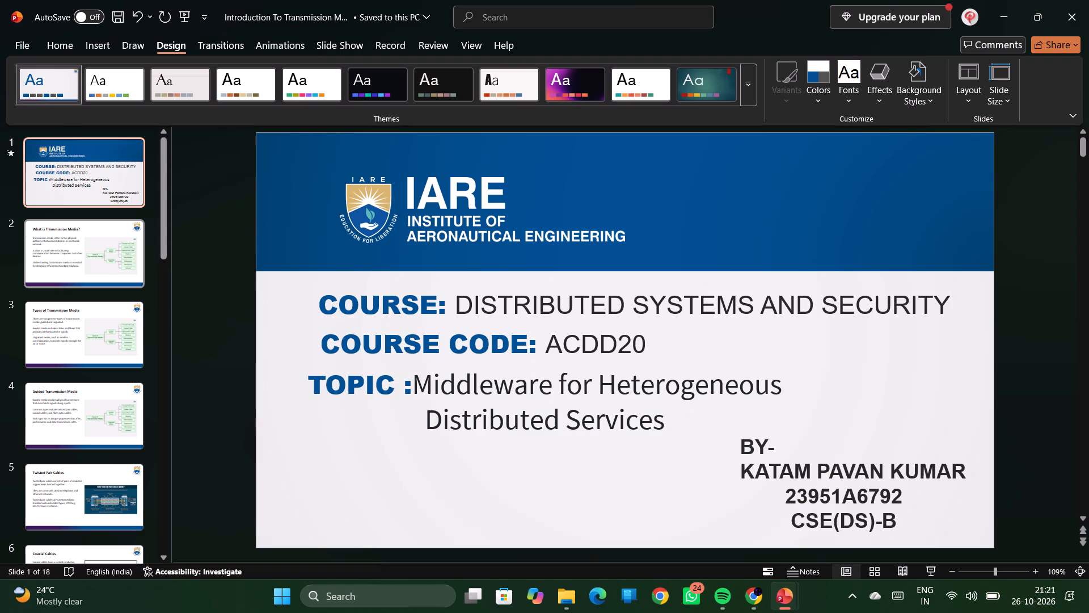
Change the course name on the title slide to DATA COMMUNICATIONS AND PROTOCOLS.
{"action": "left_click_drag", "start_coordinate": [459, 307], "coordinate": [831, 309]}
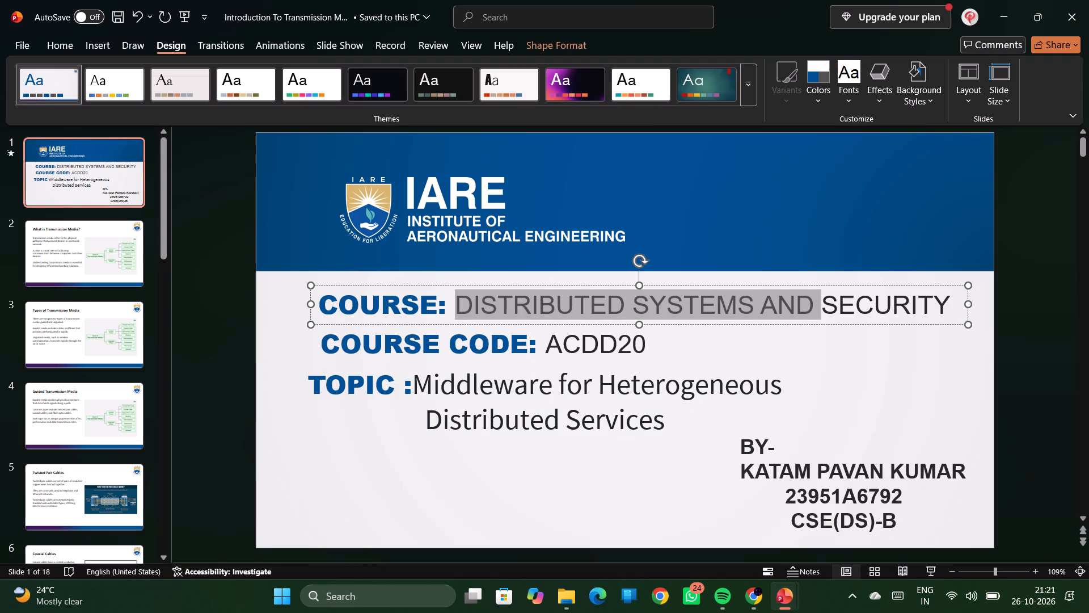
{"action": "left_click_drag", "start_coordinate": [831, 309], "coordinate": [931, 314]}
{"action": "type", "text": "DATA COMMUNICATIONS AND PROTOCOLS"}
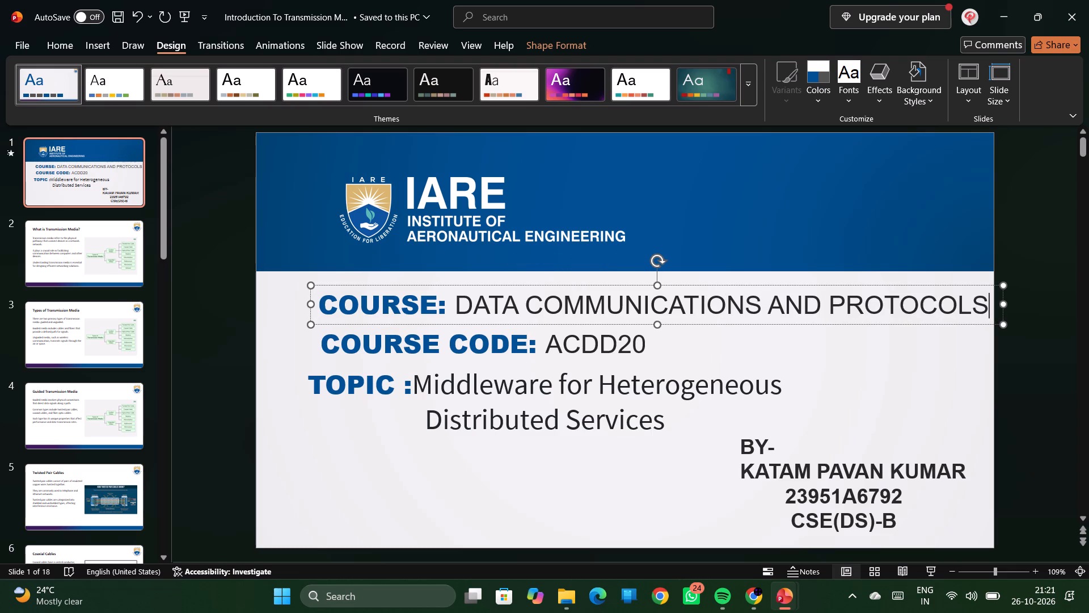
Shift the COURSE and COURSE CODE lines toward the title slide's left edge, aligning their starting edges.
{"action": "left_click_drag", "start_coordinate": [521, 280], "coordinate": [484, 283]}
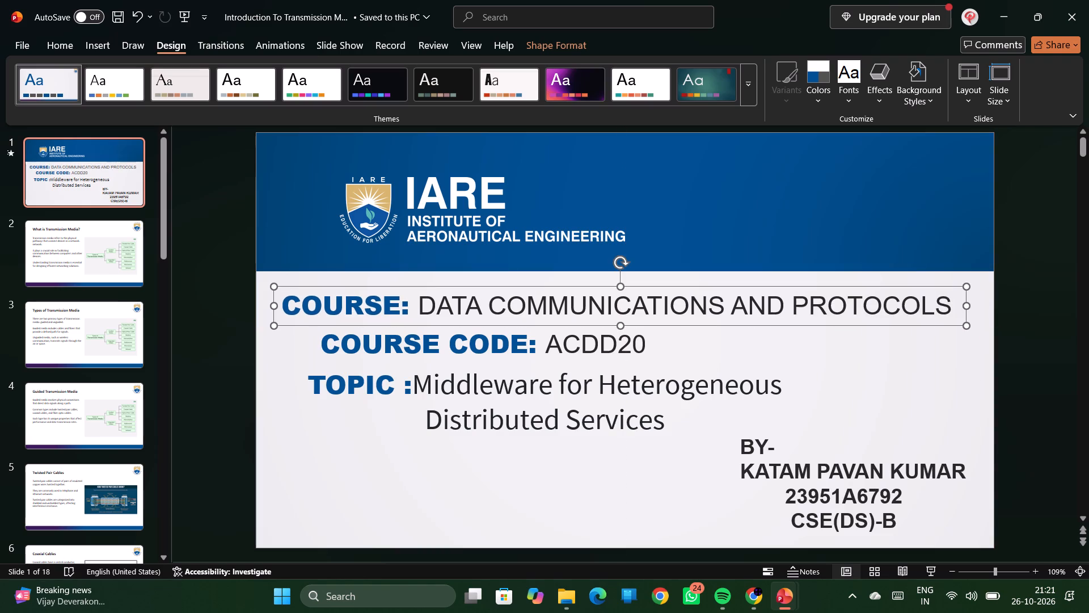
{"action": "left_click", "coordinate": [337, 454]}
{"action": "left_click", "coordinate": [404, 341]}
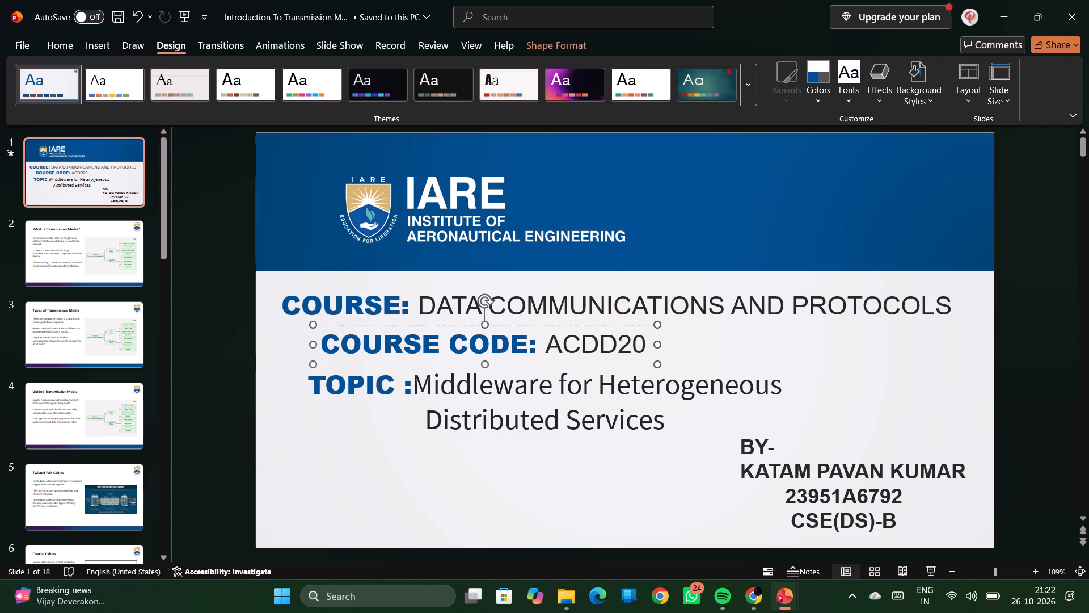
{"action": "left_click_drag", "start_coordinate": [376, 325], "coordinate": [338, 324]}
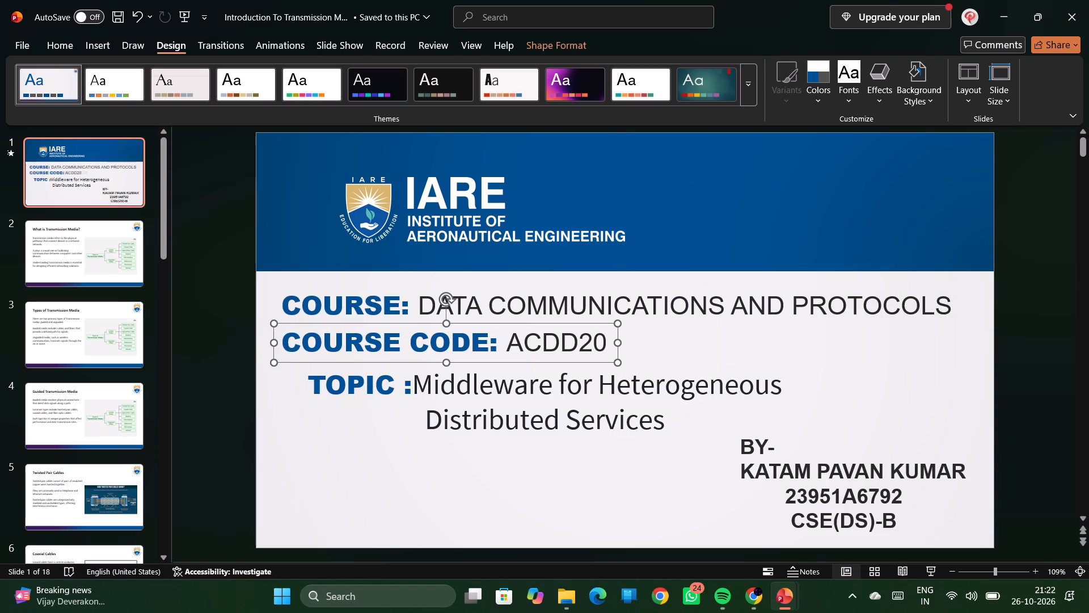
{"action": "left_click", "coordinate": [372, 449]}
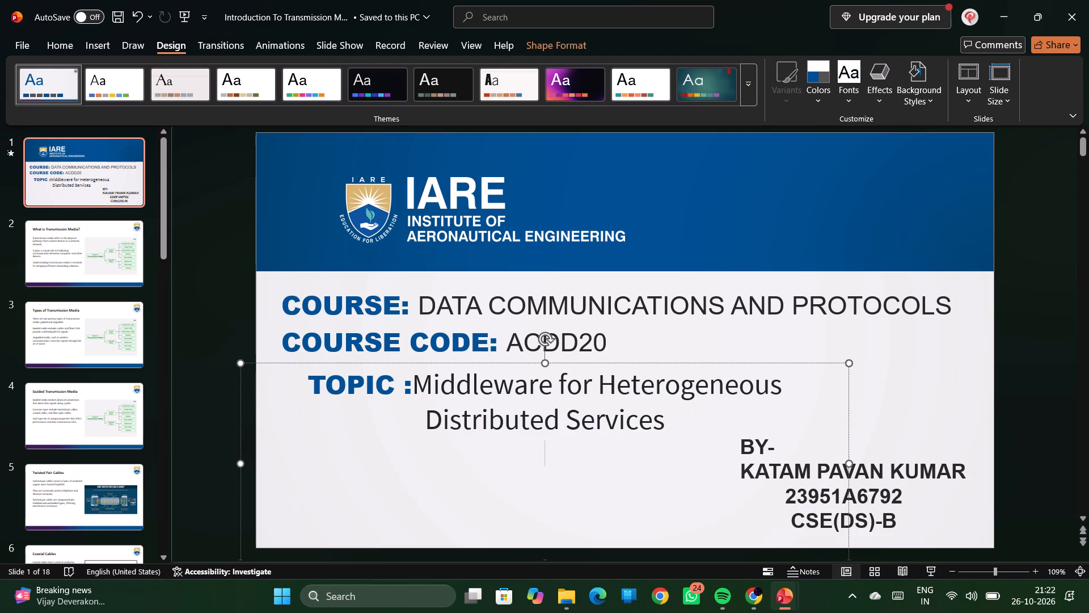
{"action": "left_click", "coordinate": [361, 358]}
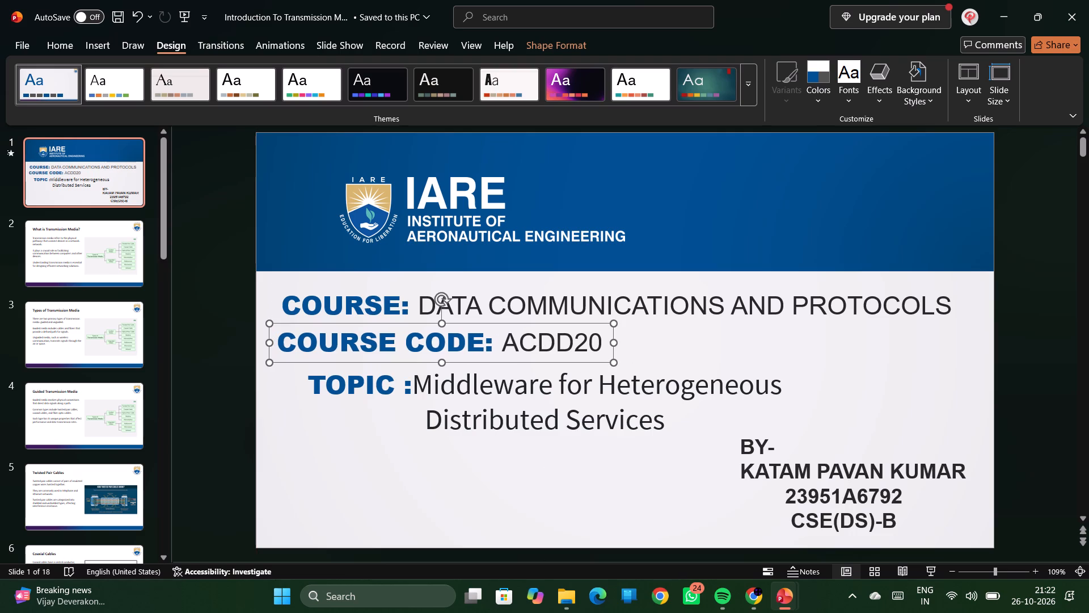
{"action": "left_click_drag", "start_coordinate": [333, 325], "coordinate": [335, 325]}
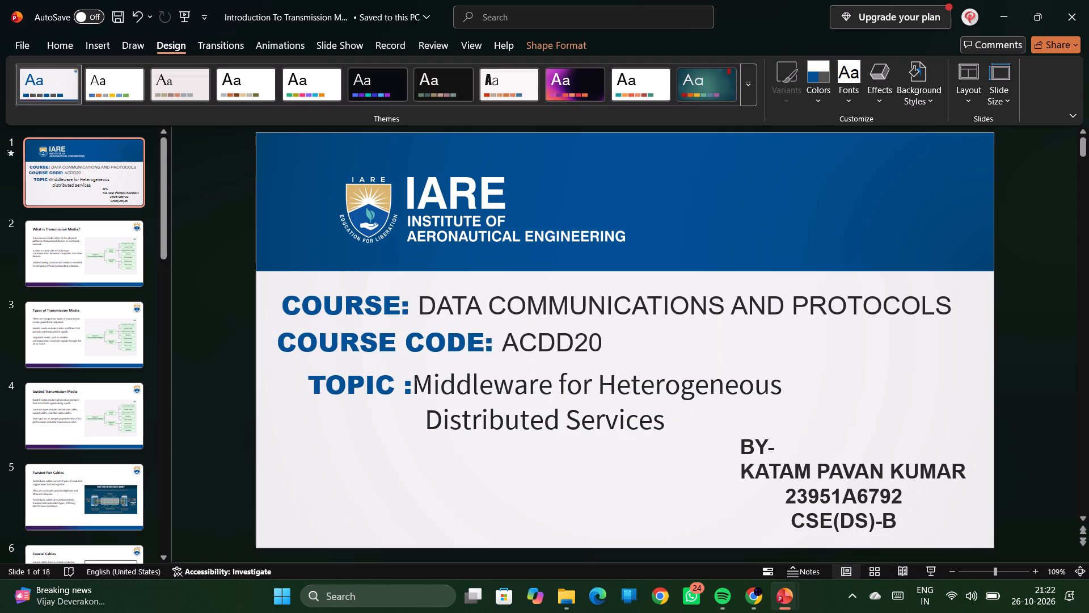
{"action": "left_click_drag", "start_coordinate": [335, 325], "coordinate": [339, 325]}
{"action": "left_click", "coordinate": [247, 321]}
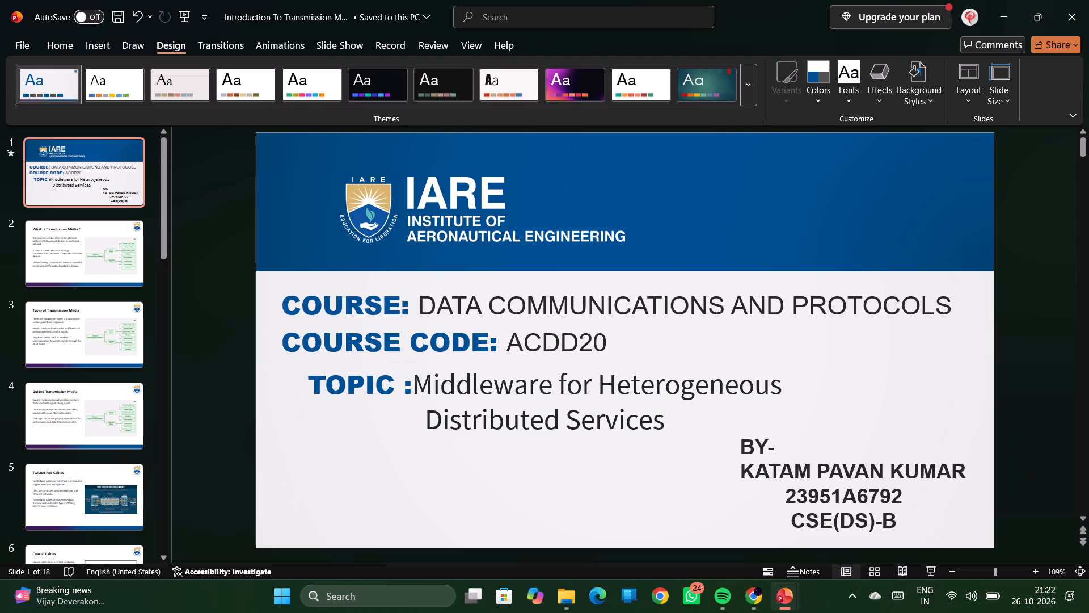
Change the course code on the Transmission Media title slide to ACCD24.
{"action": "left_click", "coordinate": [745, 610]}
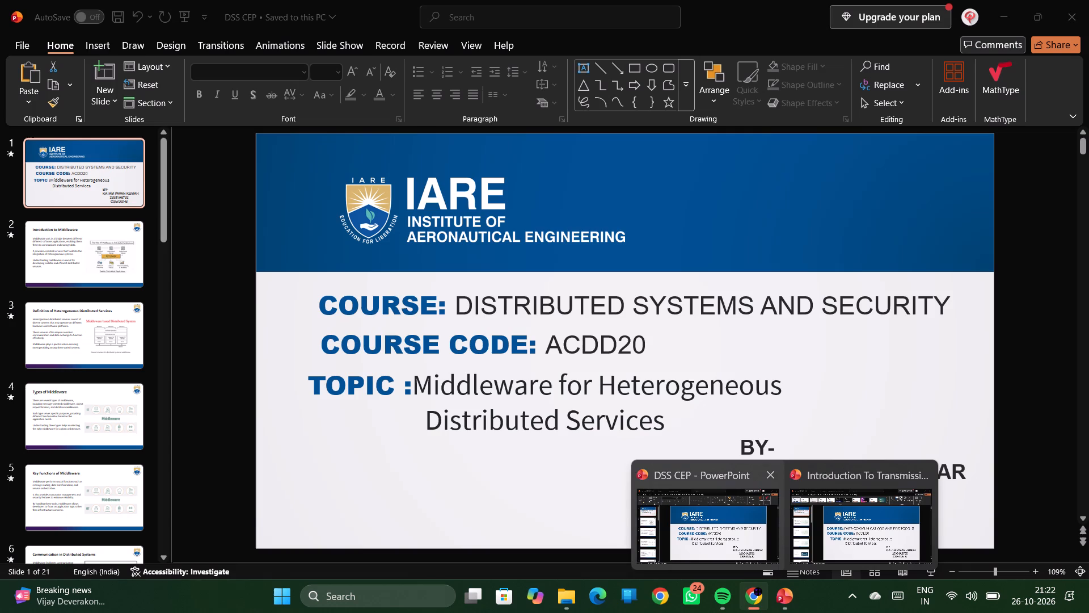
{"action": "left_click", "coordinate": [727, 539]}
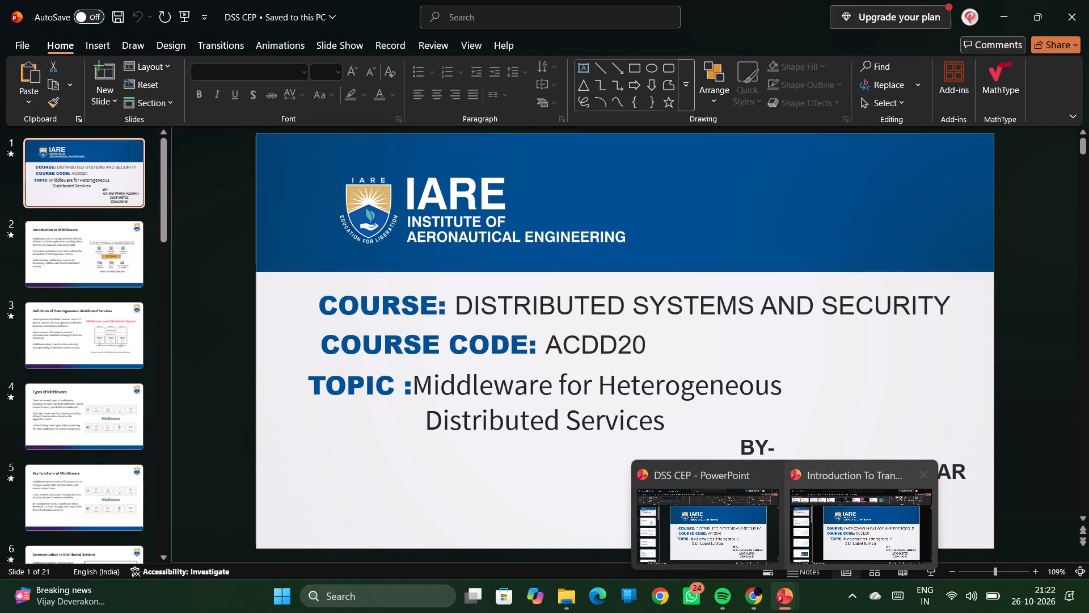
{"action": "left_click", "coordinate": [846, 539]}
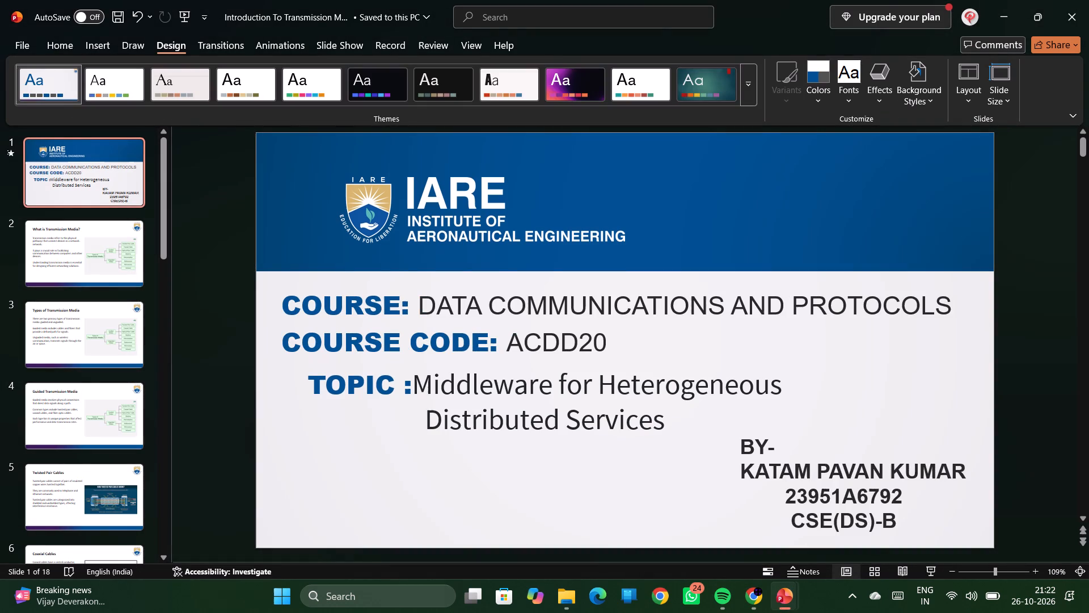
{"action": "left_click", "coordinate": [556, 339]}
{"action": "key", "text": "BackSpace"}
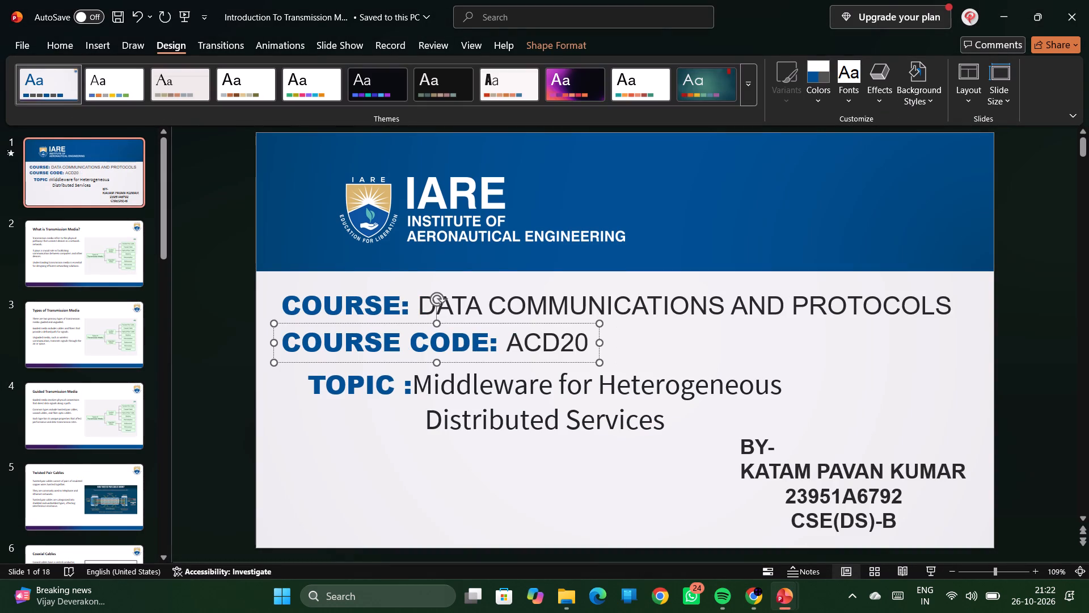
{"action": "key", "text": "c"}
{"action": "key", "text": "Right"}
{"action": "key", "text": "Right"}
{"action": "key", "text": "Delete"}
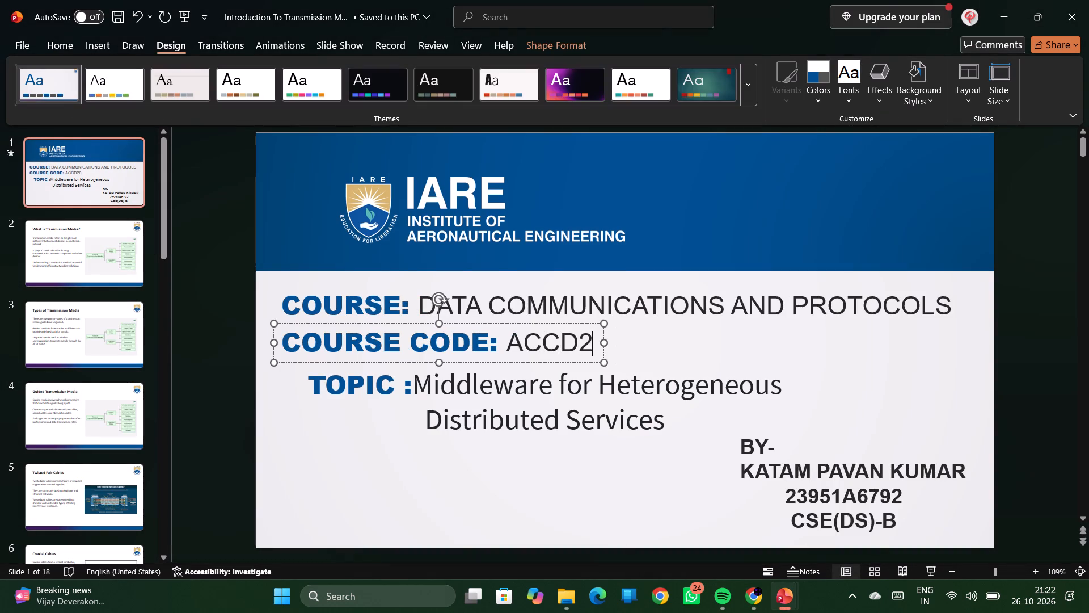
{"action": "key", "text": "4"}
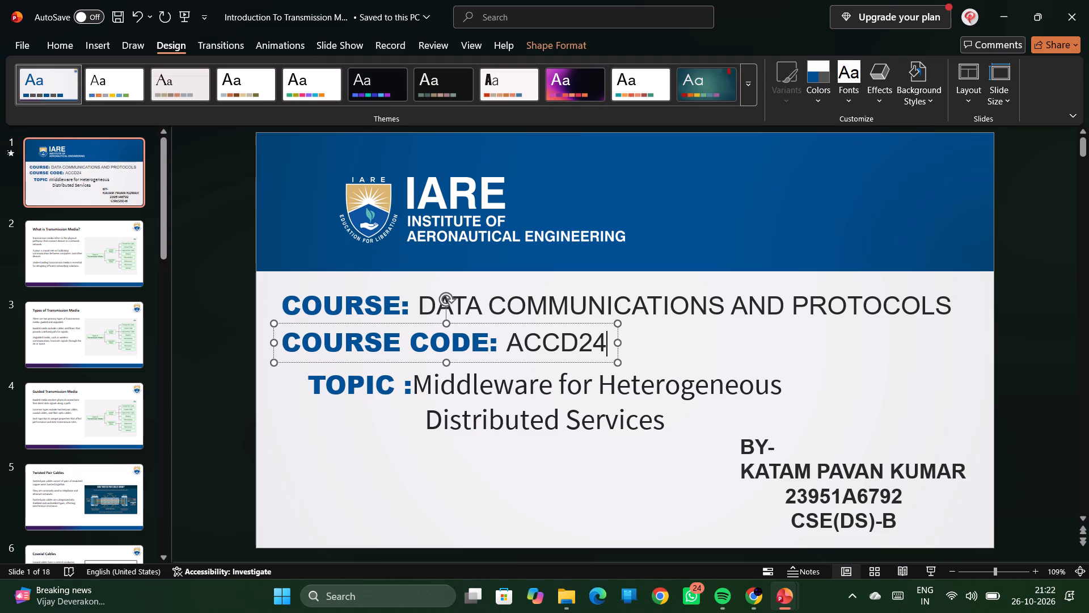
{"action": "left_click", "coordinate": [208, 396]}
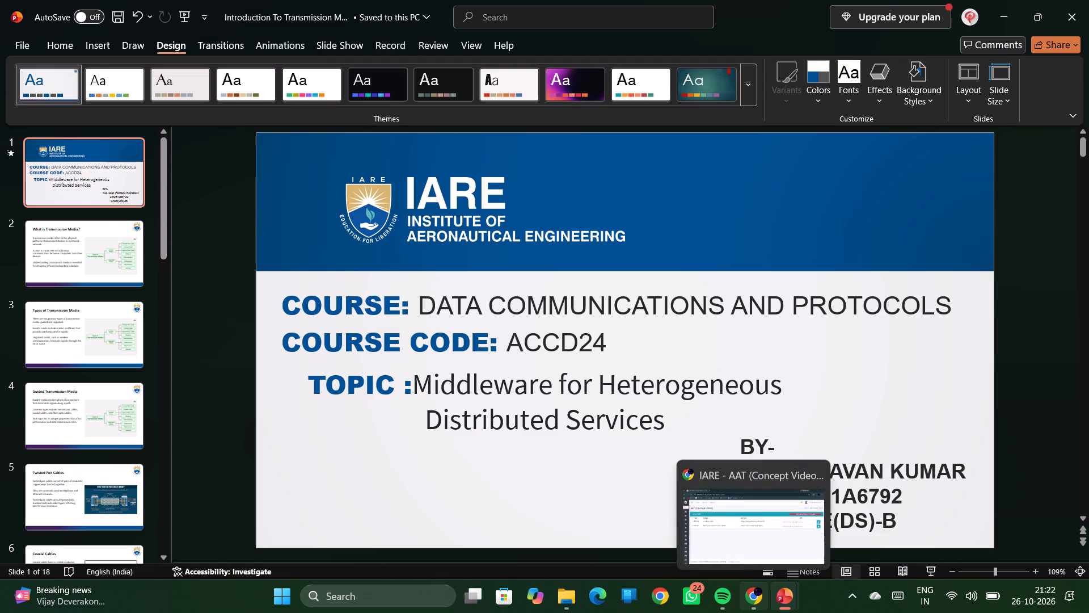
Replace the title slide's topic with Introduction to Transmission Media, copied from the portal's AAT (Concept Video) page, matching the slide's formatting.
{"action": "left_click", "coordinate": [742, 596]}
{"action": "left_click", "coordinate": [526, 270]}
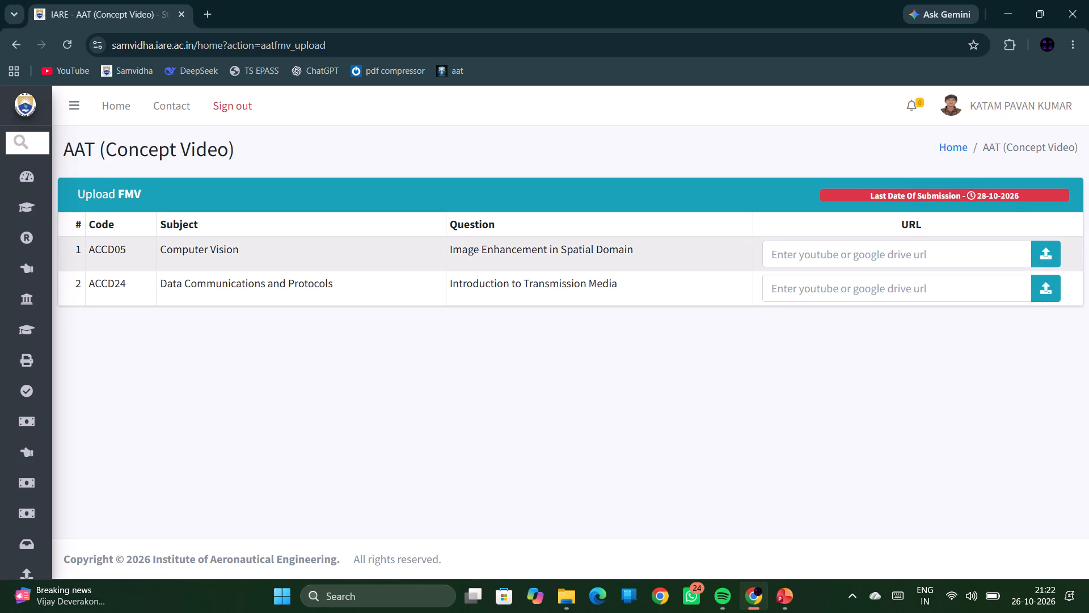
{"action": "triple_click", "coordinate": [526, 279]}
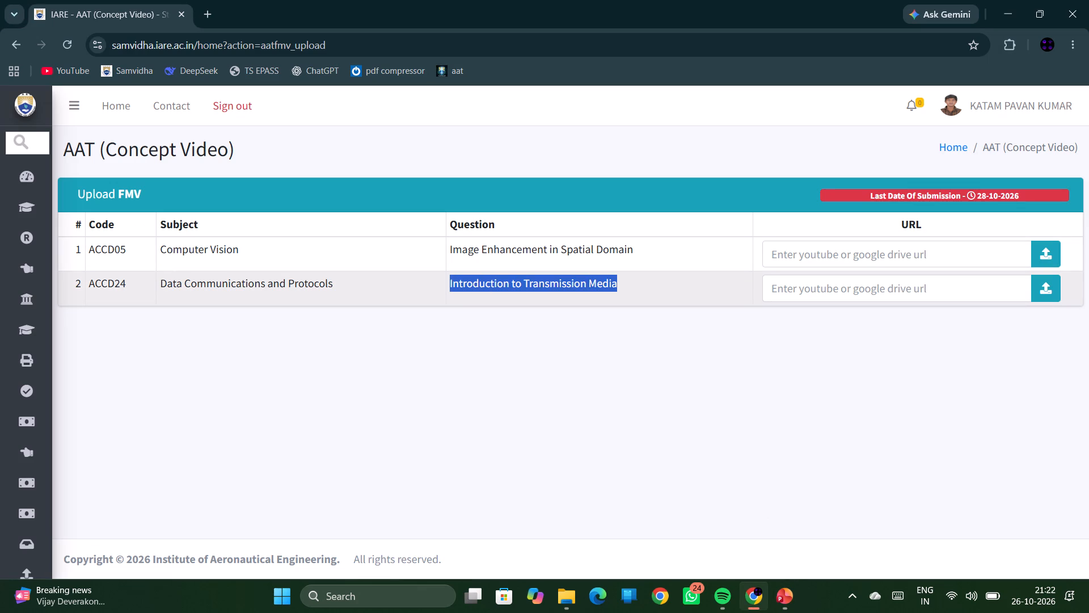
{"action": "key", "text": "ctrl+c"}
{"action": "left_click", "coordinate": [526, 279]}
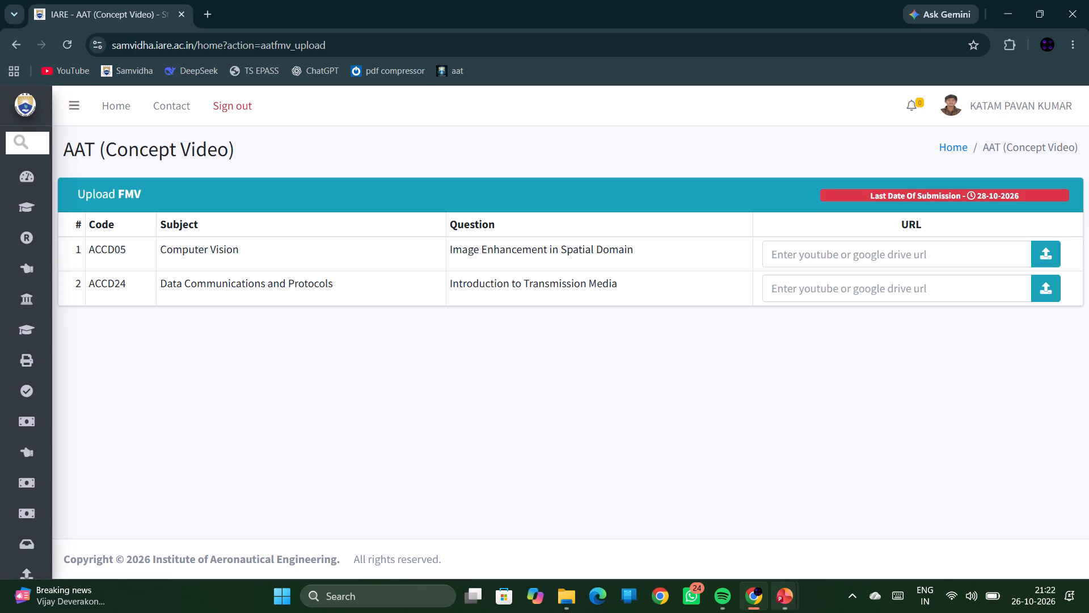
{"action": "left_click", "coordinate": [838, 541]}
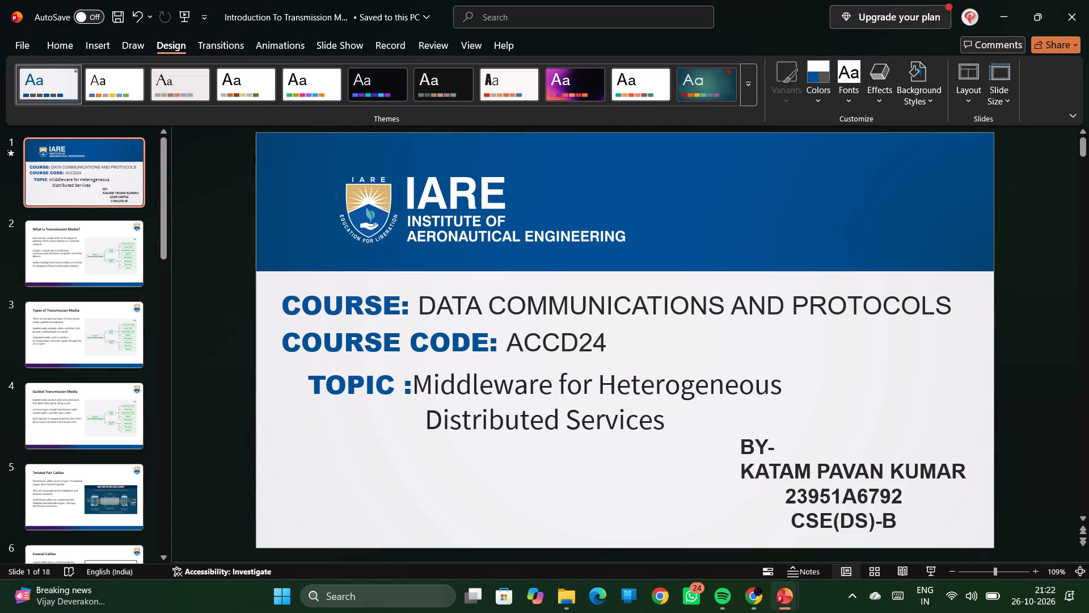
{"action": "left_click_drag", "start_coordinate": [423, 387], "coordinate": [632, 415]}
{"action": "key", "text": "ctrl+v"}
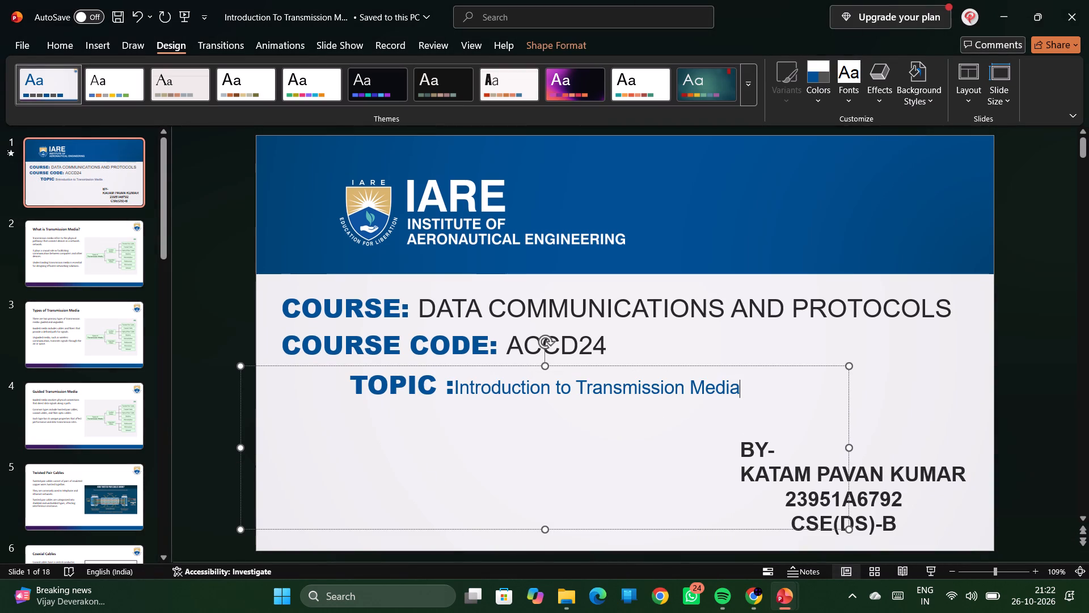
{"action": "left_click", "coordinate": [761, 412]}
{"action": "left_click", "coordinate": [783, 442]}
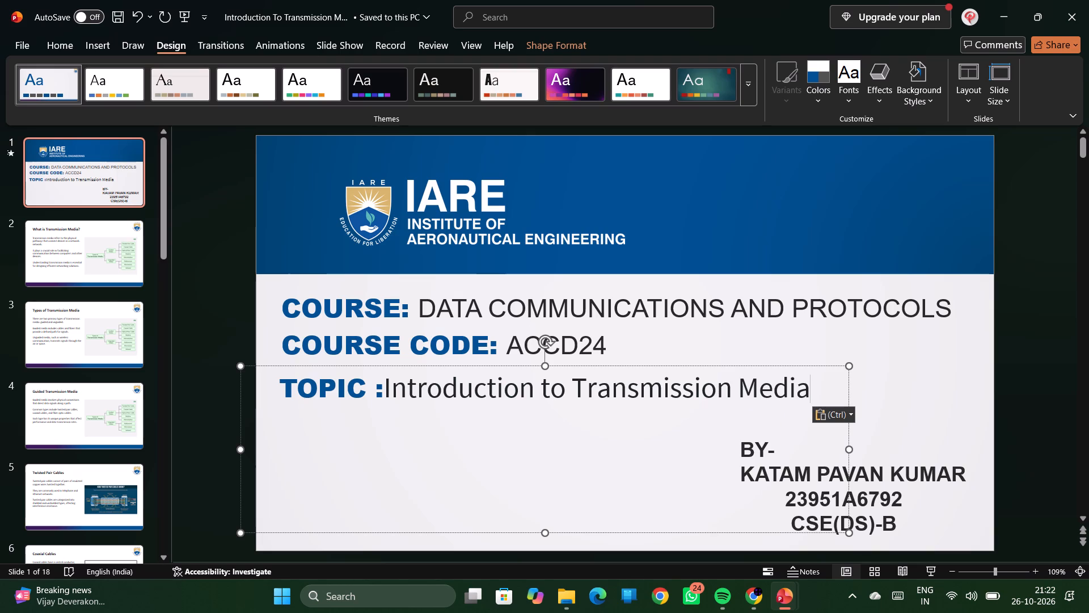
Shift the TOPIC text box slightly inward from the title slide's left edge.
{"action": "left_click_drag", "start_coordinate": [349, 368], "coordinate": [368, 367]}
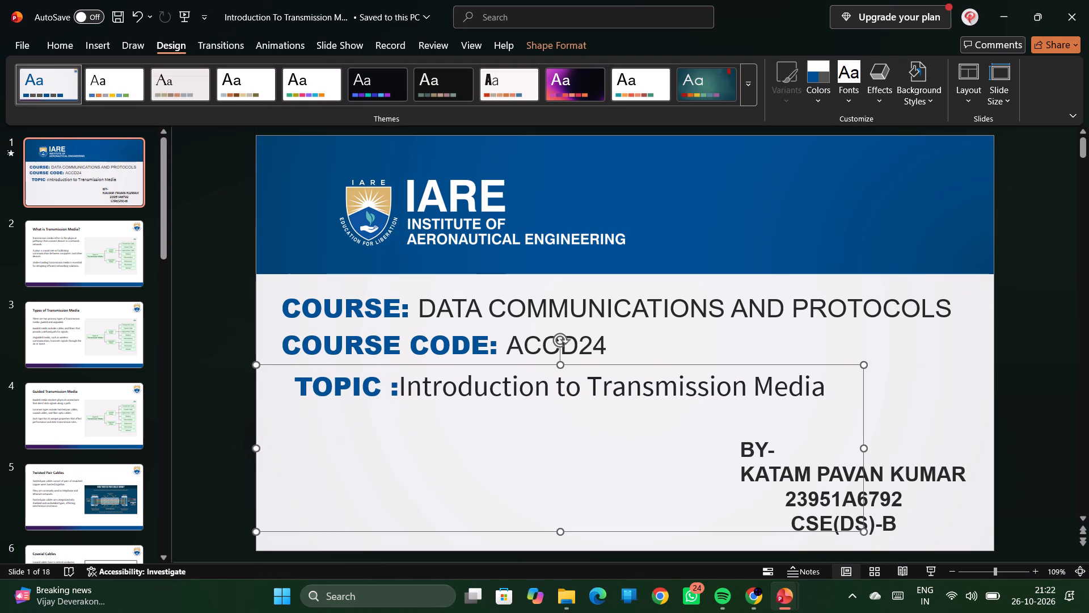
{"action": "left_click", "coordinate": [213, 378]}
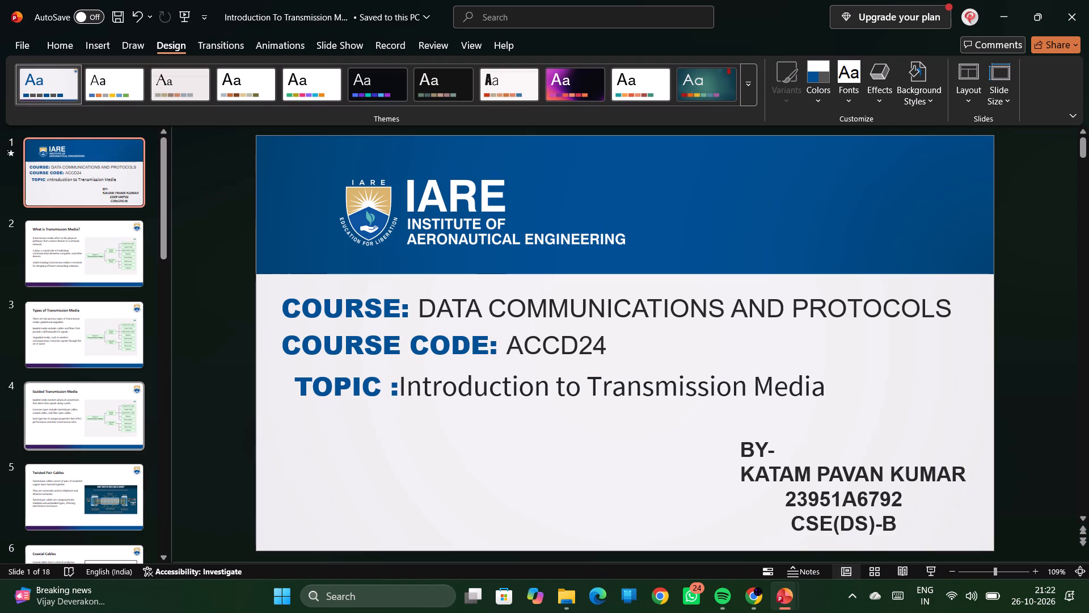
Copy the THANK YOU!!! slide from the DSS CEP presentation to the end of the Transmission Media deck, after Summary of Key Concepts.
{"action": "scroll", "coordinate": [39, 447], "scroll_direction": "down", "scroll_amount": 16}
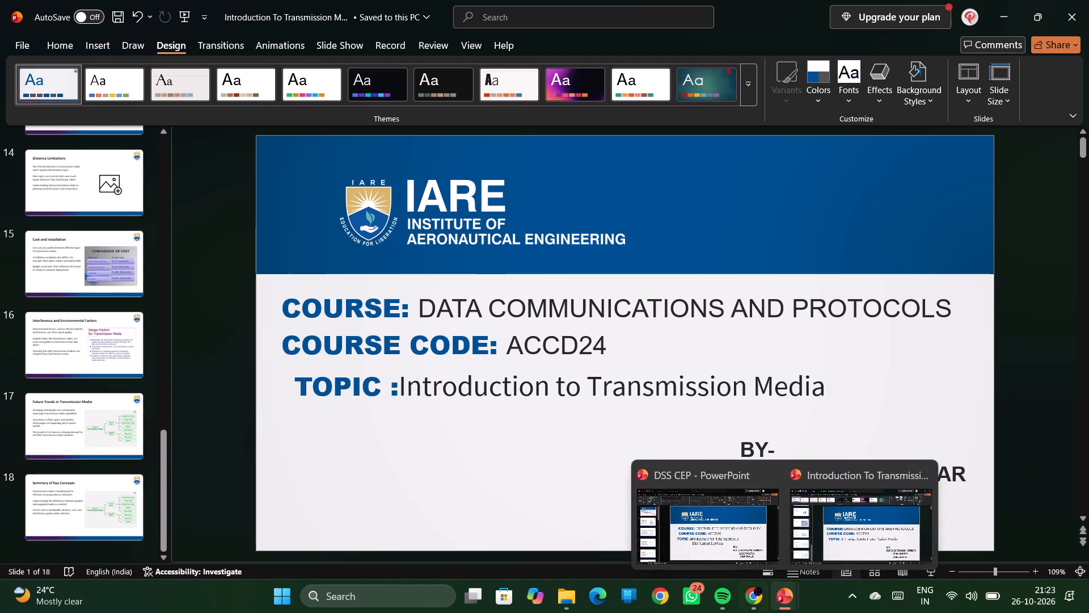
{"action": "left_click", "coordinate": [728, 556]}
{"action": "scroll", "coordinate": [568, 463], "scroll_direction": "down", "scroll_amount": 12}
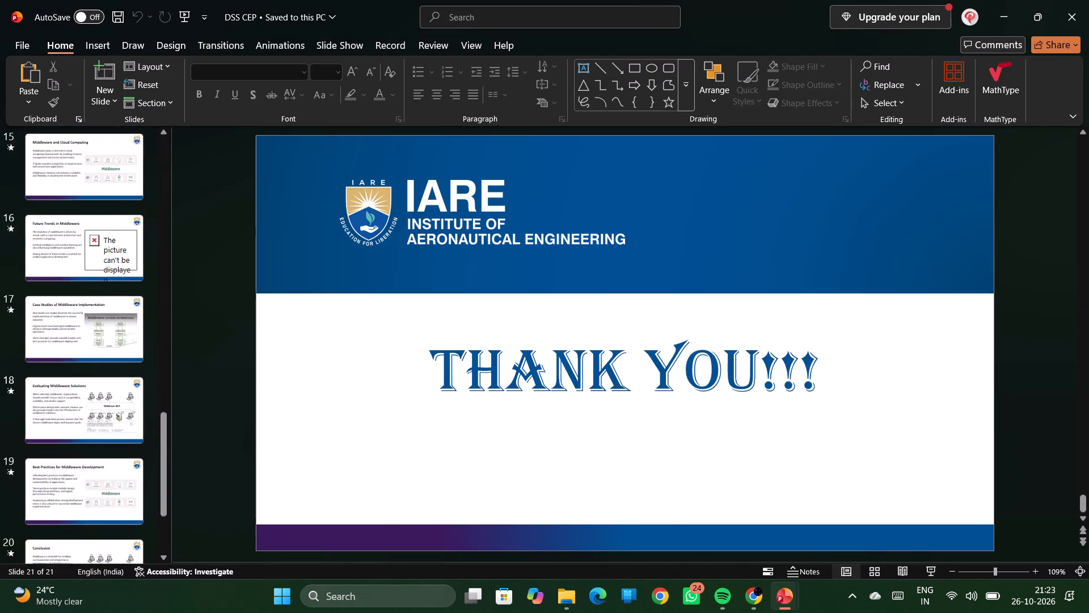
{"action": "left_click", "coordinate": [112, 508]}
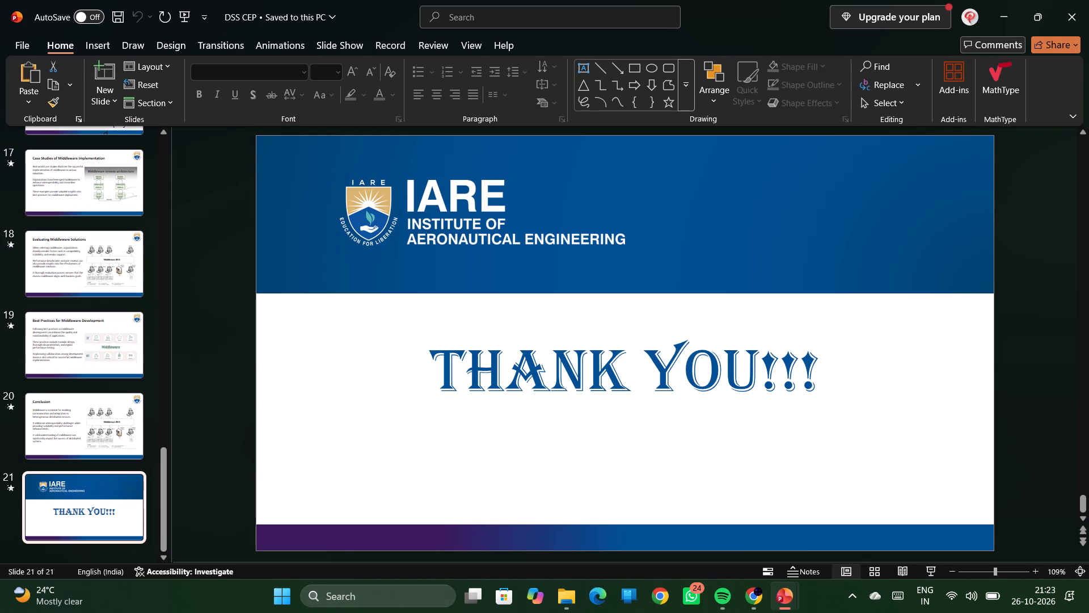
{"action": "key", "text": "ctrl+c"}
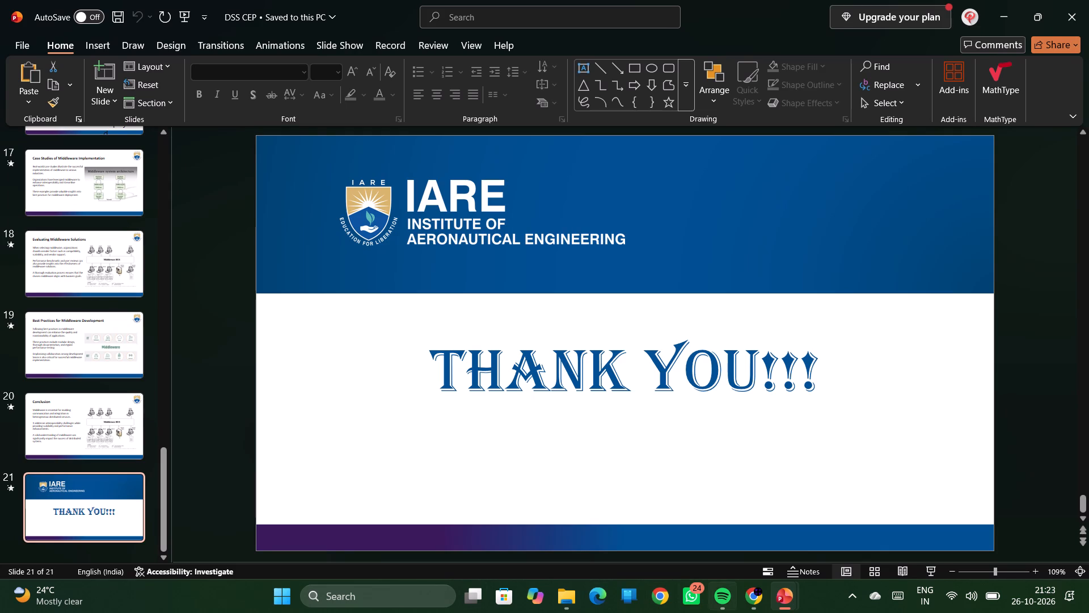
{"action": "left_click", "coordinate": [869, 489]}
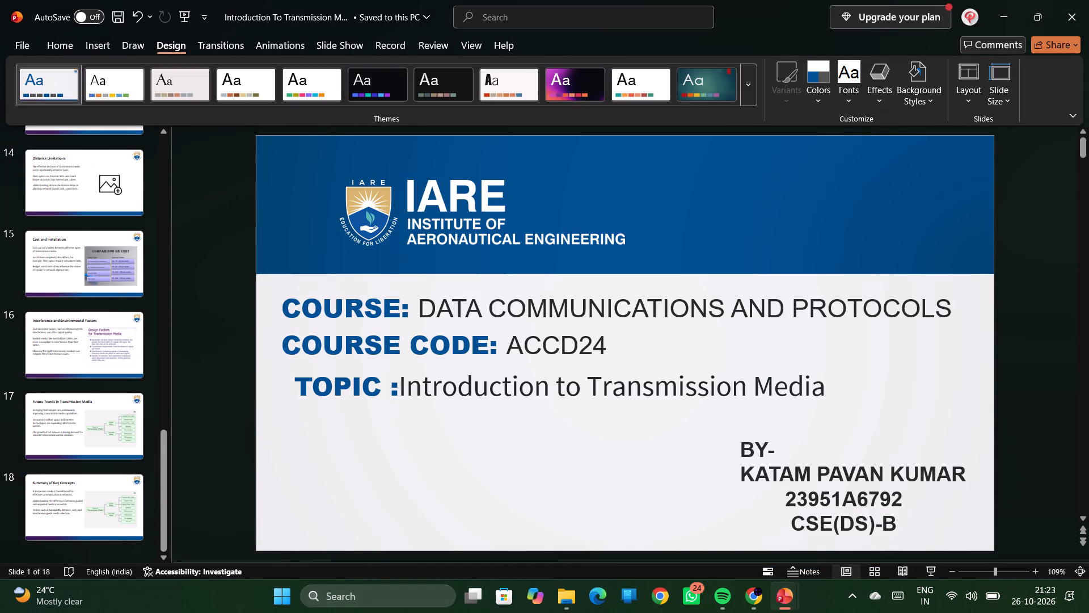
{"action": "scroll", "coordinate": [432, 429], "scroll_direction": "down", "scroll_amount": 16}
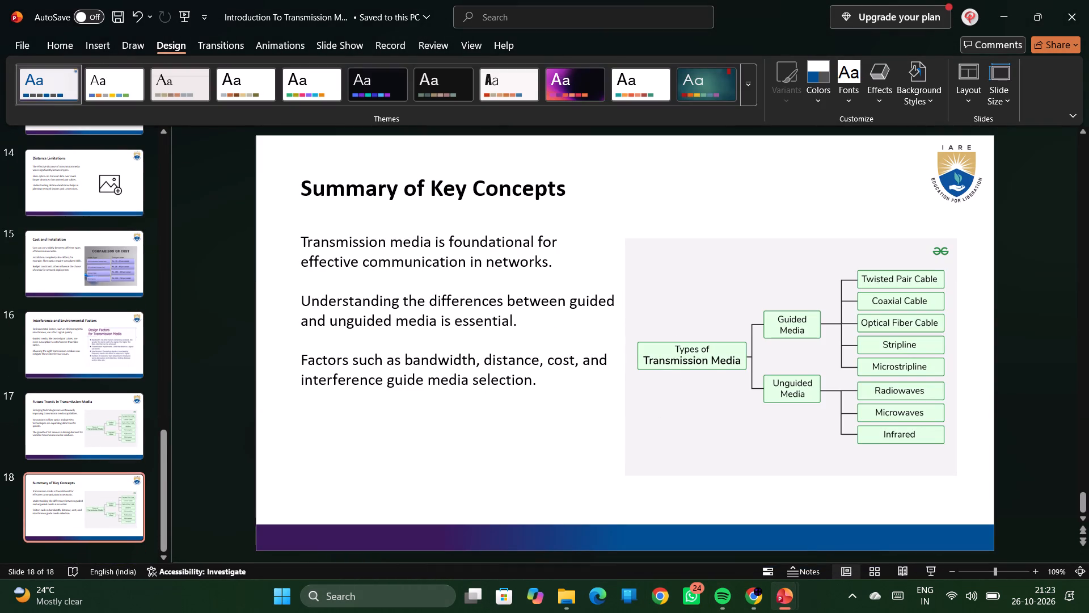
{"action": "key", "text": "ctrl+v"}
Save the Transmission Media presentation, then close both it and the DSS CEP presentation.
{"action": "scroll", "coordinate": [386, 415], "scroll_direction": "up", "scroll_amount": 4}
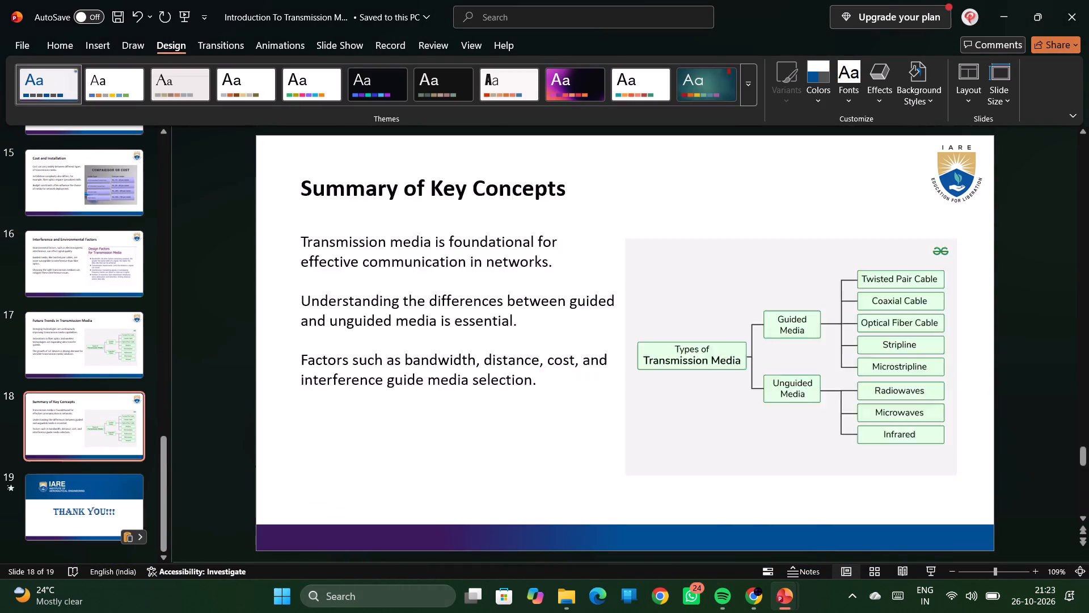
{"action": "scroll", "coordinate": [386, 415], "scroll_direction": "up", "scroll_amount": 18}
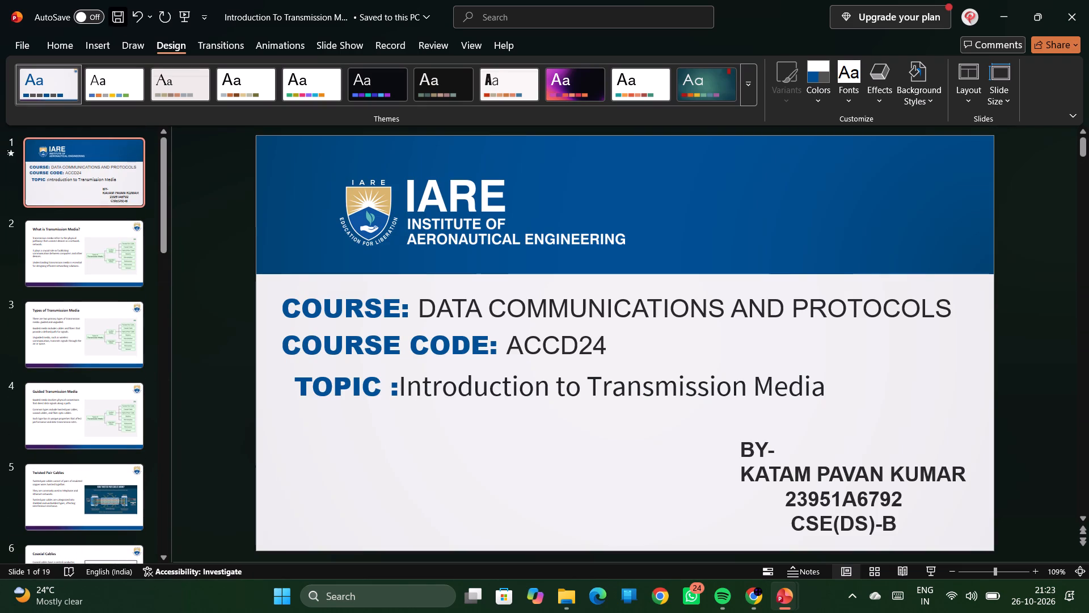
{"action": "left_click", "coordinate": [111, 15]}
{"action": "left_click", "coordinate": [1088, 0]}
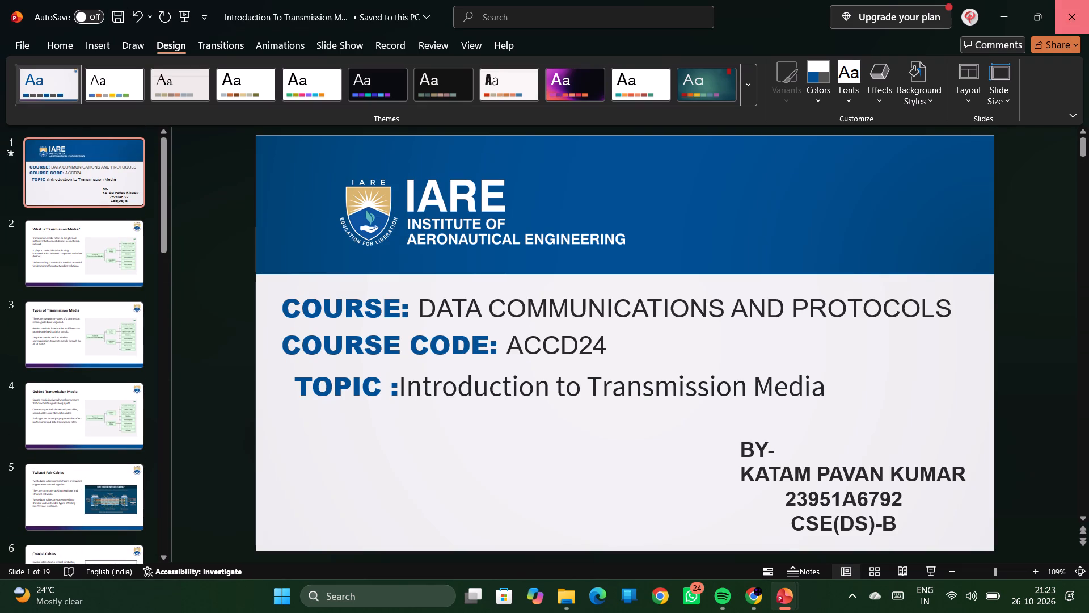
{"action": "left_click", "coordinate": [1088, 0]}
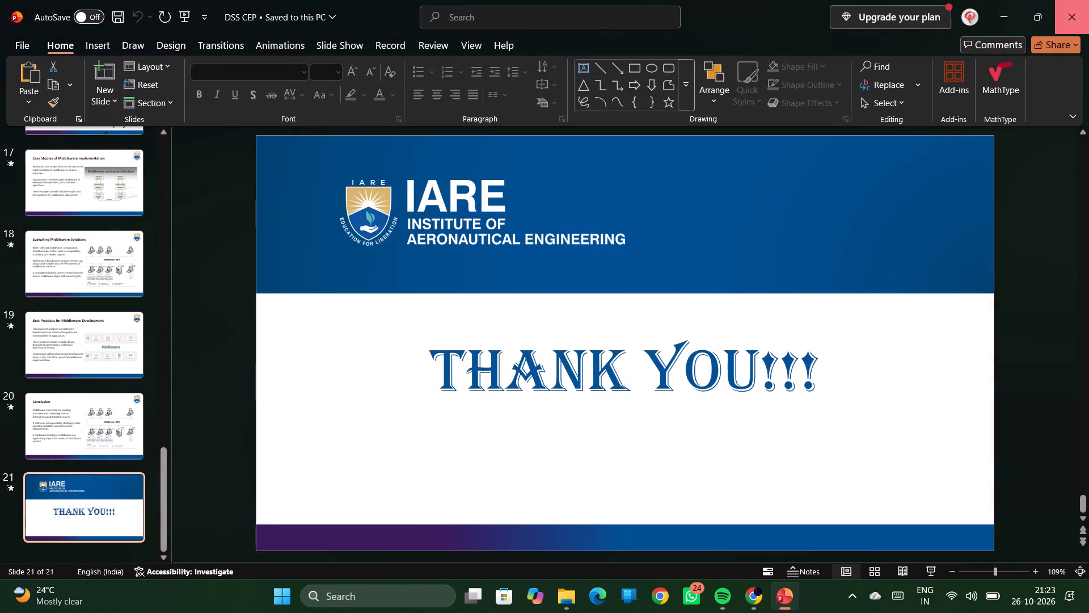
Rename the Introduction To Transmission Media file in the Downloads folder as DCP CONCEPT.
{"action": "left_click", "coordinate": [581, 609]}
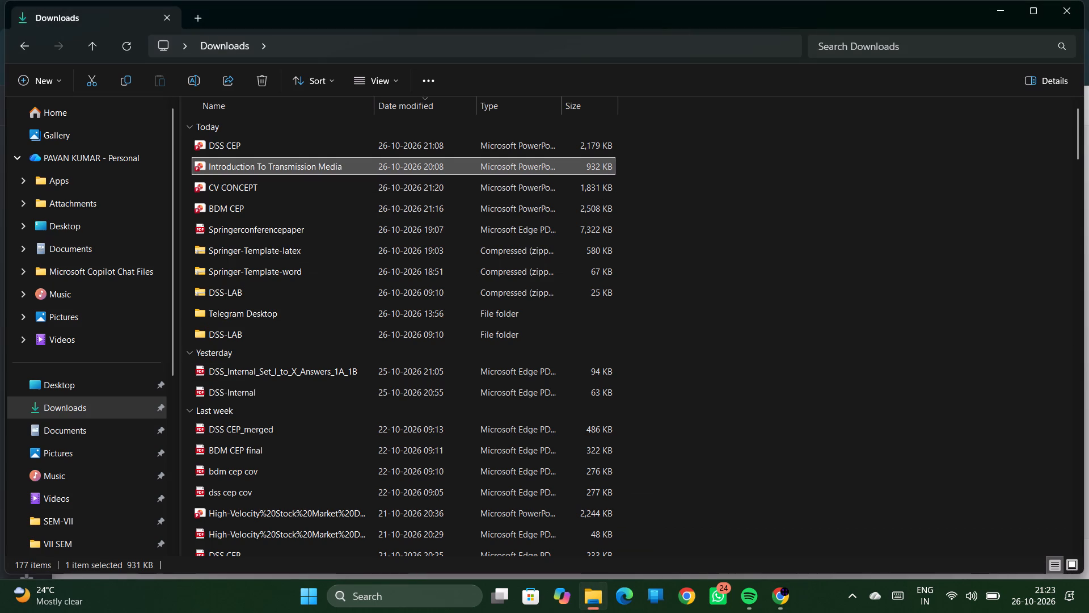
{"action": "left_click", "coordinate": [252, 173]}
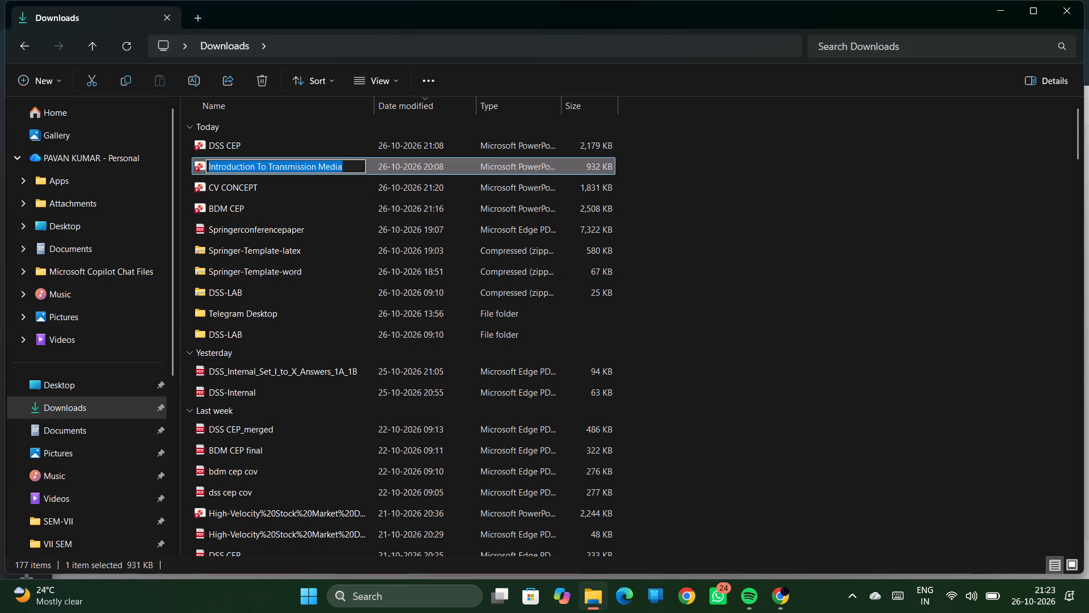
{"action": "type", "text": "DCP"}
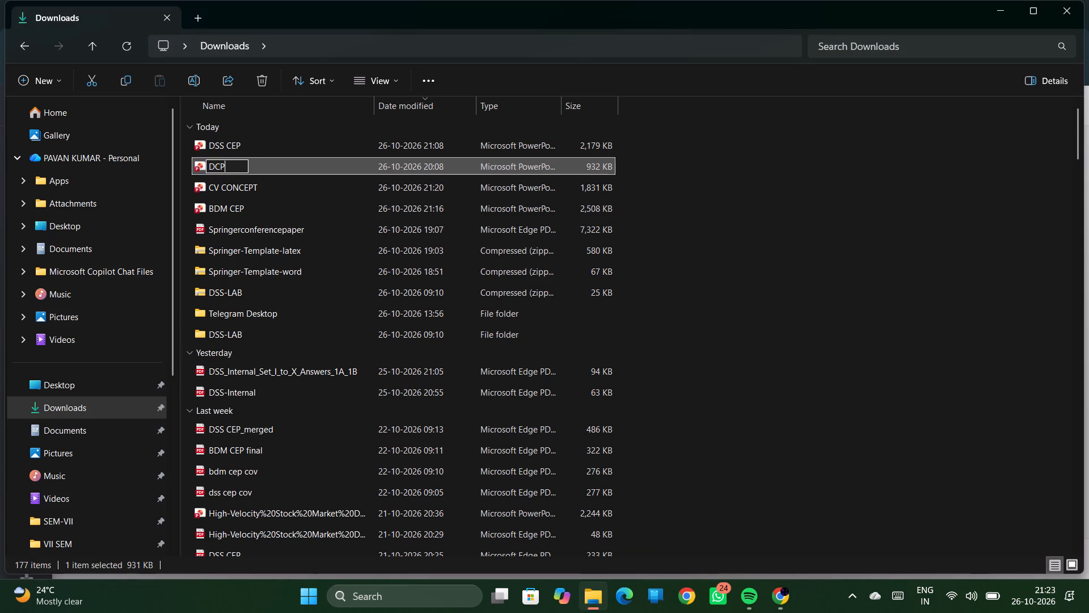
{"action": "key", "text": "space"}
{"action": "type", "text": "CONCEPT"}
{"action": "key", "text": "Return"}
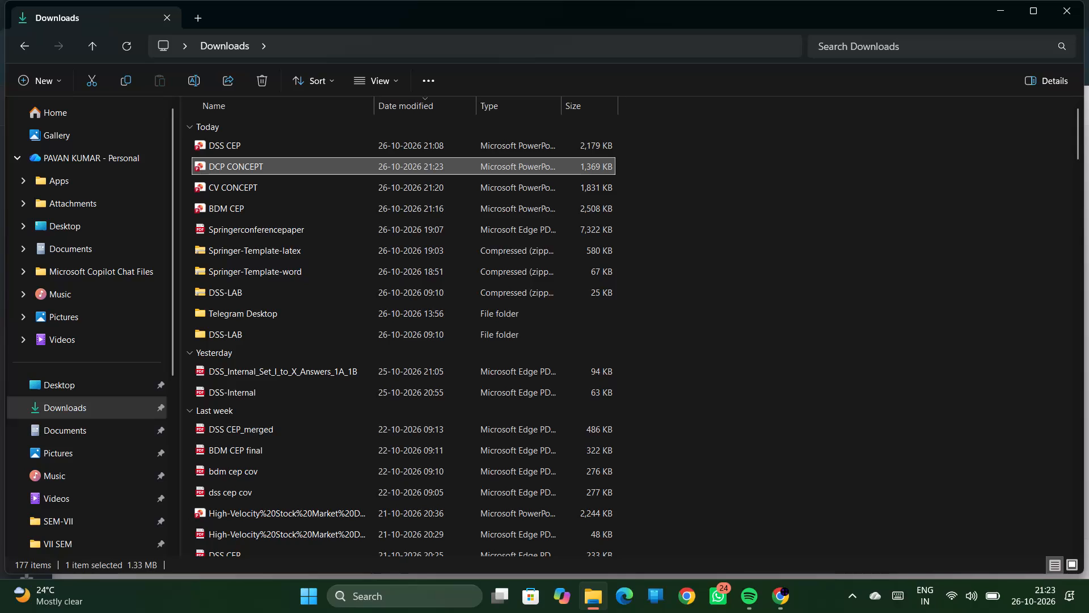
Open the Computer_Vision_AAT_II (1) PDF from Downloads, look through its questions and answers, and close it.
{"action": "scroll", "coordinate": [252, 173], "scroll_direction": "down", "scroll_amount": 2}
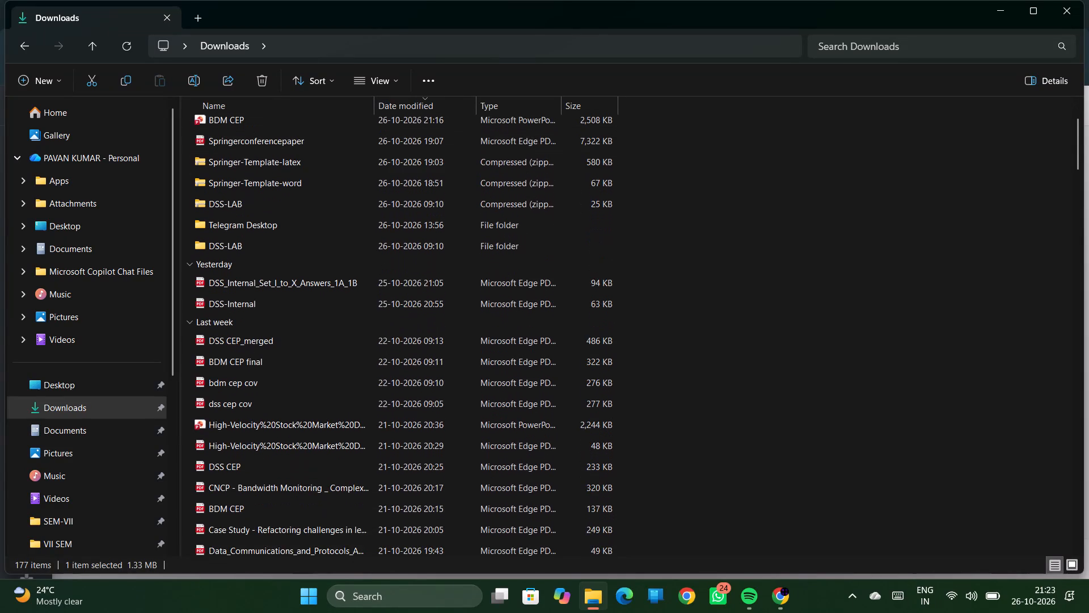
{"action": "scroll", "coordinate": [252, 173], "scroll_direction": "down", "scroll_amount": 1}
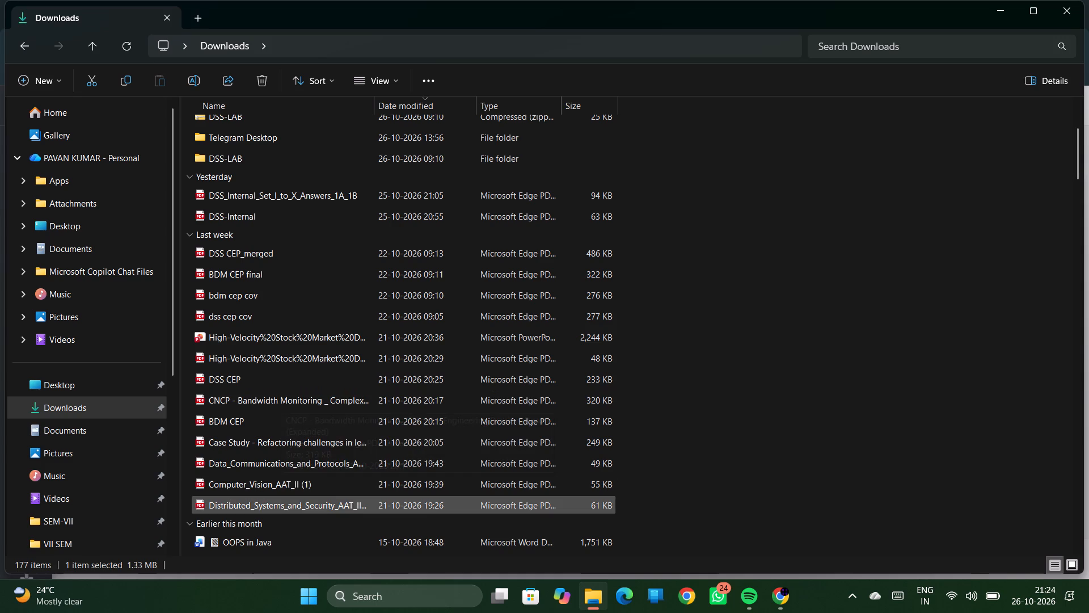
{"action": "double_click", "coordinate": [302, 476]}
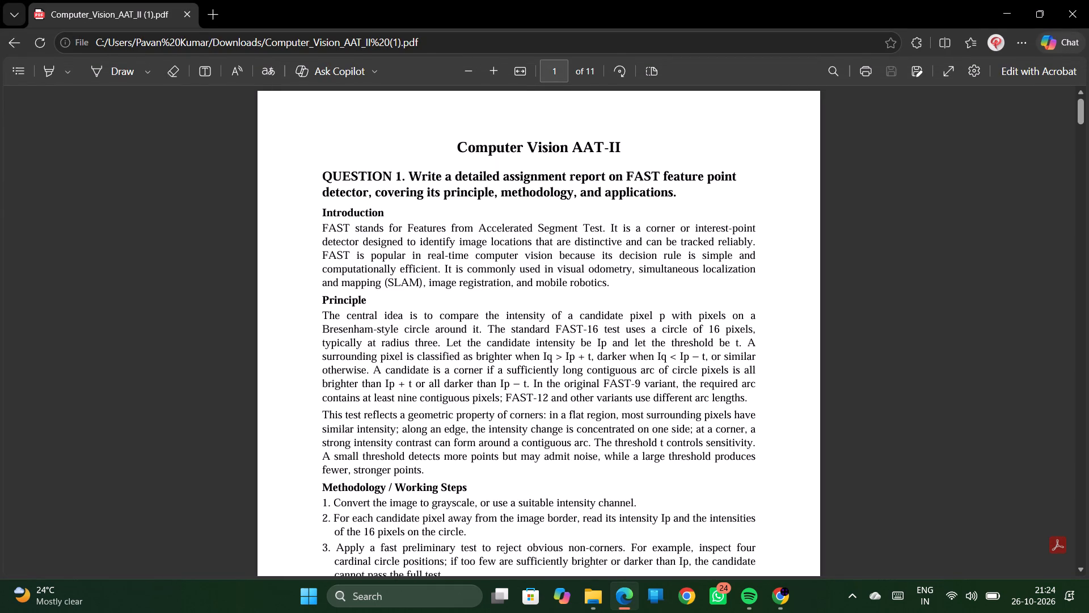
{"action": "scroll", "coordinate": [462, 360], "scroll_direction": "down", "scroll_amount": 14}
{"action": "scroll", "coordinate": [462, 360], "scroll_direction": "down", "scroll_amount": 8}
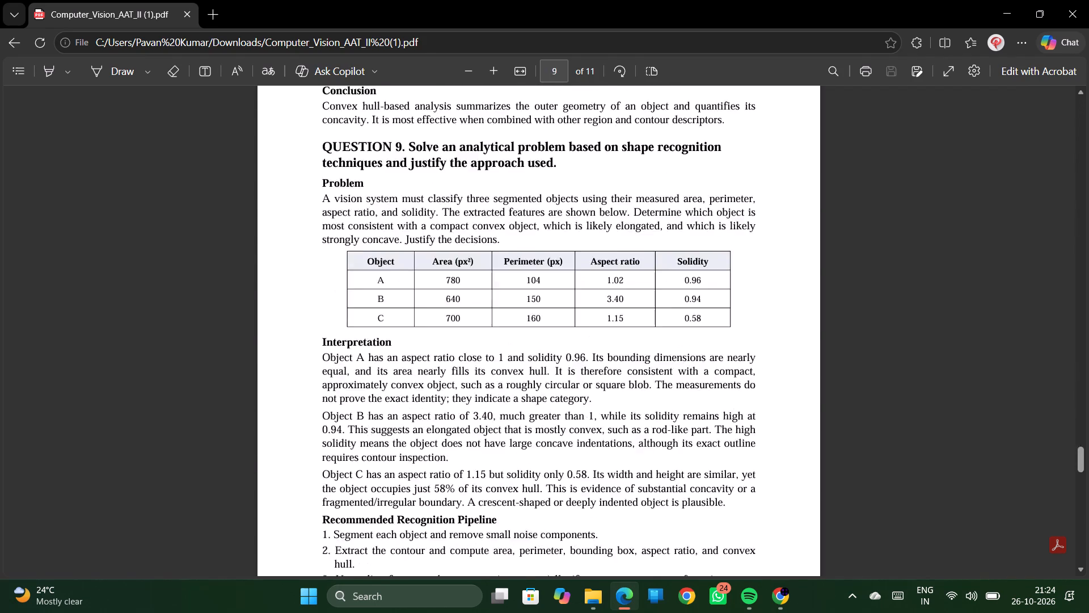
{"action": "scroll", "coordinate": [462, 360], "scroll_direction": "down", "scroll_amount": 6}
{"action": "scroll", "coordinate": [462, 360], "scroll_direction": "up", "scroll_amount": 18}
{"action": "scroll", "coordinate": [462, 360], "scroll_direction": "up", "scroll_amount": 18}
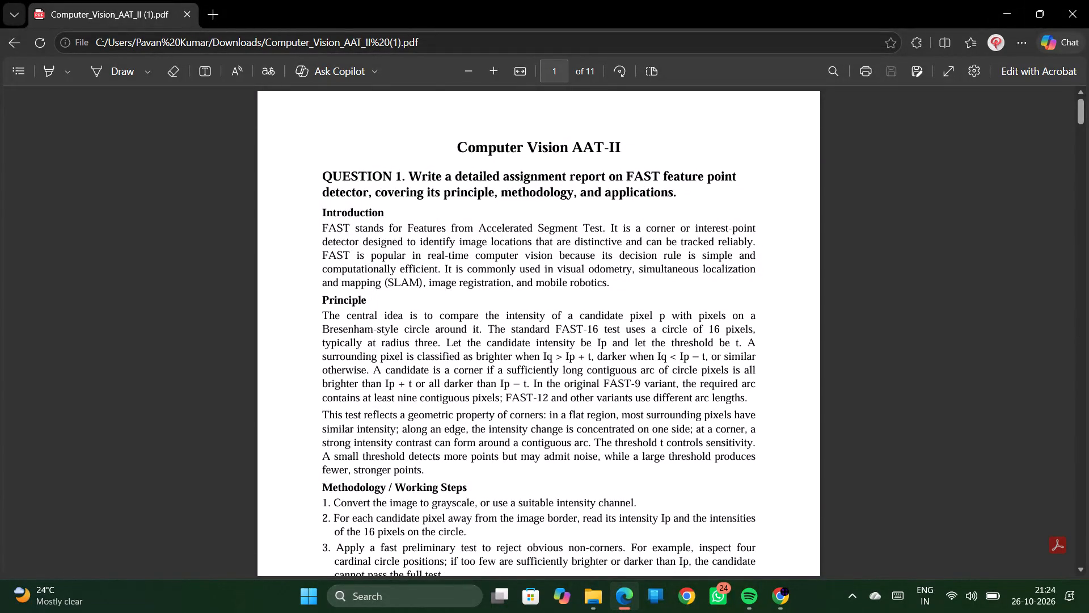
{"action": "left_click", "coordinate": [1080, 20]}
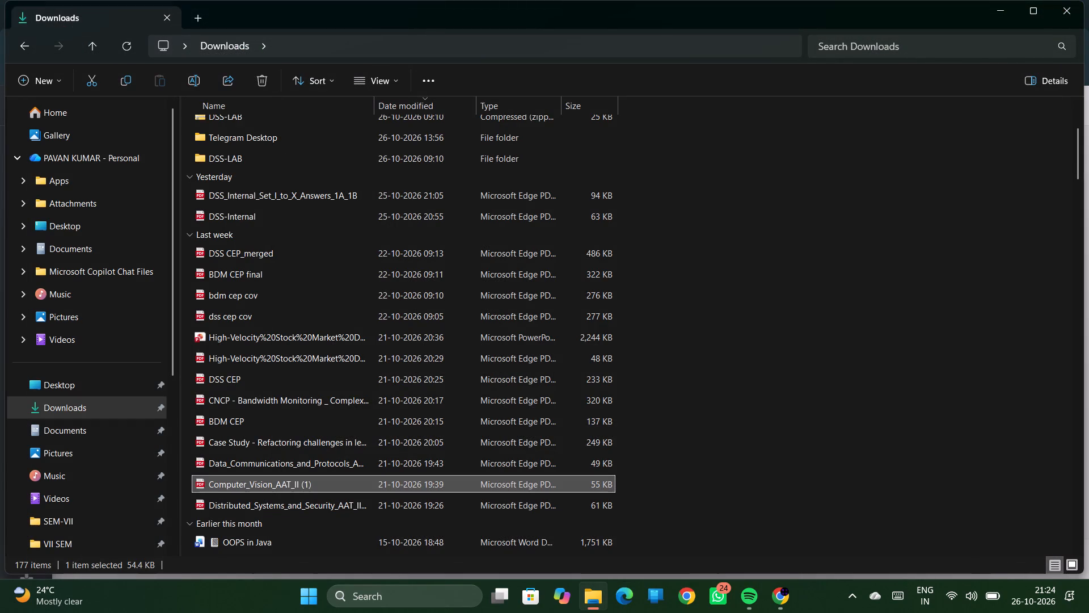
Switch to Chrome and open the AAT-I upload page in the Samvidha portal.
{"action": "left_click", "coordinate": [784, 609]}
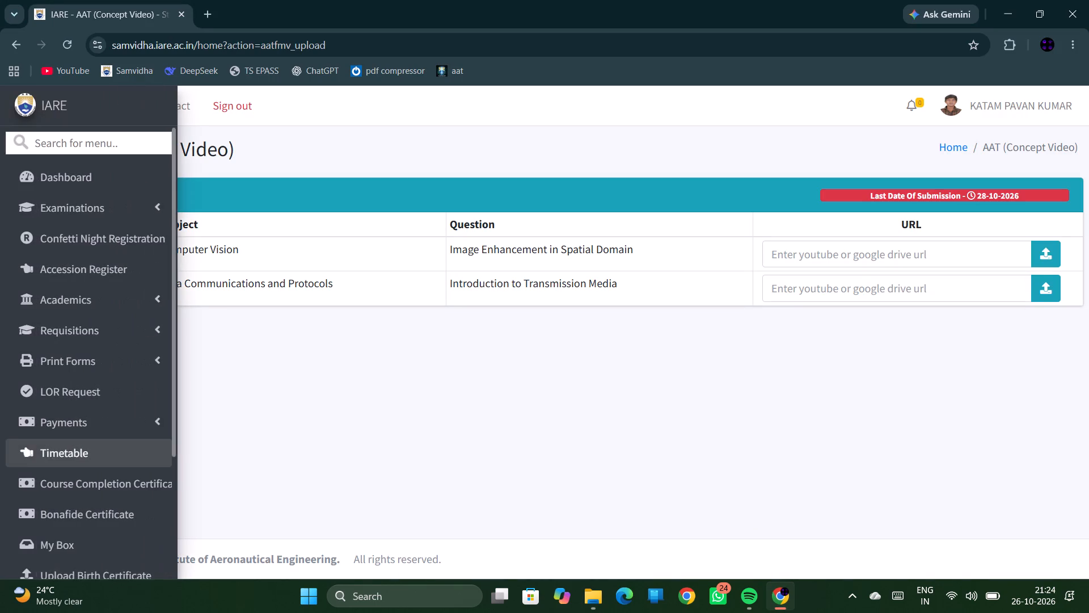
{"action": "scroll", "coordinate": [10, 449], "scroll_direction": "down", "scroll_amount": 6}
{"action": "left_click", "coordinate": [56, 505]}
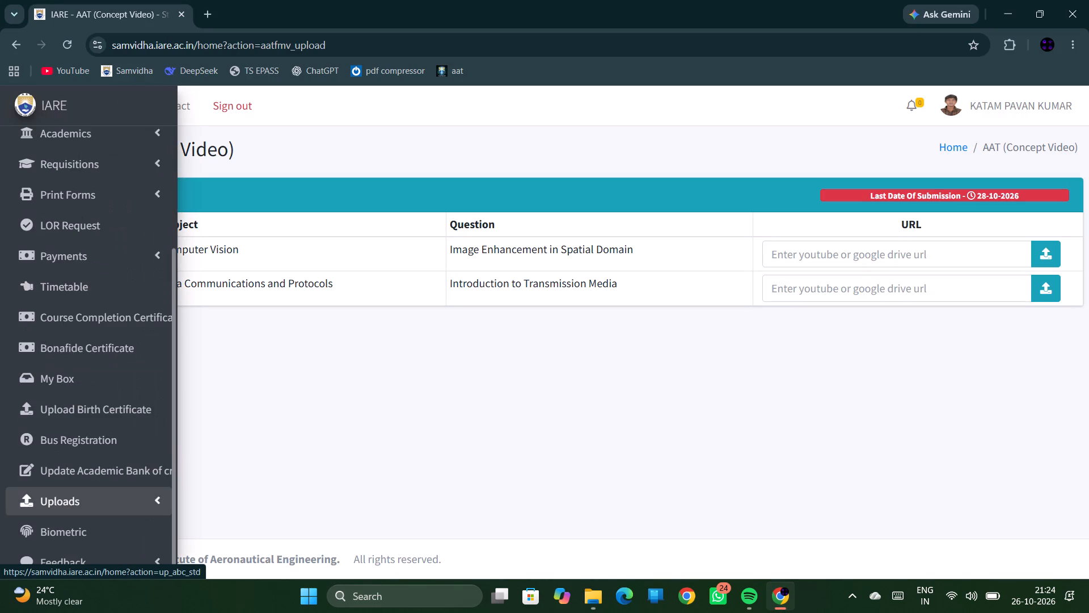
{"action": "scroll", "coordinate": [56, 505], "scroll_direction": "down", "scroll_amount": 4}
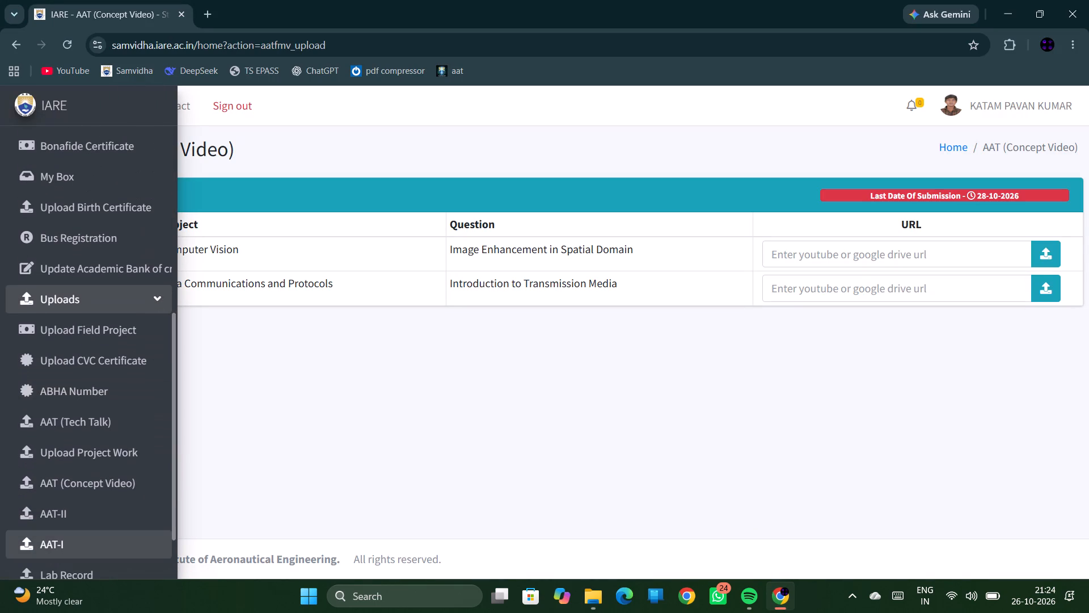
{"action": "left_click", "coordinate": [73, 549]}
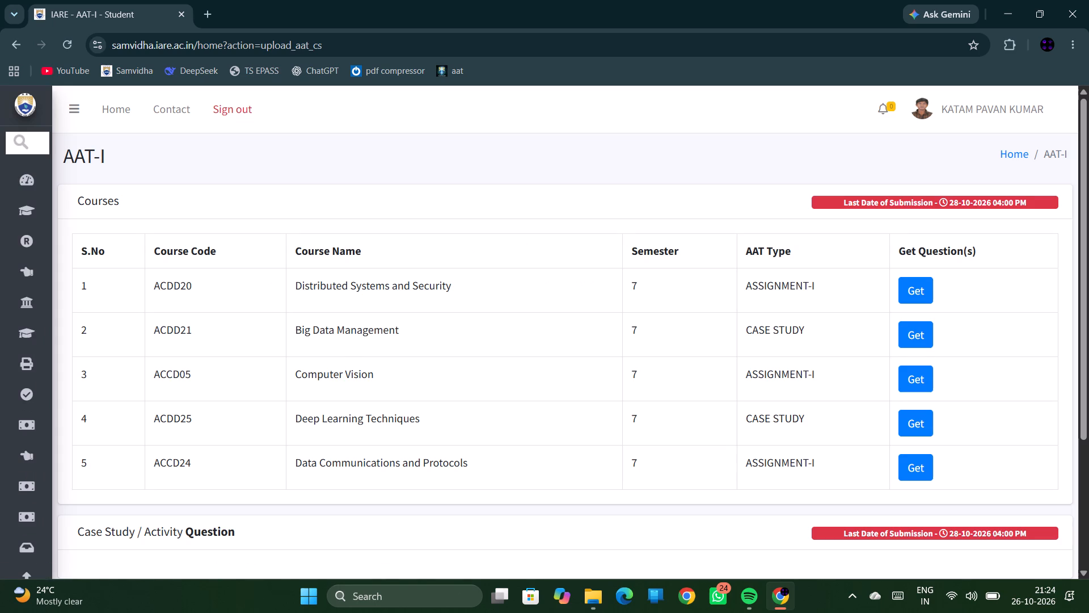
Get the AAT-I case study question for Big Data Management and dismiss the notice.
{"action": "scroll", "coordinate": [334, 431], "scroll_direction": "down", "scroll_amount": 1}
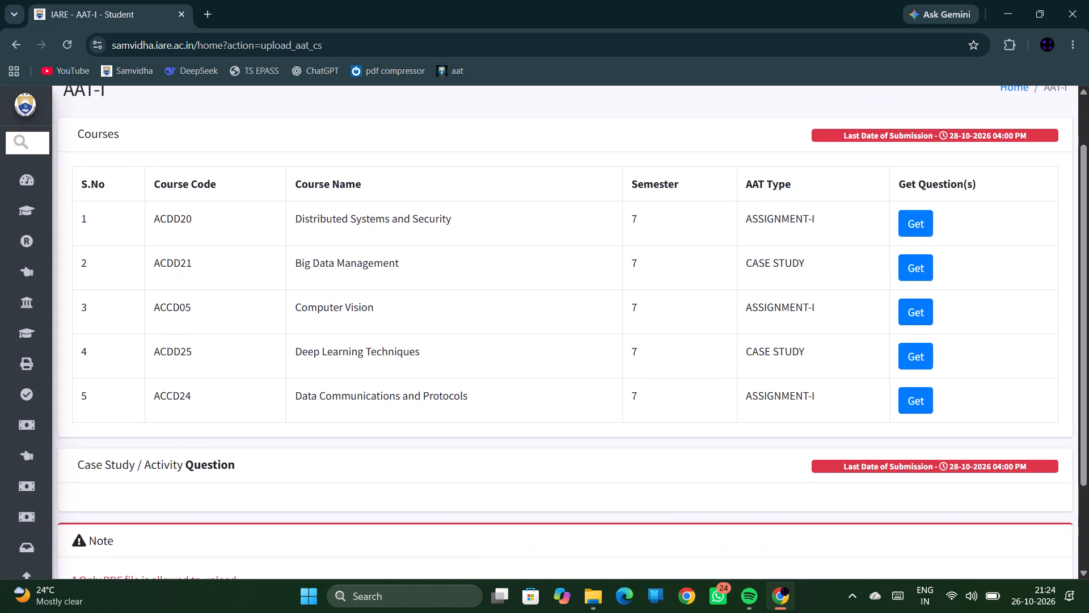
{"action": "left_click", "coordinate": [911, 270]}
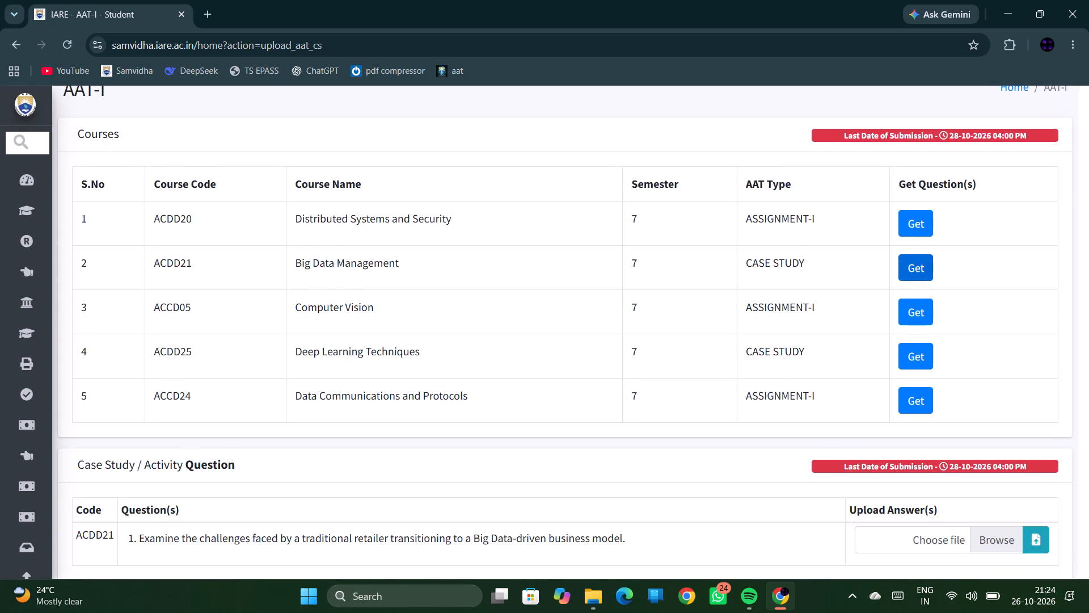
{"action": "left_click", "coordinate": [543, 423]}
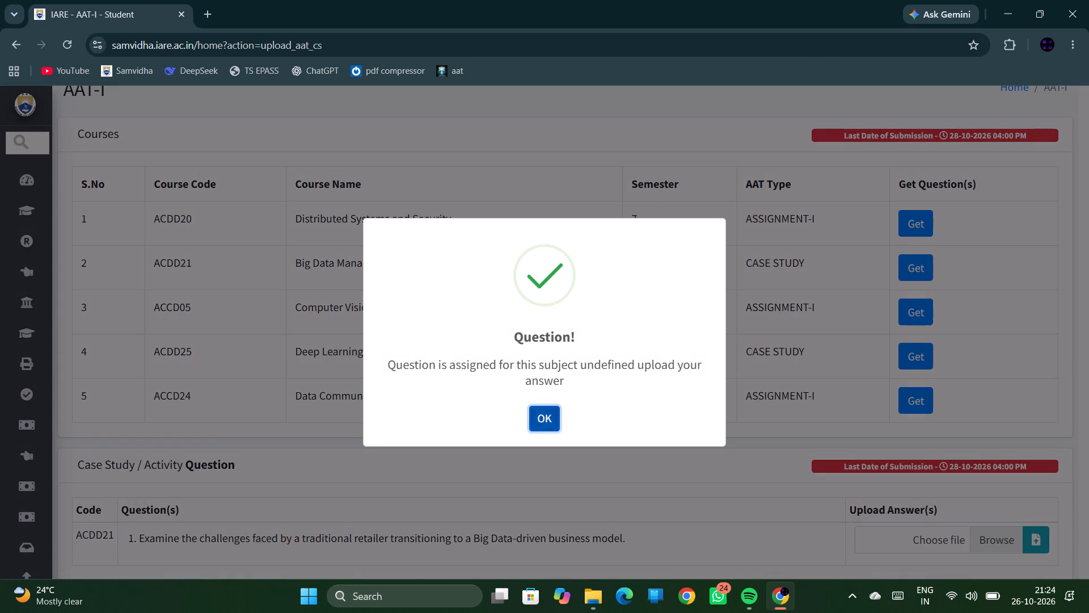
Read the assigned Big Data Management case study question on the AAT-I page.
{"action": "scroll", "coordinate": [606, 413], "scroll_direction": "down", "scroll_amount": 2}
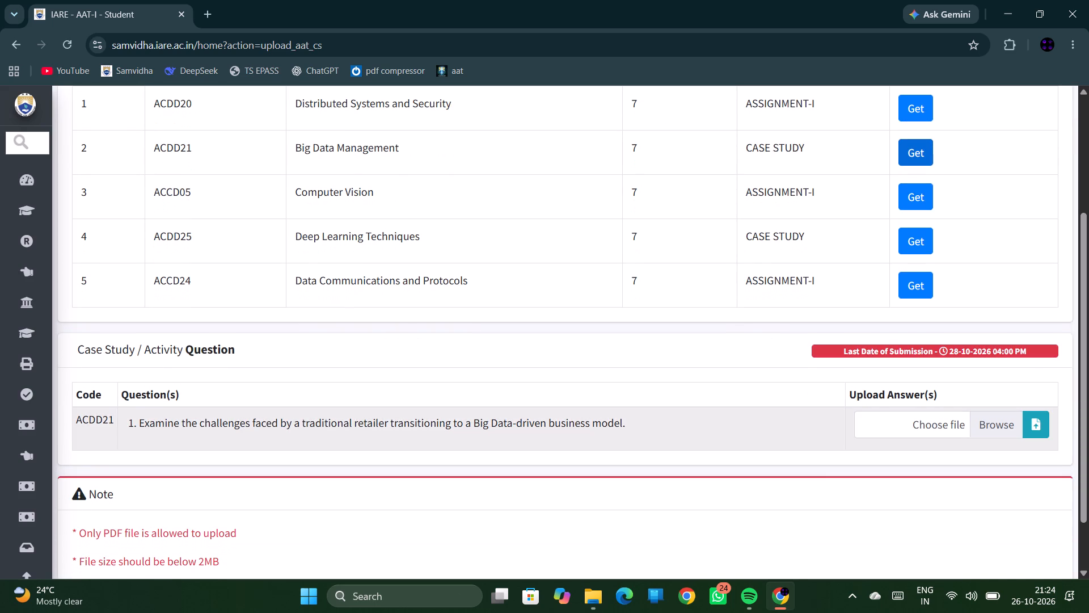
{"action": "scroll", "coordinate": [586, 422], "scroll_direction": "up", "scroll_amount": 5}
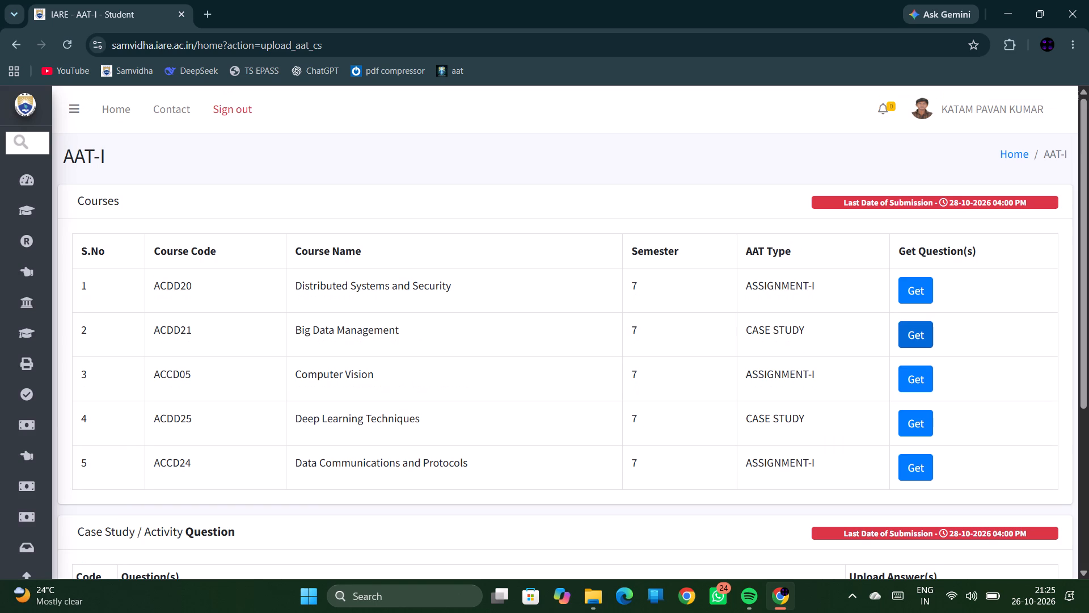
Switch to the Downloads folder in File Explorer and open the Distributed_Systems_and_Security_AAT_II_Clean PDF.
{"action": "left_click", "coordinate": [601, 596]}
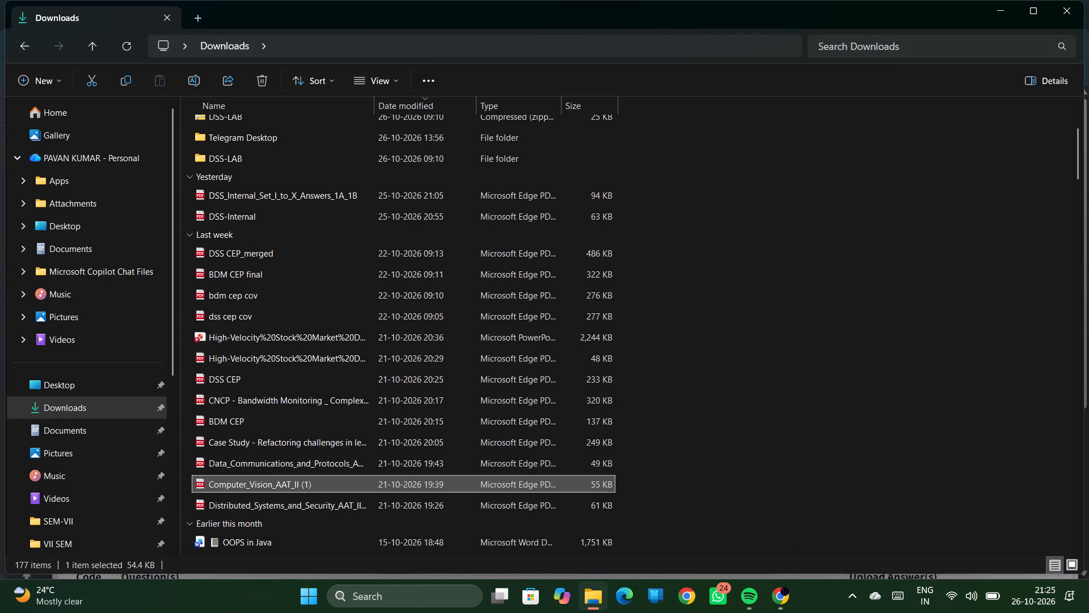
{"action": "left_click", "coordinate": [406, 296]}
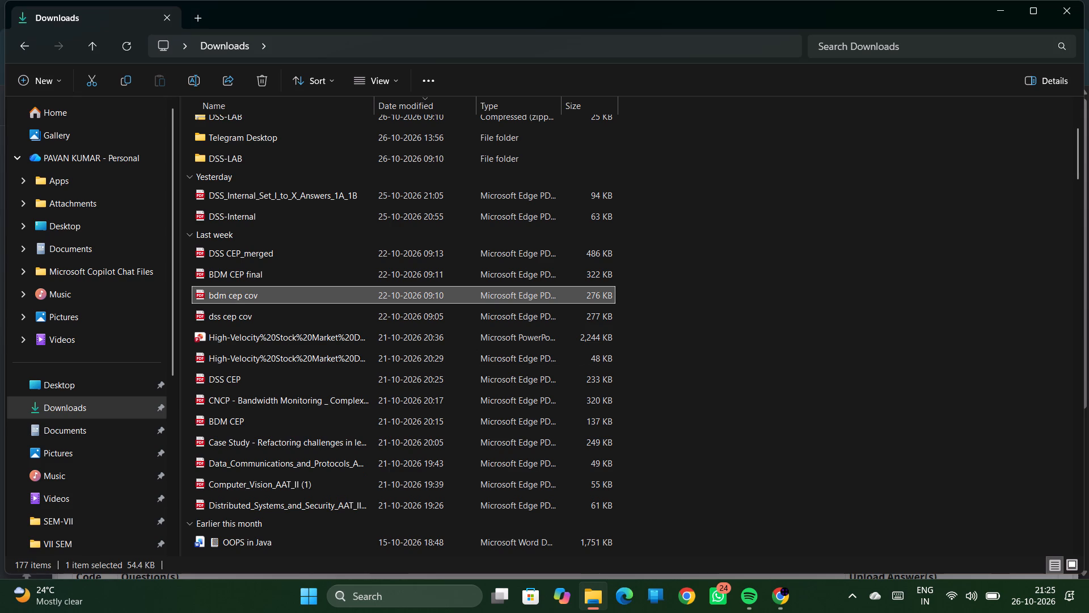
{"action": "scroll", "coordinate": [394, 398], "scroll_direction": "down", "scroll_amount": 1}
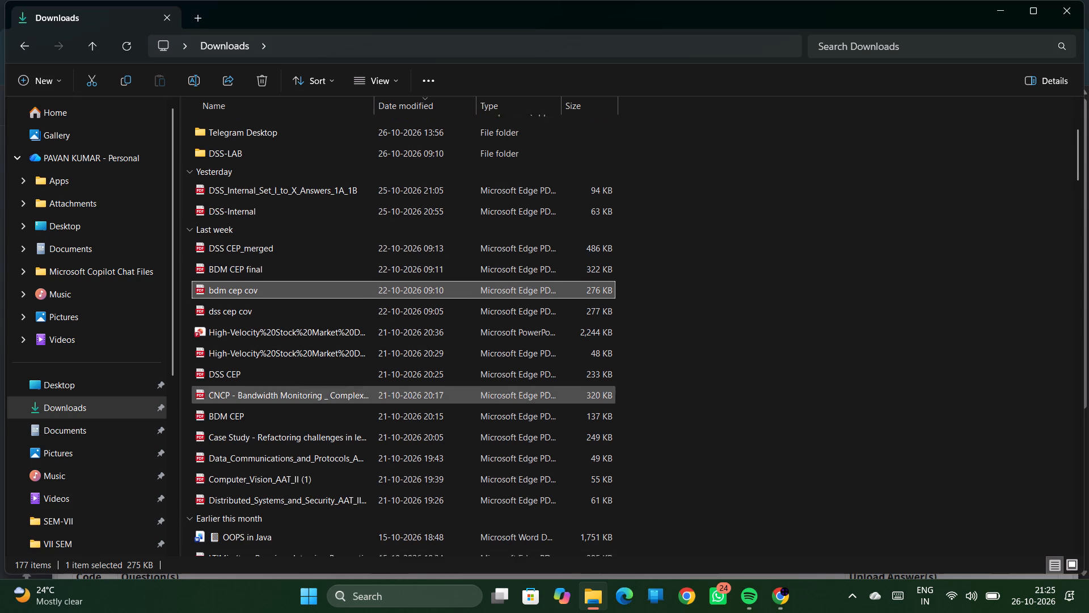
{"action": "scroll", "coordinate": [394, 398], "scroll_direction": "down", "scroll_amount": 1}
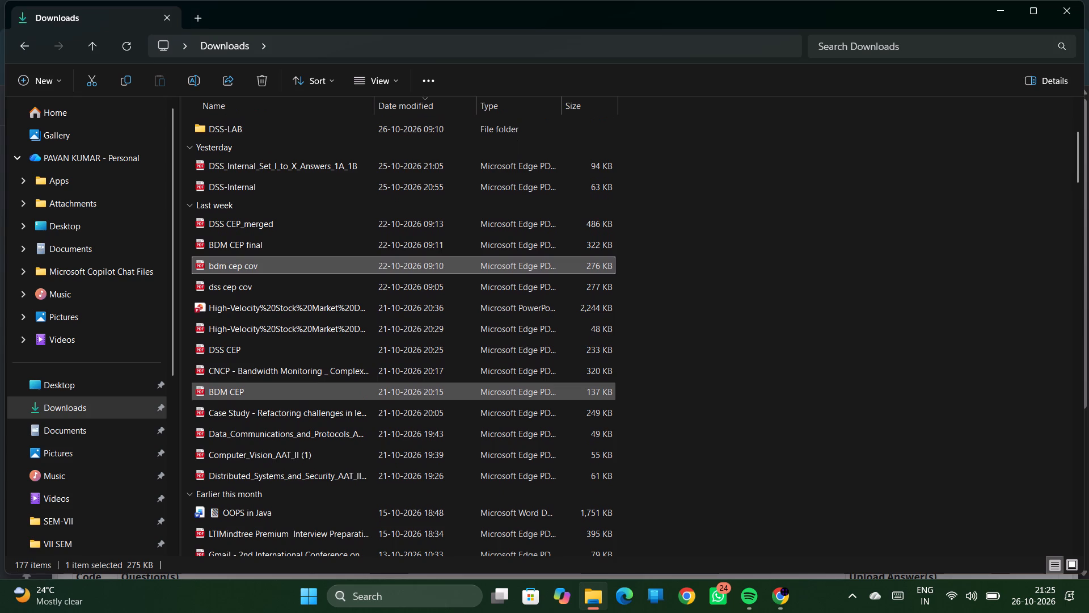
{"action": "double_click", "coordinate": [381, 469]}
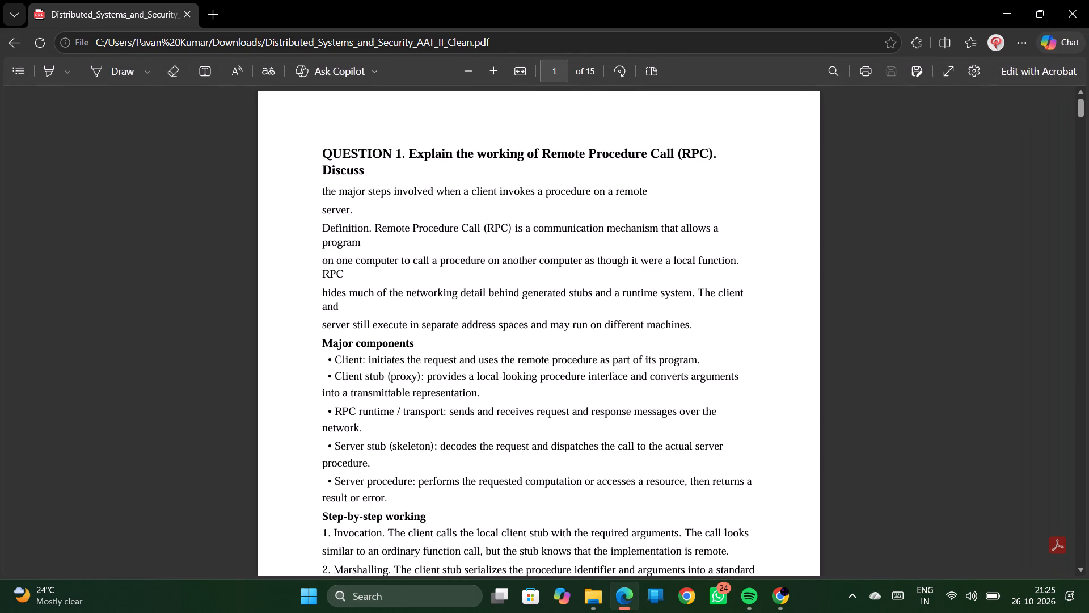
Switch to Chrome, get the AAT-I assignment questions for Distributed Systems and Security, dismiss the notice and read them.
{"action": "left_click", "coordinate": [785, 593]}
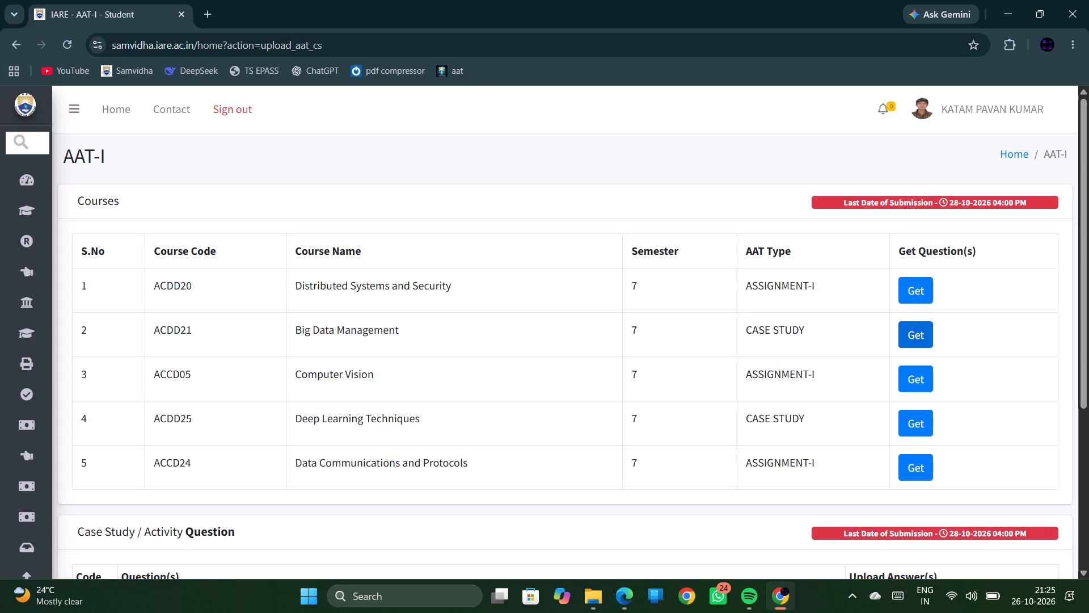
{"action": "left_click", "coordinate": [909, 284]}
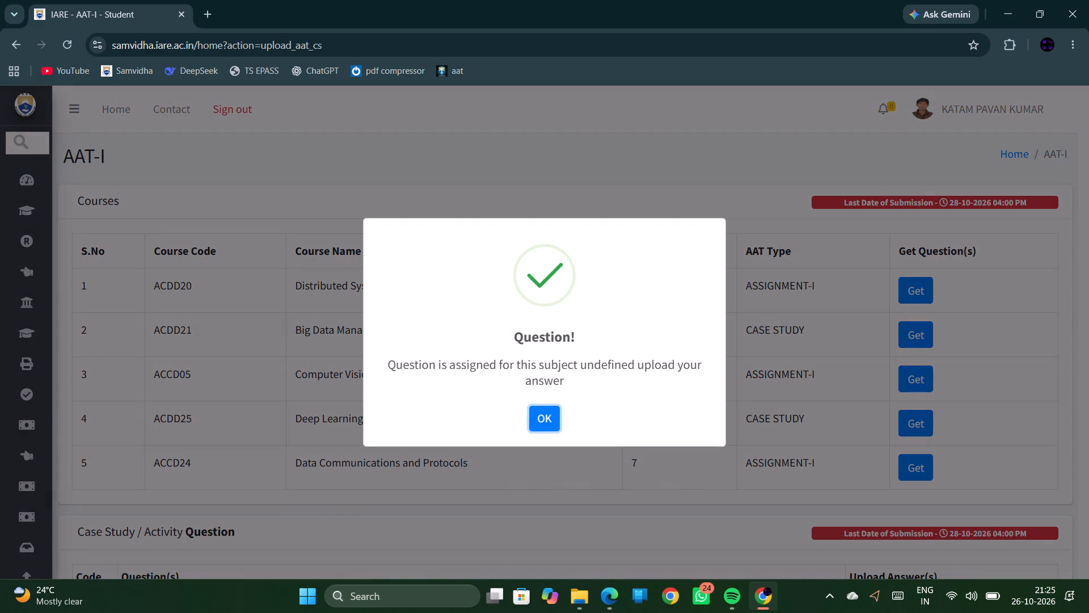
{"action": "left_click", "coordinate": [550, 425]}
{"action": "scroll", "coordinate": [550, 425], "scroll_direction": "down", "scroll_amount": 3}
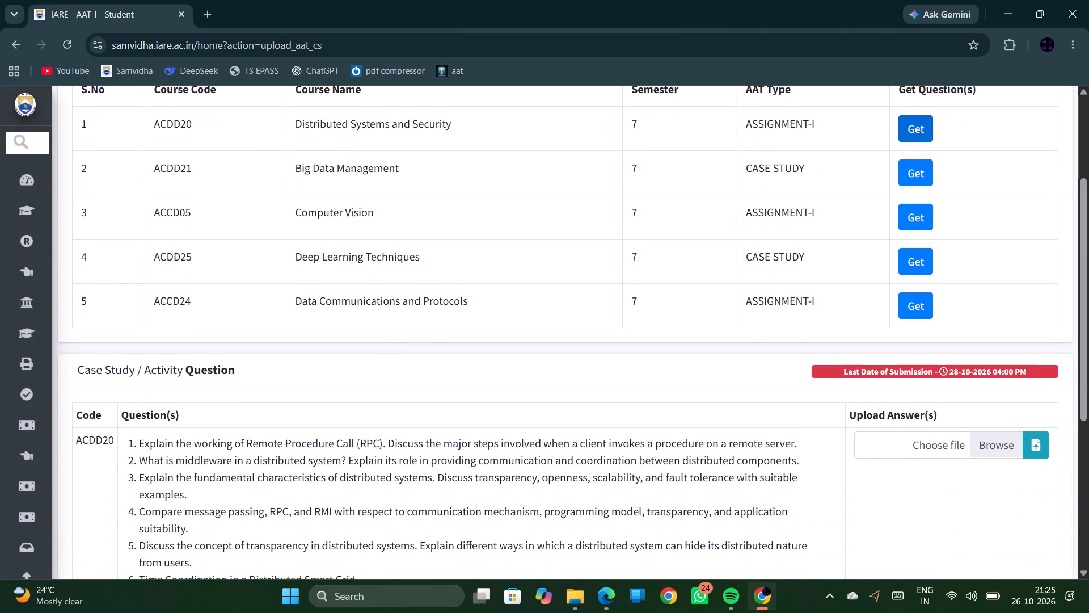
{"action": "scroll", "coordinate": [550, 425], "scroll_direction": "up", "scroll_amount": 3}
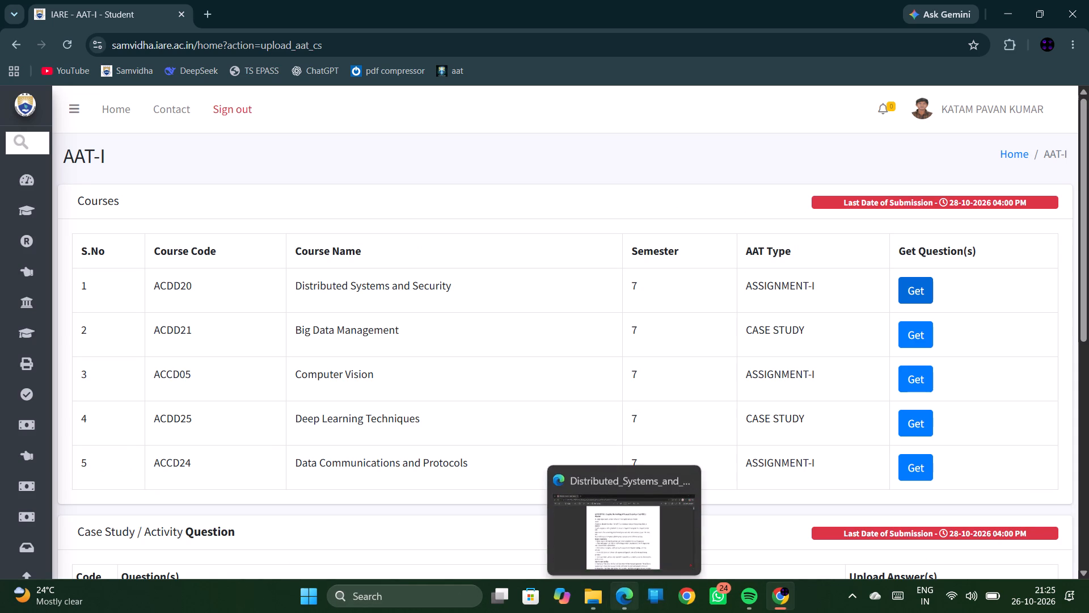
In a new File Explorer tab, open the COVER PAGE Word document from d drive data > AAT > AAT-II on drive E.
{"action": "left_click", "coordinate": [589, 604]}
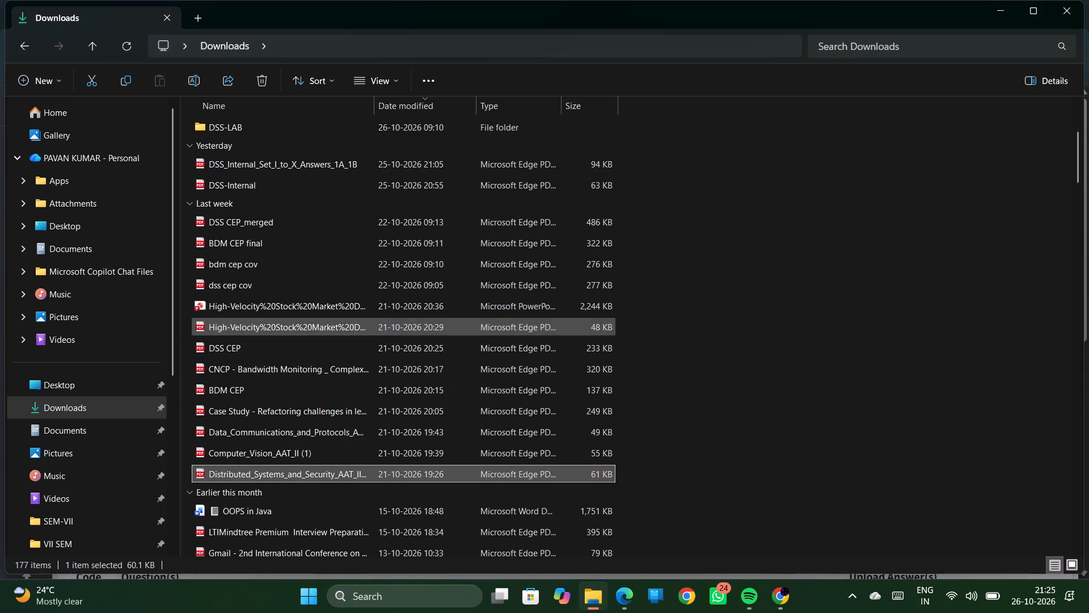
{"action": "scroll", "coordinate": [70, 426], "scroll_direction": "down", "scroll_amount": 6}
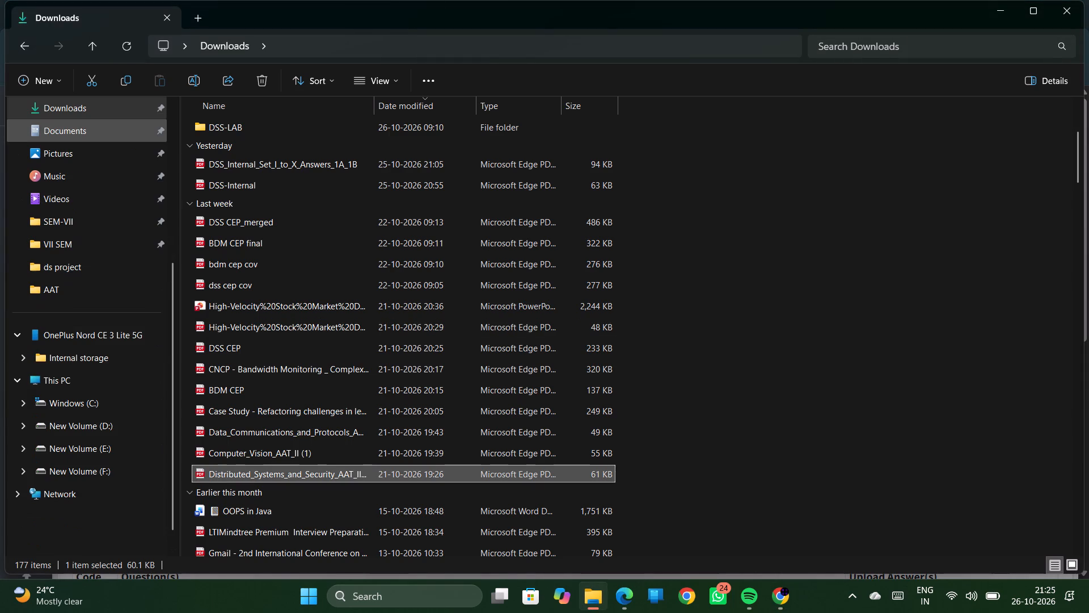
{"action": "left_click", "coordinate": [203, 20]}
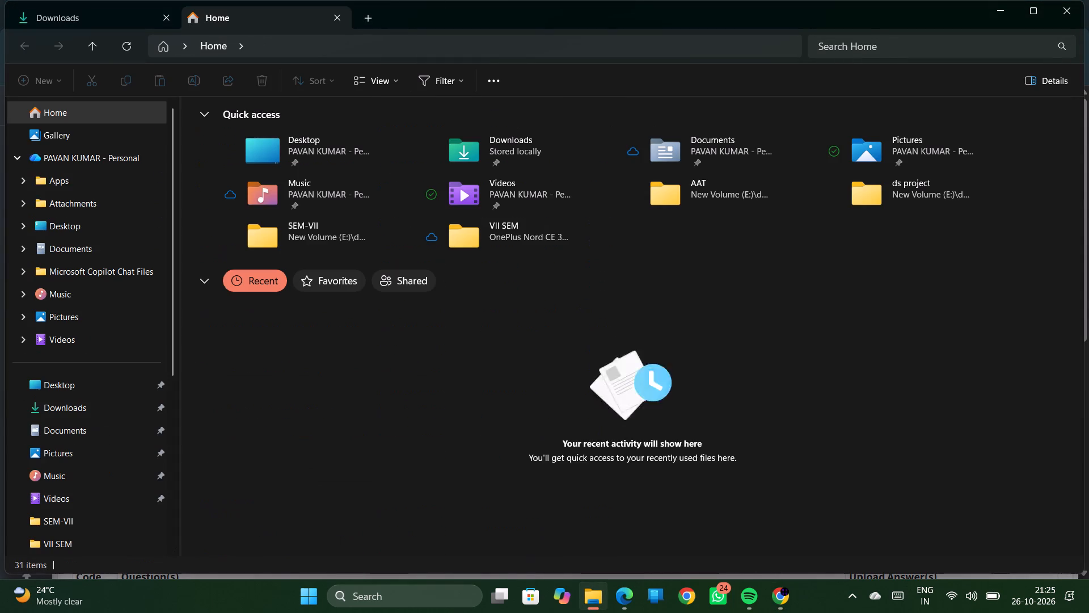
{"action": "scroll", "coordinate": [94, 302], "scroll_direction": "down", "scroll_amount": 3}
{"action": "scroll", "coordinate": [56, 489], "scroll_direction": "down", "scroll_amount": 2}
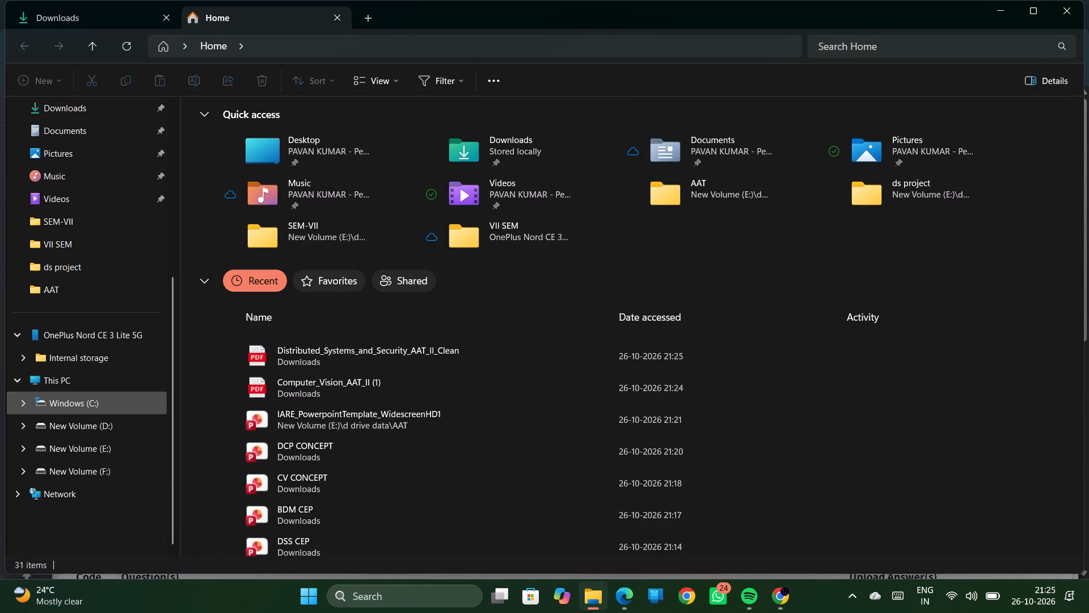
{"action": "left_click", "coordinate": [94, 448]}
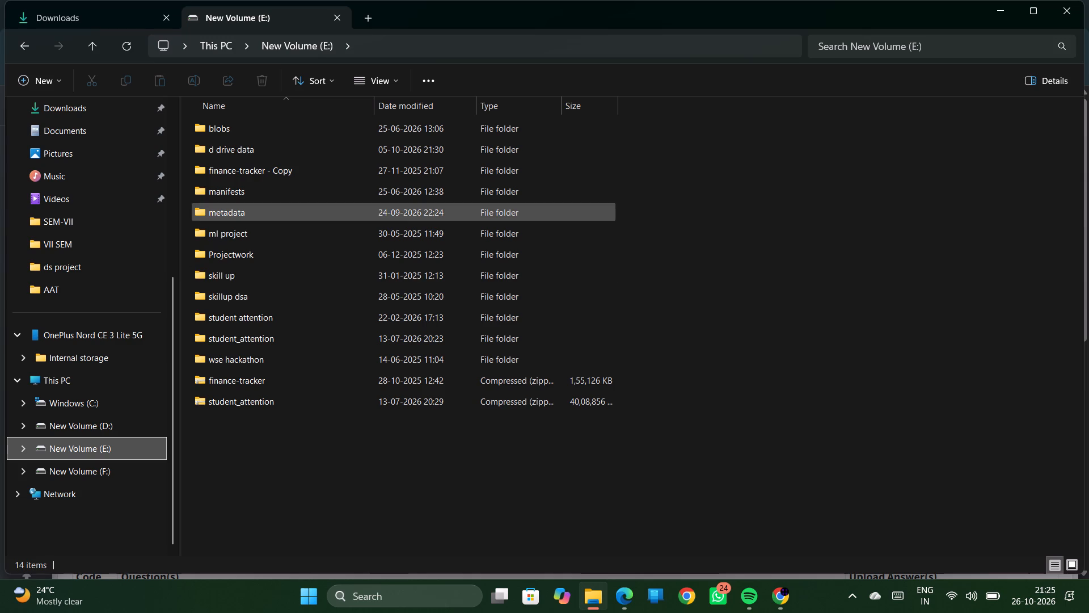
{"action": "double_click", "coordinate": [299, 147]}
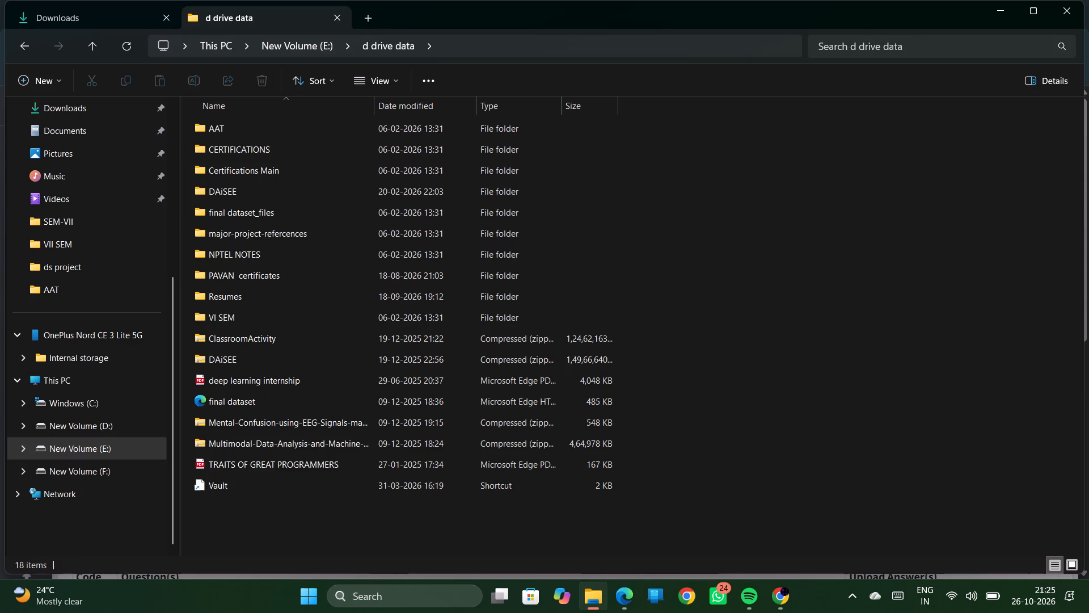
{"action": "left_click", "coordinate": [244, 117]}
{"action": "double_click", "coordinate": [244, 132]}
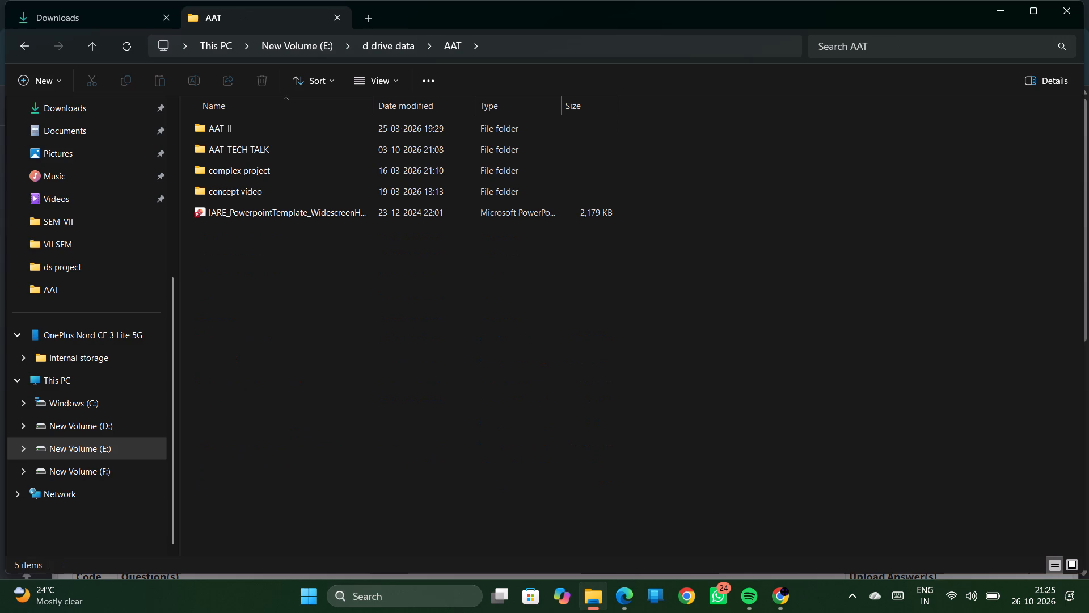
{"action": "double_click", "coordinate": [239, 133]}
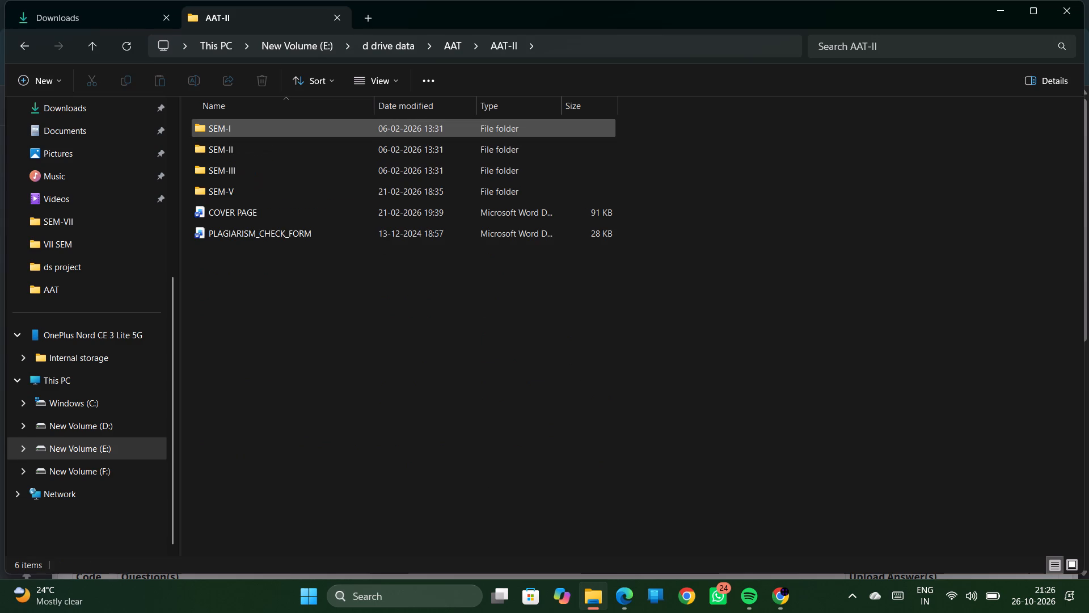
{"action": "double_click", "coordinate": [256, 211]}
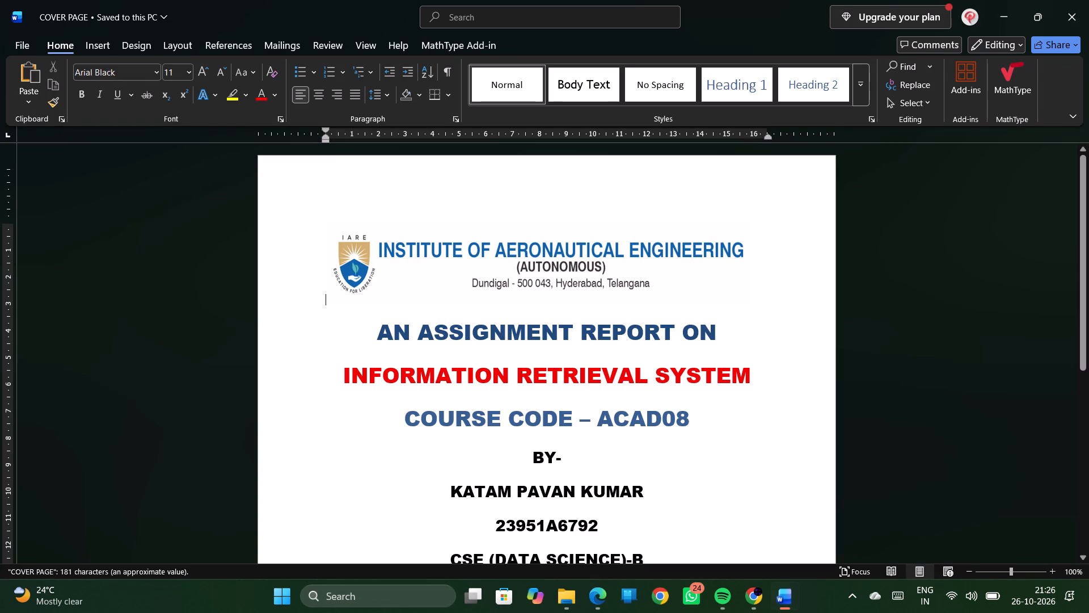
Look over the whole cover page to see which course details it contains.
{"action": "scroll", "coordinate": [441, 351], "scroll_direction": "down", "scroll_amount": 2}
{"action": "scroll", "coordinate": [441, 351], "scroll_direction": "up", "scroll_amount": 1}
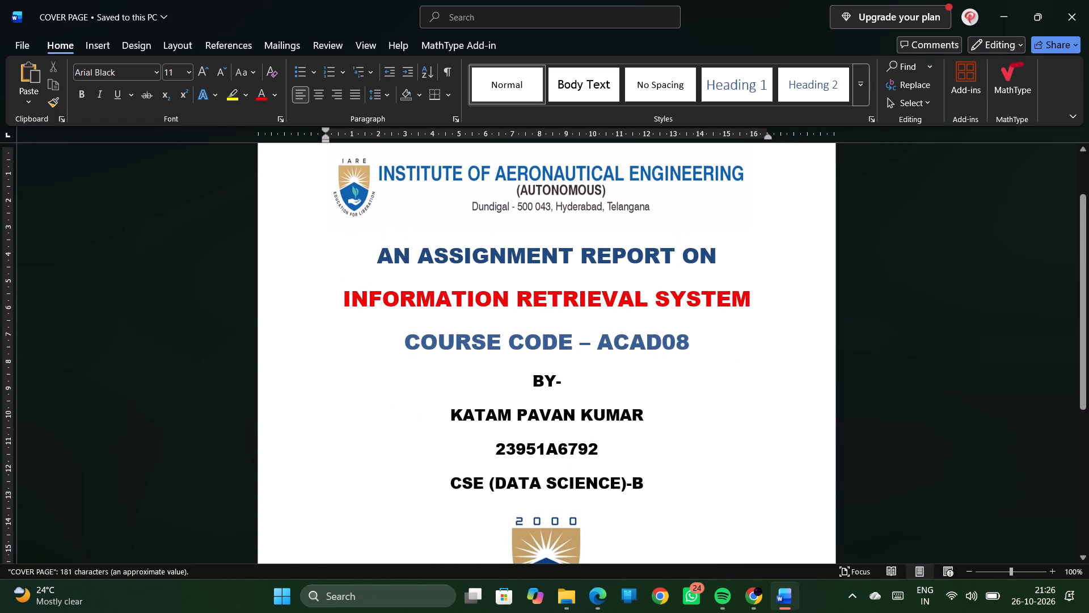
{"action": "scroll", "coordinate": [423, 308], "scroll_direction": "down", "scroll_amount": 8}
{"action": "scroll", "coordinate": [423, 308], "scroll_direction": "up", "scroll_amount": 3}
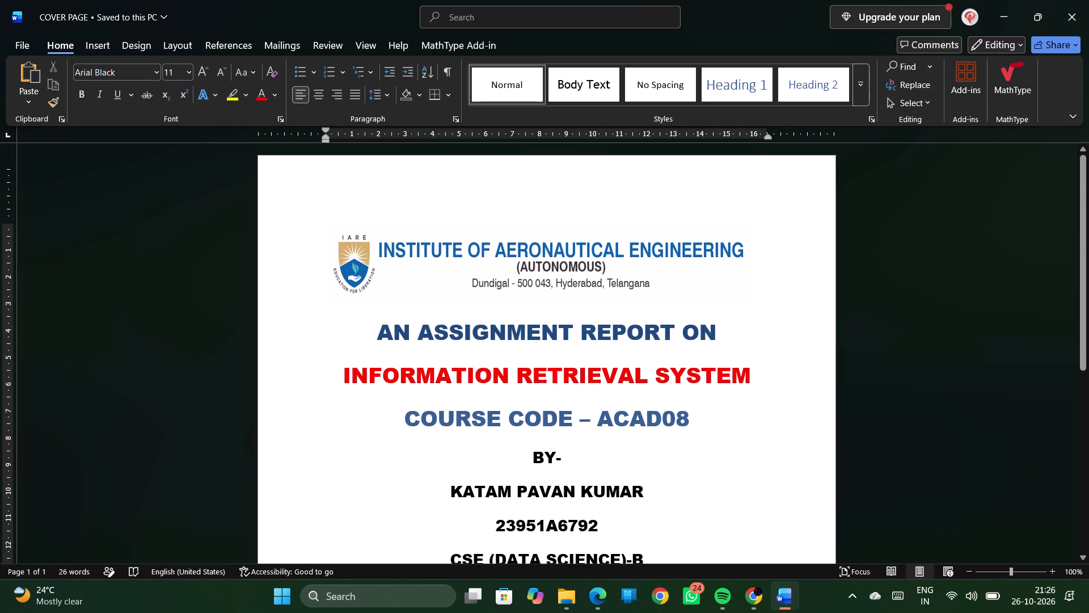
{"action": "scroll", "coordinate": [423, 308], "scroll_direction": "down", "scroll_amount": 2}
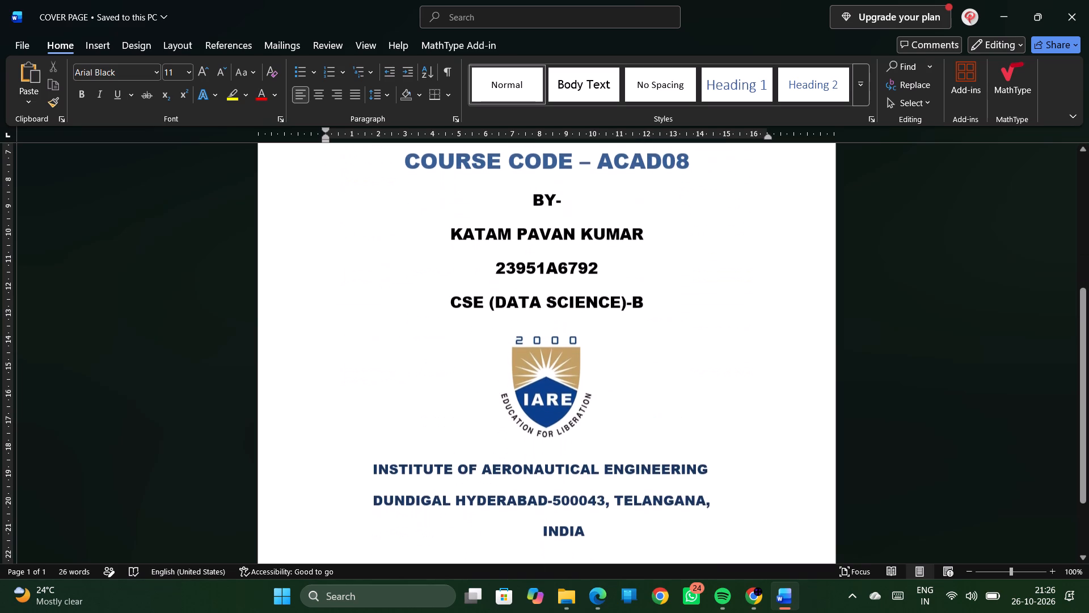
{"action": "scroll", "coordinate": [423, 308], "scroll_direction": "down", "scroll_amount": 2}
{"action": "scroll", "coordinate": [423, 308], "scroll_direction": "up", "scroll_amount": 6}
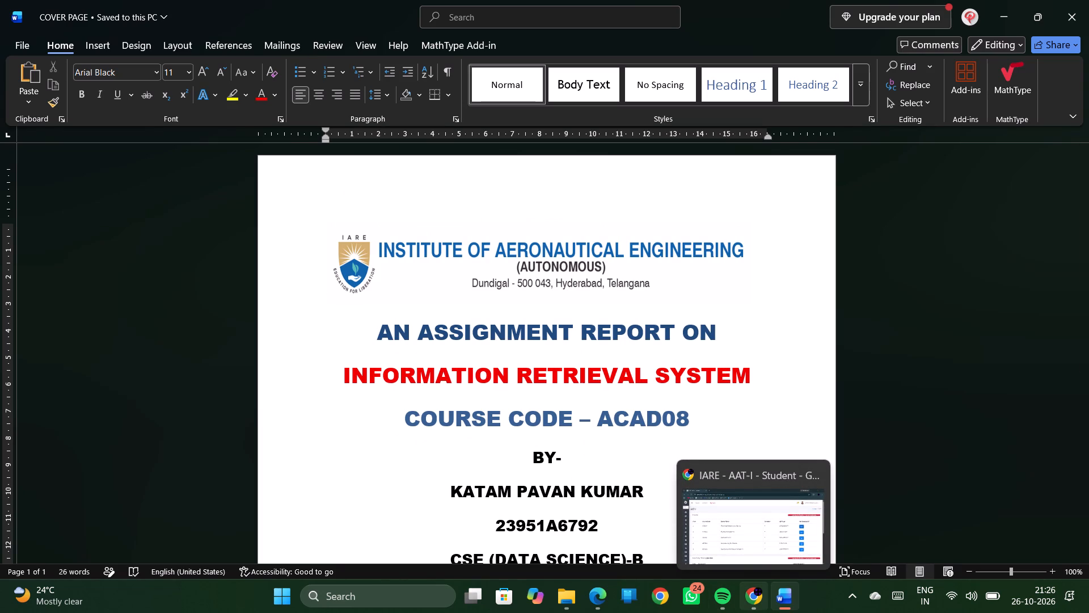
Replace the red subject title on the cover page with DISTRIBUTED SYSTEMS AND SECURITY.
{"action": "triple_click", "coordinate": [577, 385]}
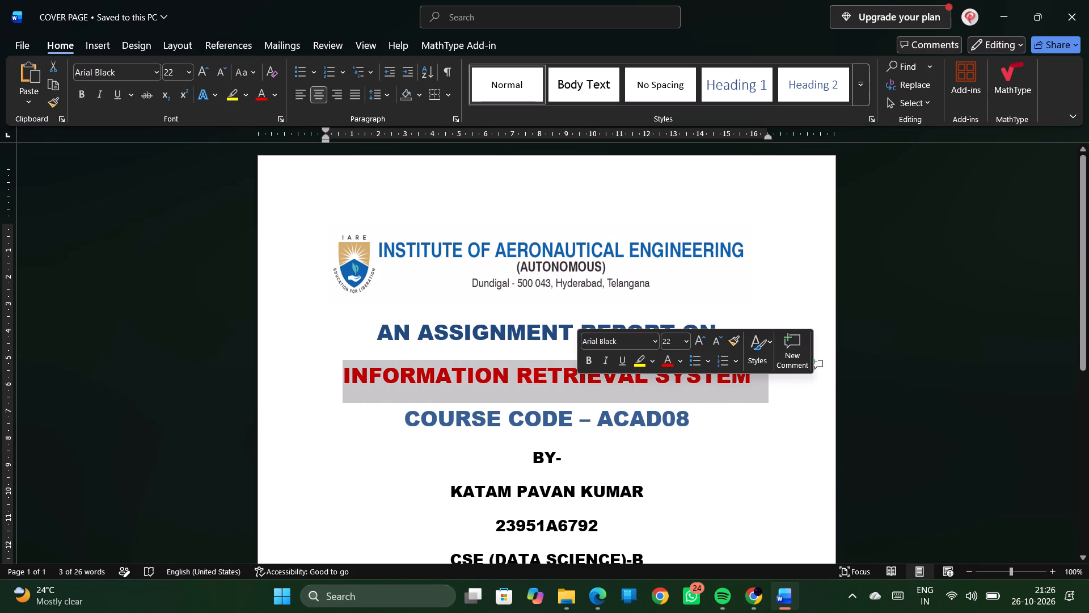
{"action": "type", "text": "DIS"}
{"action": "type", "text": "TRIBUTED S"}
{"action": "type", "text": "YSTEMS ANS"}
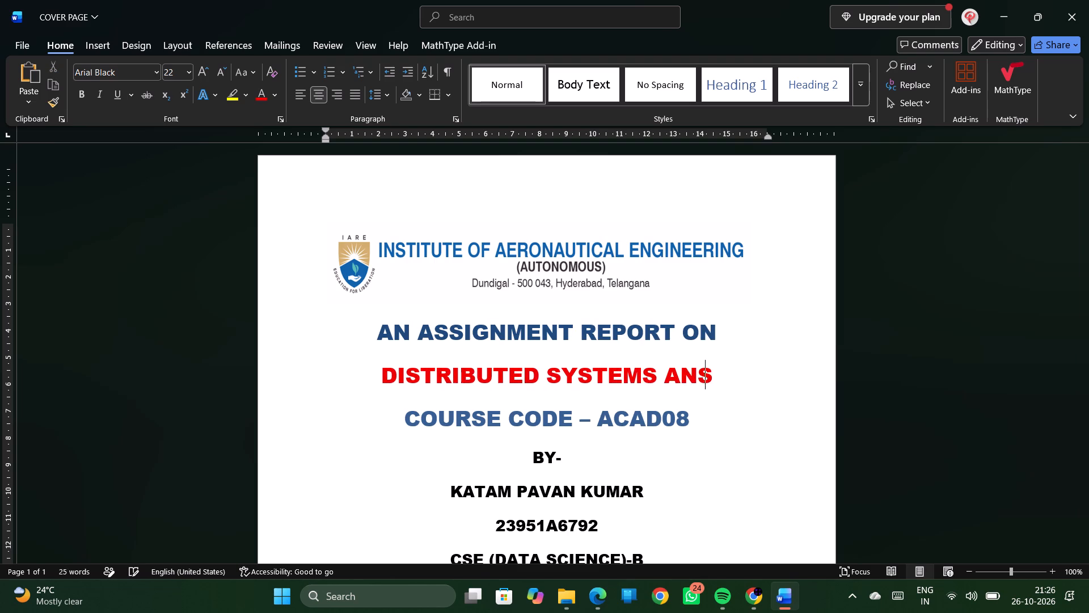
{"action": "key", "text": "space"}
{"action": "key", "text": "BackSpace"}
{"action": "key", "text": "BackSpace"}
{"action": "type", "text": "S"}
{"action": "key", "text": "space"}
{"action": "key", "text": "BackSpace"}
{"action": "key", "text": "BackSpace"}
{"action": "type", "text": "A"}
{"action": "key", "text": "space"}
{"action": "key", "text": "BackSpace"}
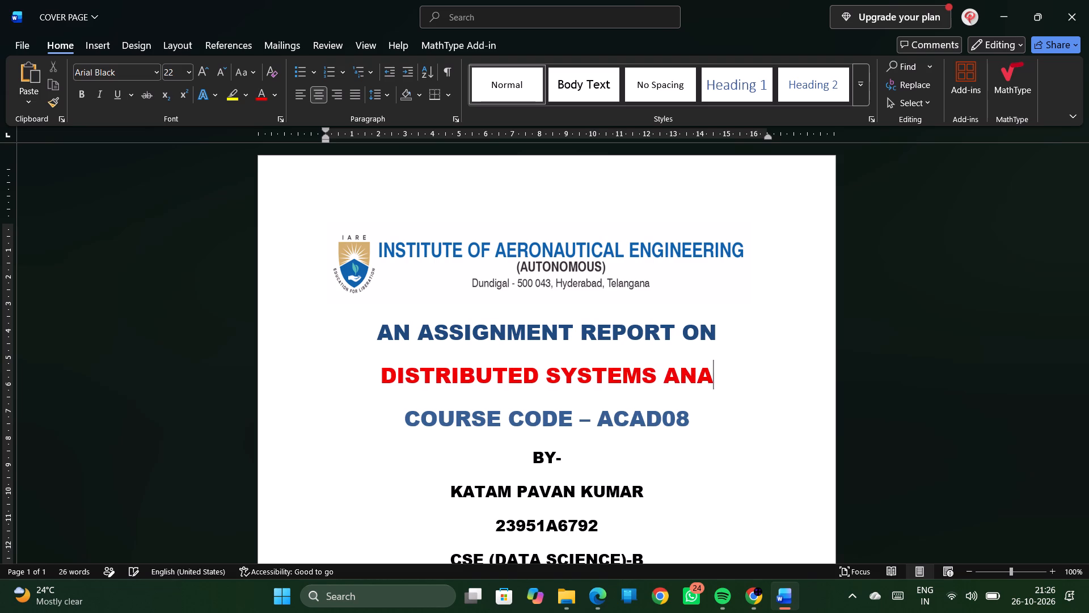
{"action": "key", "text": "BackSpace"}
{"action": "type", "text": "D A"}
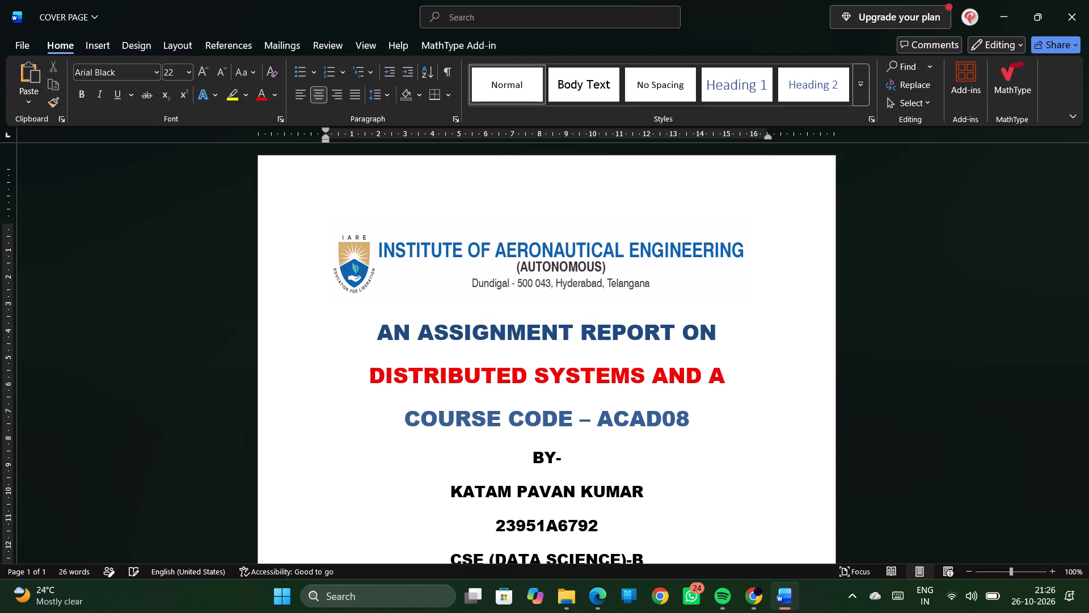
{"action": "key", "text": "BackSpace"}
{"action": "type", "text": "SECURITY"}
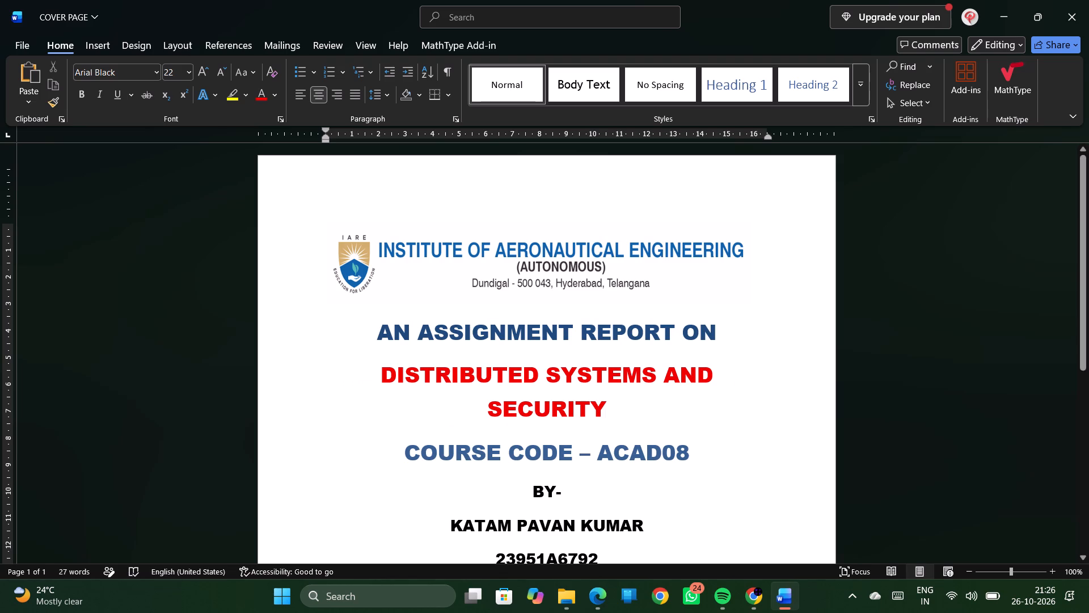
Check the Distributed Systems and Security course code in Chrome's AAT-I course list and change the cover page's course code to ACDD20.
{"action": "left_click", "coordinate": [647, 451]}
{"action": "left_click", "coordinate": [751, 594]}
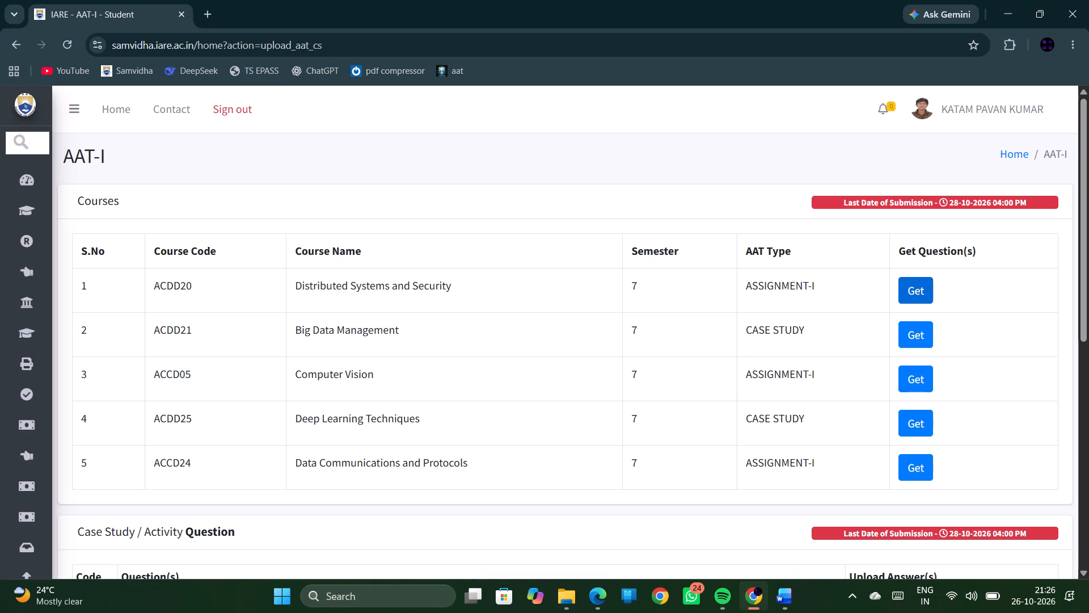
{"action": "left_click", "coordinate": [779, 599]}
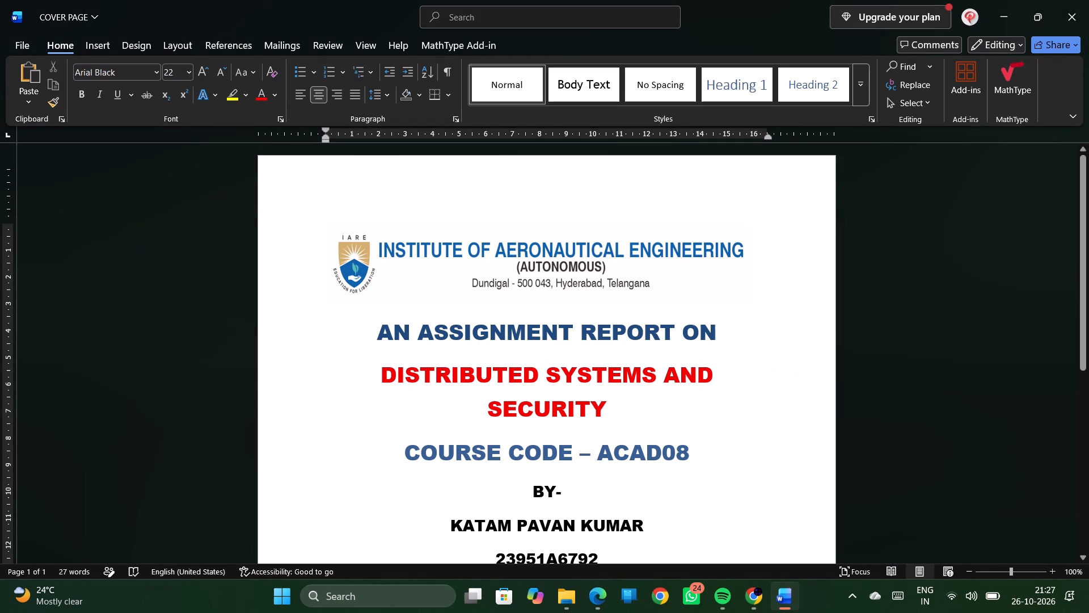
{"action": "key", "text": "BackSpace"}
{"action": "key", "text": "d"}
{"action": "key", "text": "Right"}
{"action": "key", "text": "Right"}
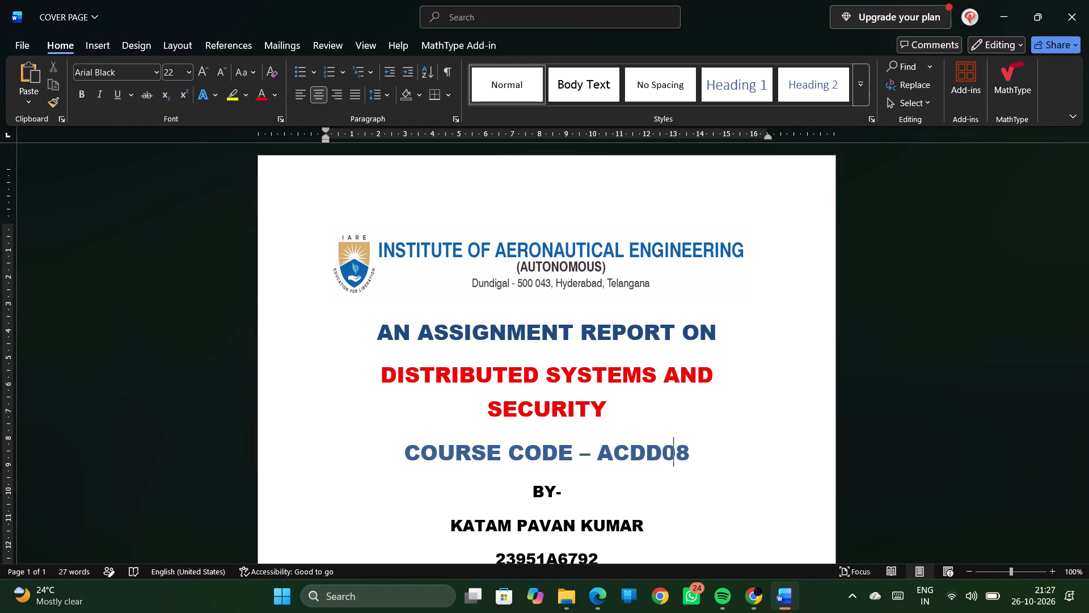
{"action": "key", "text": "Left"}
{"action": "key", "text": "2"}
{"action": "key", "text": "Right"}
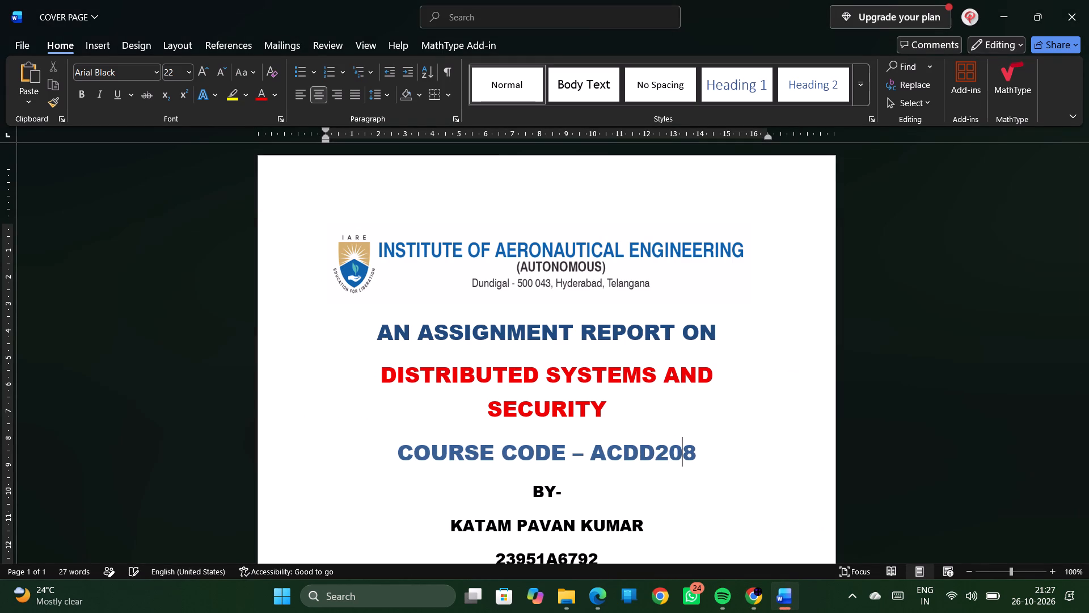
{"action": "key", "text": "Delete"}
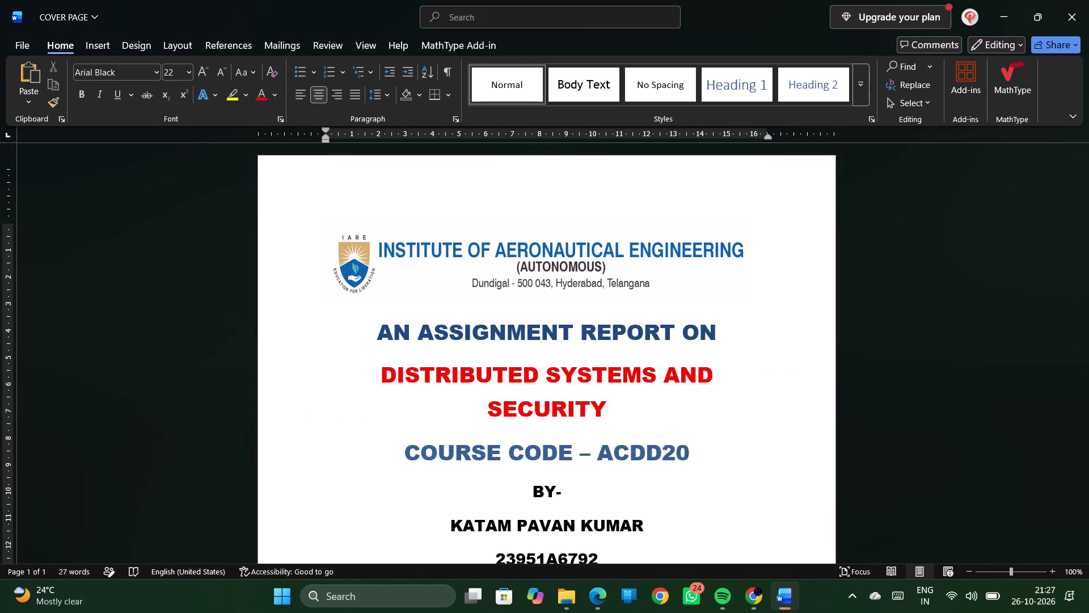
Print the whole cover page with Microsoft Print to PDF and save it in Downloads as DSS COV.
{"action": "scroll", "coordinate": [649, 454], "scroll_direction": "down", "scroll_amount": 5}
{"action": "scroll", "coordinate": [649, 454], "scroll_direction": "up", "scroll_amount": 7}
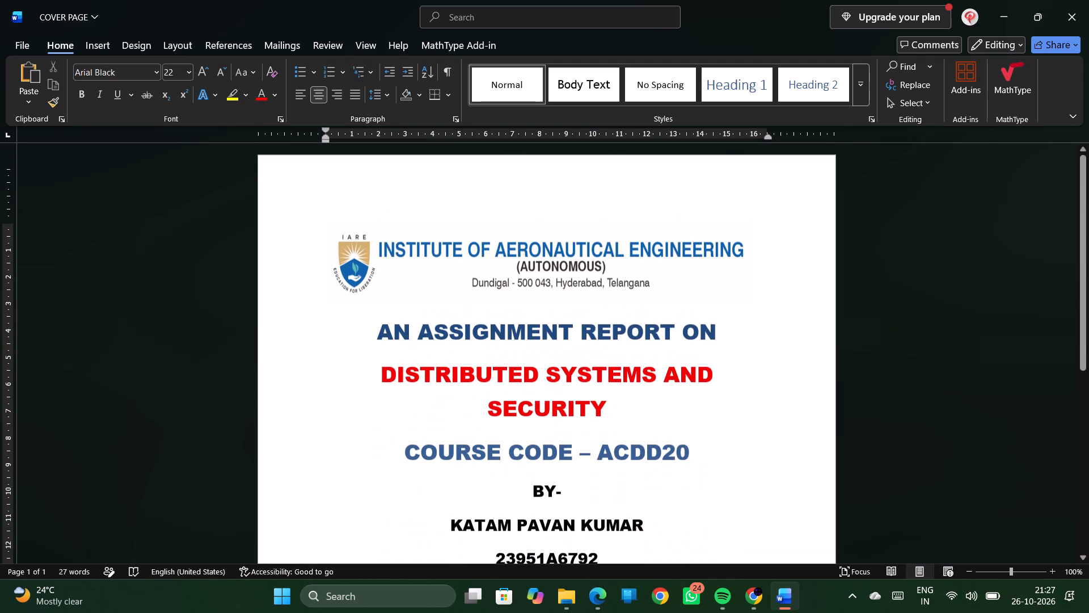
{"action": "scroll", "coordinate": [649, 454], "scroll_direction": "down", "scroll_amount": 2}
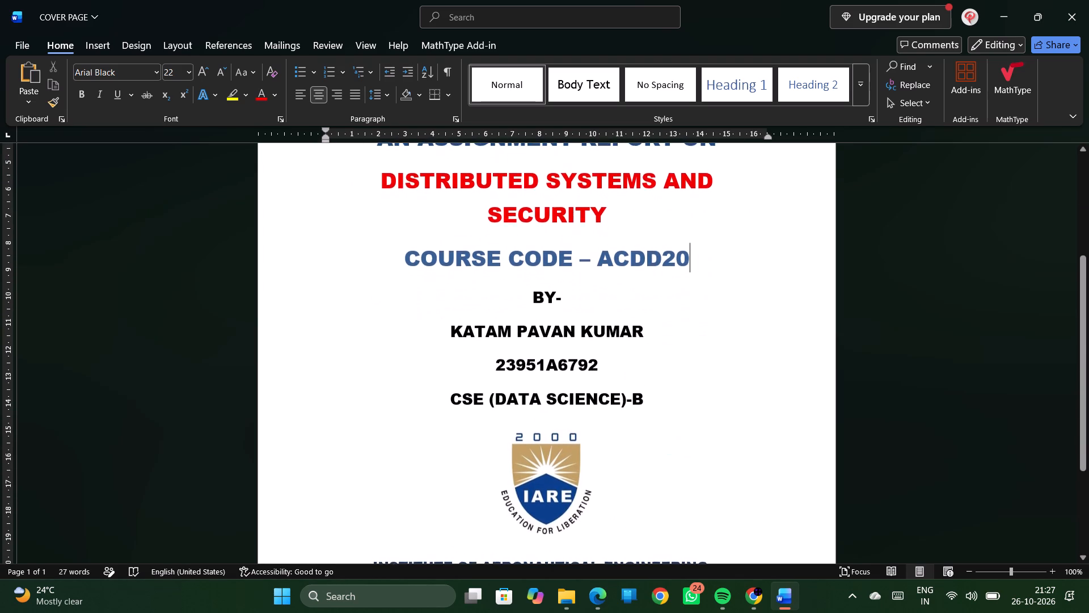
{"action": "scroll", "coordinate": [649, 454], "scroll_direction": "down", "scroll_amount": 8}
{"action": "scroll", "coordinate": [649, 454], "scroll_direction": "up", "scroll_amount": 7}
{"action": "key", "text": "ctrl+p"}
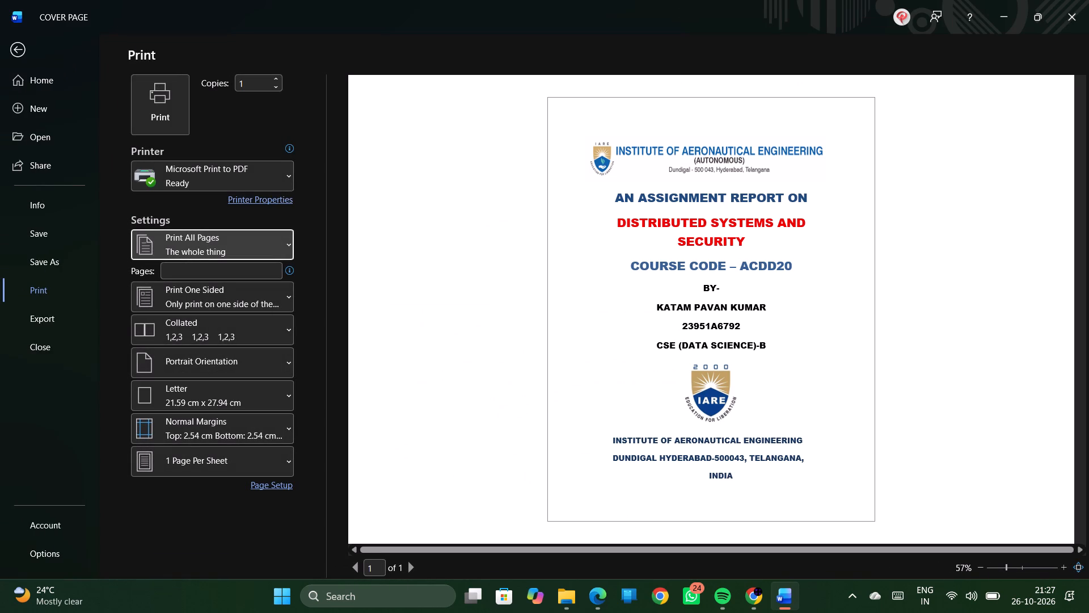
{"action": "left_click", "coordinate": [172, 132]}
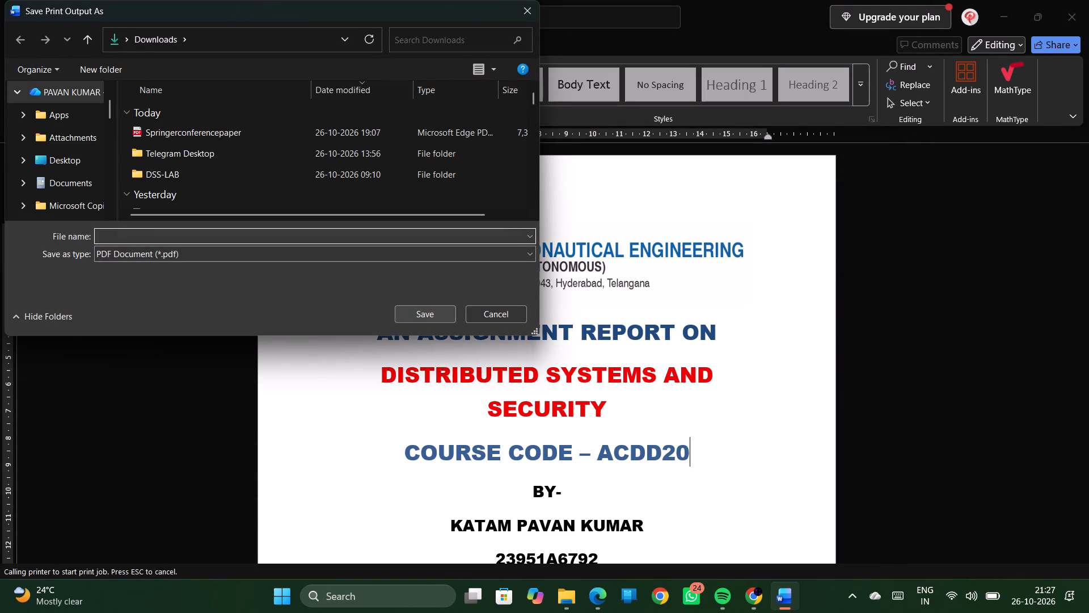
{"action": "type", "text": "DSS"}
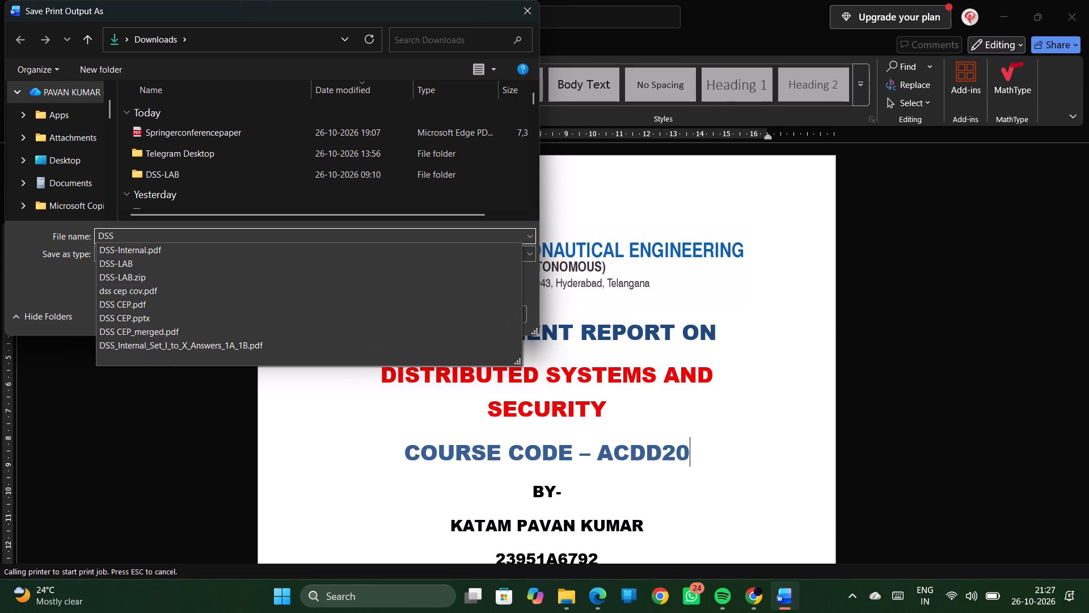
{"action": "key", "text": "space"}
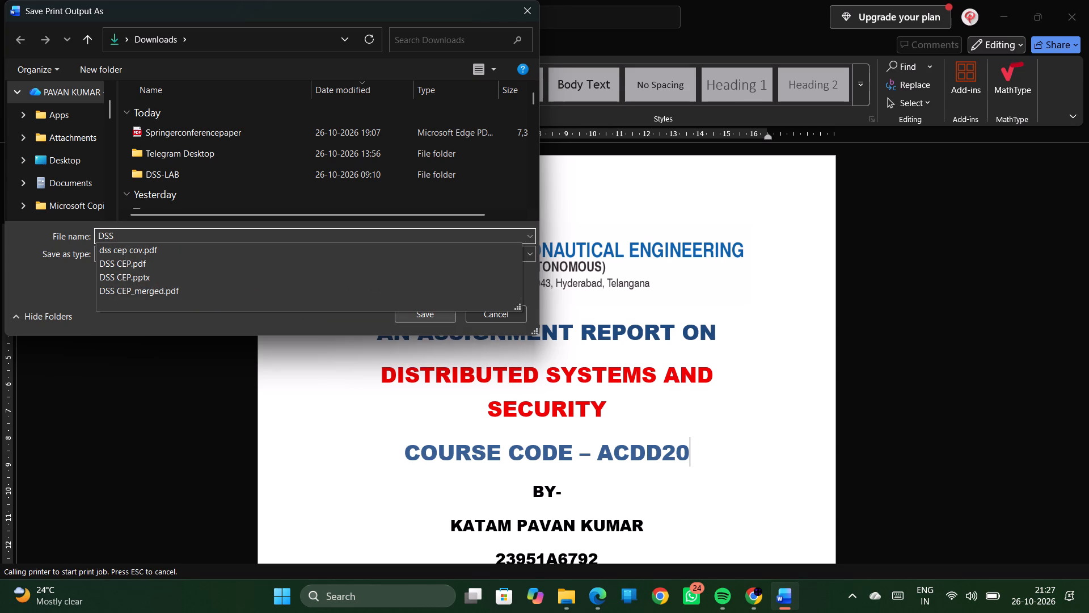
{"action": "type", "text": "COB"}
{"action": "key", "text": "BackSpace"}
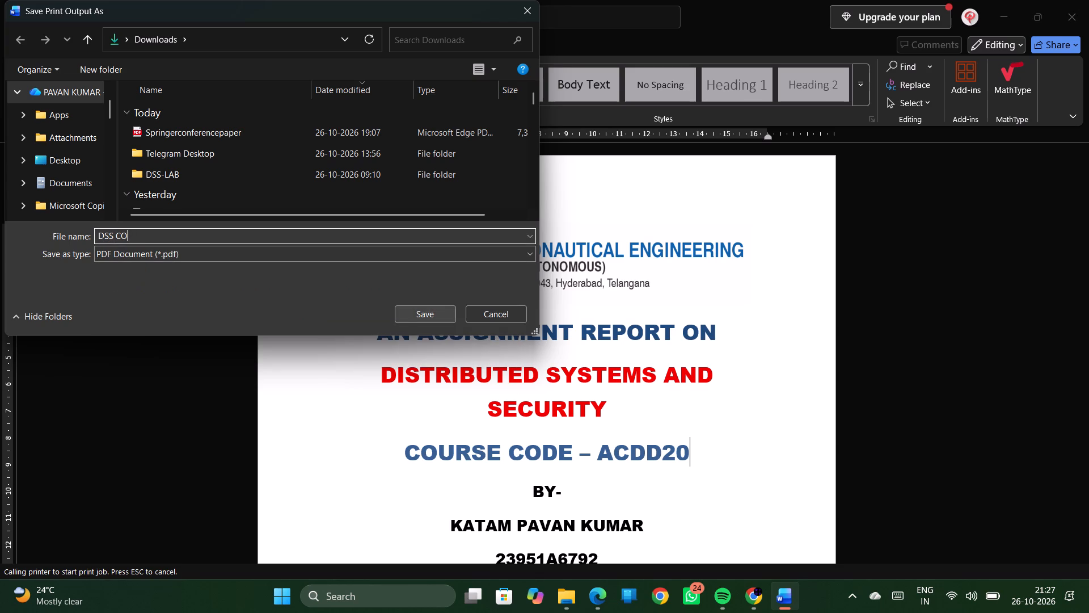
{"action": "key", "text": "v"}
{"action": "key", "text": "Return"}
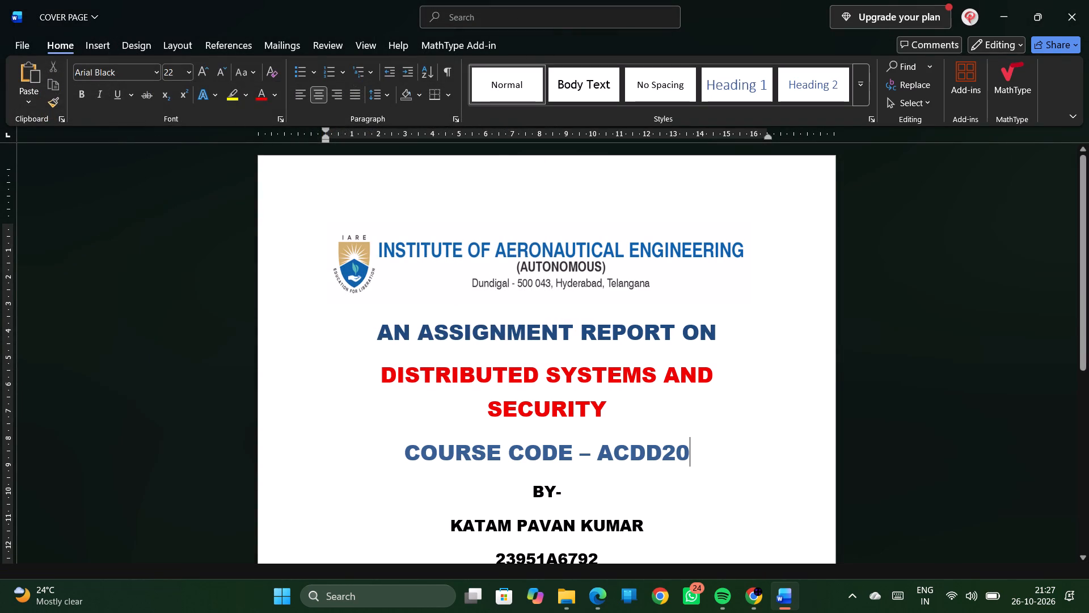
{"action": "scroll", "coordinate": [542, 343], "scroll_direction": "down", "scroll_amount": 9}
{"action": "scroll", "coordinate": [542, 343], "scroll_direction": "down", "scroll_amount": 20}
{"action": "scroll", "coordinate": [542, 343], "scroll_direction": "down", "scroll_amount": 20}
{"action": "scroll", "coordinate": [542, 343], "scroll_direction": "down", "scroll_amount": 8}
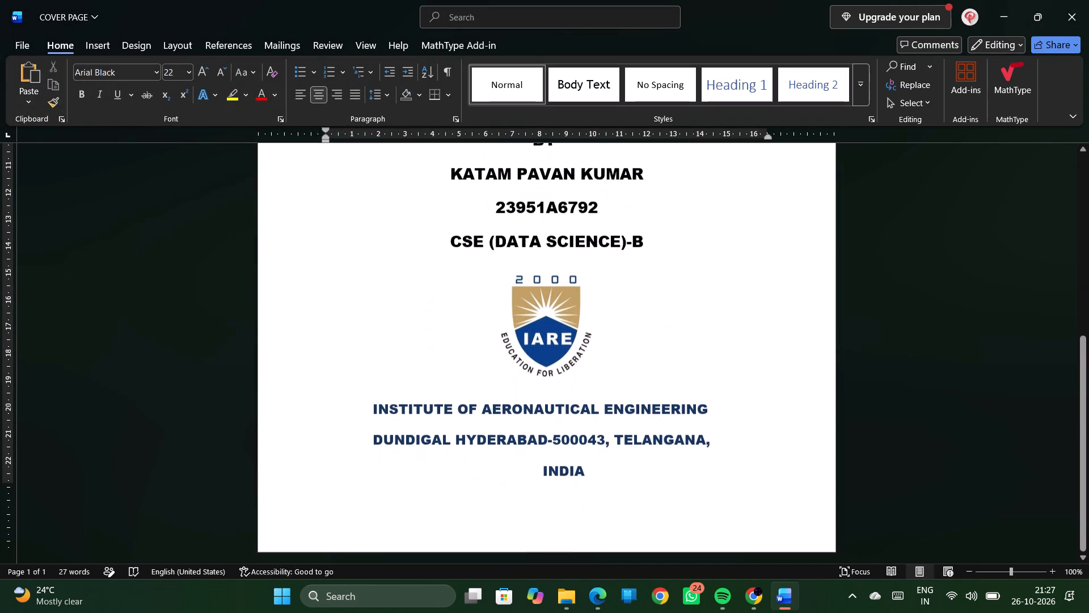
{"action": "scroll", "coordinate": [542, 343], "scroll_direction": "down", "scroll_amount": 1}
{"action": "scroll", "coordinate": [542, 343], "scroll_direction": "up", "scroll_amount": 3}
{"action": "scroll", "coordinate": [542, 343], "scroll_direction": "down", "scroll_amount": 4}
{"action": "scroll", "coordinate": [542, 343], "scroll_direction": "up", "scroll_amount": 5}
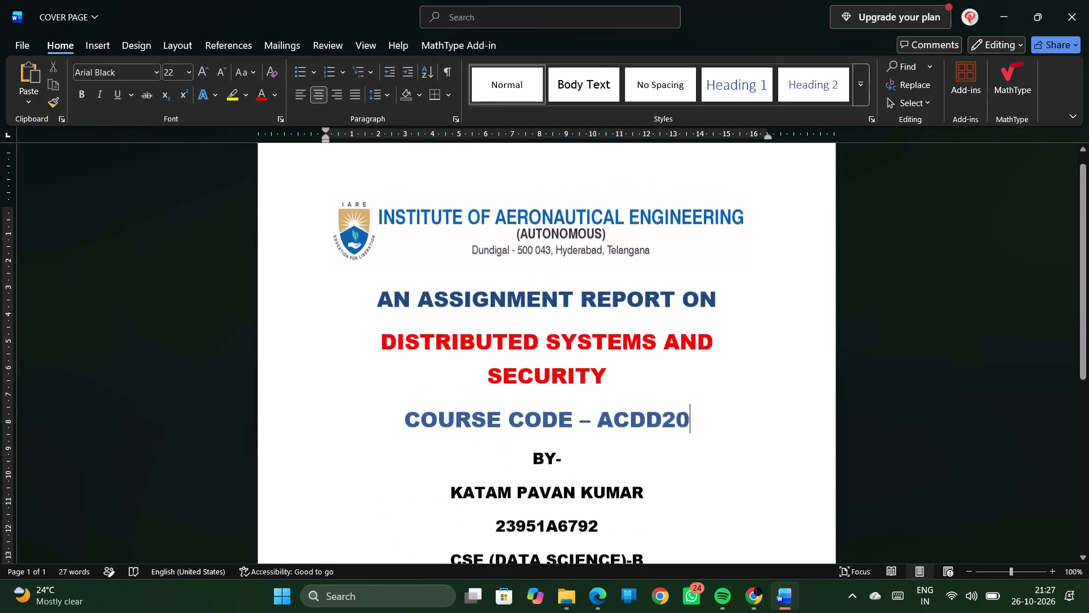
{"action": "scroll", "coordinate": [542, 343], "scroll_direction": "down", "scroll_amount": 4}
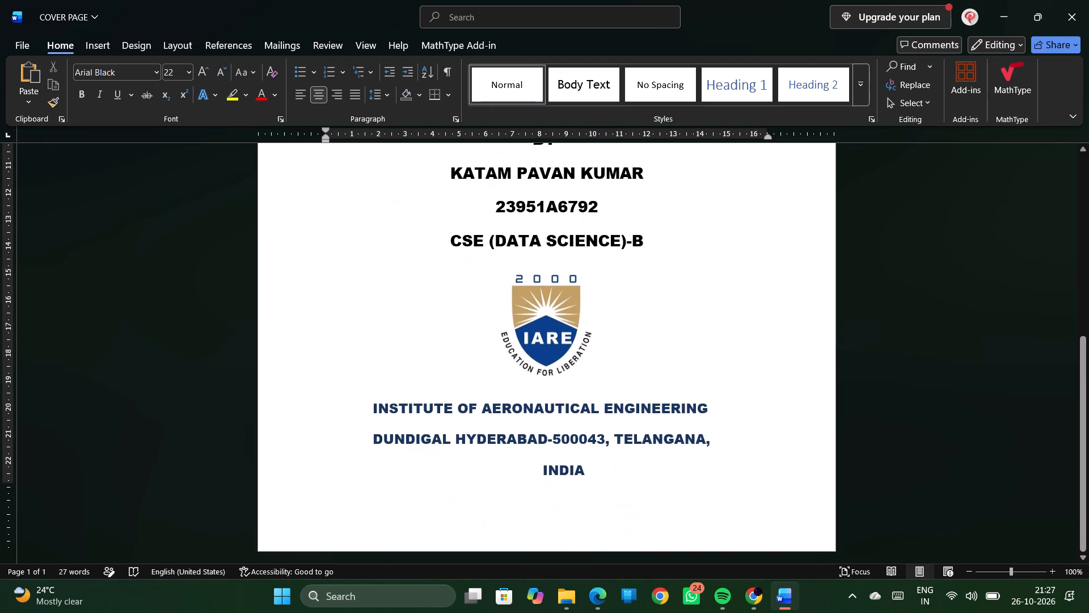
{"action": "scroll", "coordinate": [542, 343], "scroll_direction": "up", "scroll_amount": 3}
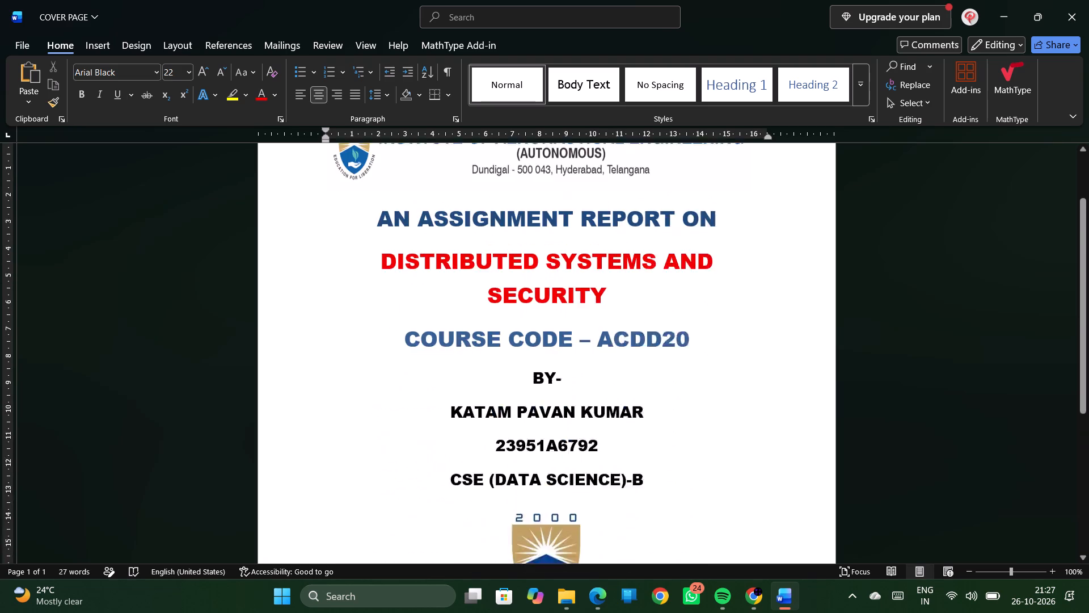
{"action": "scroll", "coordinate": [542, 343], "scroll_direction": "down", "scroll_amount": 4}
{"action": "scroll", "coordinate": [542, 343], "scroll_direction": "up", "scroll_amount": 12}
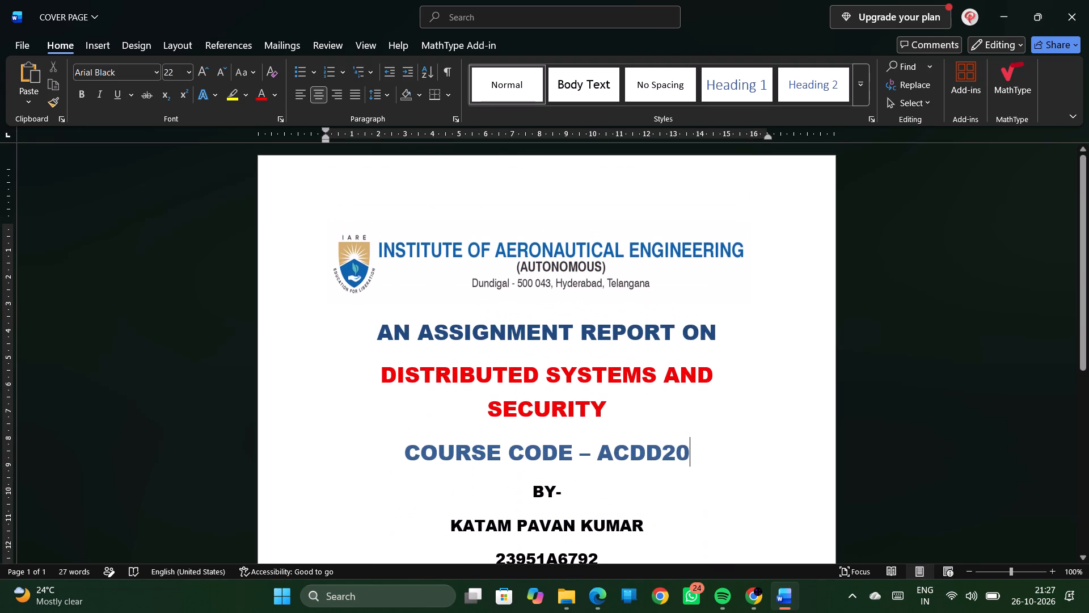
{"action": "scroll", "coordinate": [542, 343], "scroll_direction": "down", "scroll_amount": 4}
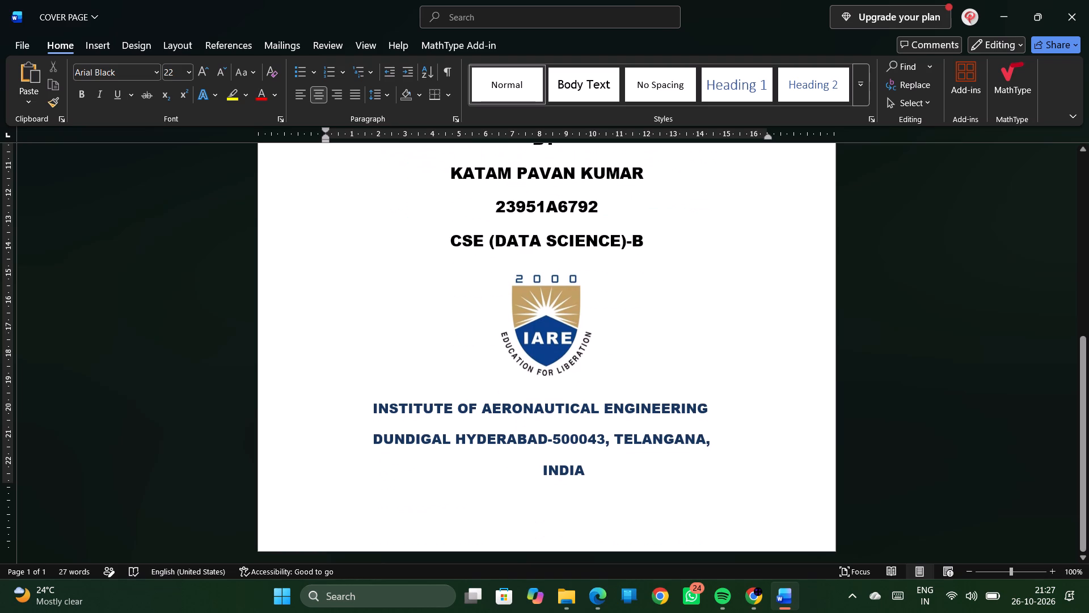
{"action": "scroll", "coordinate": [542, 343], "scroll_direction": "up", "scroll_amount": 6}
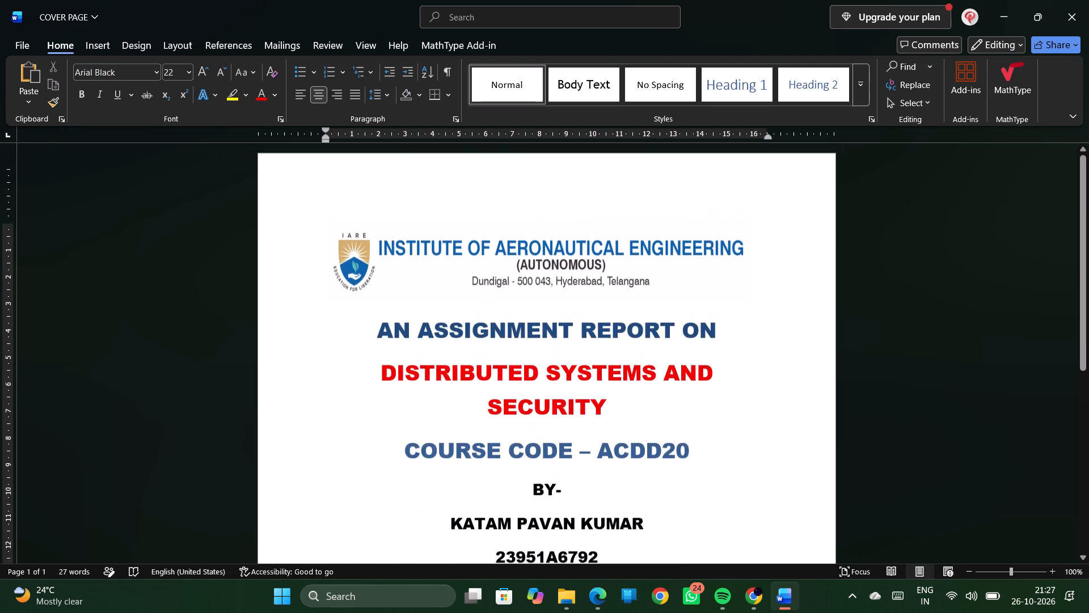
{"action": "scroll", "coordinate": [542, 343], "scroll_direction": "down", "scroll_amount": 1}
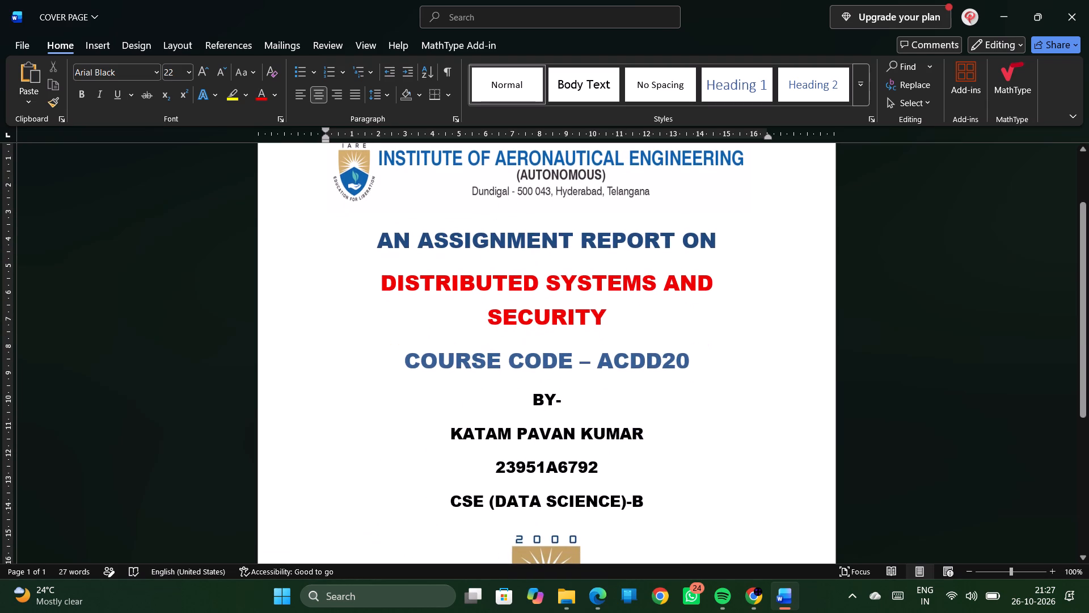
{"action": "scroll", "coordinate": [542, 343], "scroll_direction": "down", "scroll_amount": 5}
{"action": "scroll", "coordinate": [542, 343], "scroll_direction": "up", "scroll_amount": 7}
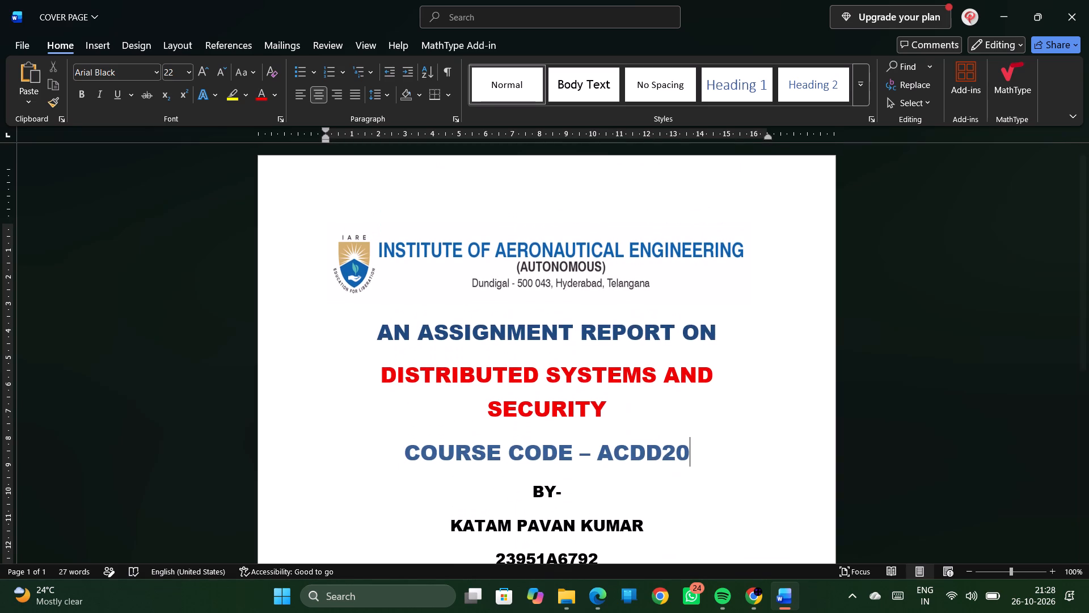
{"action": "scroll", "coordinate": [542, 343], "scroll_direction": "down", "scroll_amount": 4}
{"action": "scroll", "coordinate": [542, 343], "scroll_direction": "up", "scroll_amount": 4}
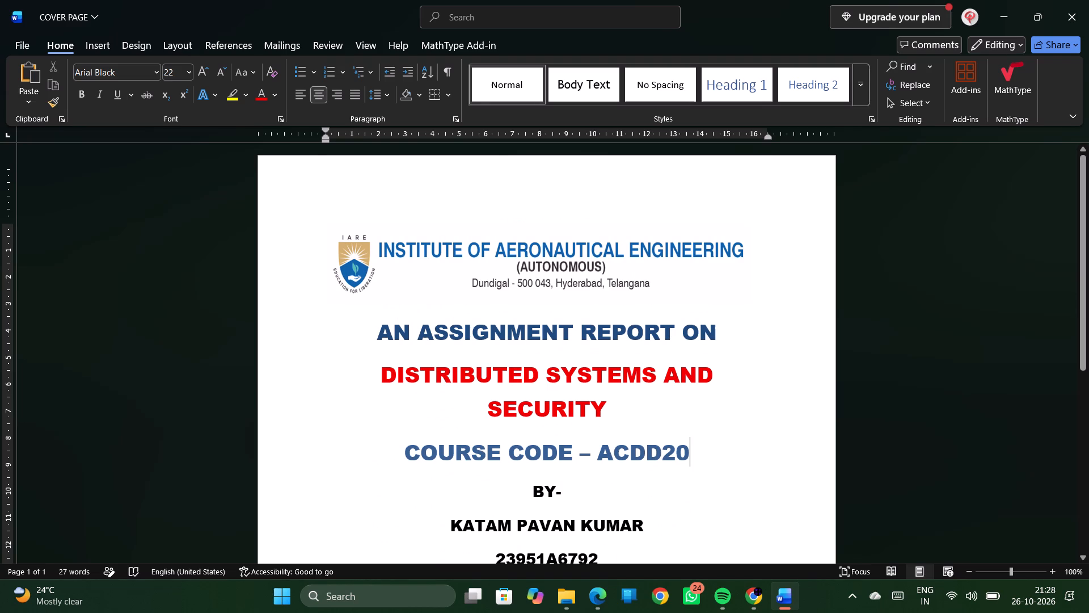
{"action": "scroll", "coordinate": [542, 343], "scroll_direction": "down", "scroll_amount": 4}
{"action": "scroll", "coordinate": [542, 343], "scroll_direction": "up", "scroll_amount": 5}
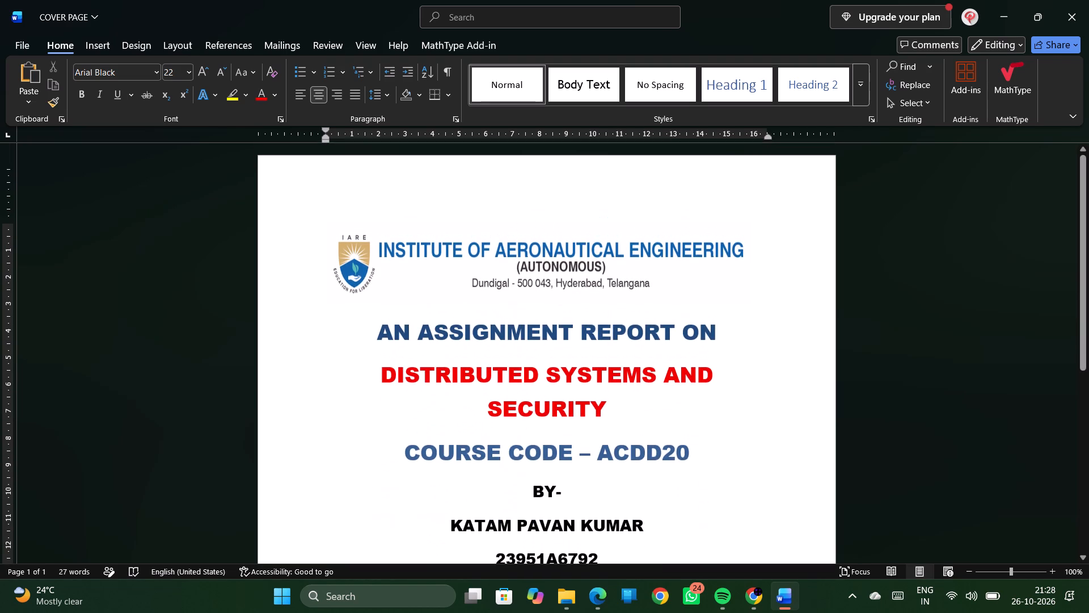
Copy the course name Computer Vision from Chrome's AAT-I list and replace the cover page's red subject title with it, on its own line.
{"action": "left_click", "coordinate": [756, 595]}
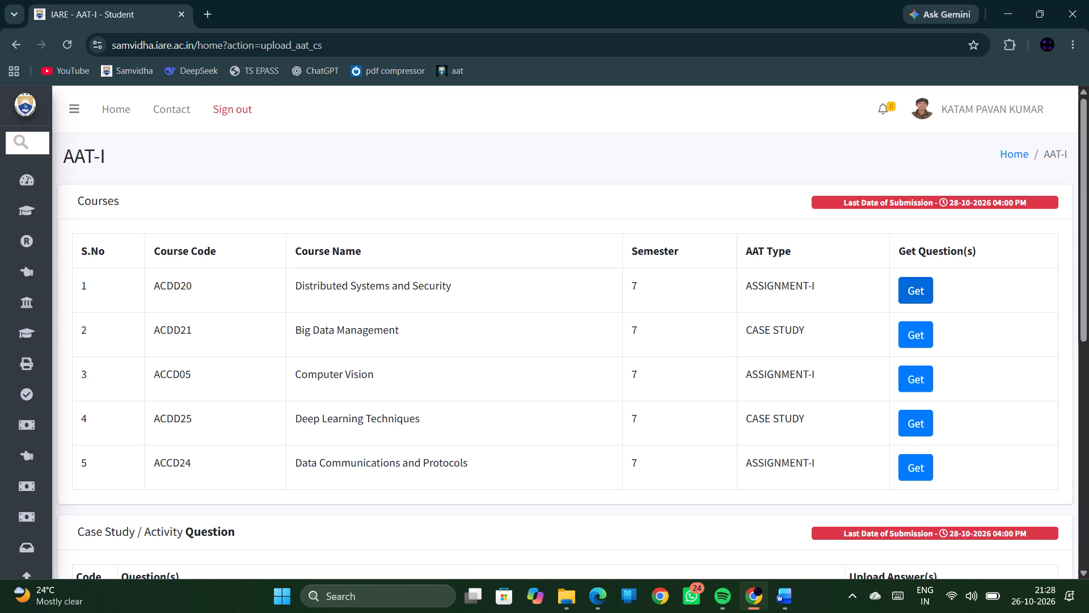
{"action": "double_click", "coordinate": [362, 377]}
{"action": "triple_click", "coordinate": [362, 377]}
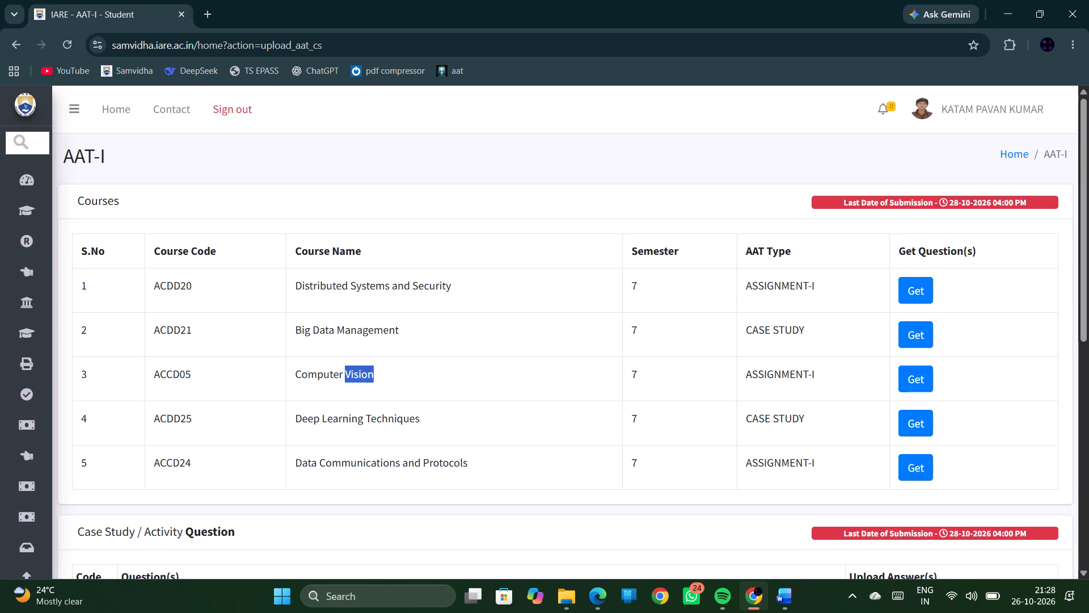
{"action": "key", "text": "ctrl+c"}
{"action": "left_click", "coordinate": [362, 377]}
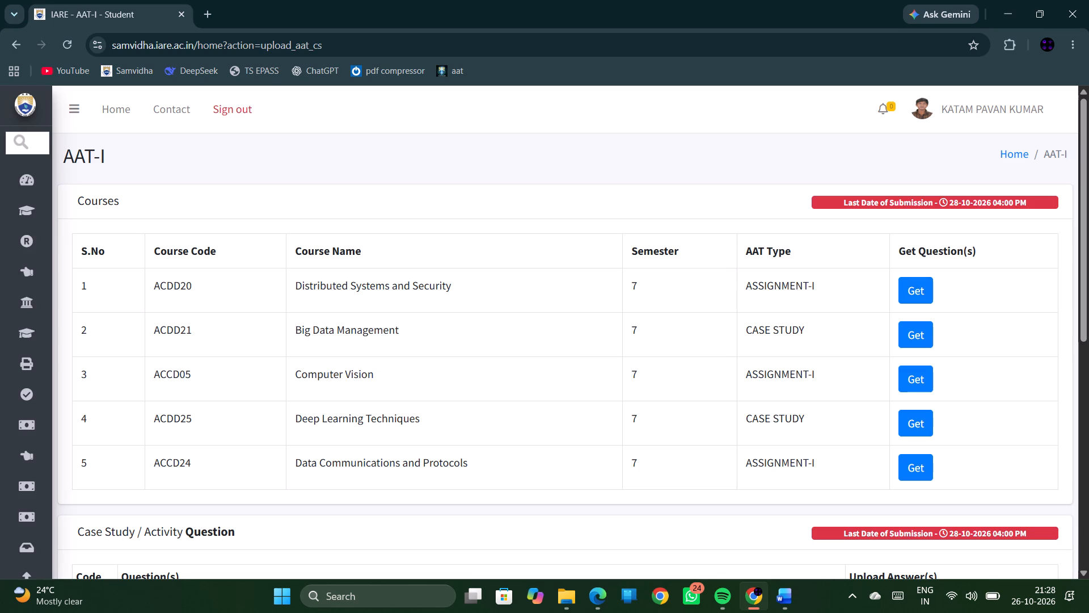
{"action": "left_click", "coordinate": [779, 600]}
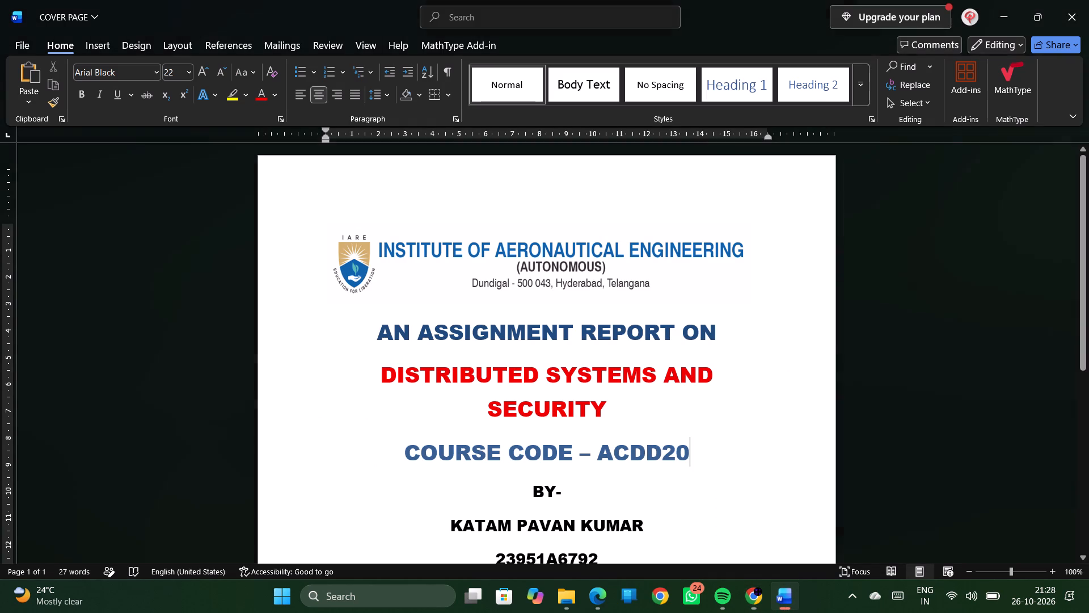
{"action": "triple_click", "coordinate": [441, 385]}
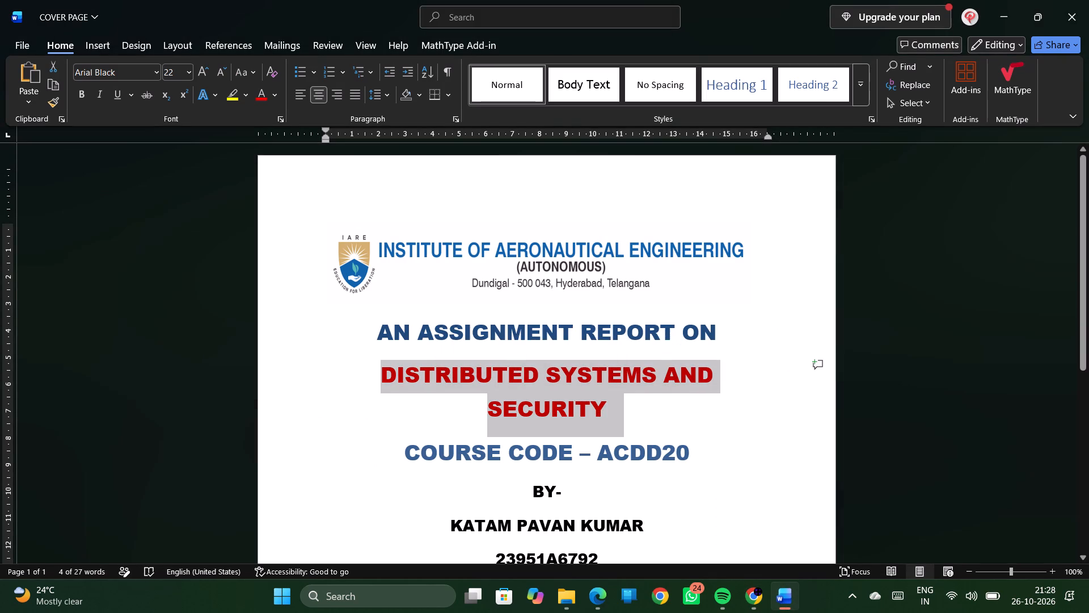
{"action": "key", "text": "ctrl+v"}
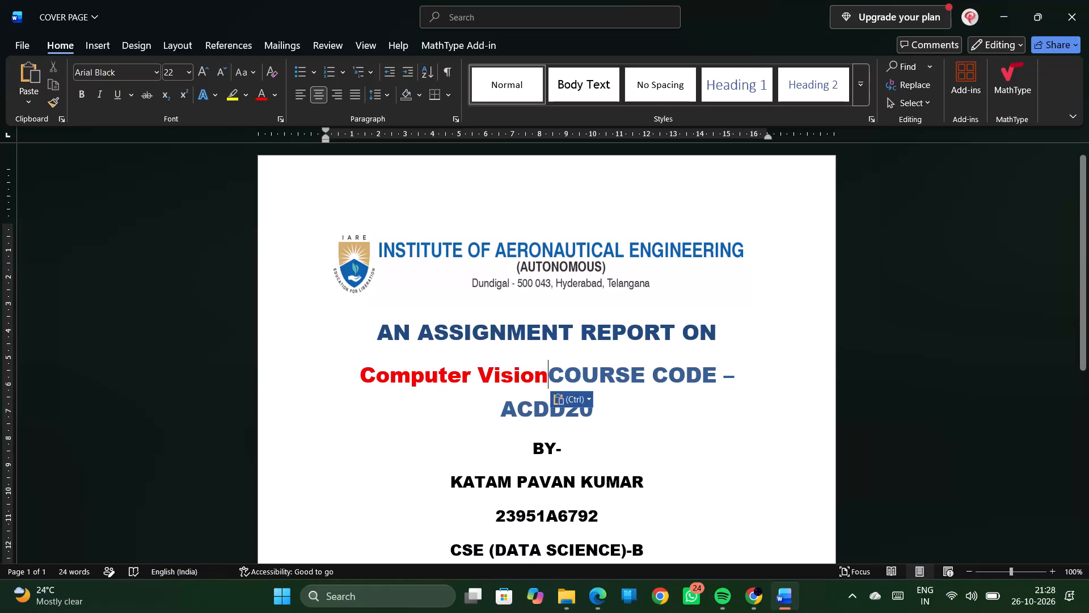
{"action": "key", "text": "Return"}
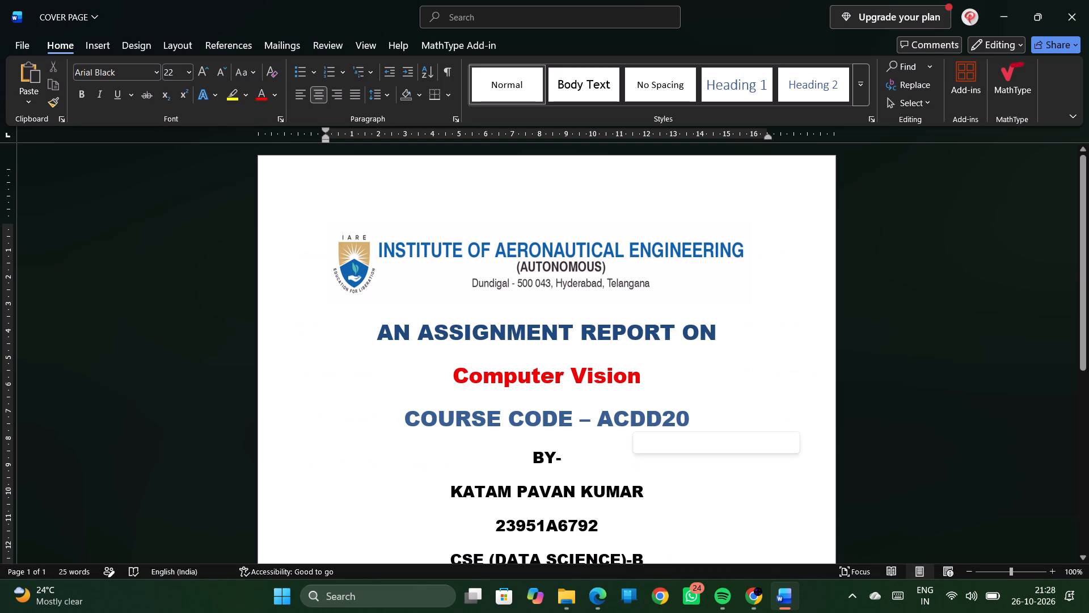
Change the course code on the Computer Vision cover page to ACCD05.
{"action": "left_click", "coordinate": [642, 413]}
{"action": "key", "text": "BackSpace"}
{"action": "key", "text": "c"}
{"action": "key", "text": "Right"}
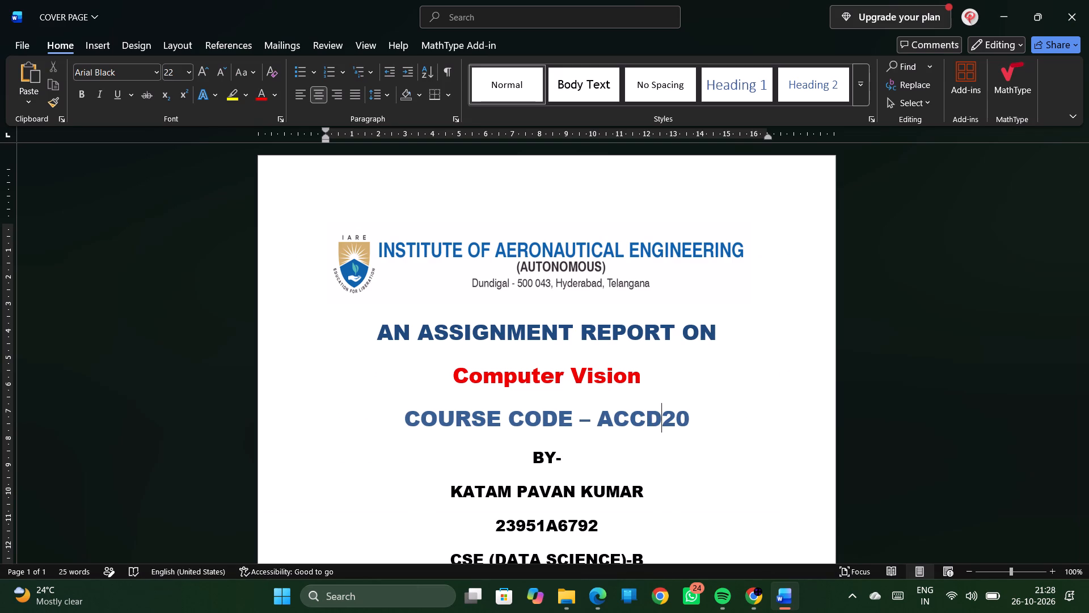
{"action": "key", "text": "Right"}
{"action": "key", "text": "BackSpace"}
{"action": "key", "text": "Right"}
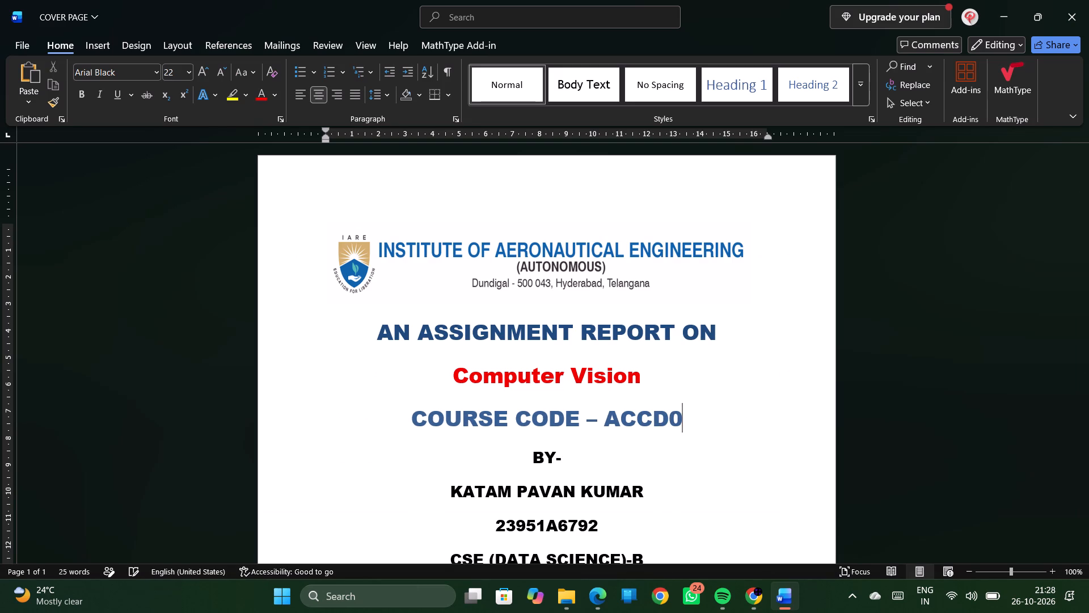
{"action": "key", "text": "5"}
Print the whole cover page with Microsoft Print to PDF and save it in Downloads as CV COV.
{"action": "scroll", "coordinate": [642, 413], "scroll_direction": "down", "scroll_amount": 6}
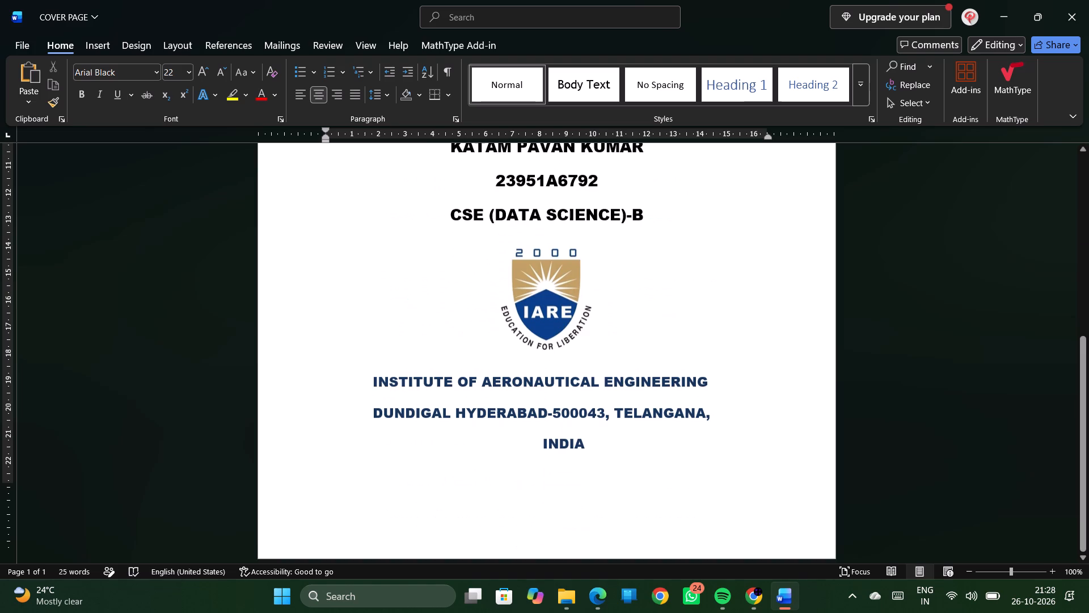
{"action": "scroll", "coordinate": [642, 413], "scroll_direction": "up", "scroll_amount": 6}
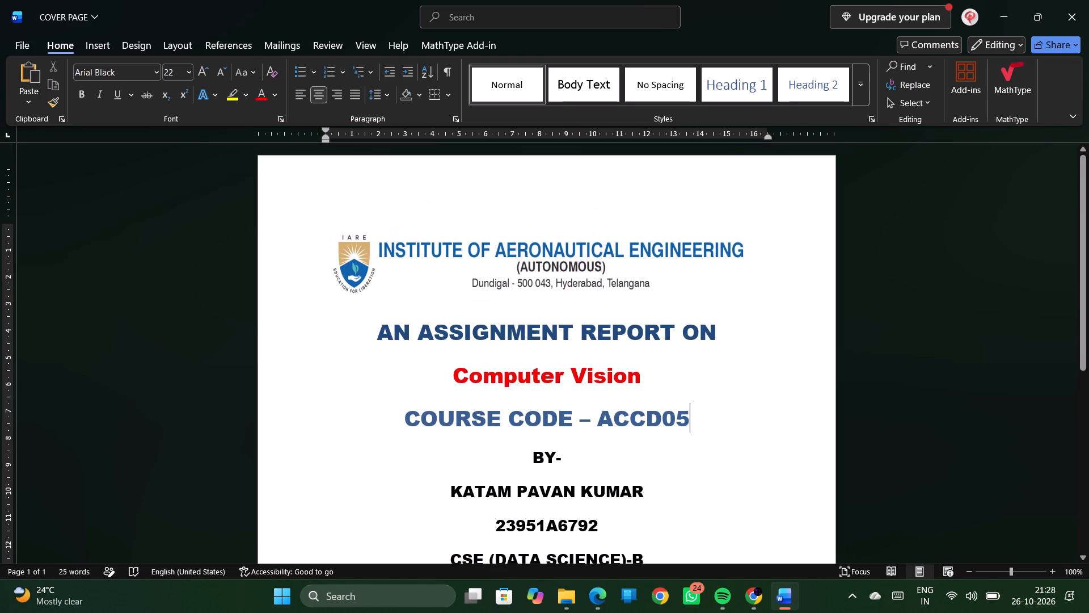
{"action": "key", "text": "ctrl+p"}
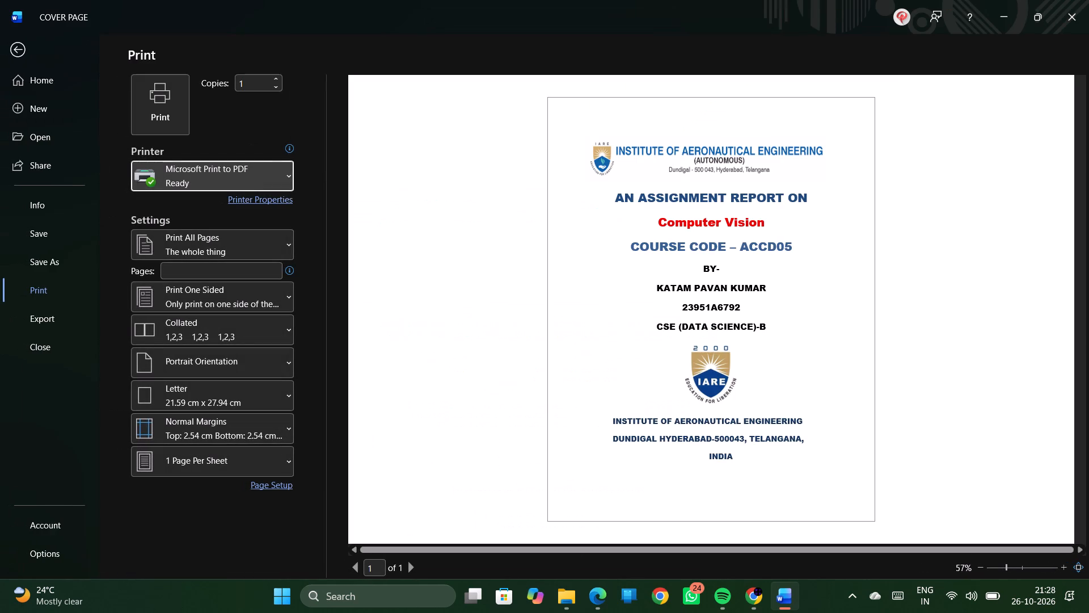
{"action": "left_click", "coordinate": [142, 96]}
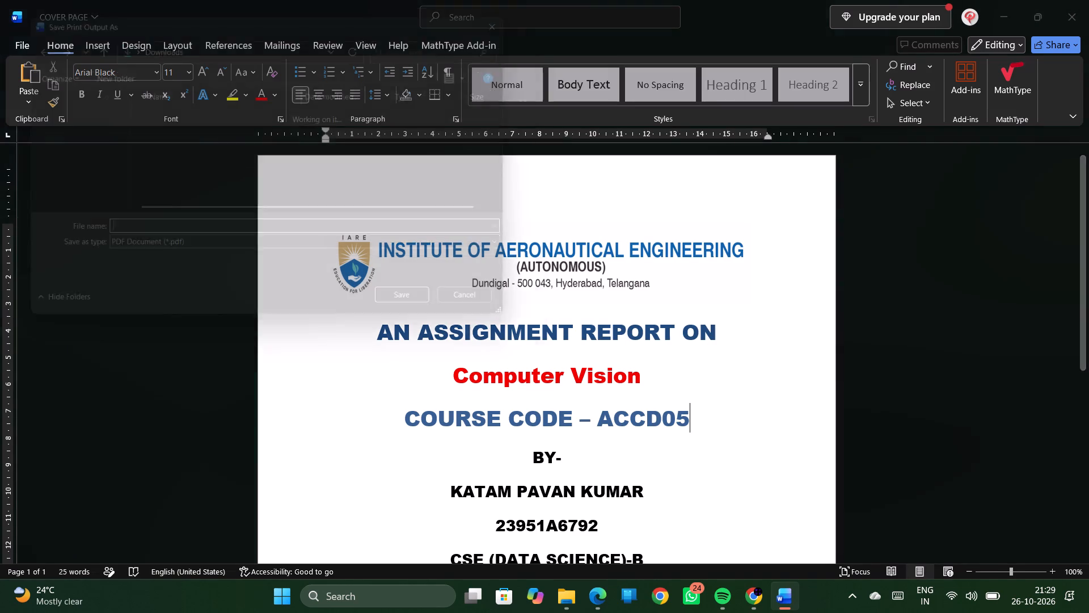
{"action": "type", "text": "CV"}
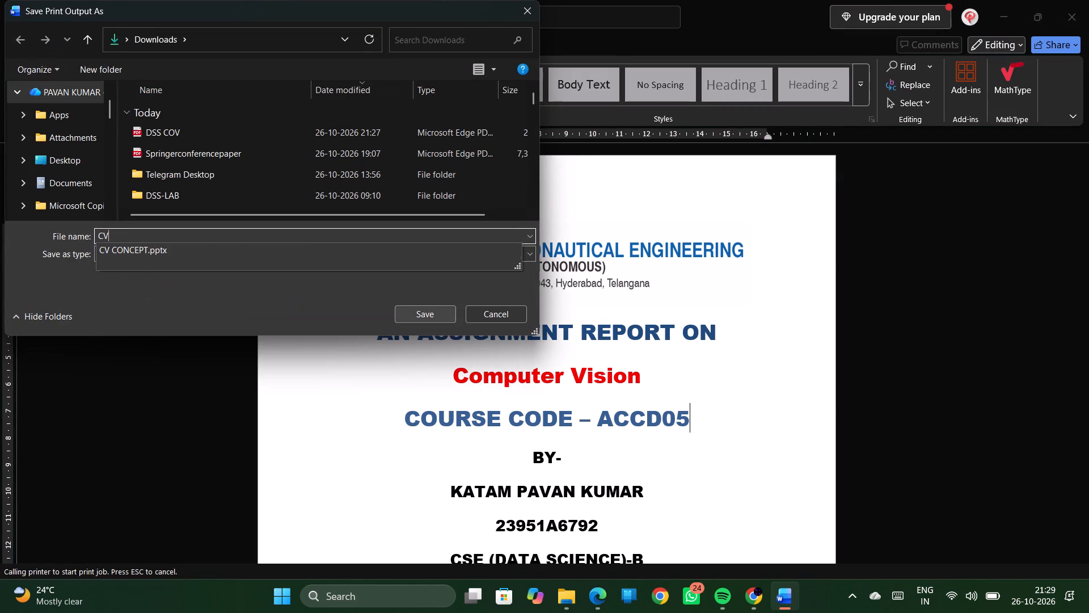
{"action": "key", "text": "space"}
{"action": "type", "text": "COV"}
{"action": "key", "text": "Return"}
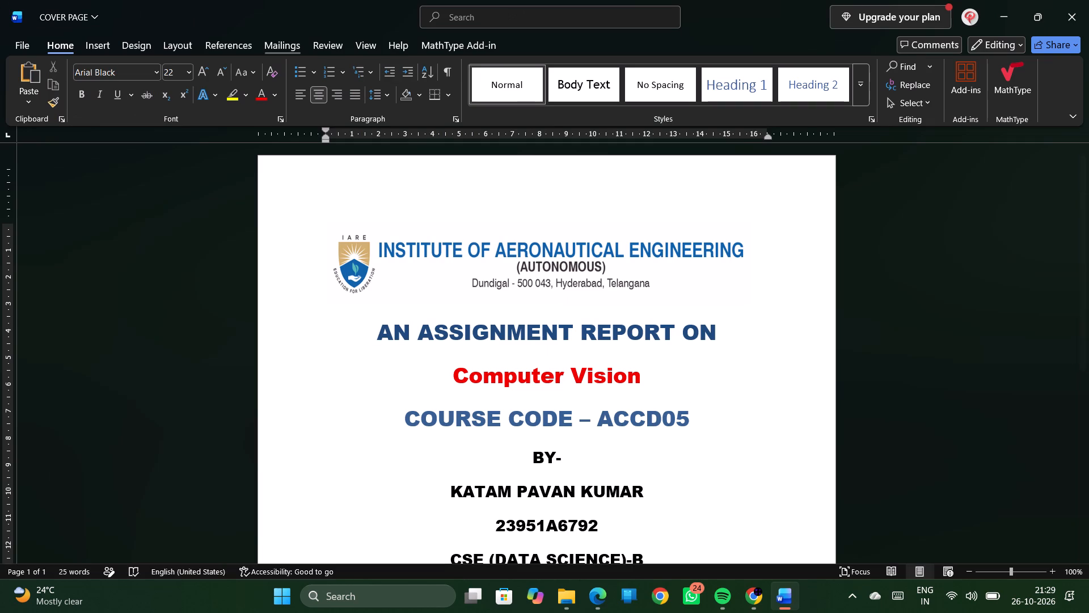
Copy the course name Data Communications and Protocols from Chrome's AAT-I list and replace the cover page's red subject title with it, on its own line.
{"action": "left_click", "coordinate": [757, 594]}
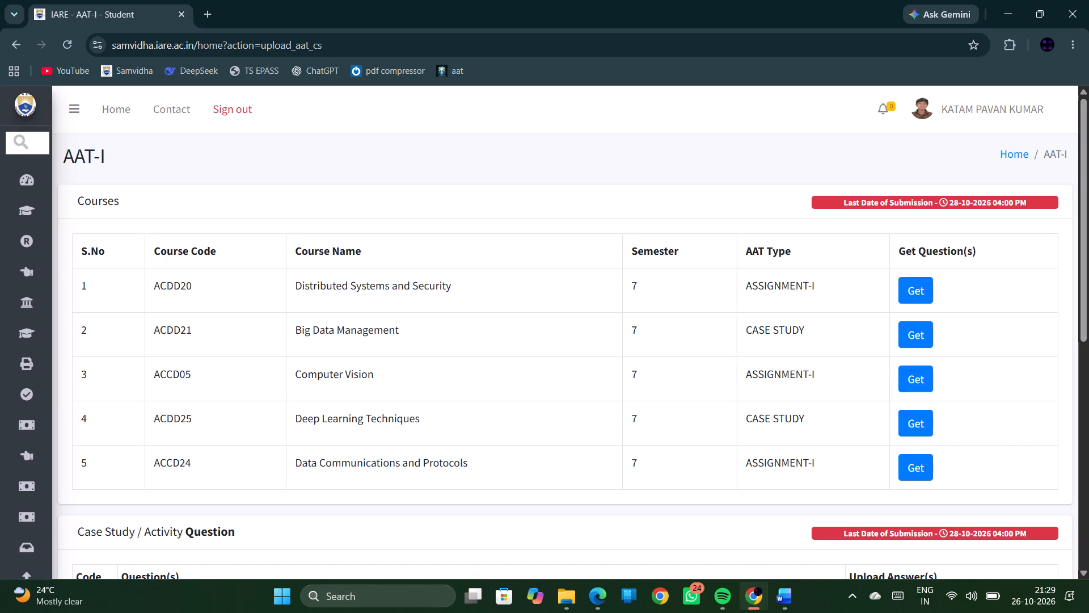
{"action": "triple_click", "coordinate": [417, 465]}
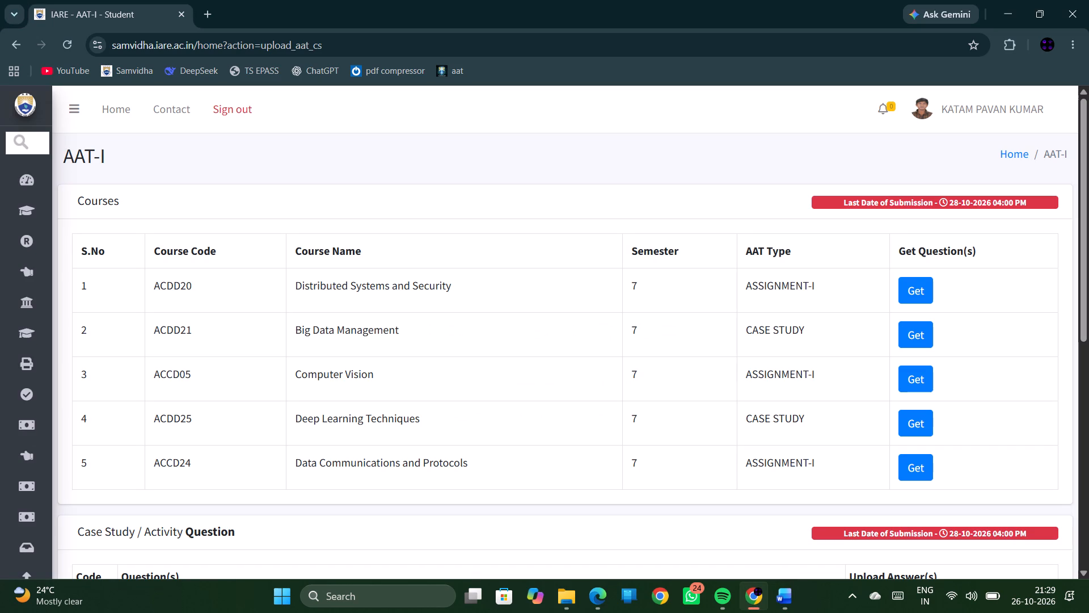
{"action": "key", "text": "ctrl+c"}
{"action": "left_click", "coordinate": [417, 465]}
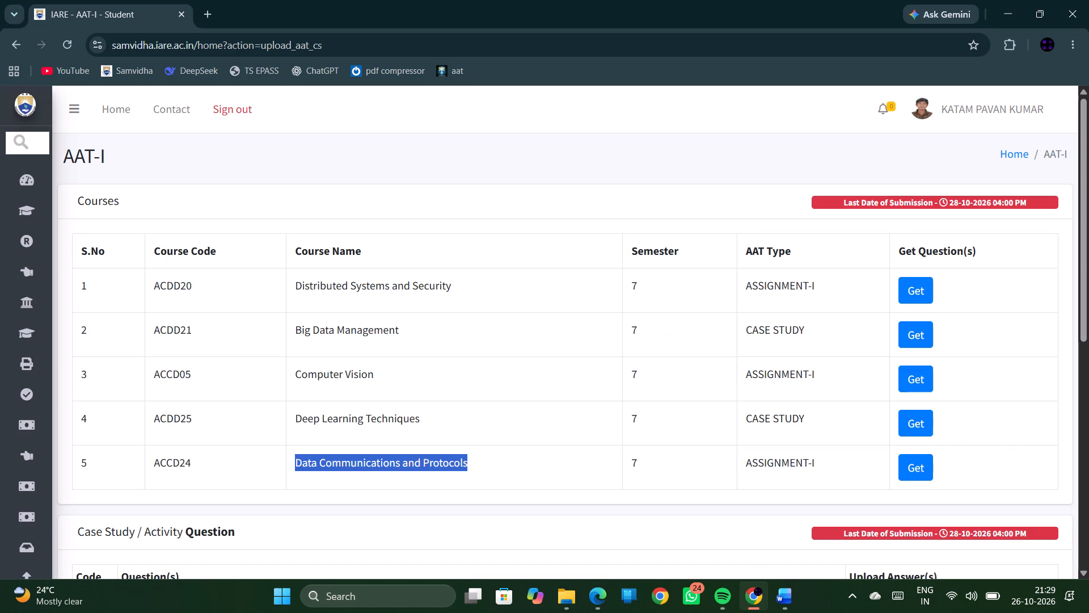
{"action": "left_click", "coordinate": [779, 598]}
{"action": "triple_click", "coordinate": [537, 375]}
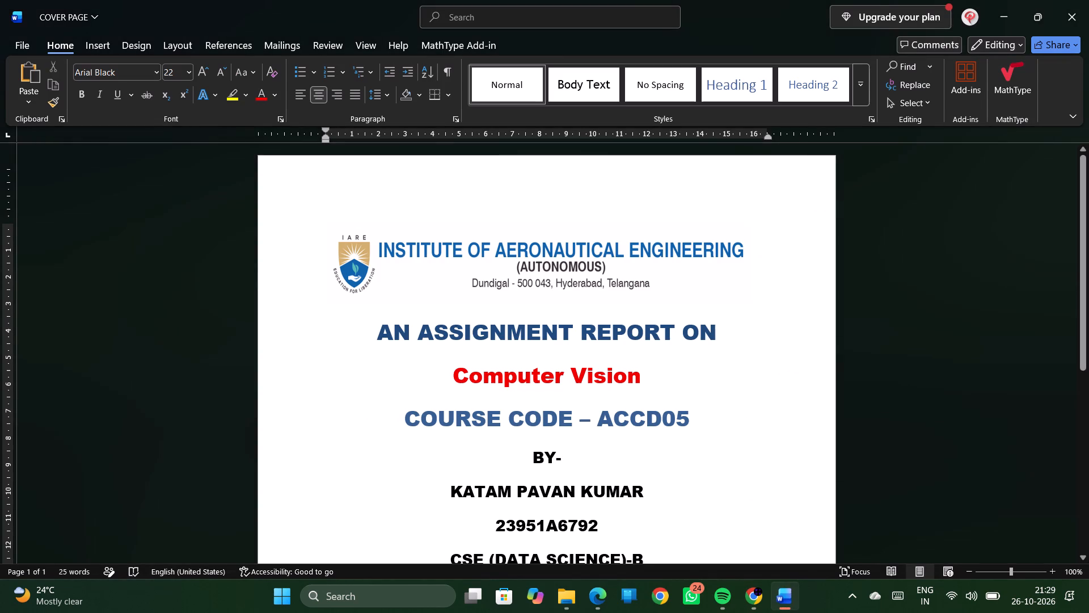
{"action": "key", "text": "ctrl+v"}
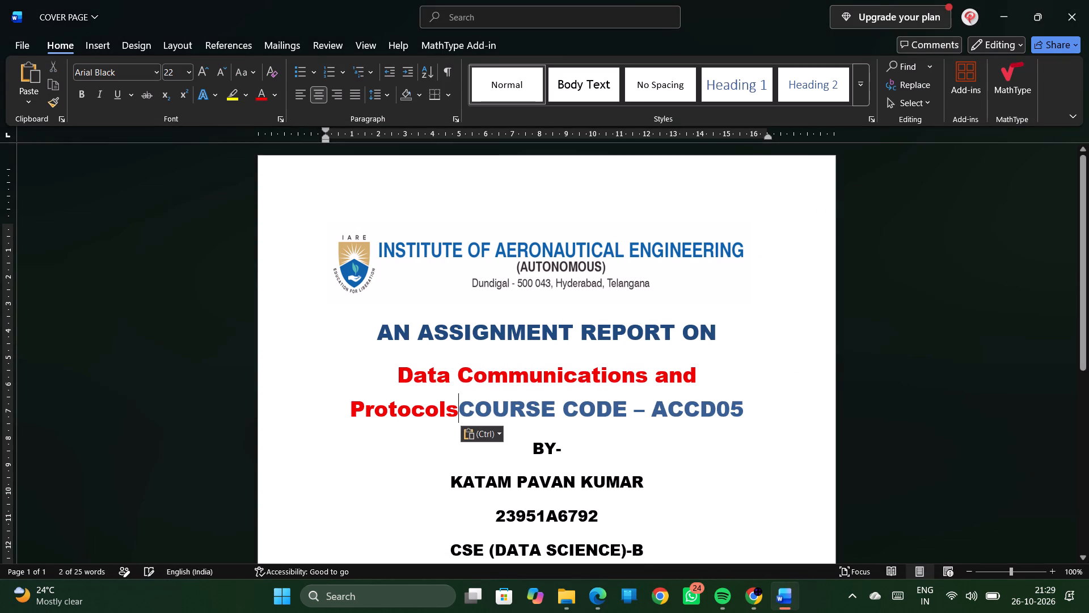
{"action": "key", "text": "Return"}
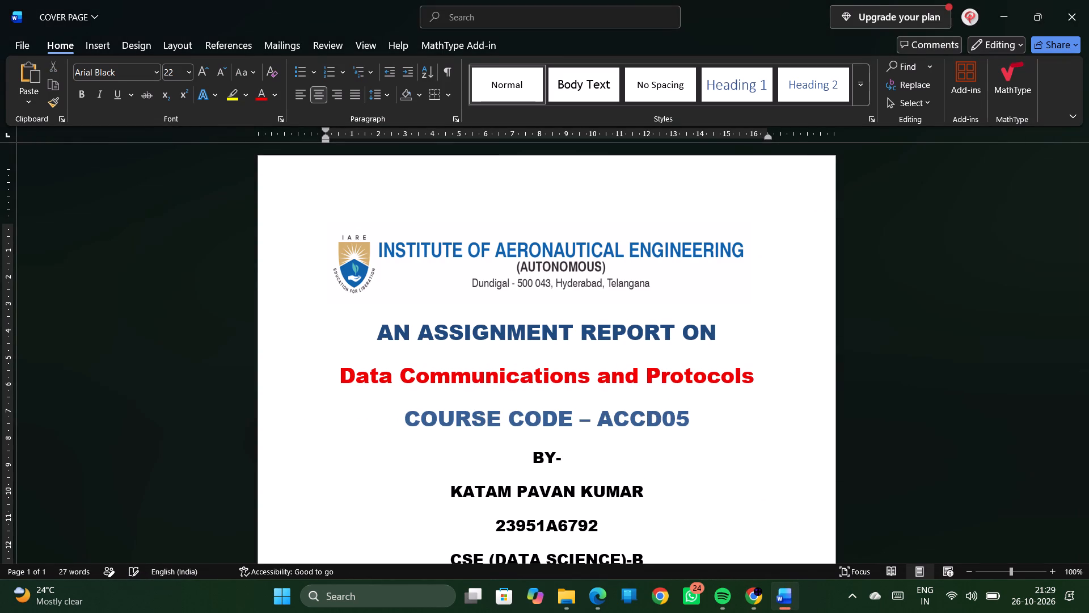
Check the Data Communications and Protocols course code in Chrome's AAT-I list and change the cover page's course code to ACCD24.
{"action": "left_click", "coordinate": [750, 599]}
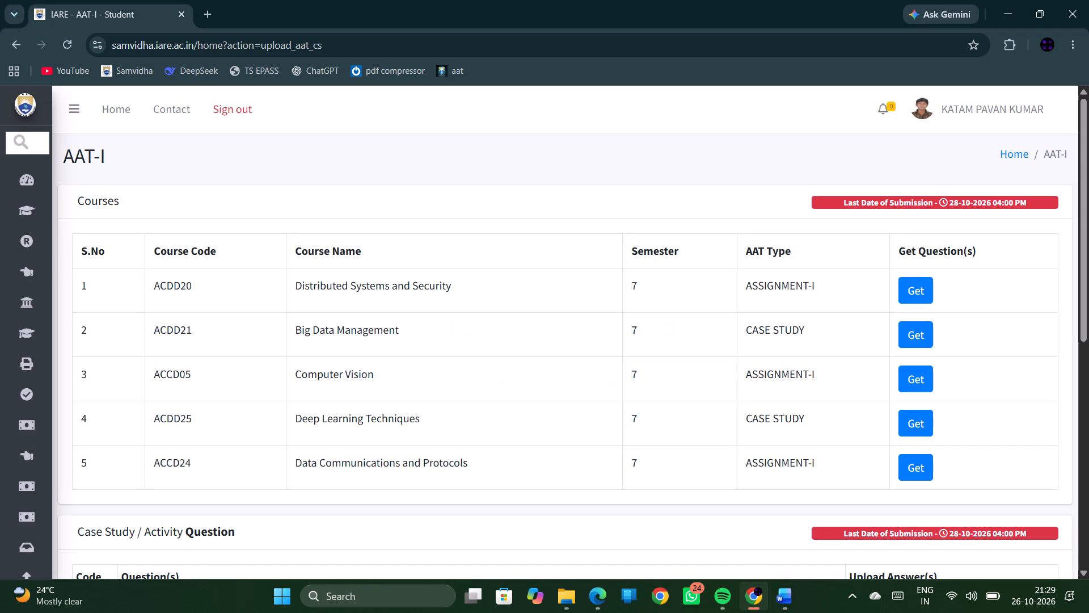
{"action": "left_click", "coordinate": [788, 594]}
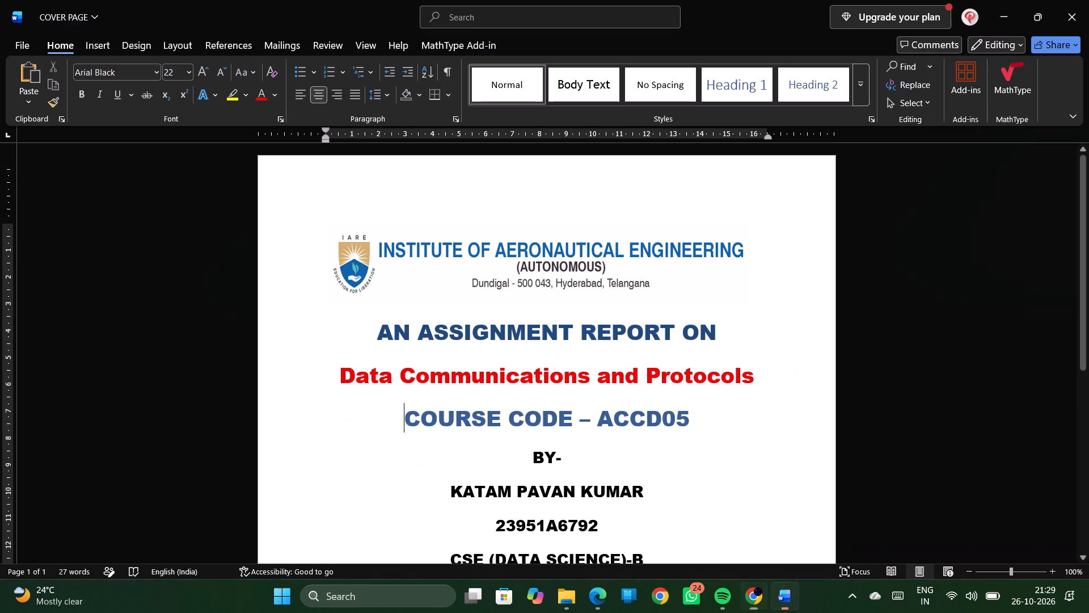
{"action": "left_click", "coordinate": [683, 422]}
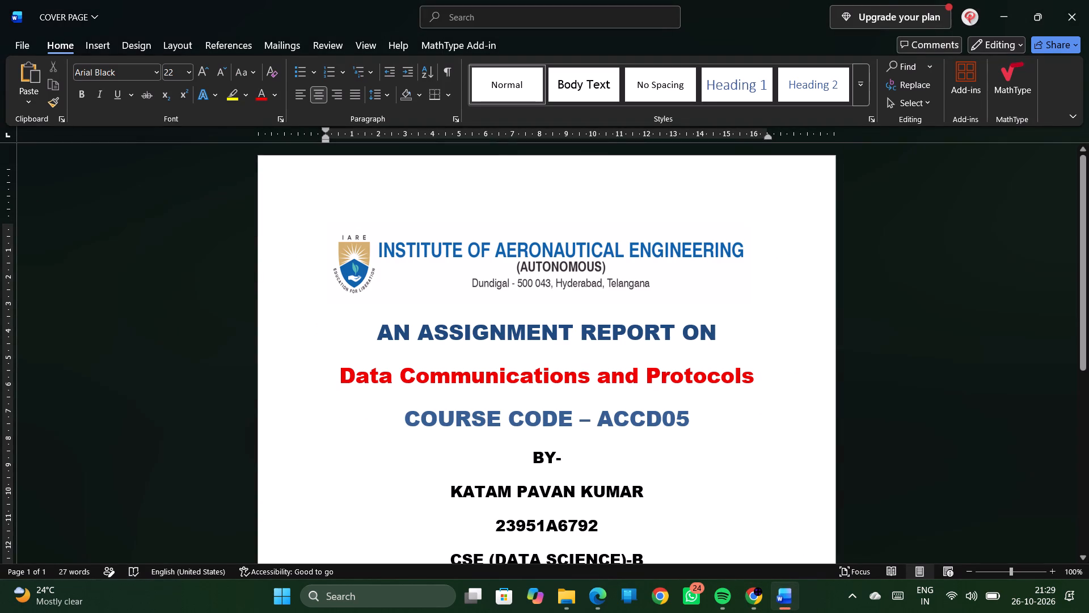
{"action": "key", "text": "BackSpace"}
{"action": "key", "text": "BackSpace"}
{"action": "type", "text": "24"}
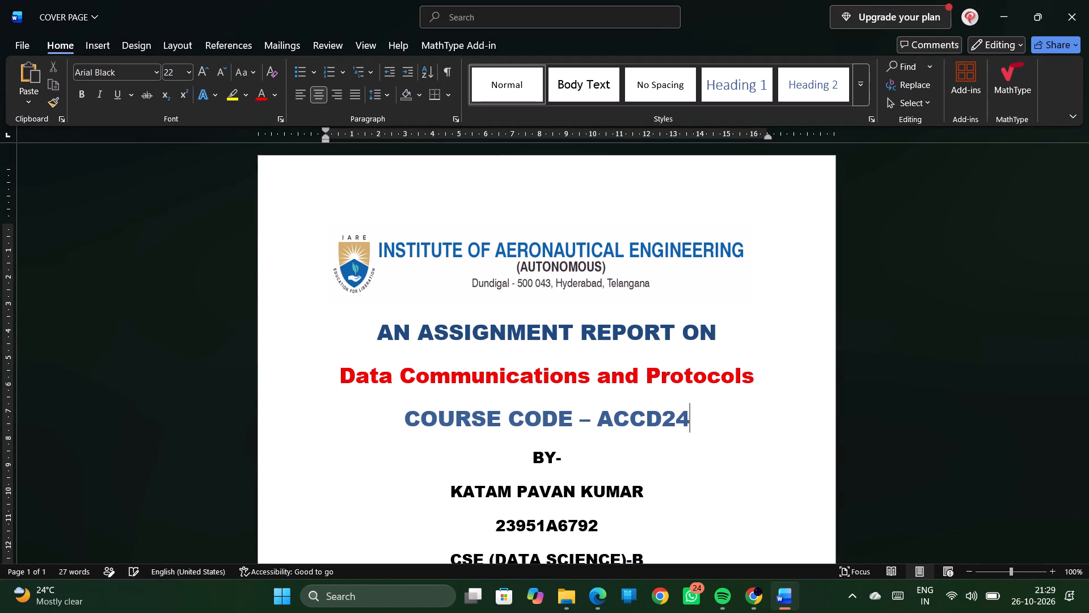
{"action": "left_click", "coordinate": [916, 405]}
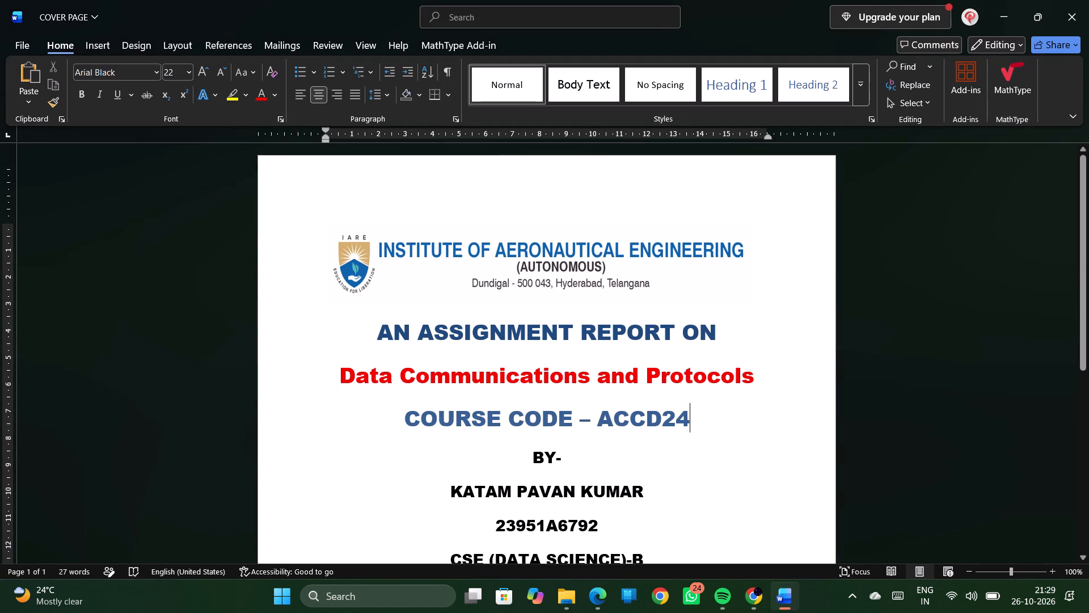
Print the whole cover page with Microsoft Print to PDF and save it in Downloads as DCP COV.
{"action": "scroll", "coordinate": [916, 405], "scroll_direction": "down", "scroll_amount": 8}
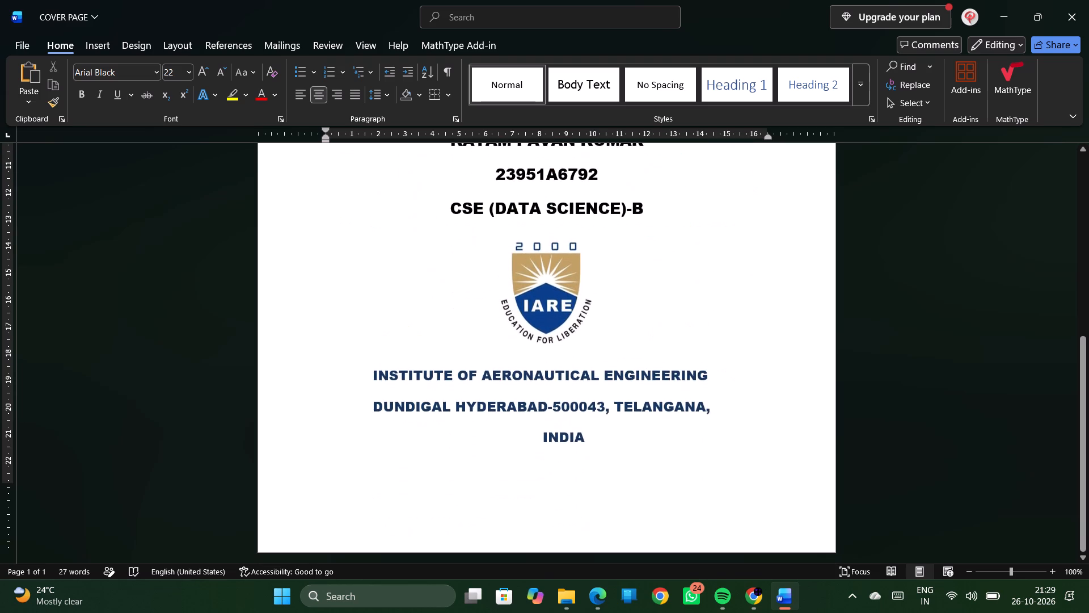
{"action": "scroll", "coordinate": [916, 405], "scroll_direction": "up", "scroll_amount": 10}
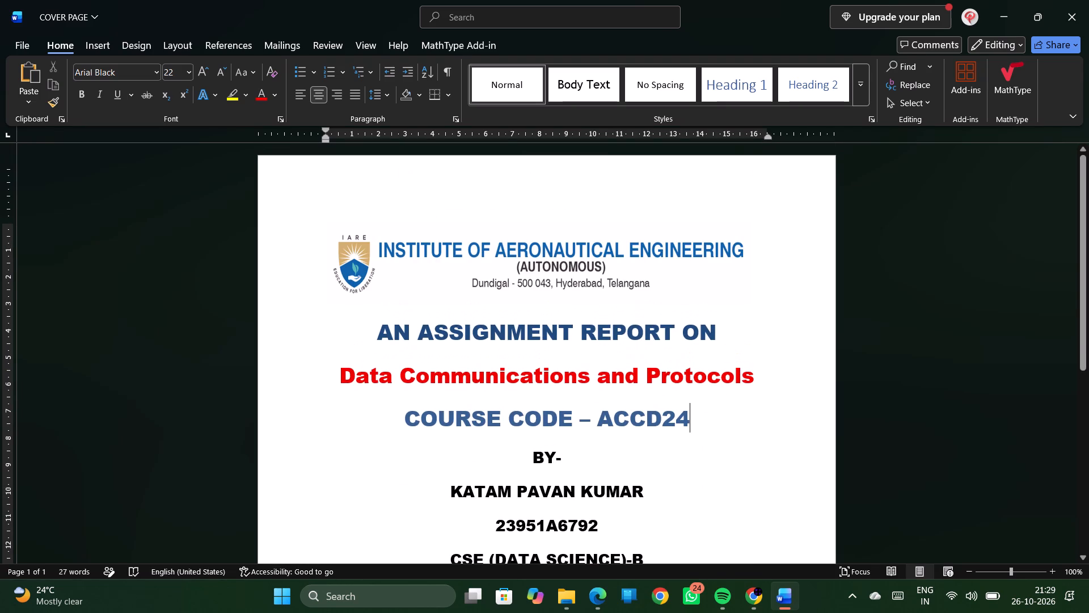
{"action": "key", "text": "ctrl+p"}
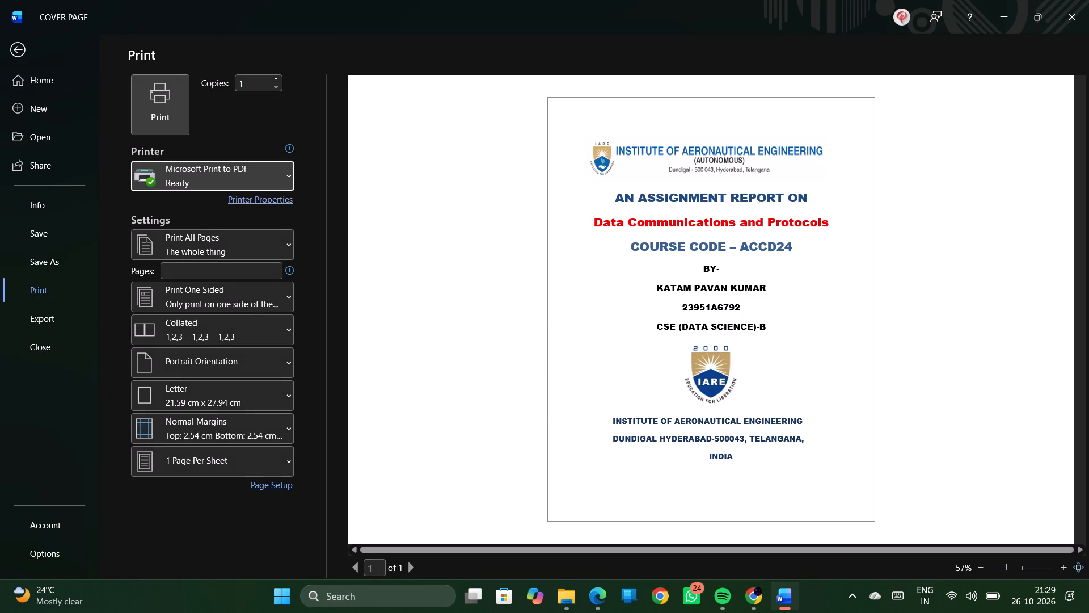
{"action": "left_click", "coordinate": [175, 106]}
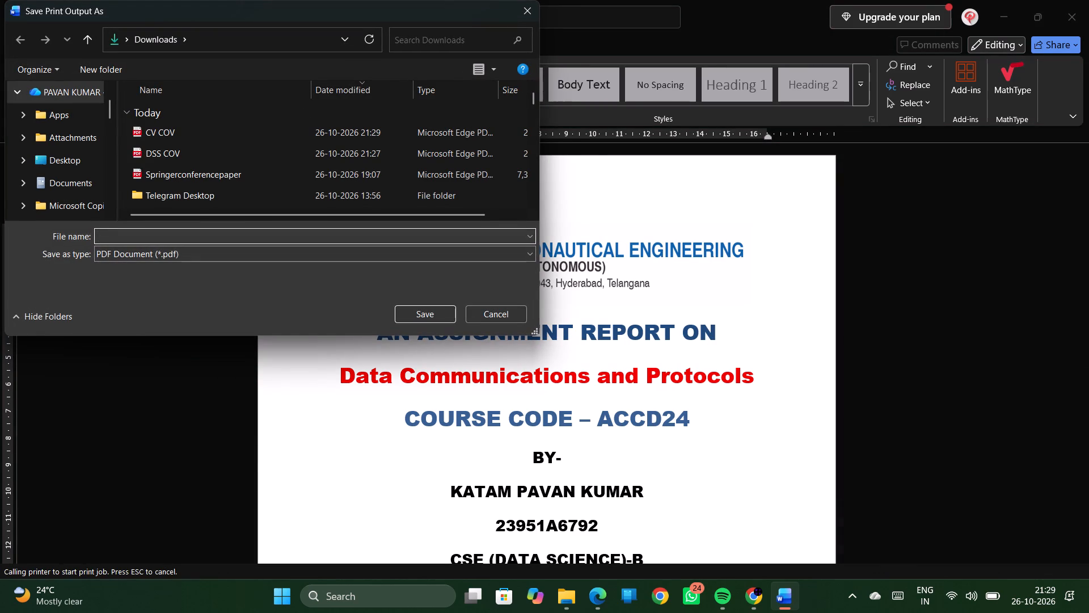
{"action": "type", "text": "DCP COV"}
{"action": "key", "text": "Return"}
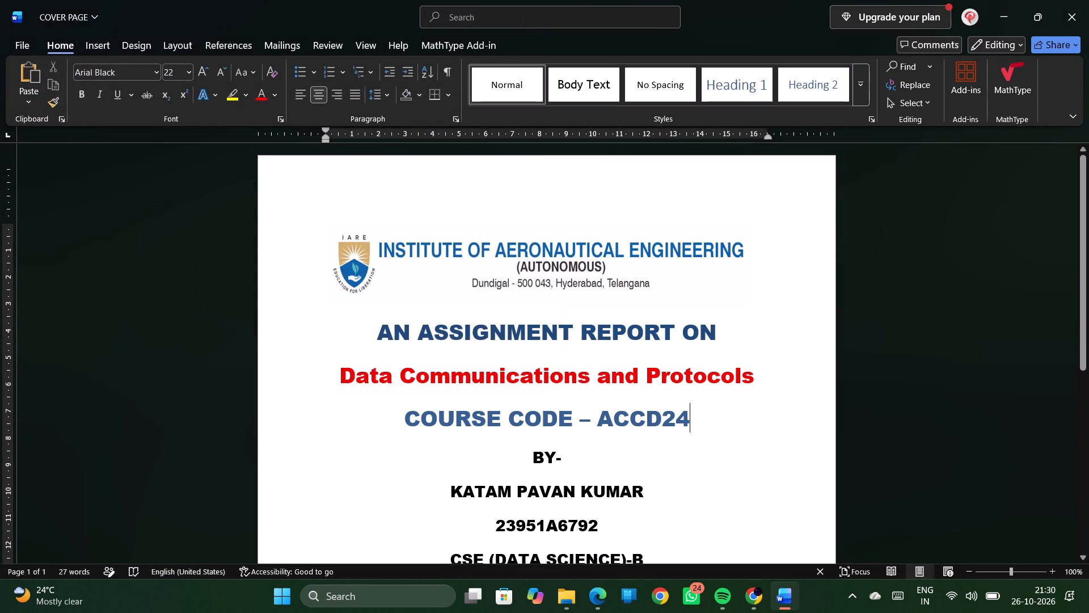
Change the article AN to A in the cover page's assignment report heading.
{"action": "left_click", "coordinate": [406, 334]}
{"action": "key", "text": "BackSpace"}
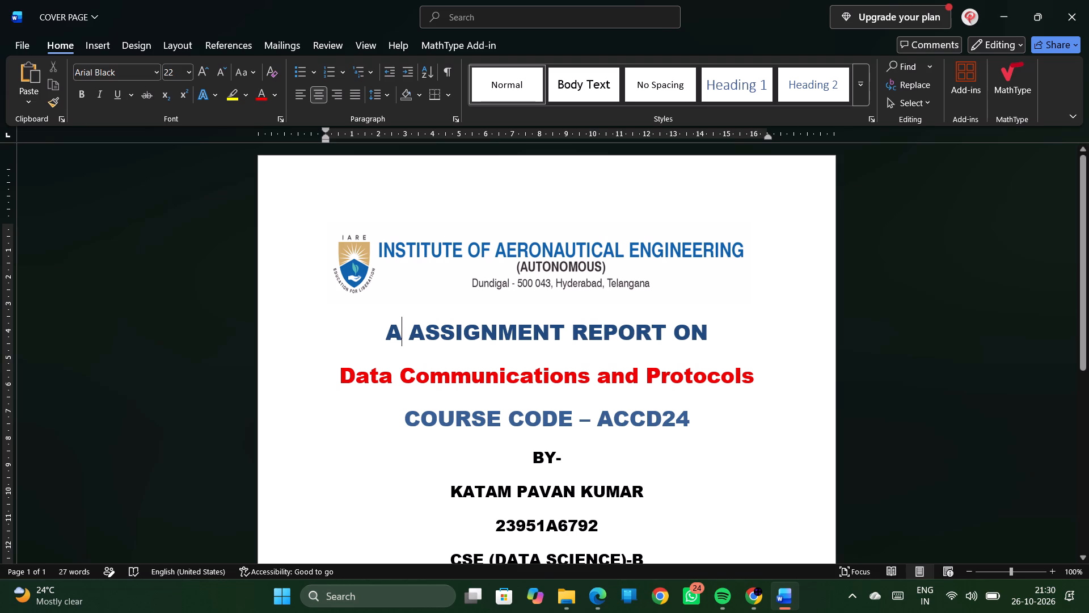
Look through the AAT folder and its AAT-II subfolder in File Explorer.
{"action": "left_click", "coordinate": [563, 607]}
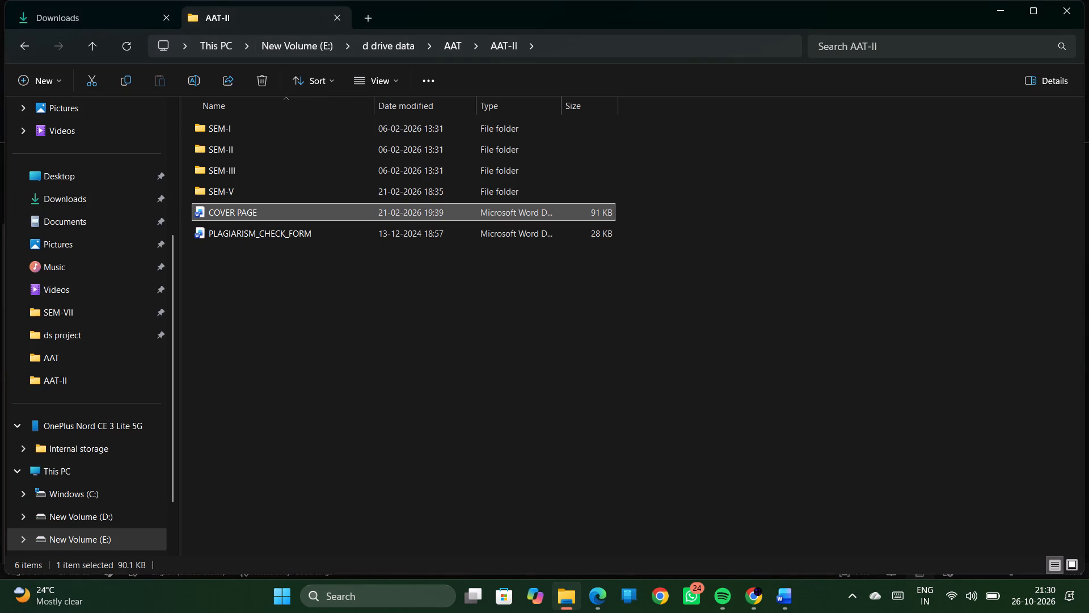
{"action": "left_click", "coordinate": [457, 44]}
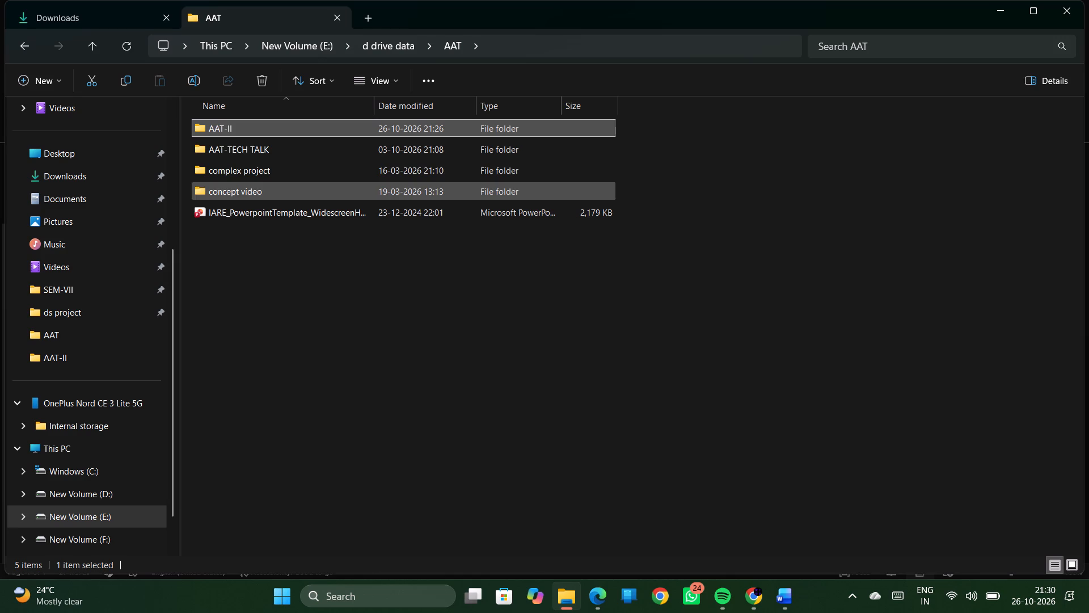
{"action": "double_click", "coordinate": [273, 123]}
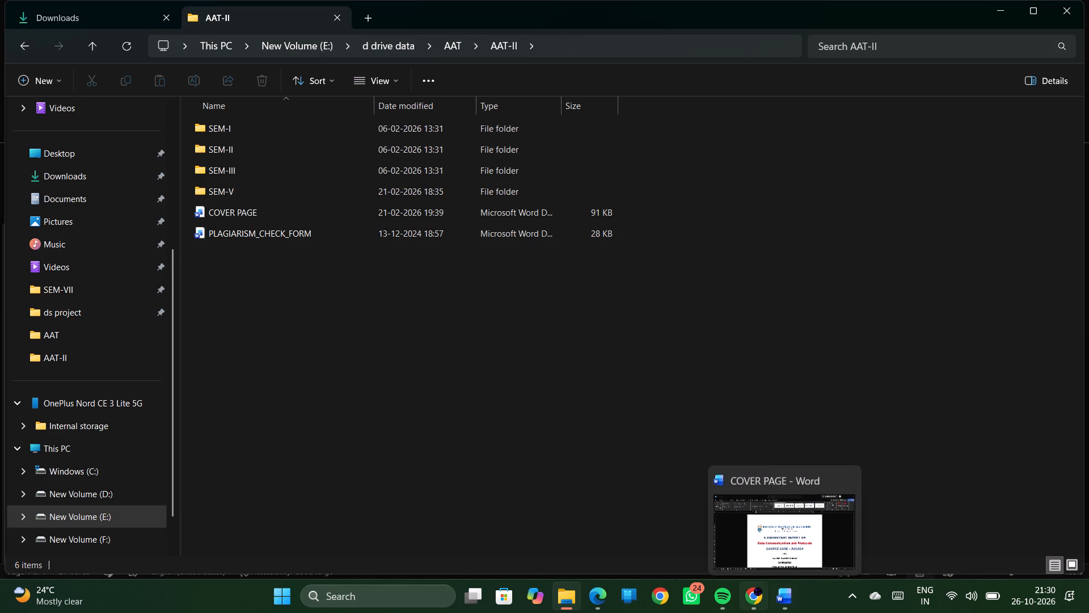
Return to the cover page in Word and replace ASSIGNMENT REPORT in the heading with CASE STUDY.
{"action": "left_click", "coordinate": [791, 595]}
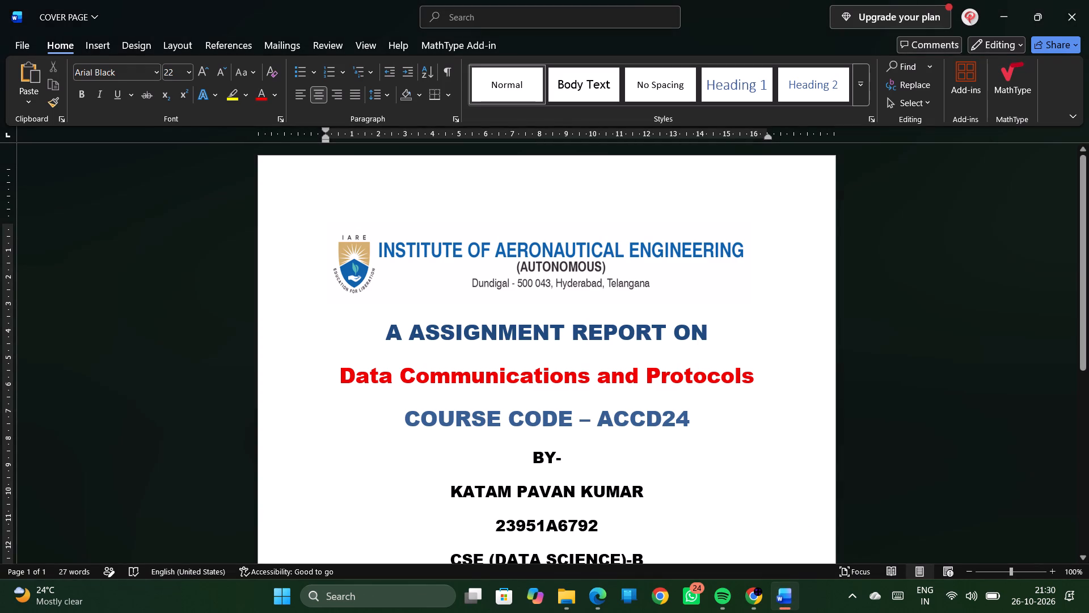
{"action": "left_click", "coordinate": [659, 331]}
{"action": "key", "text": "BackSpace"}
{"action": "key", "text": "BackSpace"}
{"action": "key", "text": "BackSpace"}
{"action": "key", "text": "BackSpace"}
{"action": "key", "text": "BackSpace"}
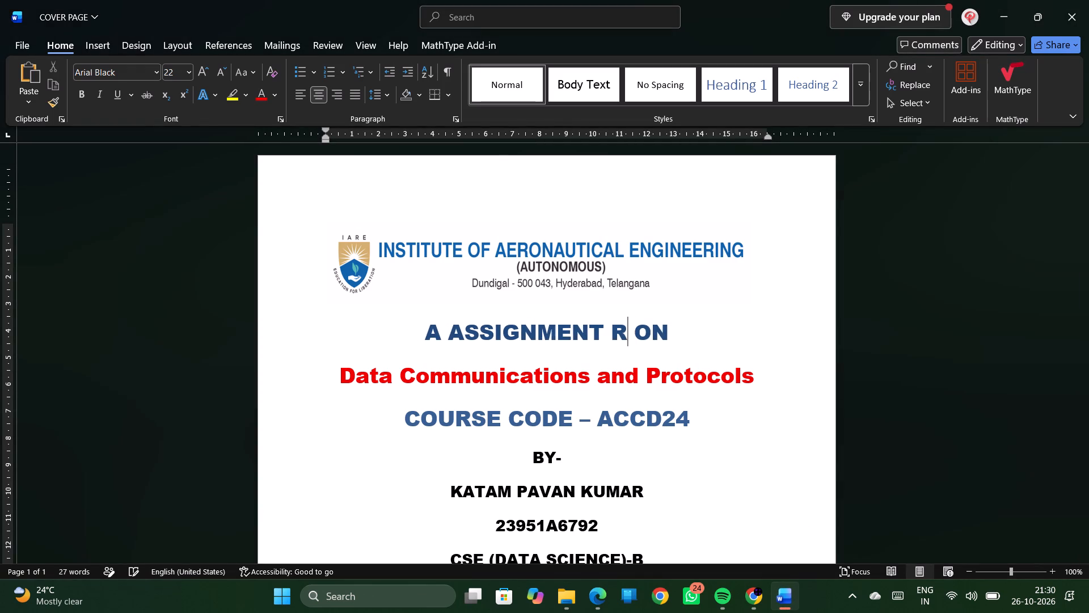
{"action": "key", "text": "BackSpace"}
{"action": "key", "text": "BackSpace"}
{"action": "key", "text": "BackSpace"}
{"action": "key", "text": "BackSpace"}
{"action": "key", "text": "BackSpace"}
{"action": "key", "text": "BackSpace"}
{"action": "key", "text": "BackSpace"}
{"action": "key", "text": "BackSpace"}
{"action": "key", "text": "BackSpace"}
{"action": "key", "text": "BackSpace"}
{"action": "key", "text": "BackSpace"}
{"action": "key", "text": "BackSpace"}
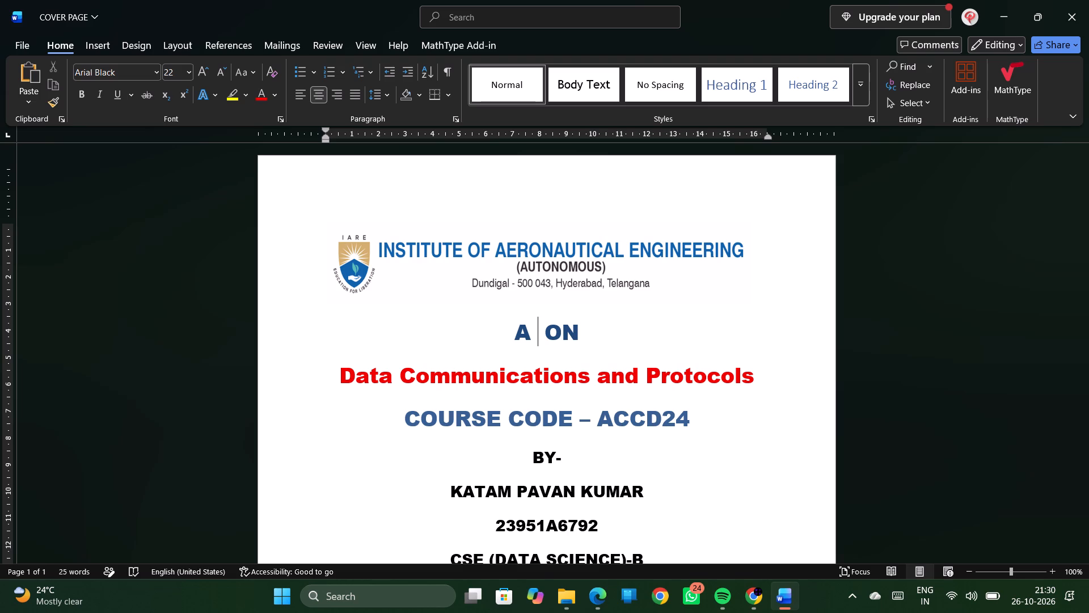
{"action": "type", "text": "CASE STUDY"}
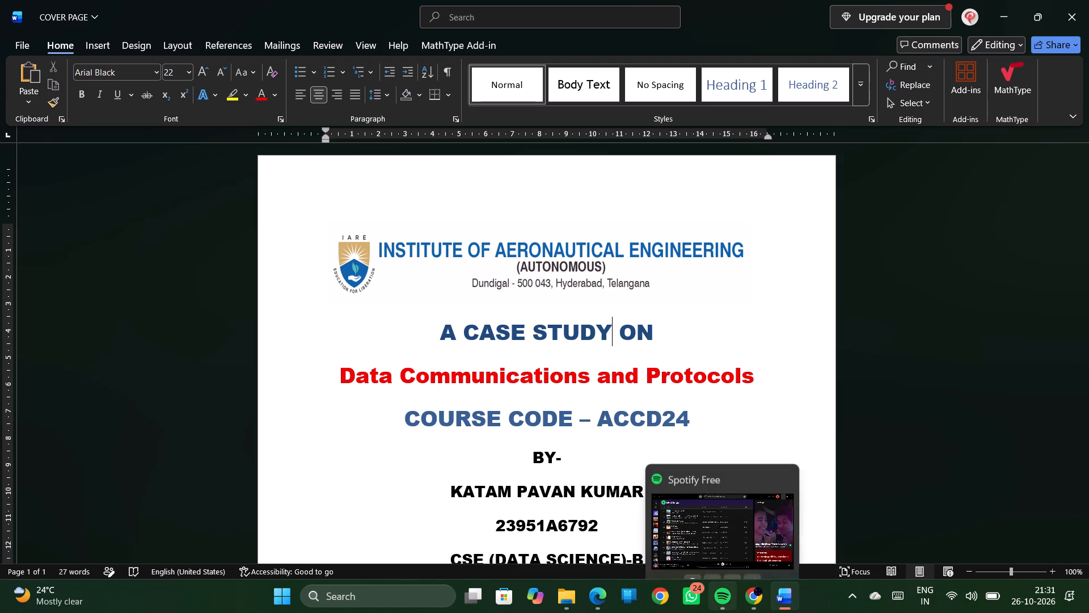
Switch to File Explorer, look through the sem-VI and sem-V subfolders of AAT's complex project folder, and select the DMW CEP Word document.
{"action": "left_click", "coordinate": [571, 596]}
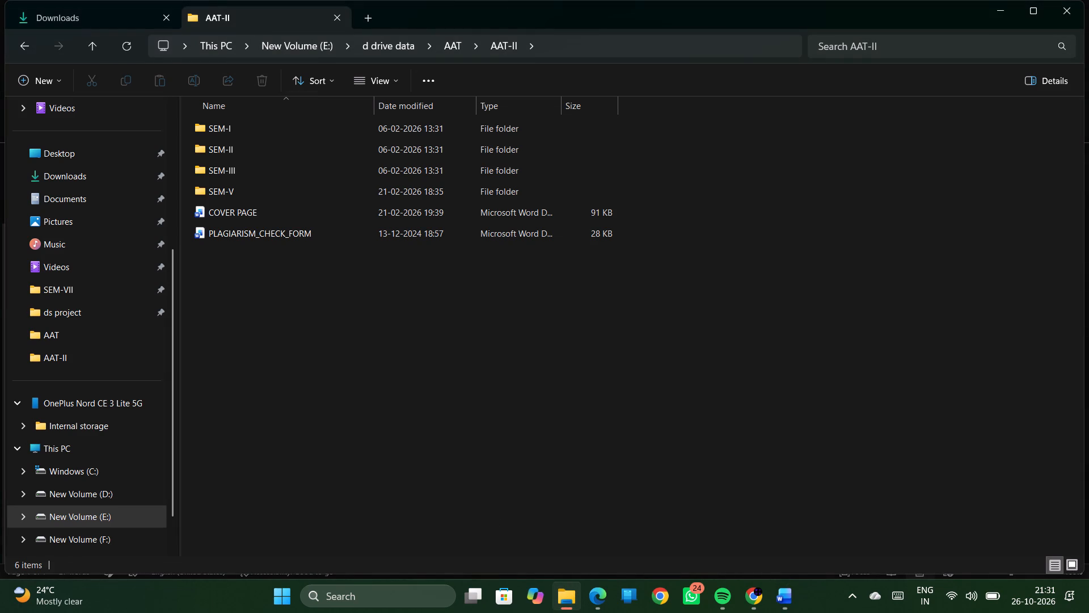
{"action": "left_click", "coordinate": [459, 43]}
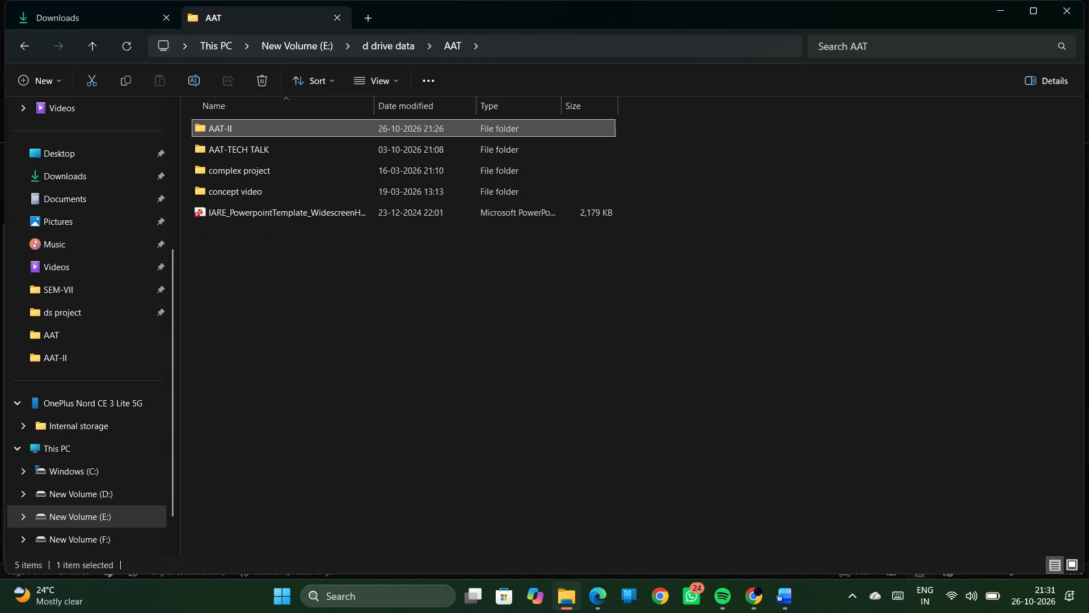
{"action": "double_click", "coordinate": [319, 174]}
{"action": "double_click", "coordinate": [277, 190]}
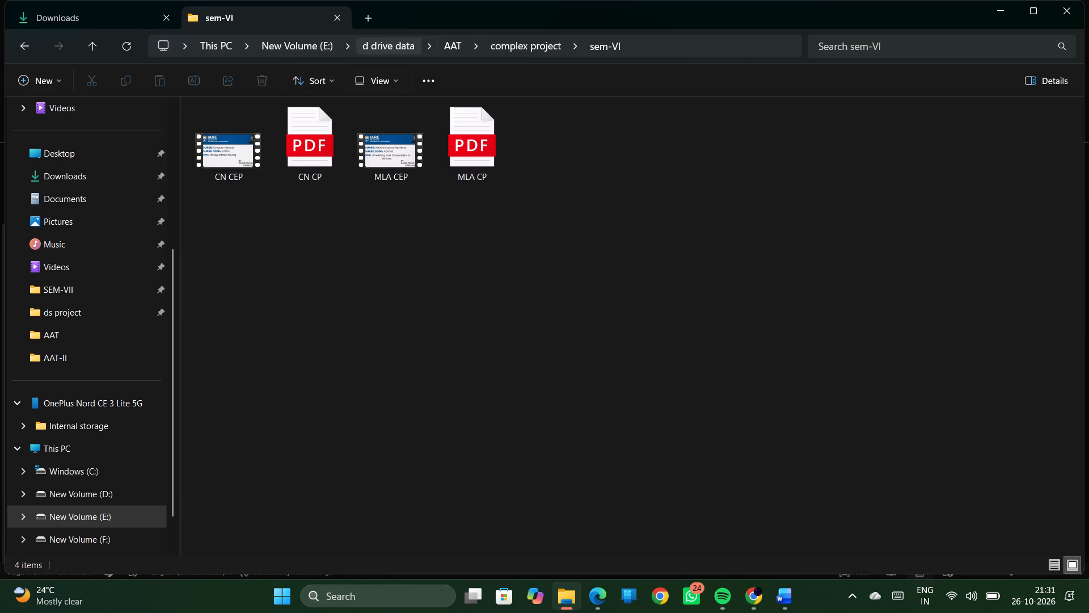
{"action": "left_click", "coordinate": [504, 42]}
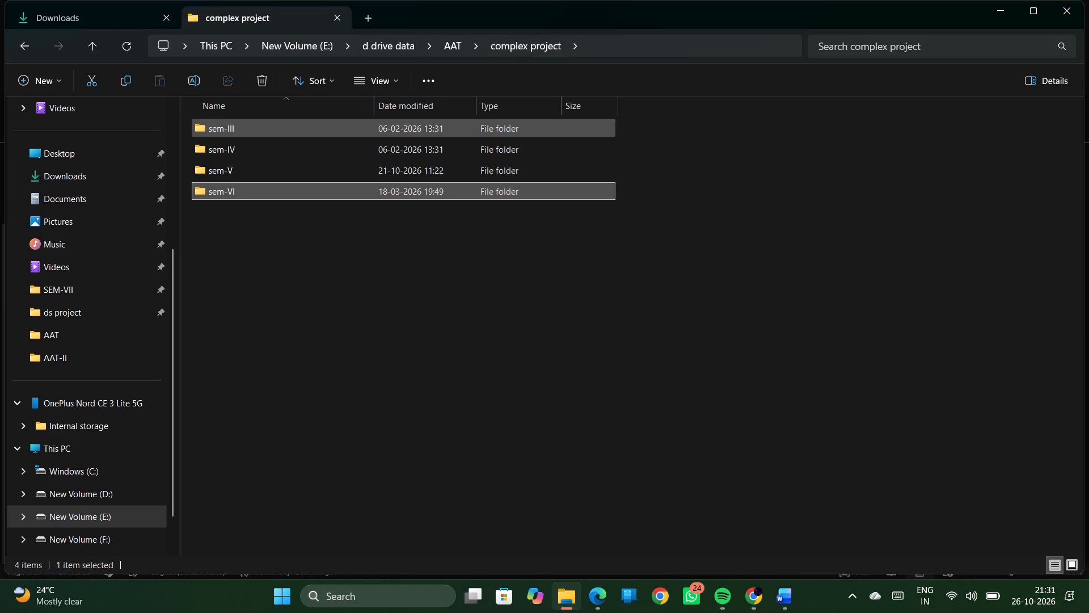
{"action": "double_click", "coordinate": [265, 177]}
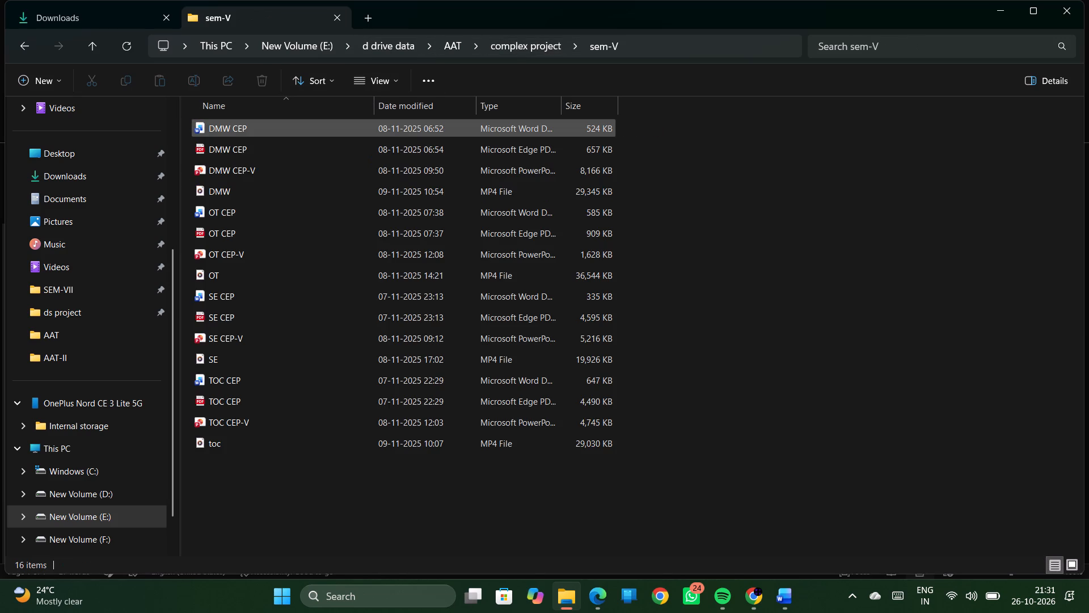
{"action": "left_click", "coordinate": [306, 124]}
{"action": "left_click", "coordinate": [242, 83]}
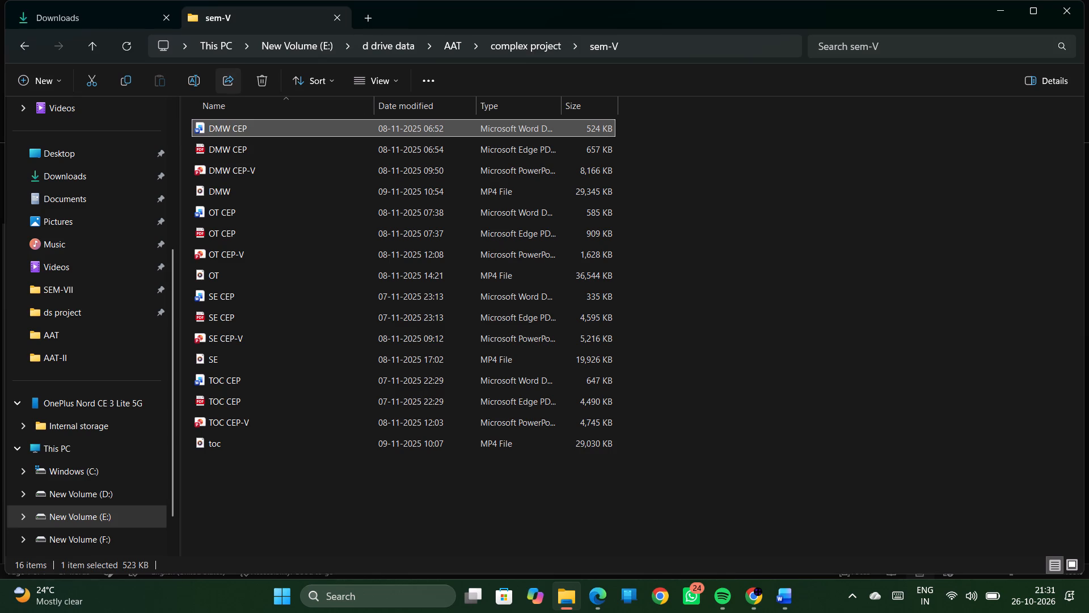
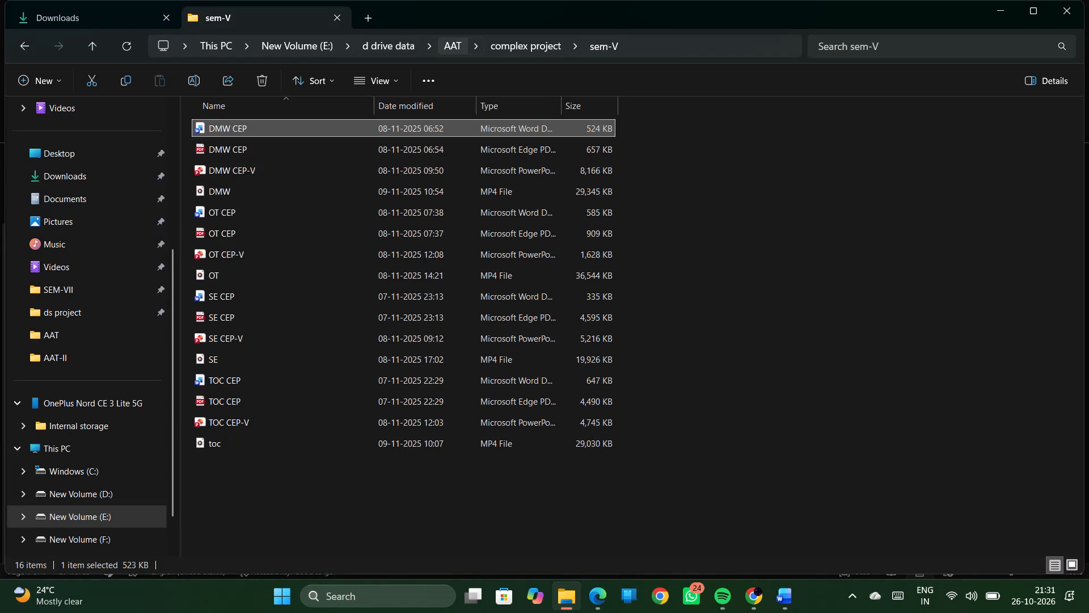
Look in the AAT-II subfolder of the AAT folder and return to the COVER PAGE document in Word.
{"action": "left_click", "coordinate": [459, 37]}
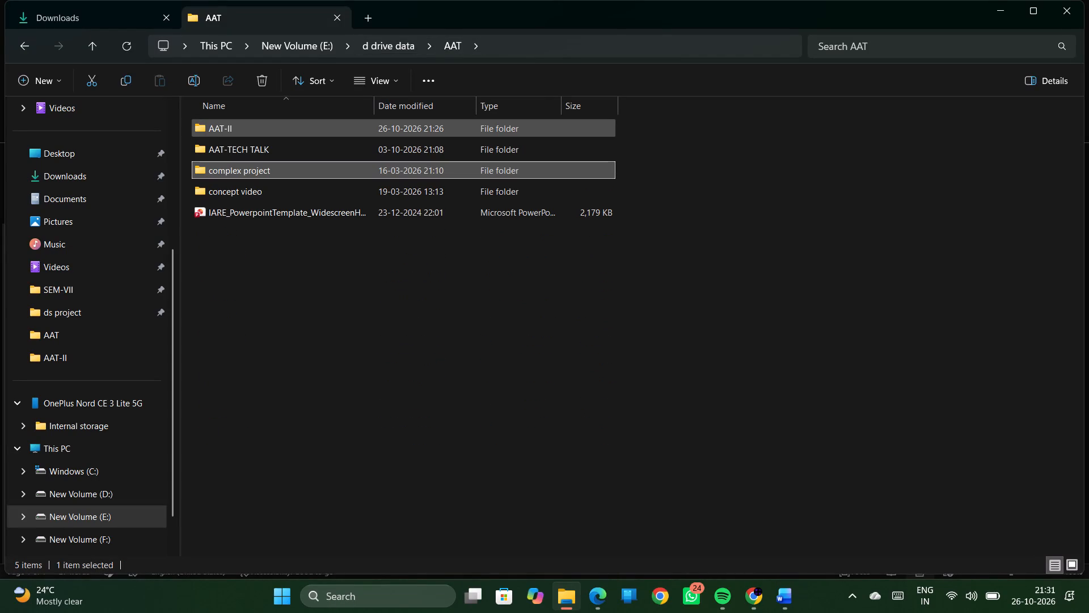
{"action": "double_click", "coordinate": [302, 126]}
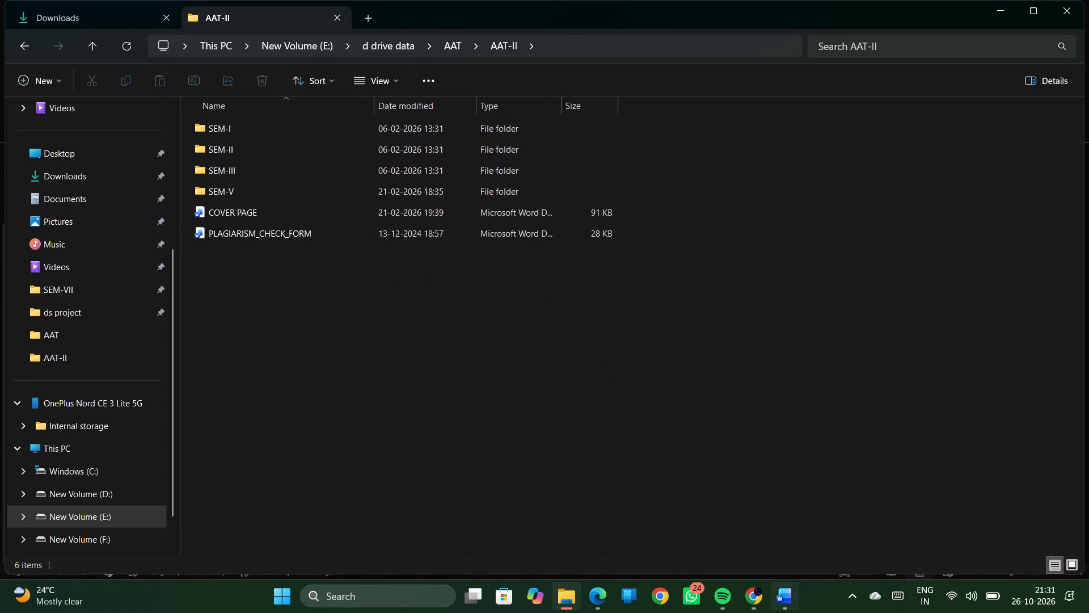
{"action": "left_click", "coordinate": [788, 591]}
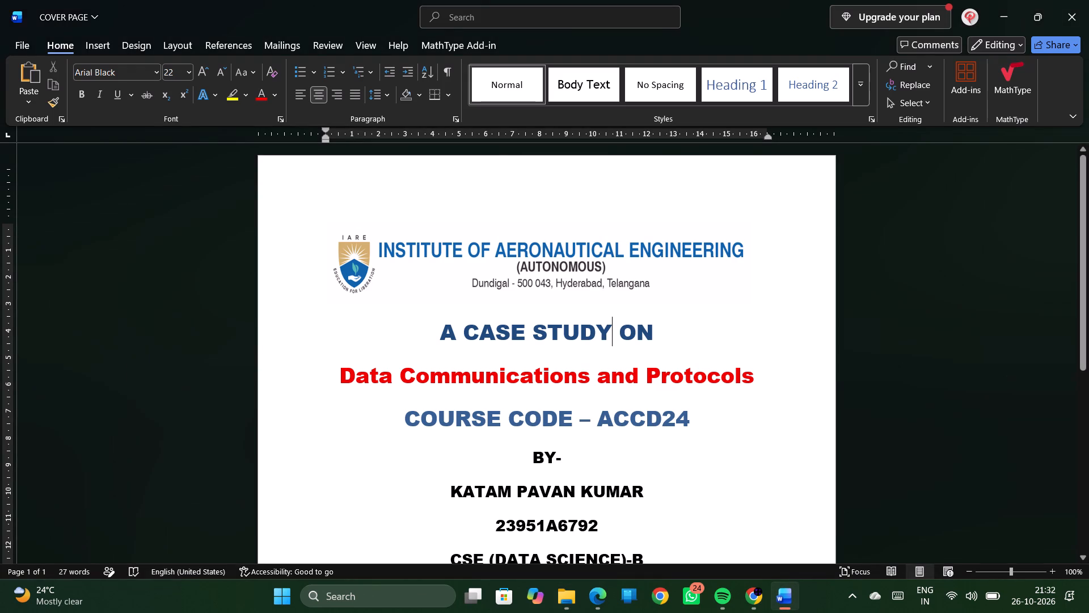
Copy Big Data Management from the AAT-I course list in Chrome and paste it over the course title on the Word cover page.
{"action": "left_click", "coordinate": [749, 594]}
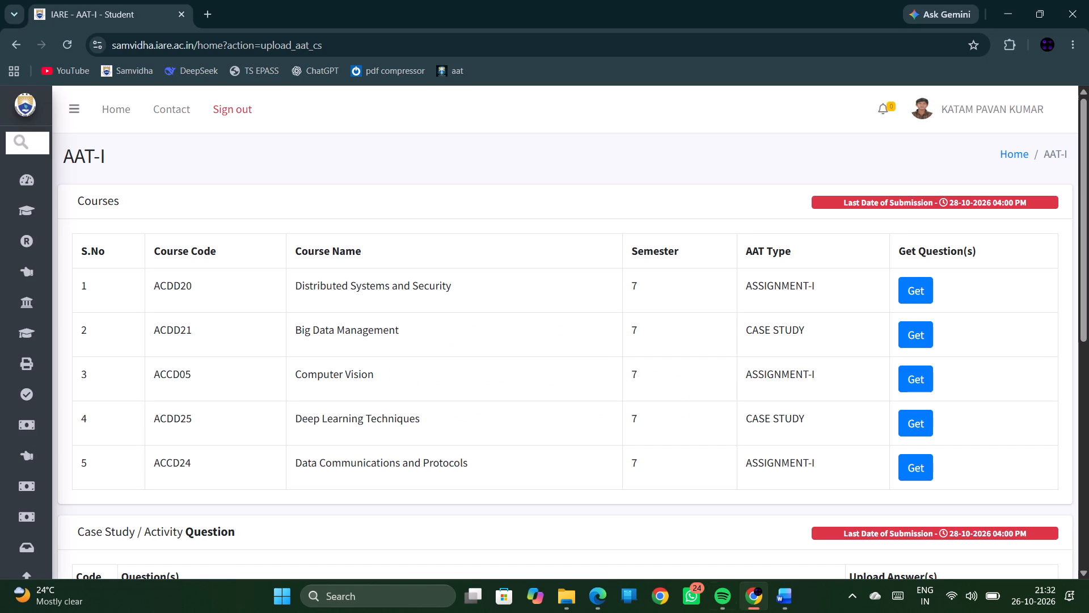
{"action": "triple_click", "coordinate": [351, 328]}
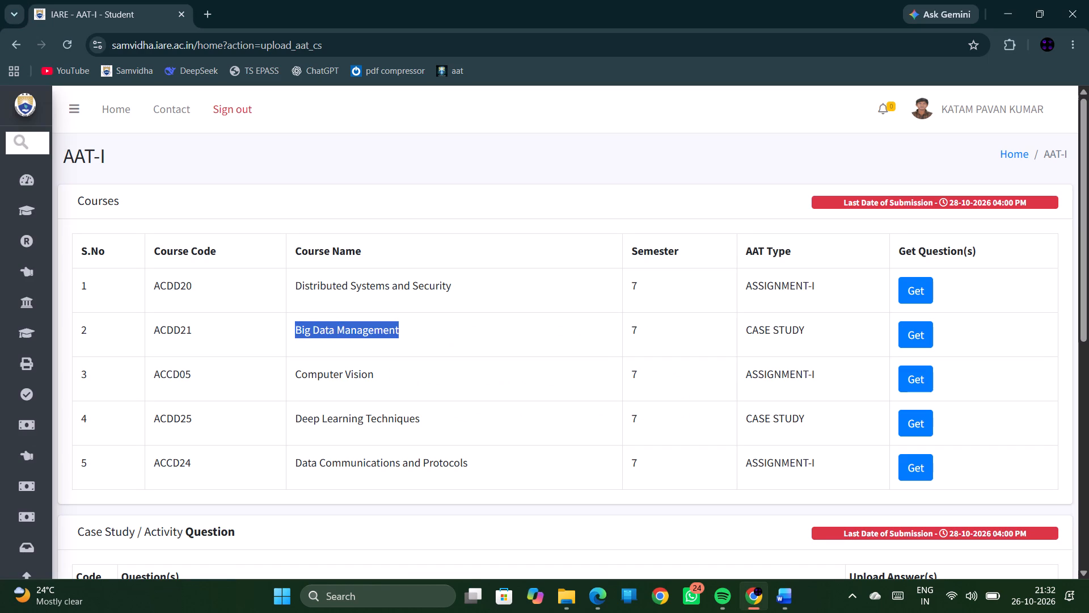
{"action": "key", "text": "ctrl+c"}
{"action": "left_click", "coordinate": [351, 328]}
{"action": "left_click", "coordinate": [793, 595]}
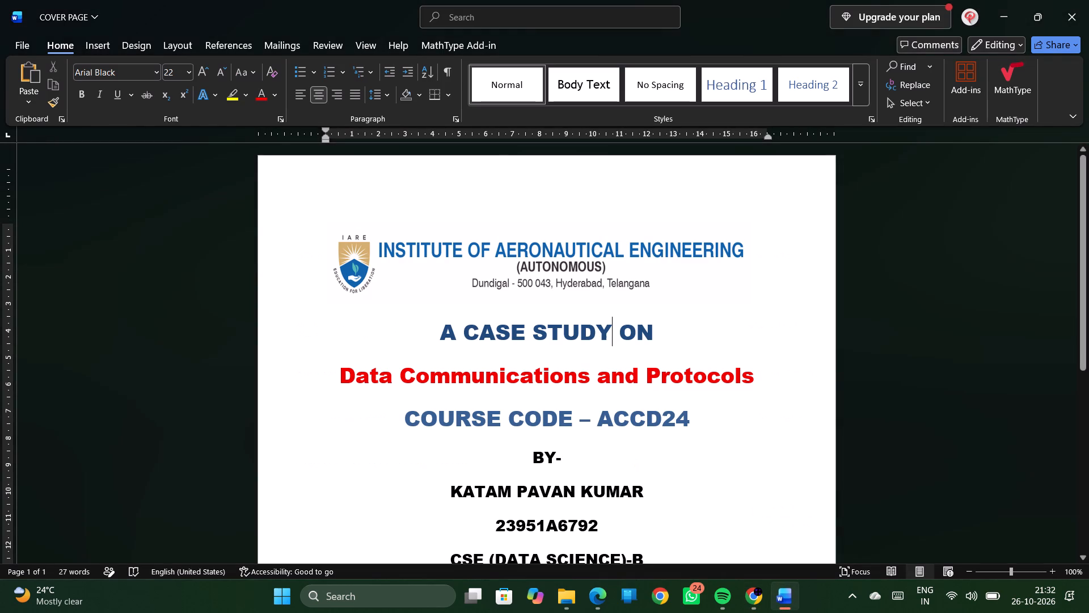
{"action": "triple_click", "coordinate": [501, 376]}
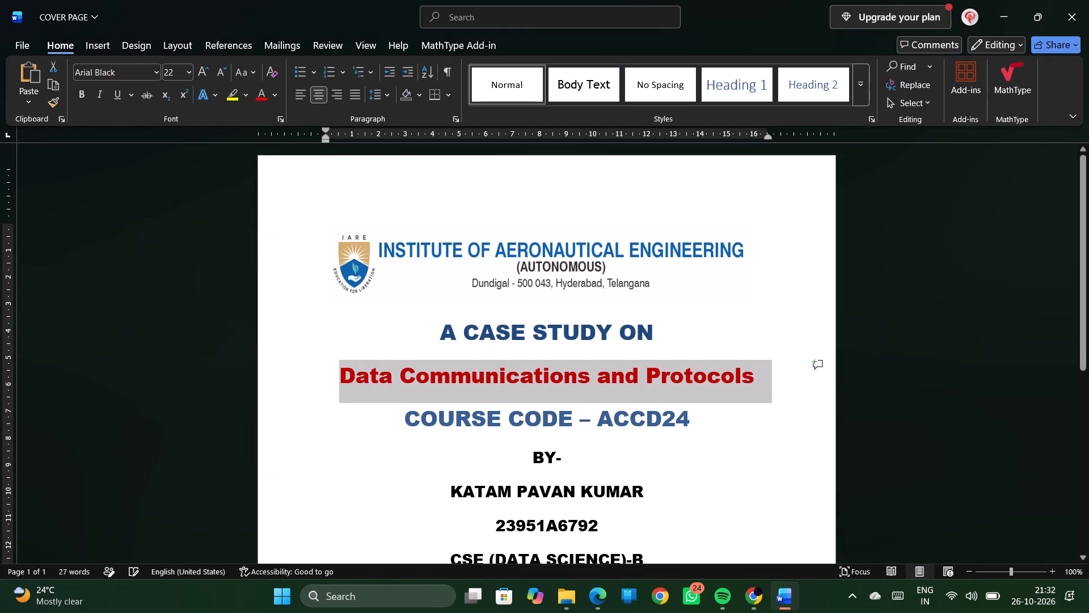
{"action": "key", "text": "ctrl+v"}
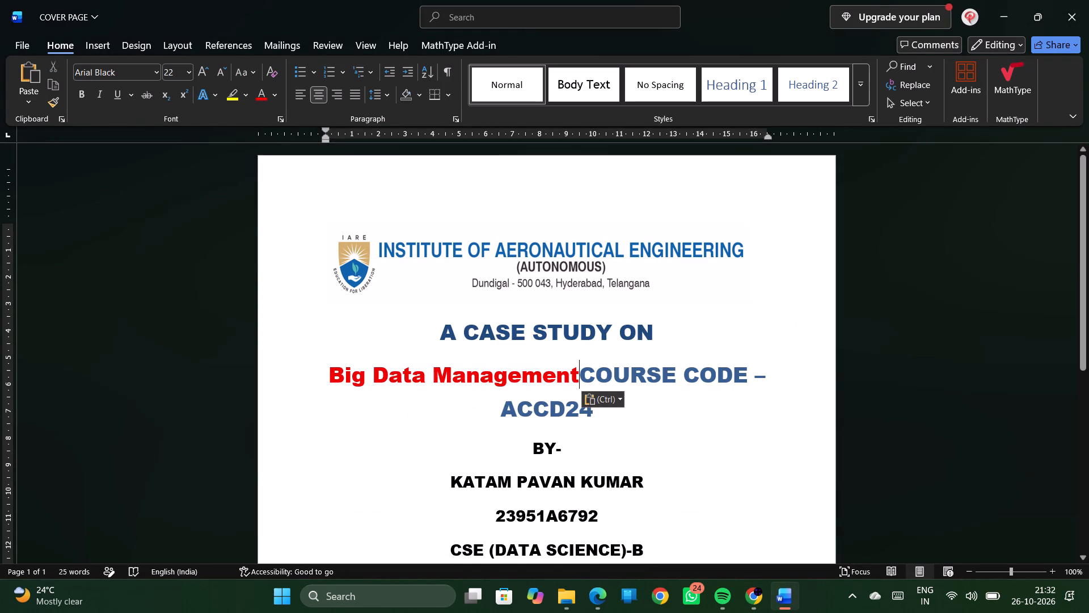
{"action": "key", "text": "Return"}
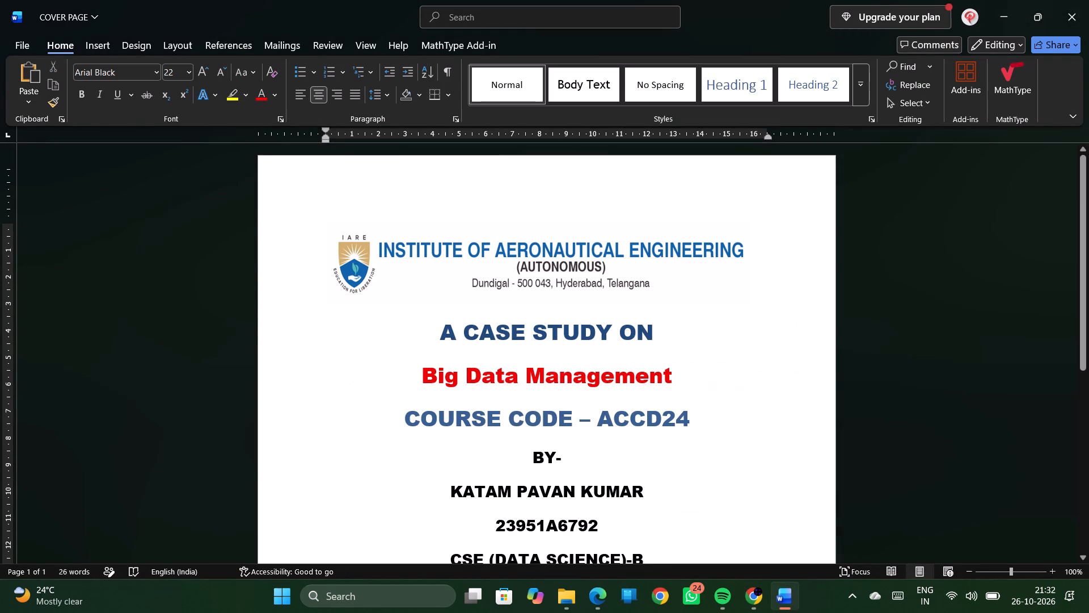
Check the course's code in the browser list and set the cover page's course code to ACDD21.
{"action": "left_click", "coordinate": [763, 602]}
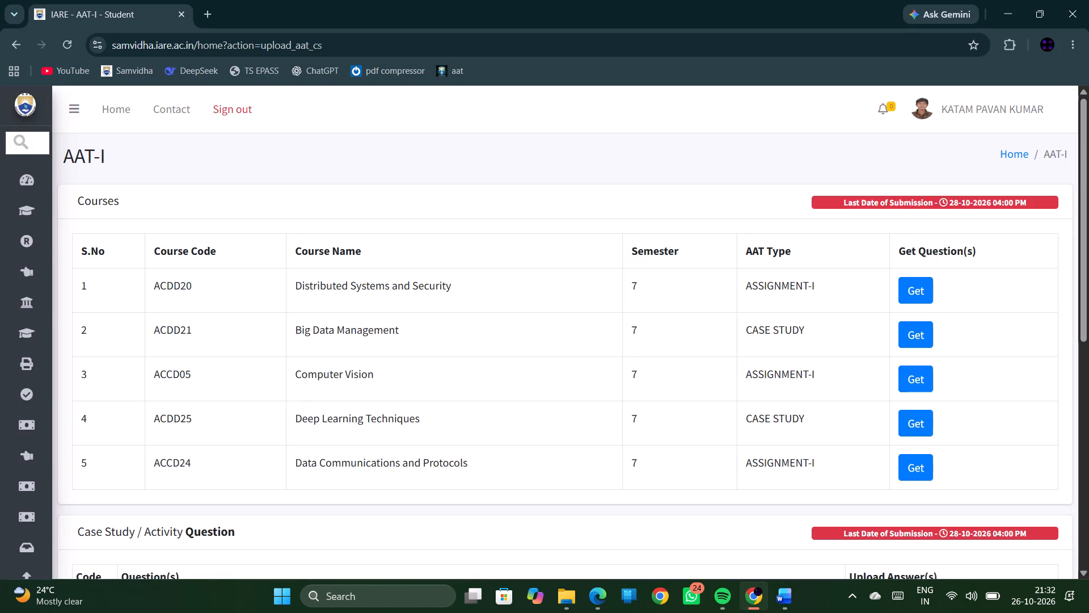
{"action": "left_click", "coordinate": [787, 587]}
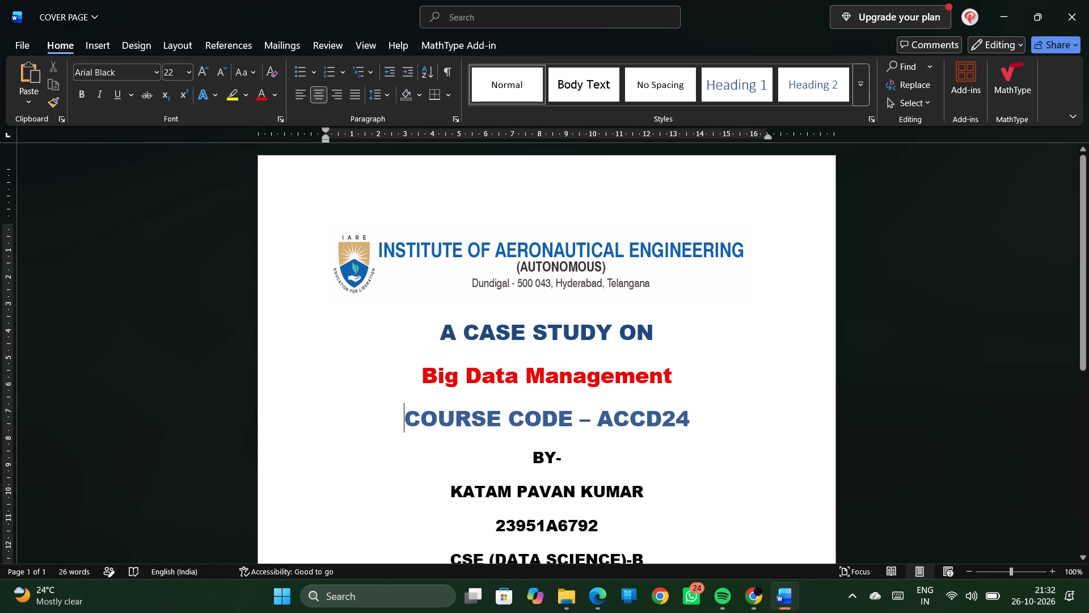
{"action": "left_click", "coordinate": [641, 420]}
{"action": "key", "text": "BackSpace"}
{"action": "key", "text": "d"}
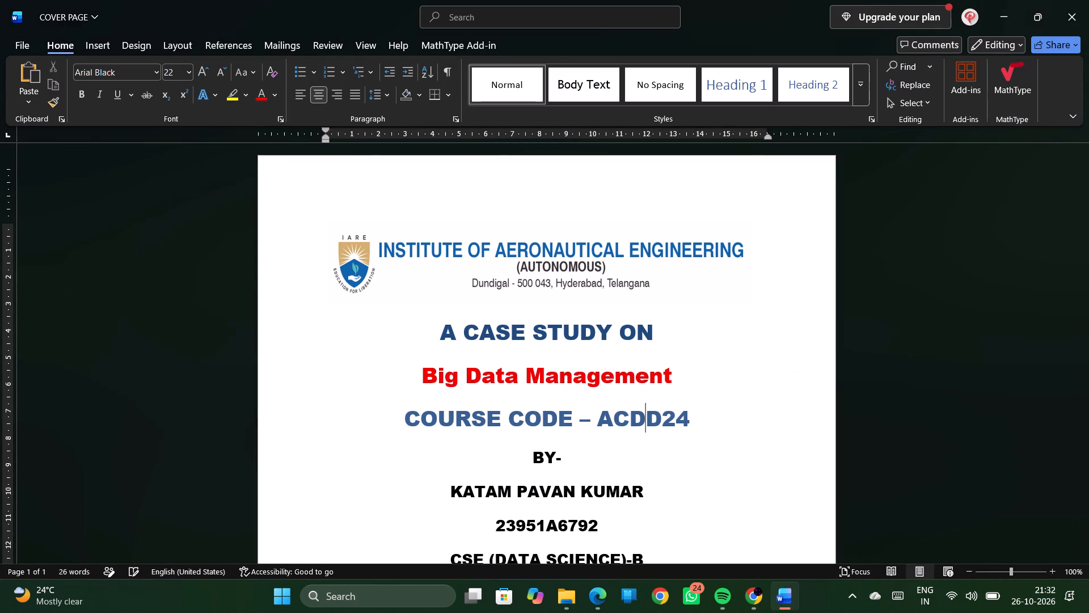
{"action": "key", "text": "Right"}
{"action": "key", "text": "Right"}
{"action": "key", "text": "Delete"}
{"action": "key", "text": "1"}
Print the whole Big Data Management cover page with Microsoft Print to PDF and save it in Downloads as BDM COV.
{"action": "scroll", "coordinate": [641, 420], "scroll_direction": "down", "scroll_amount": 2}
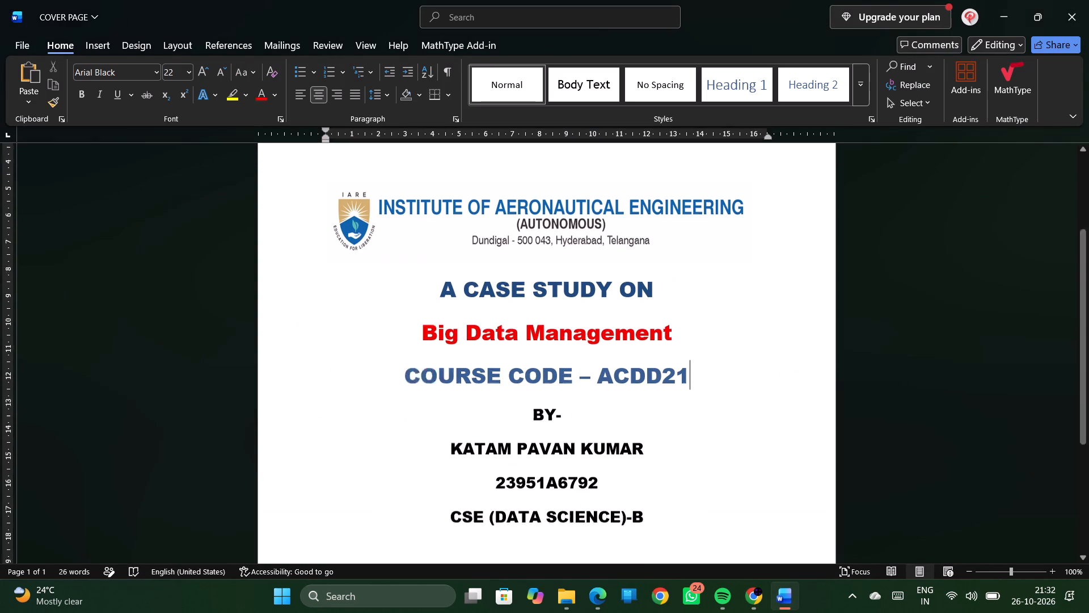
{"action": "scroll", "coordinate": [641, 420], "scroll_direction": "down", "scroll_amount": 4}
{"action": "scroll", "coordinate": [641, 420], "scroll_direction": "up", "scroll_amount": 11}
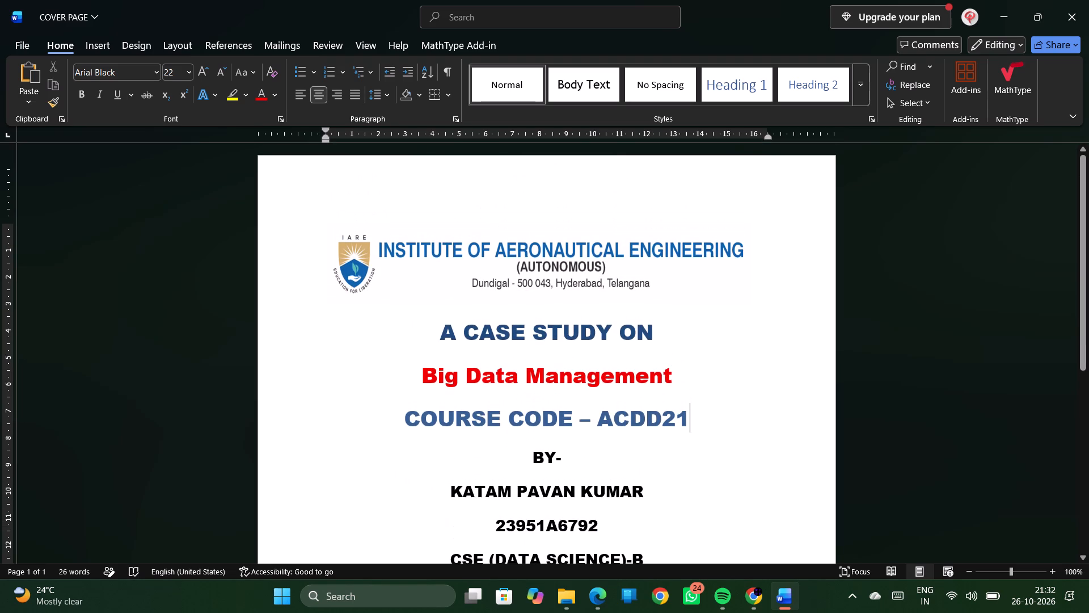
{"action": "key", "text": "ctrl+p"}
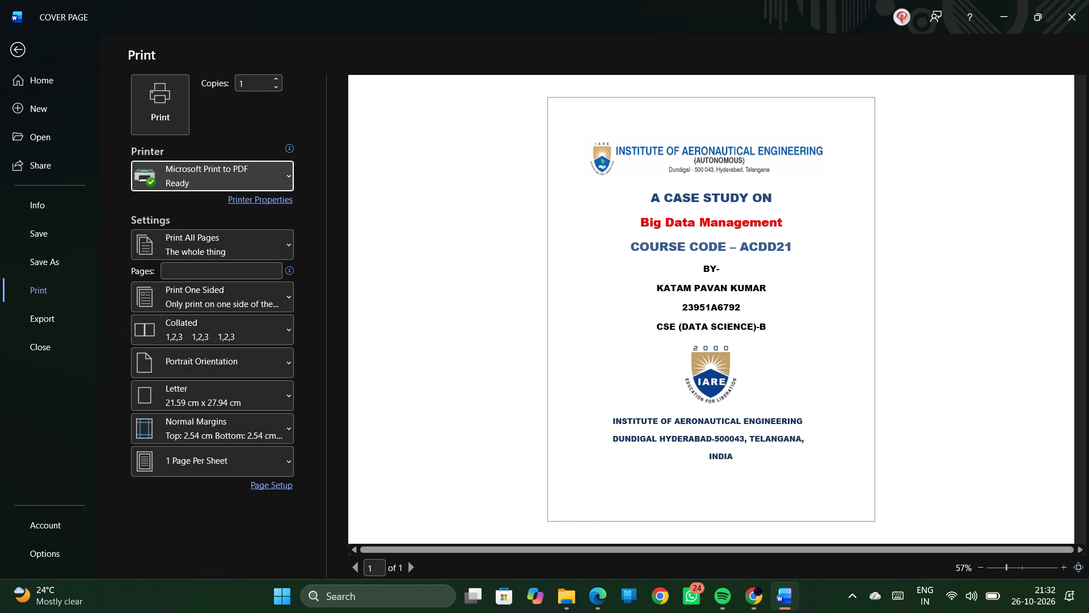
{"action": "left_click", "coordinate": [164, 108]}
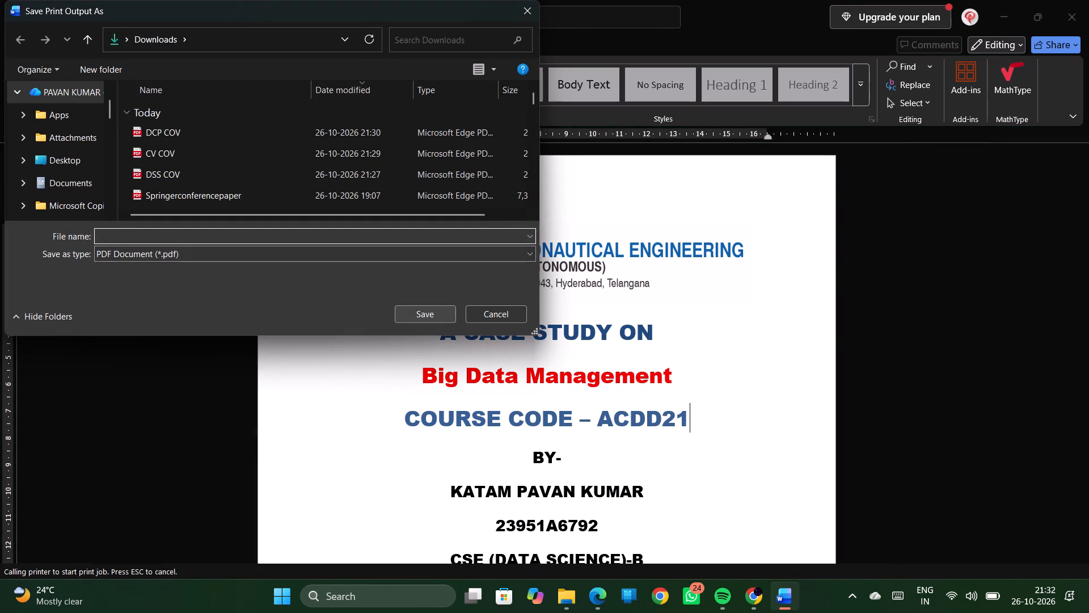
{"action": "type", "text": "BDM"}
{"action": "key", "text": "space"}
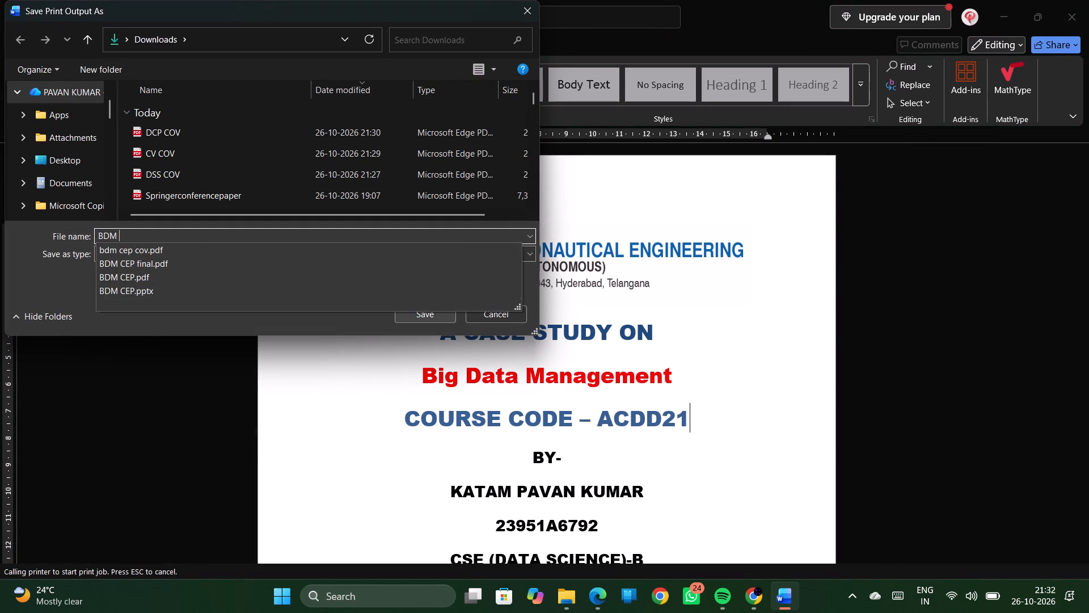
{"action": "type", "text": "COB"}
{"action": "key", "text": "BackSpace"}
{"action": "key", "text": "v"}
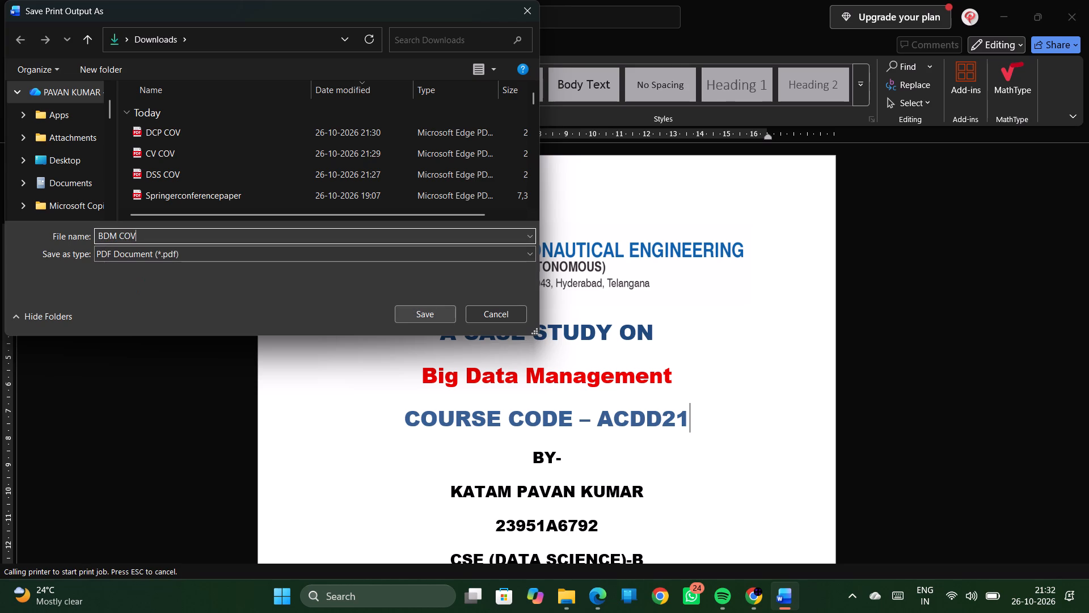
{"action": "key", "text": "Return"}
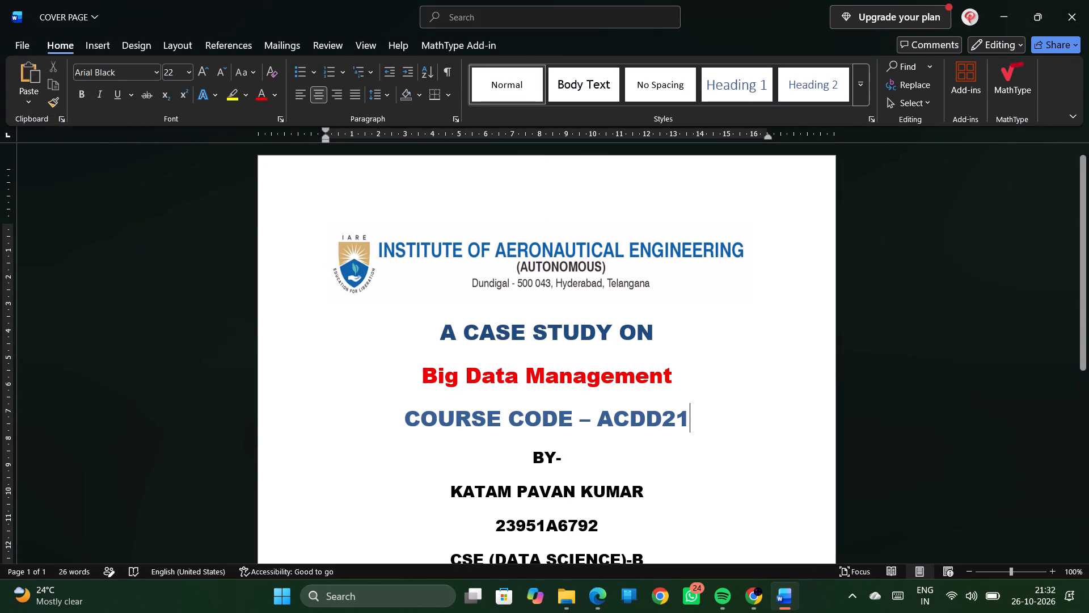
Copy Deep Learning Techniques from the AAT-I course list in Chrome and paste it over the course title on the Word cover page.
{"action": "left_click", "coordinate": [746, 598]}
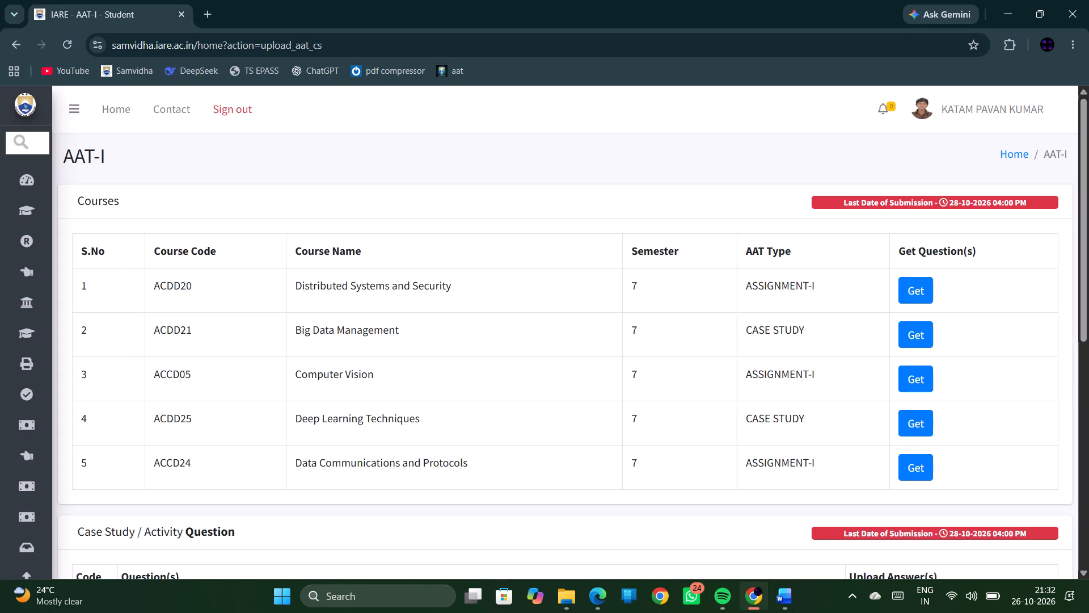
{"action": "triple_click", "coordinate": [383, 413]}
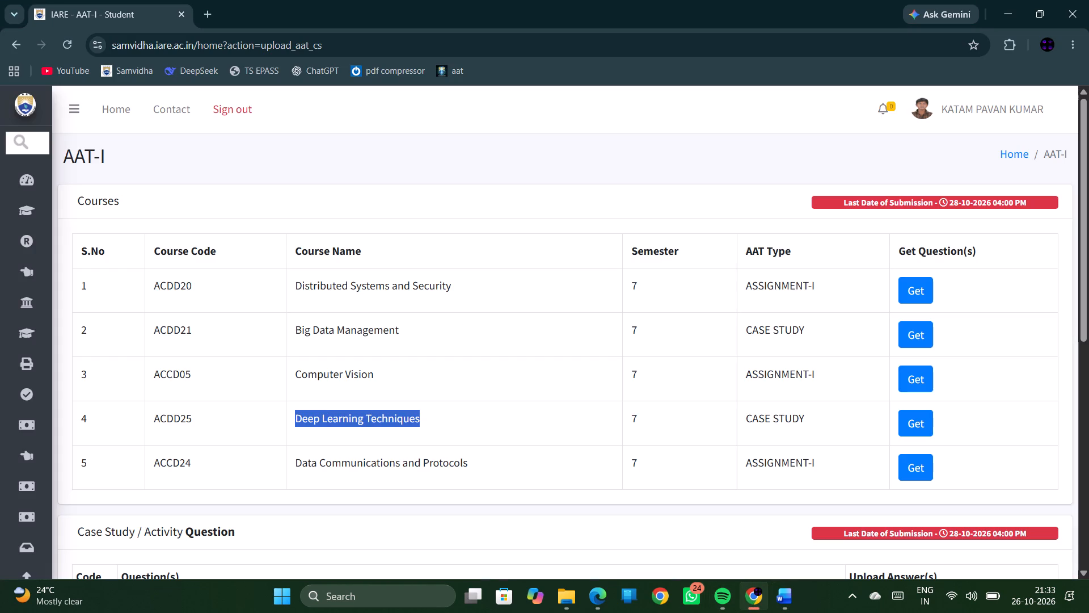
{"action": "key", "text": "ctrl+c"}
{"action": "left_click", "coordinate": [383, 413]}
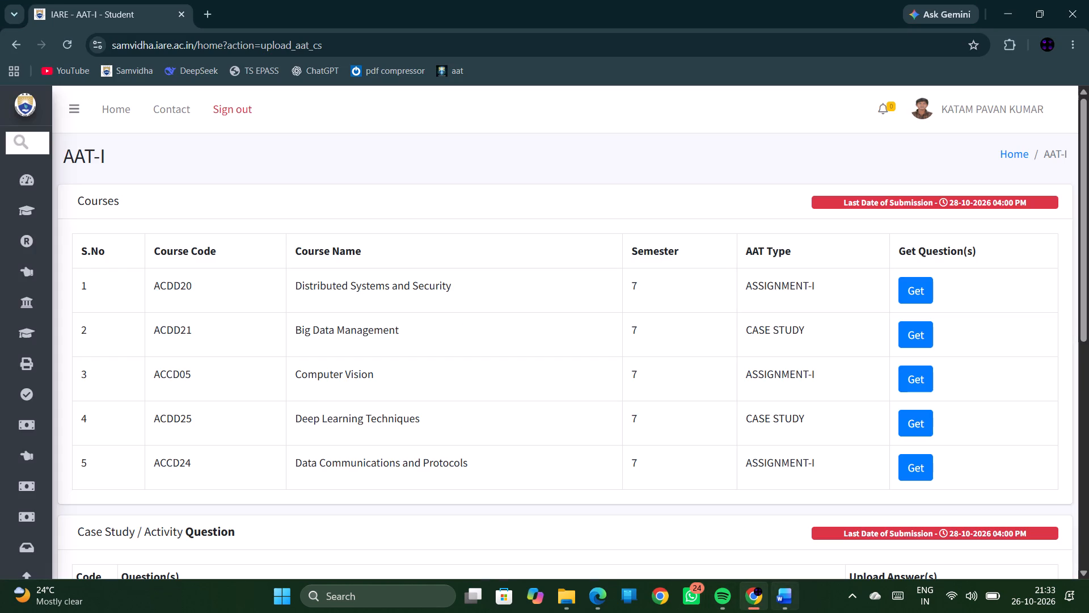
{"action": "left_click", "coordinate": [793, 590]}
{"action": "triple_click", "coordinate": [483, 378]}
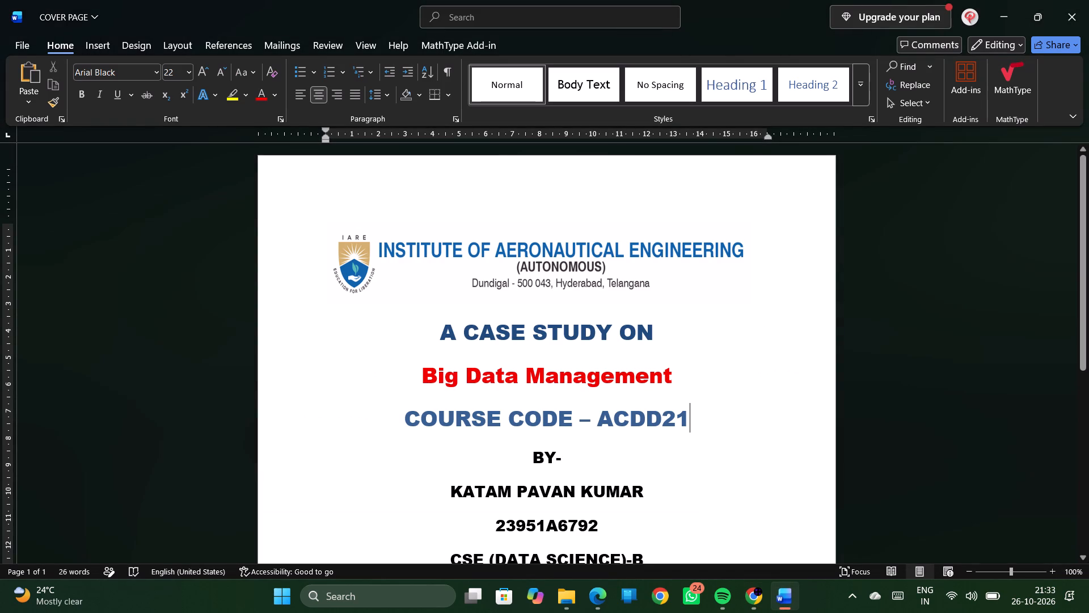
{"action": "key", "text": "ctrl+v"}
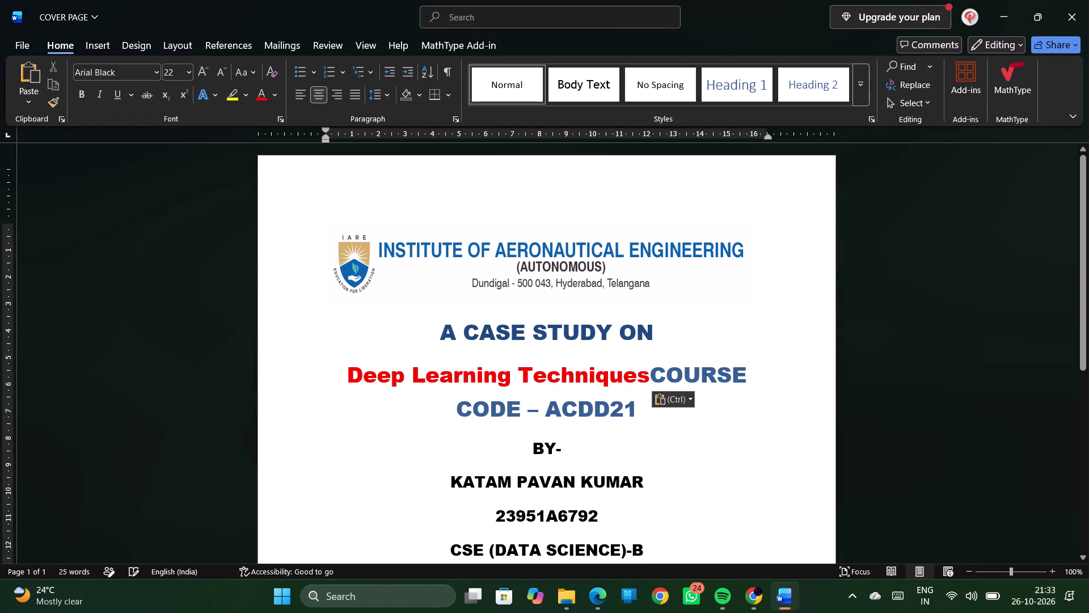
{"action": "key", "text": "Return"}
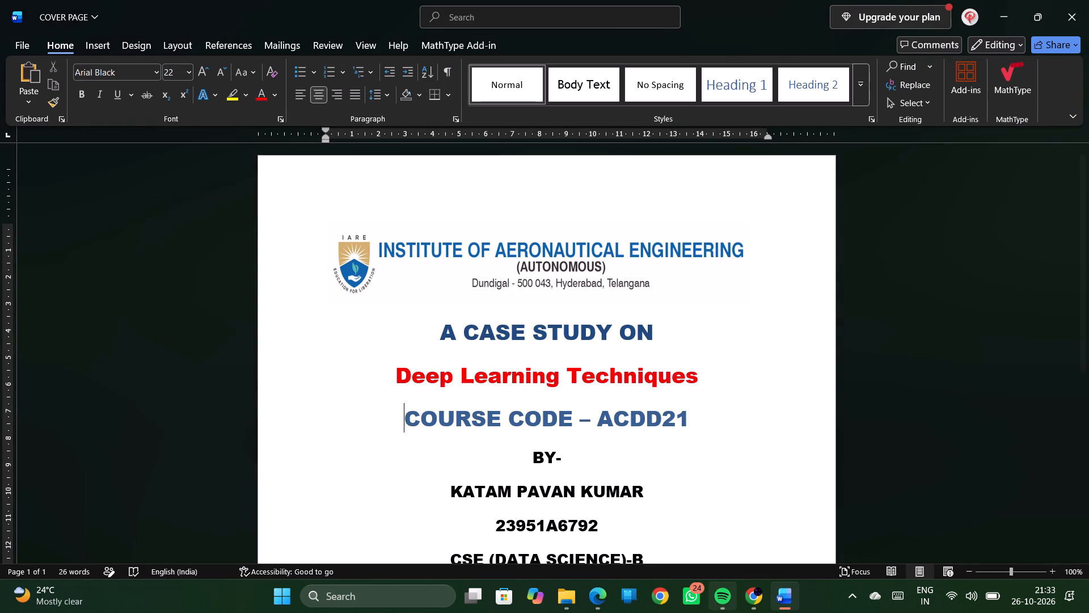
Check the course's code in the browser list and set the cover page's course code to ACDD25.
{"action": "left_click", "coordinate": [753, 608]}
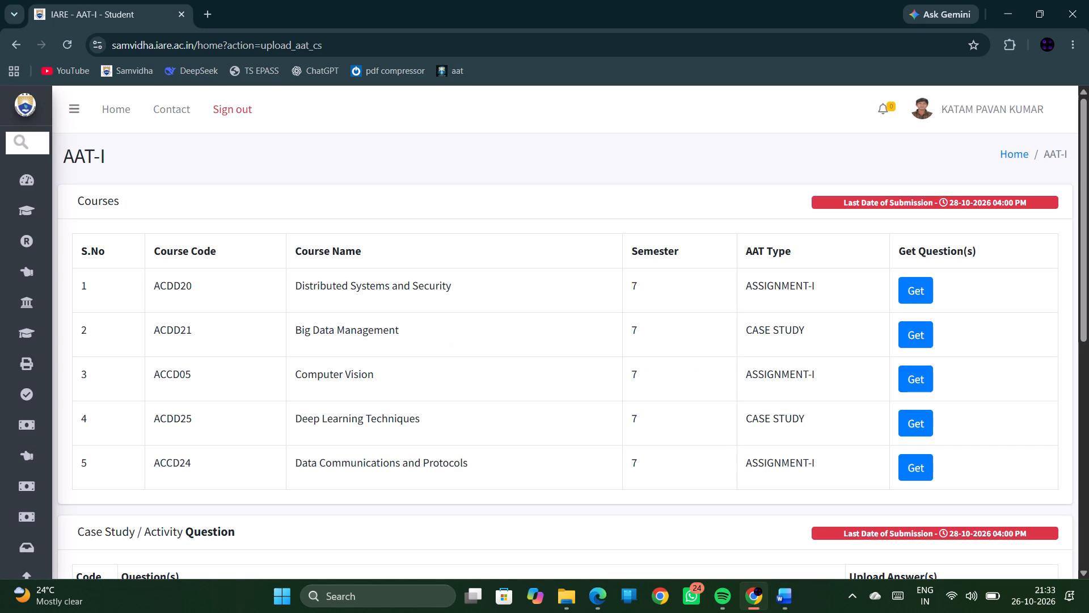
{"action": "left_click", "coordinate": [790, 602]}
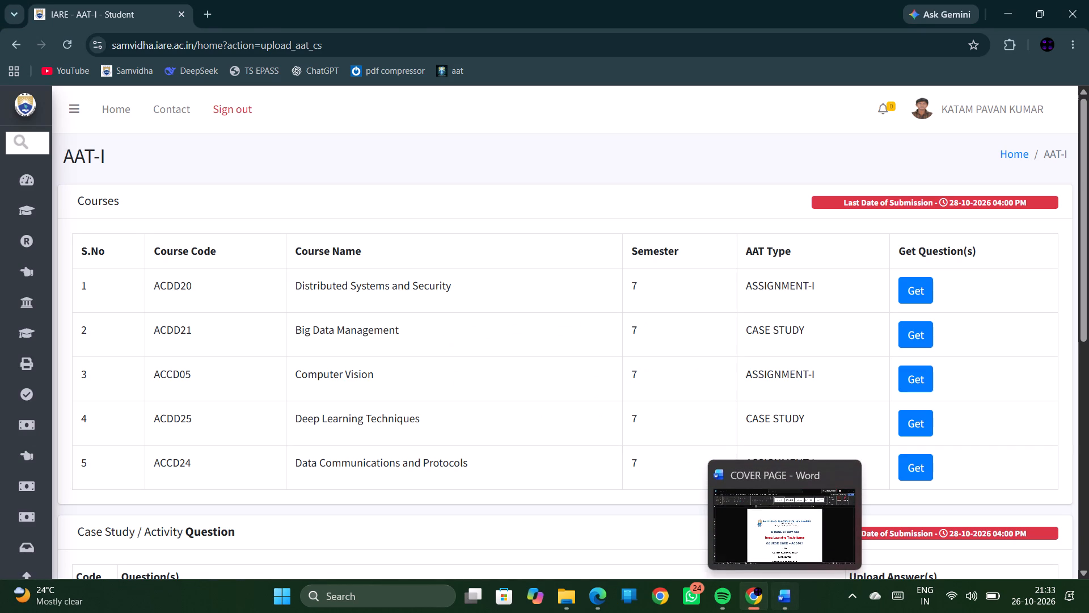
{"action": "left_click", "coordinate": [715, 462]}
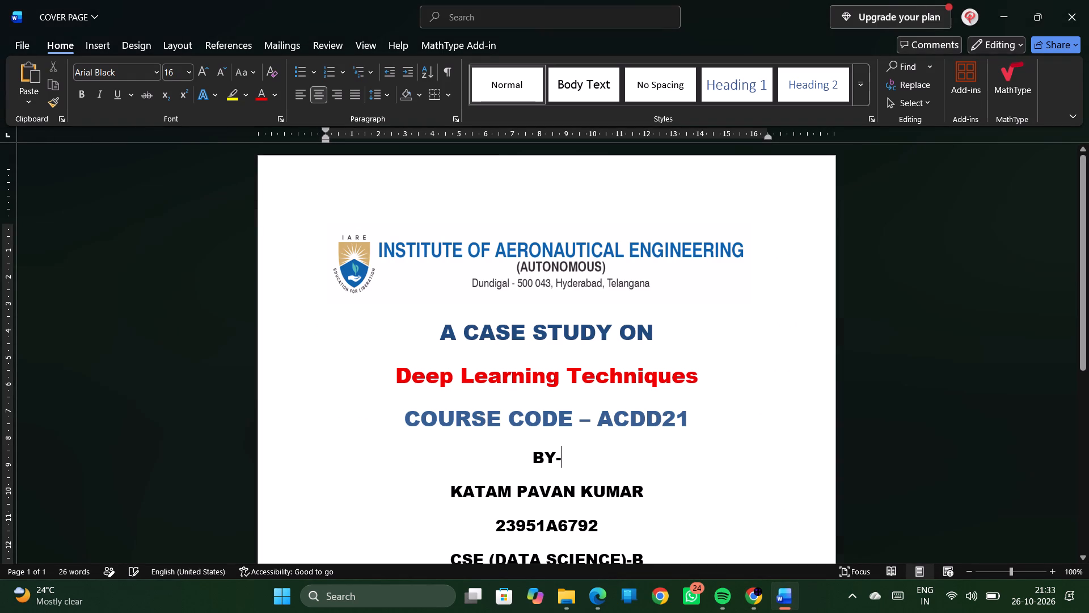
{"action": "left_click", "coordinate": [683, 413]}
{"action": "key", "text": "BackSpace"}
{"action": "key", "text": "5"}
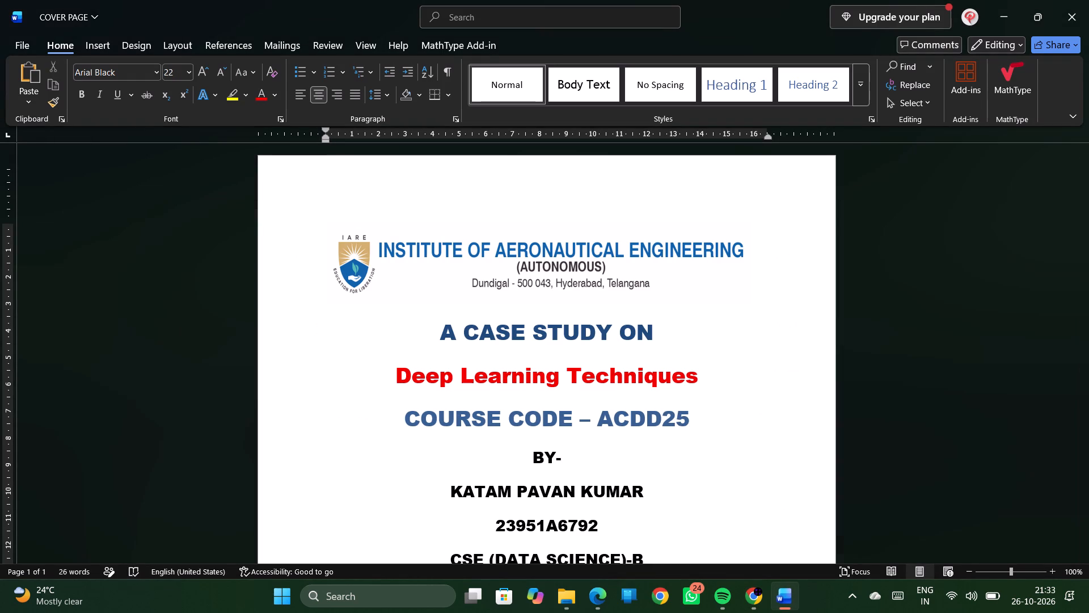
Print the Deep Learning Techniques cover page with Microsoft Print to PDF and save it in Downloads as DLT COV.
{"action": "key", "text": "ctrl+p"}
{"action": "left_click", "coordinate": [162, 125]}
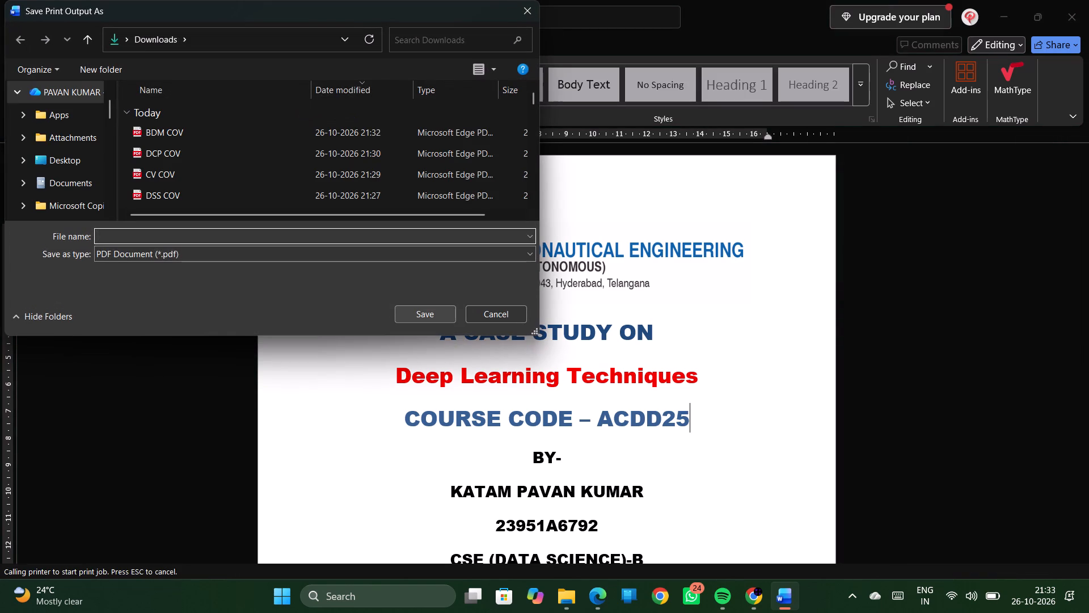
{"action": "type", "text": "DLT COV"}
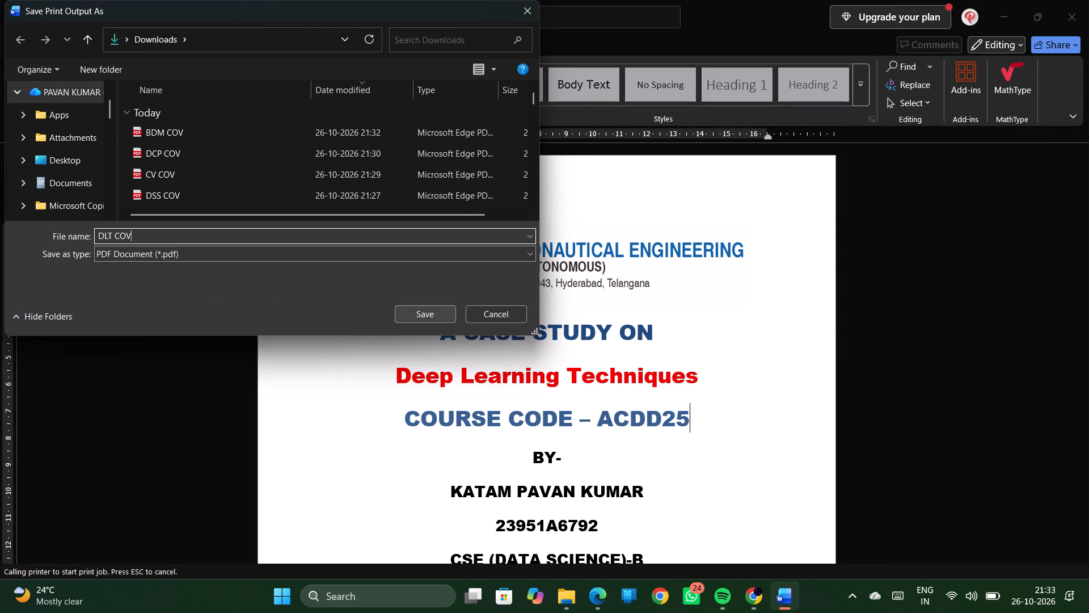
{"action": "key", "text": "Return"}
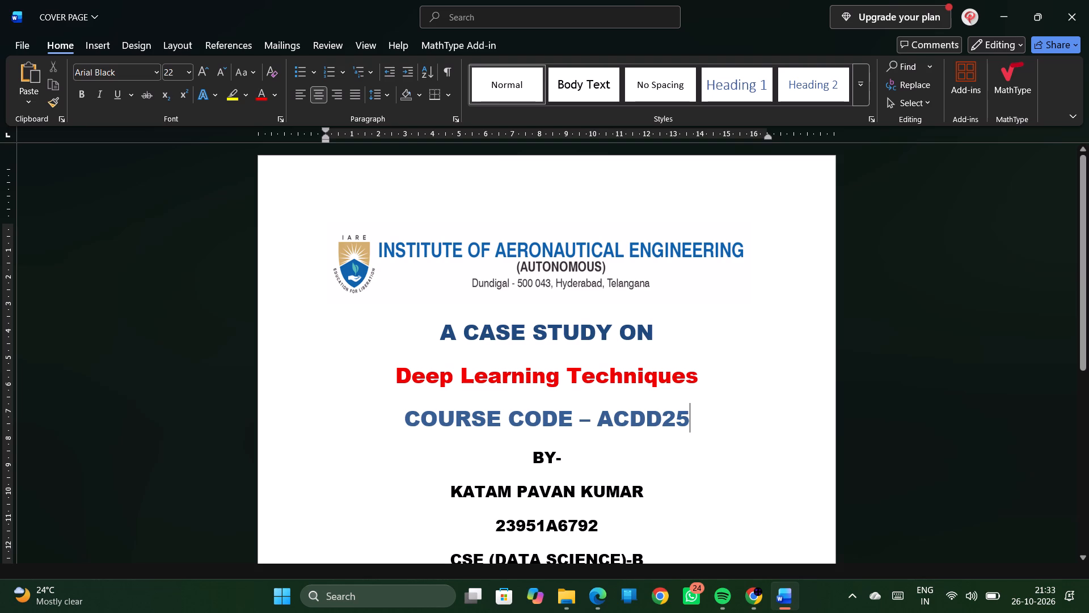
Close the COVER PAGE document in Word without saving its changes.
{"action": "left_click", "coordinate": [1075, 15]}
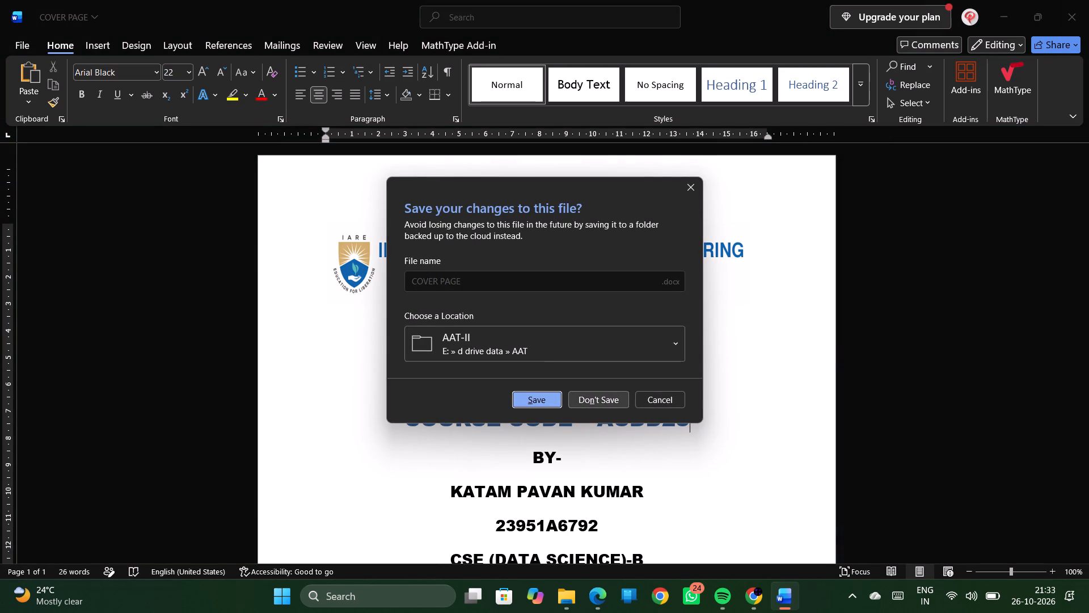
{"action": "left_click", "coordinate": [588, 401]}
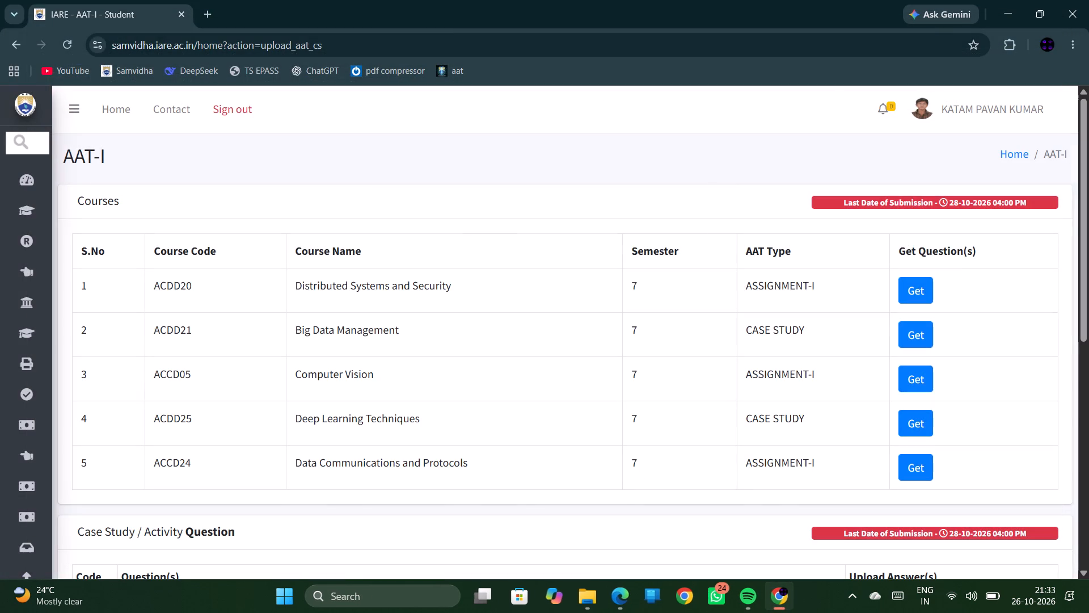
Search the web for PDF MERGE in a new tab and open iLovePDF's merge tool.
{"action": "left_click", "coordinate": [199, 5]}
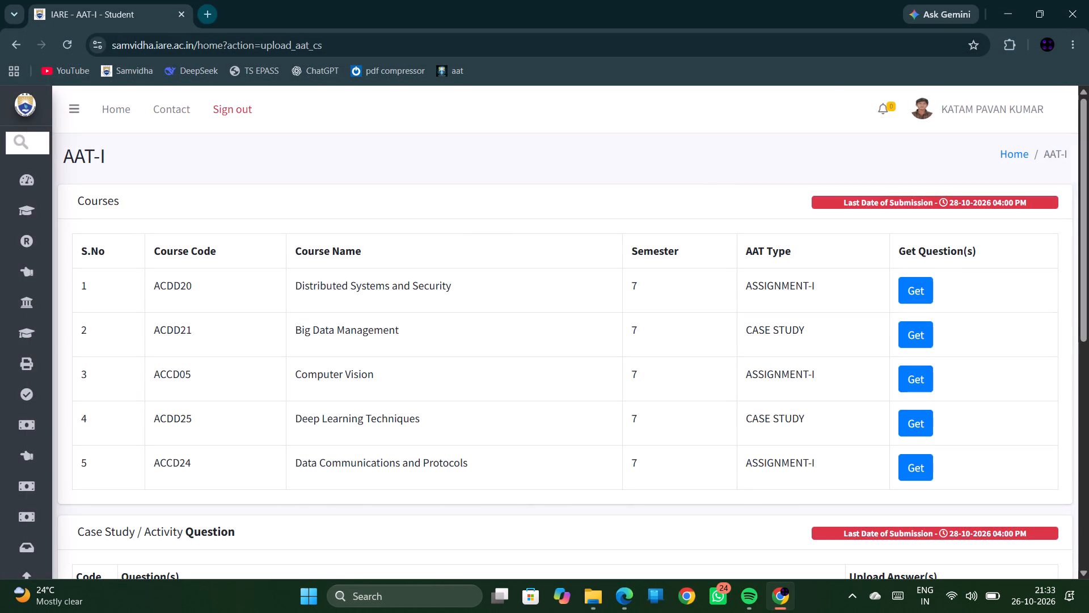
{"action": "type", "text": "PDF MERGE"}
{"action": "key", "text": "Return"}
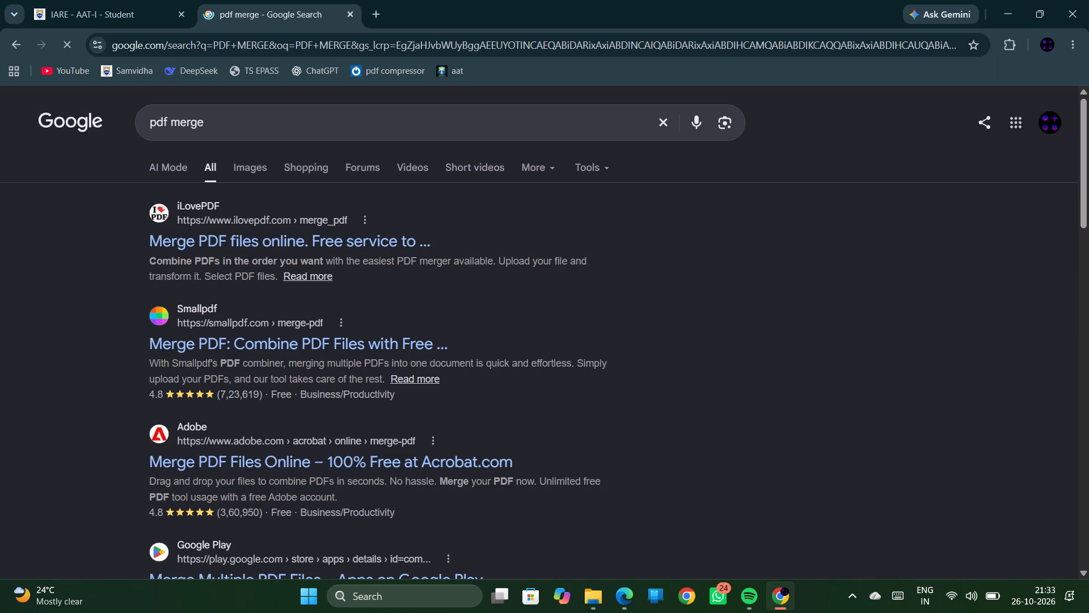
{"action": "left_click", "coordinate": [397, 243]}
Load DSS COV and Distributed_Systems_and_Security_AAT_II_Clean from Downloads into the PDF merger, with the cover first.
{"action": "left_click", "coordinate": [478, 270]}
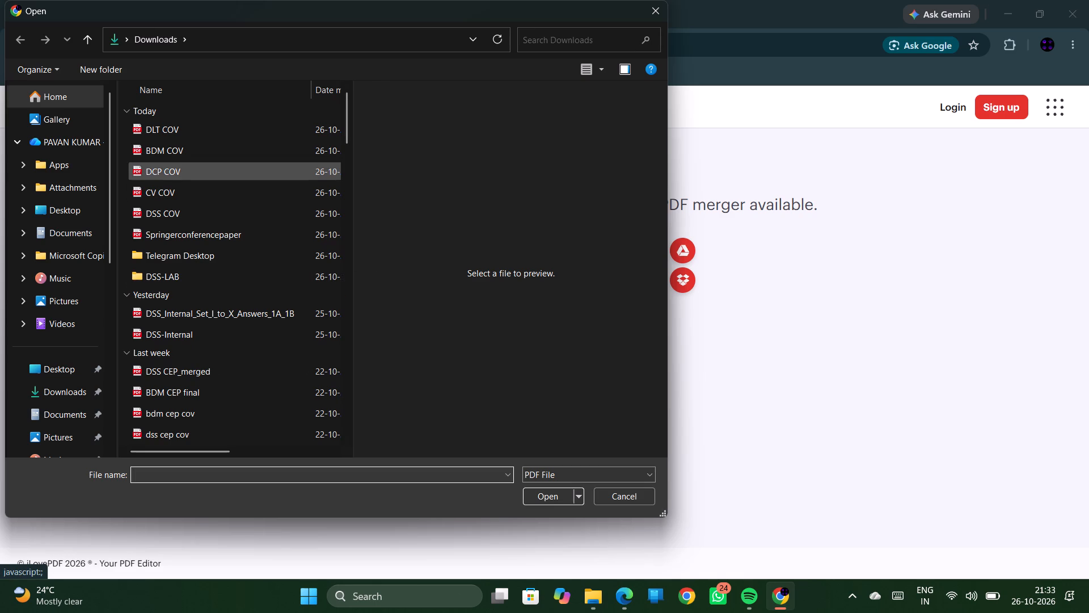
{"action": "left_click", "coordinate": [181, 210]}
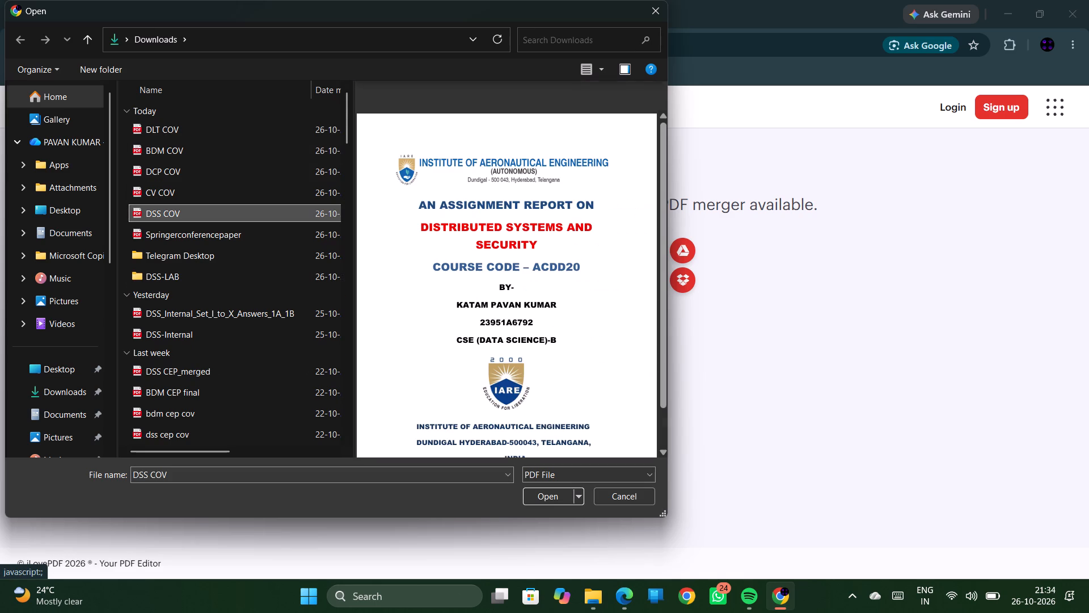
{"action": "scroll", "coordinate": [478, 324], "scroll_direction": "down", "scroll_amount": 5}
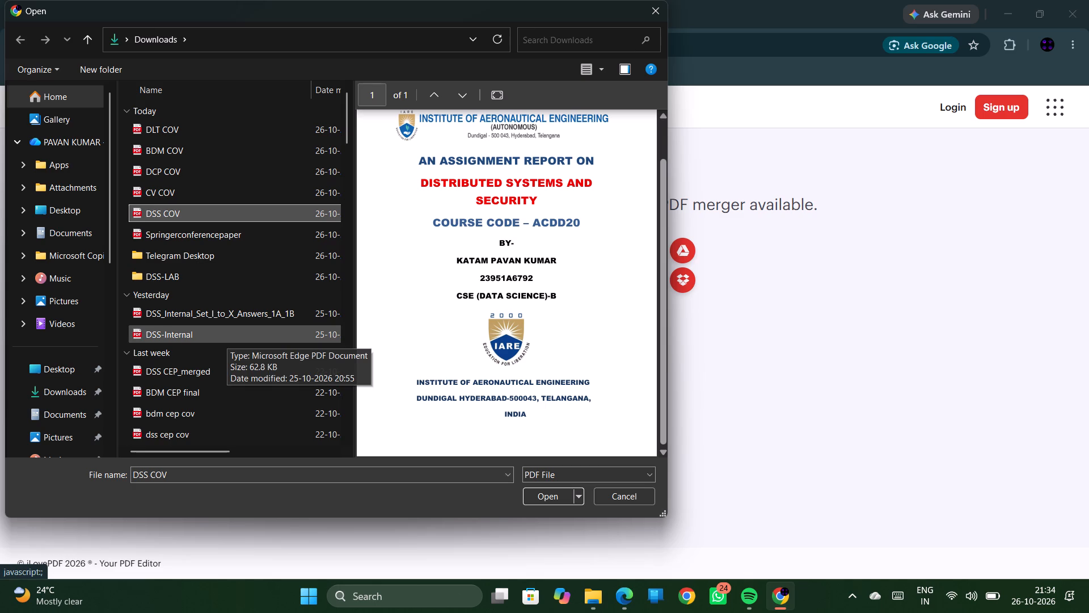
{"action": "scroll", "coordinate": [195, 383], "scroll_direction": "down", "scroll_amount": 1}
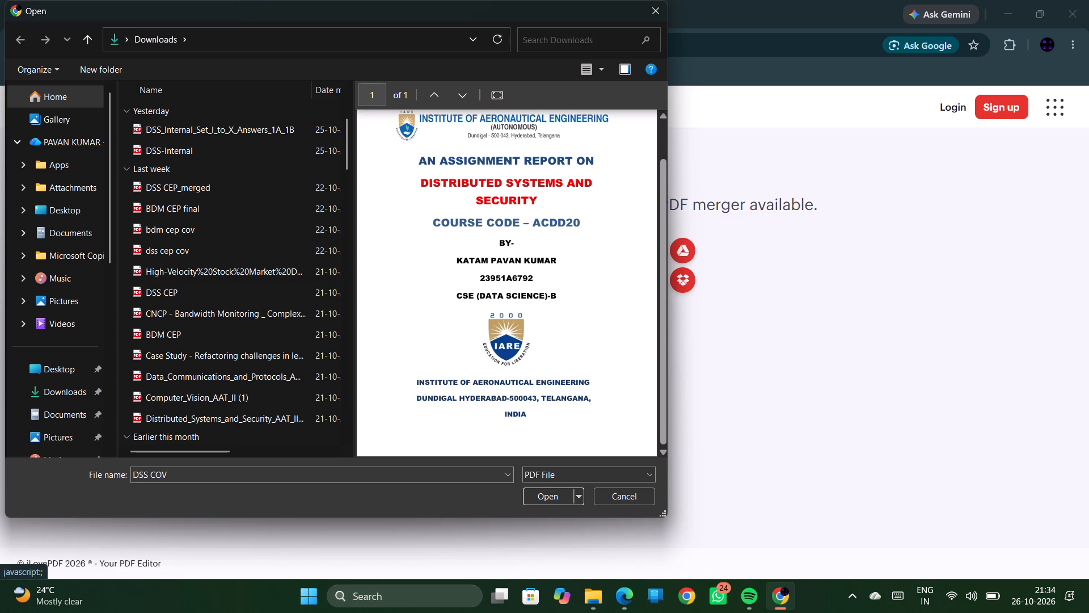
{"action": "left_click", "coordinate": [199, 425], "text": "ctrl"}
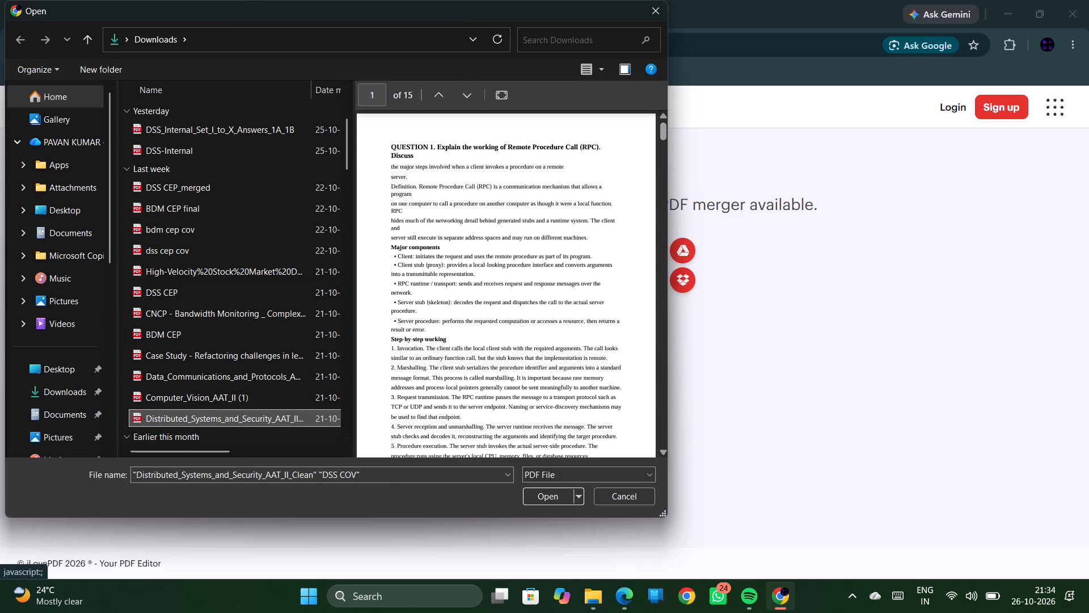
{"action": "left_click", "coordinate": [550, 494]}
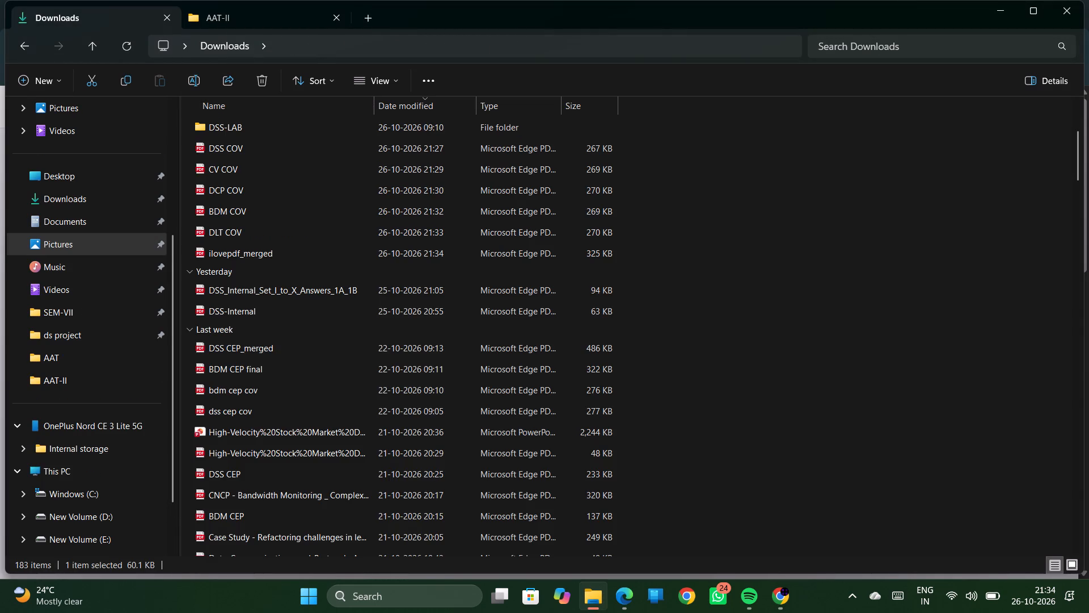
{"action": "scroll", "coordinate": [243, 148], "scroll_direction": "up", "scroll_amount": 13}
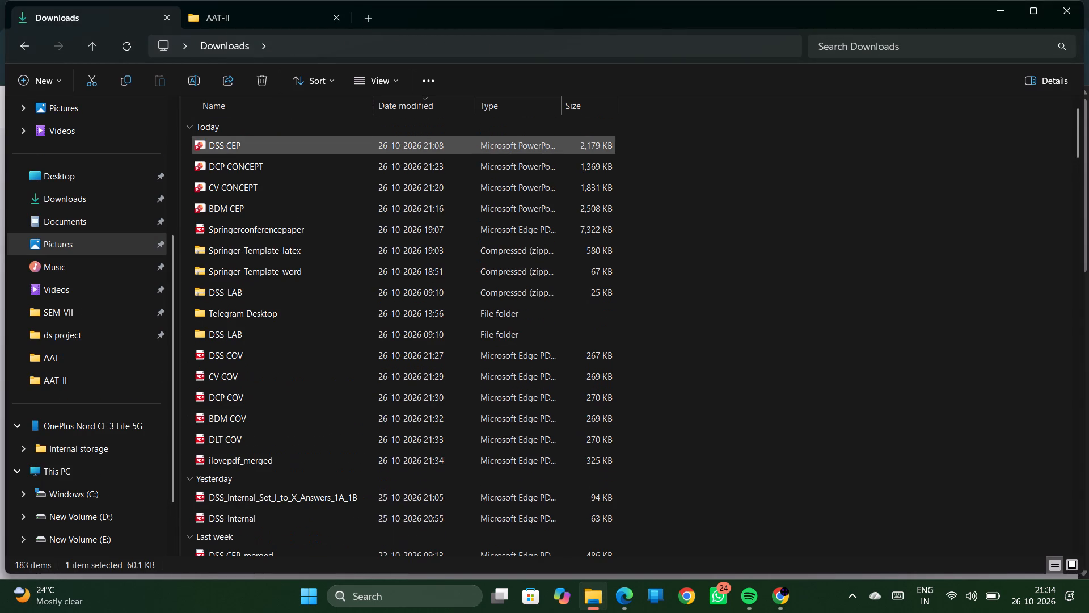
{"action": "scroll", "coordinate": [230, 146], "scroll_direction": "up", "scroll_amount": 4}
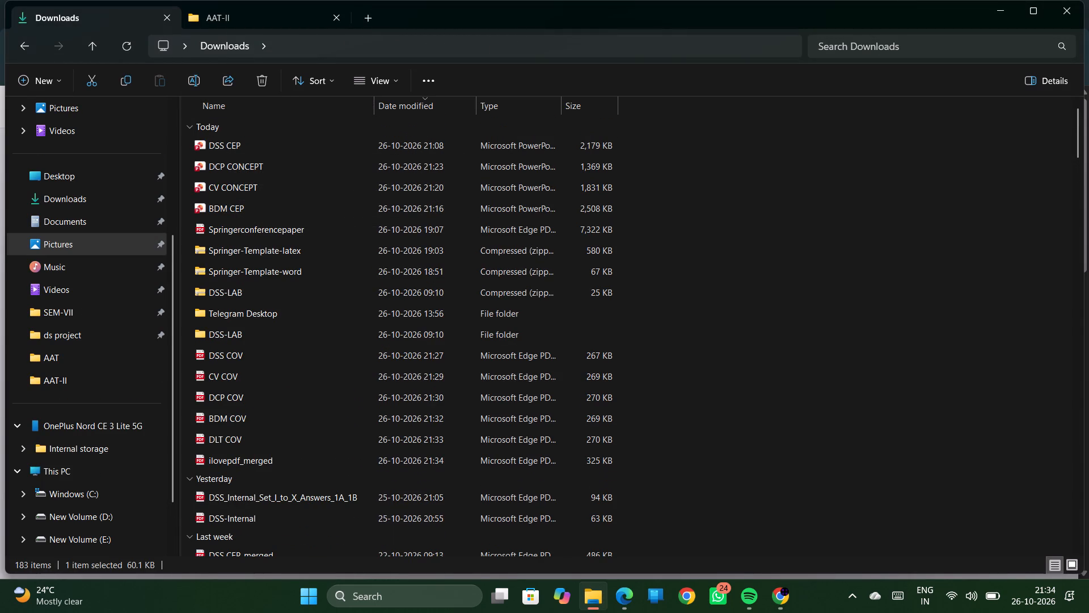
{"action": "left_click", "coordinate": [243, 455]}
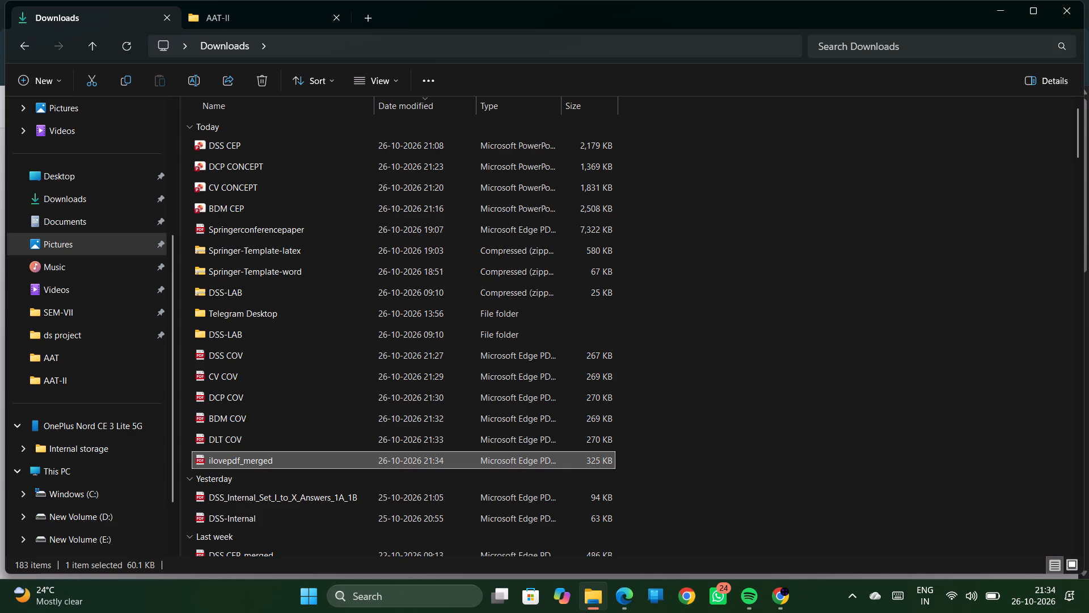
{"action": "left_click", "coordinate": [241, 467]}
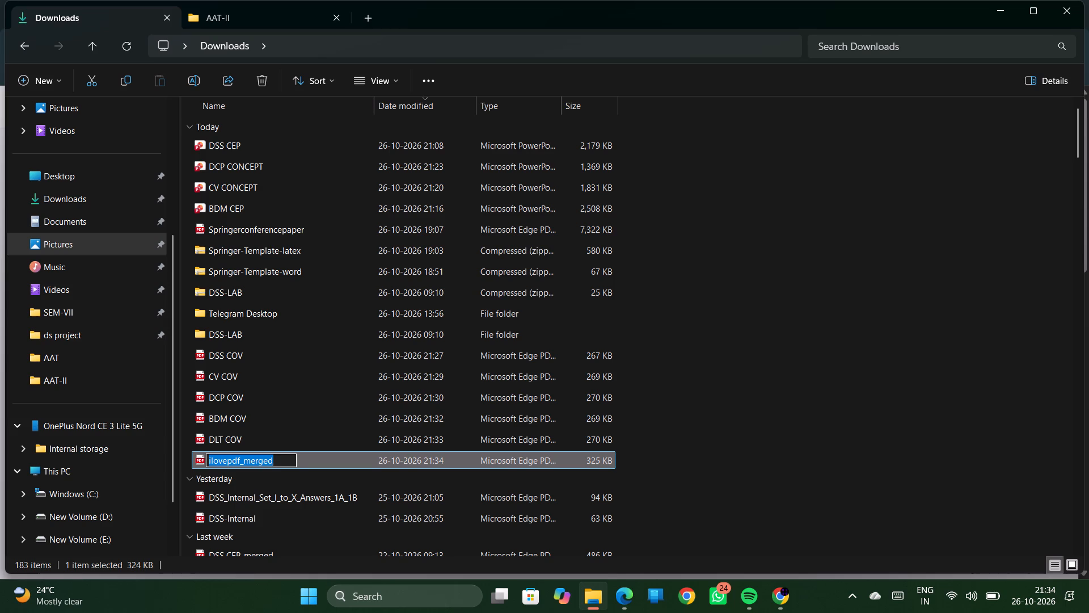
{"action": "type", "text": "DSS"}
{"action": "key", "text": "space"}
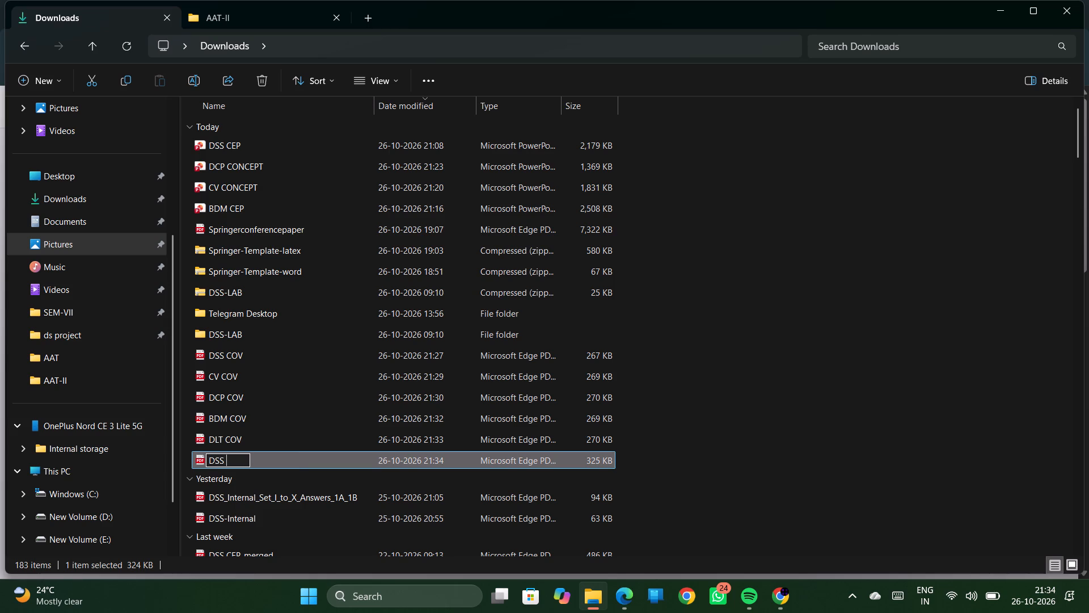
{"action": "type", "text": "AAT"}
{"action": "key", "text": "minus"}
{"action": "type", "text": "II"}
{"action": "key", "text": "Return"}
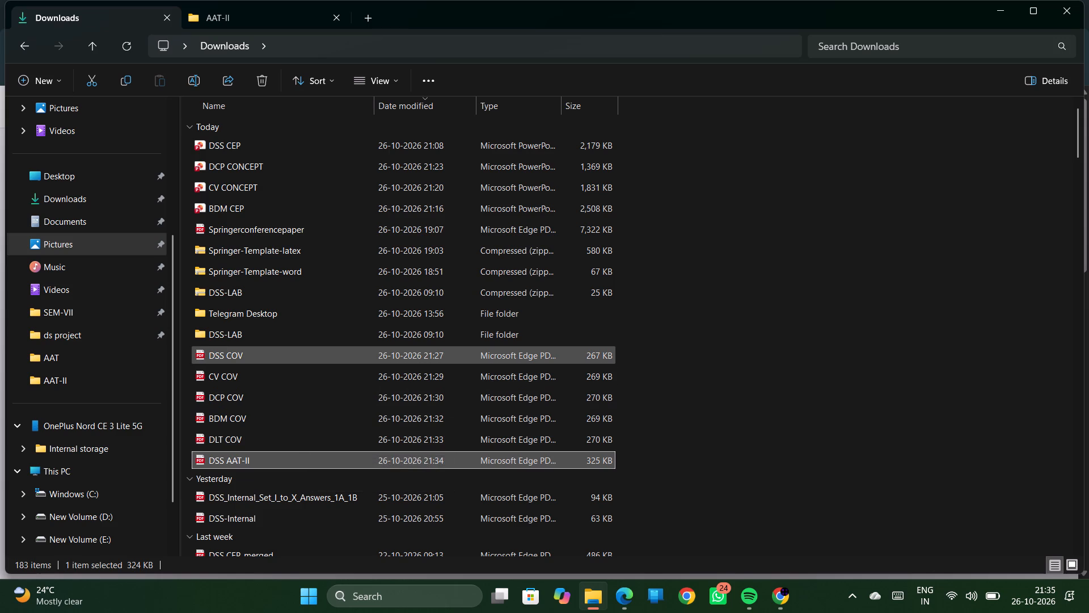
Open DSS AAT-II in Edge, close the older Distributed Systems PDF, and review the merged pages before closing the file.
{"action": "double_click", "coordinate": [292, 463]}
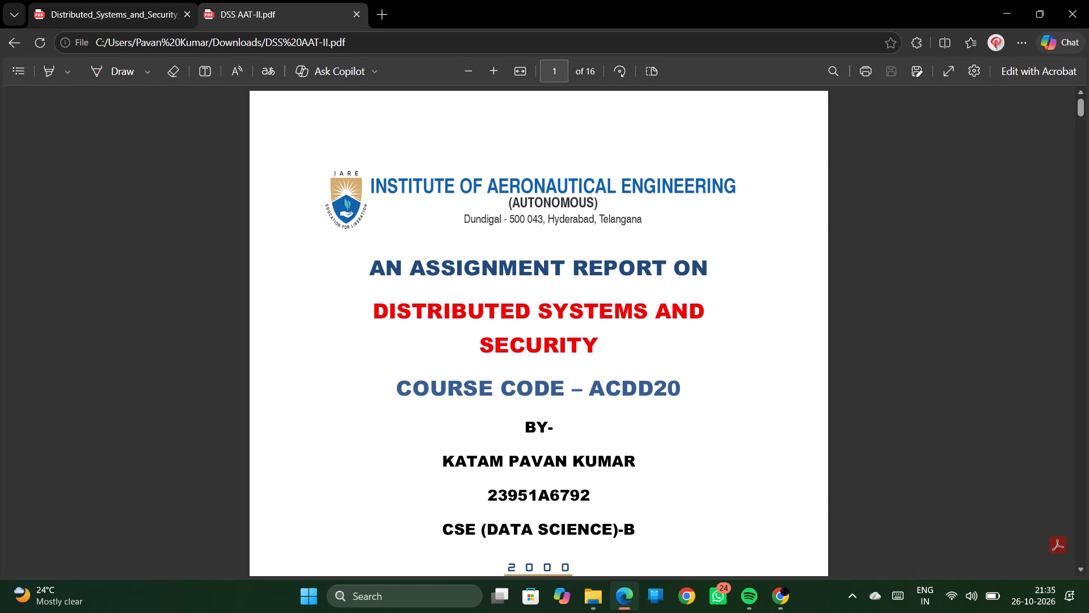
{"action": "left_click", "coordinate": [132, 7]}
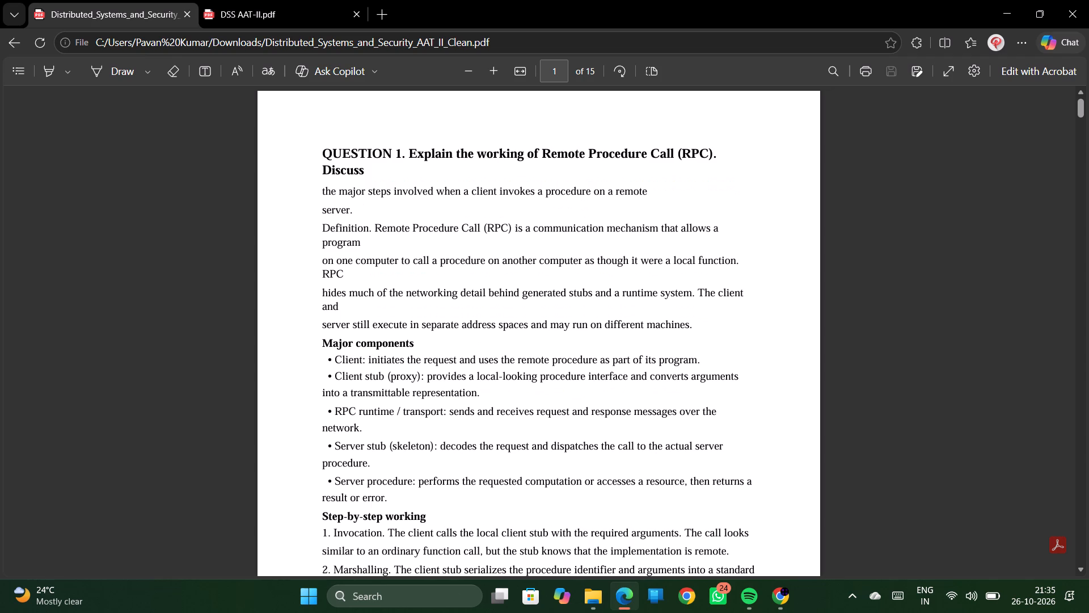
{"action": "left_click", "coordinate": [186, 16]}
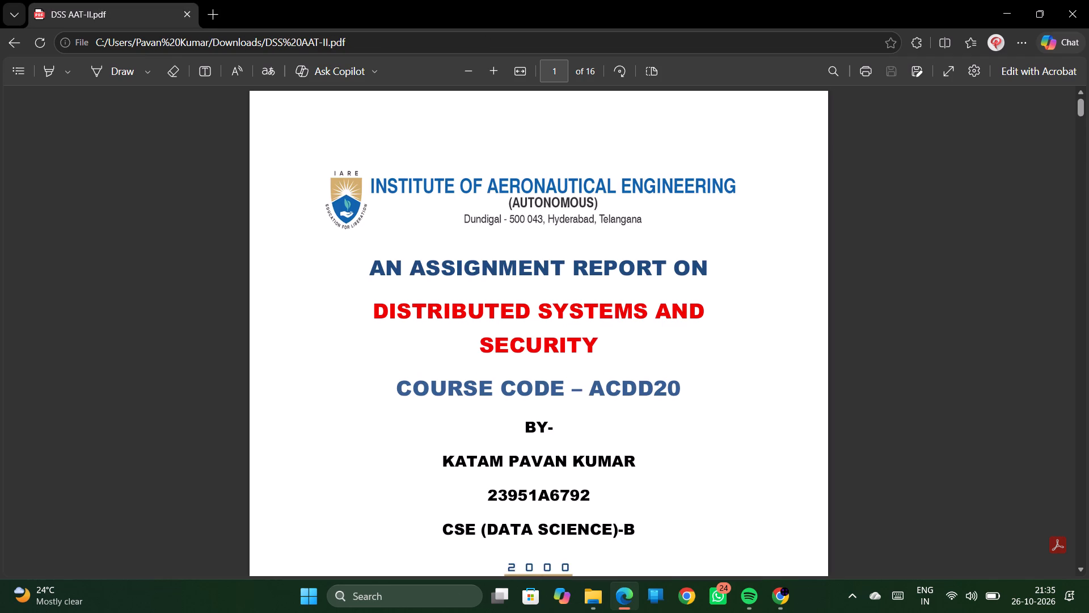
{"action": "scroll", "coordinate": [445, 336], "scroll_direction": "down", "scroll_amount": 3}
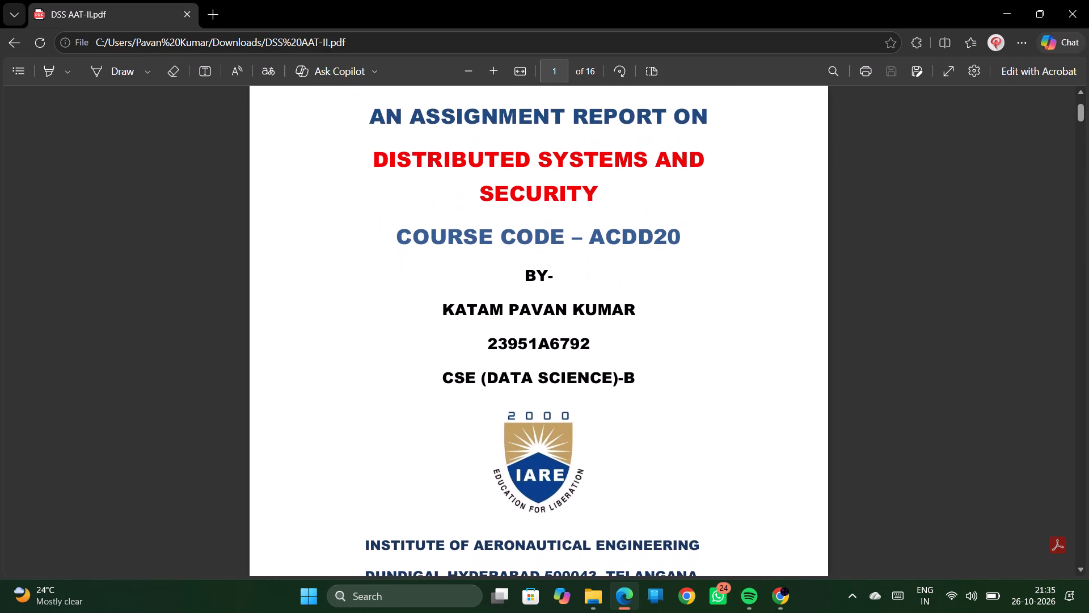
{"action": "scroll", "coordinate": [445, 336], "scroll_direction": "down", "scroll_amount": 7}
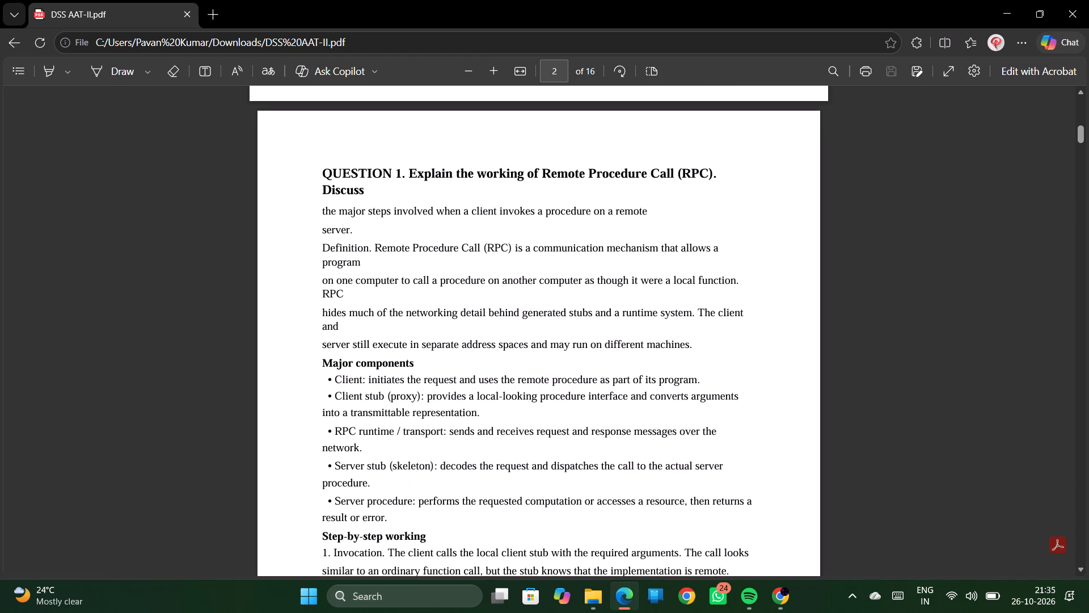
{"action": "scroll", "coordinate": [445, 336], "scroll_direction": "down", "scroll_amount": 14}
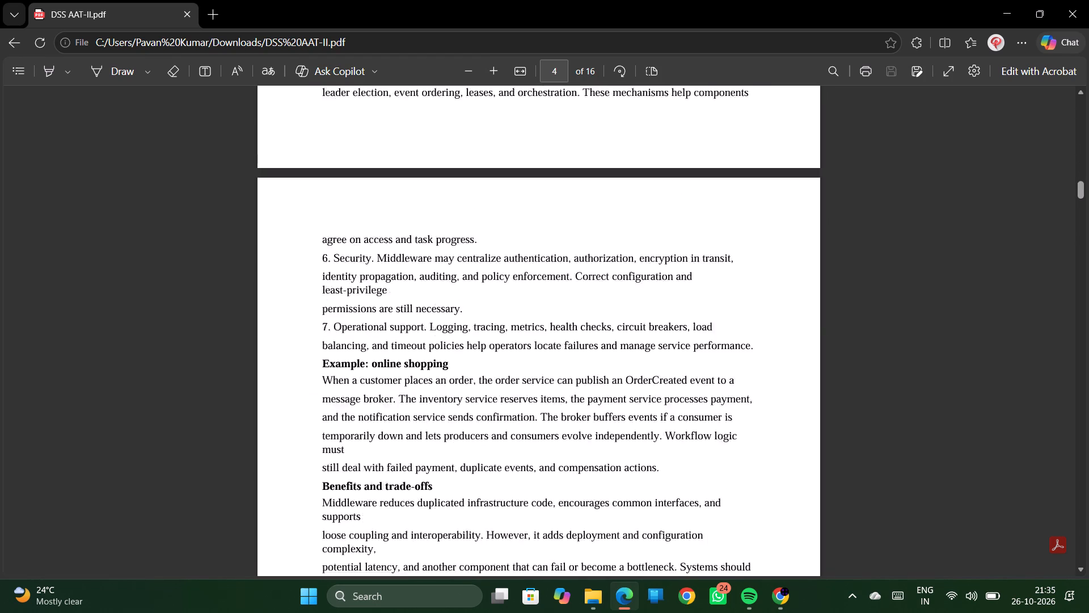
{"action": "scroll", "coordinate": [445, 336], "scroll_direction": "down", "scroll_amount": 19}
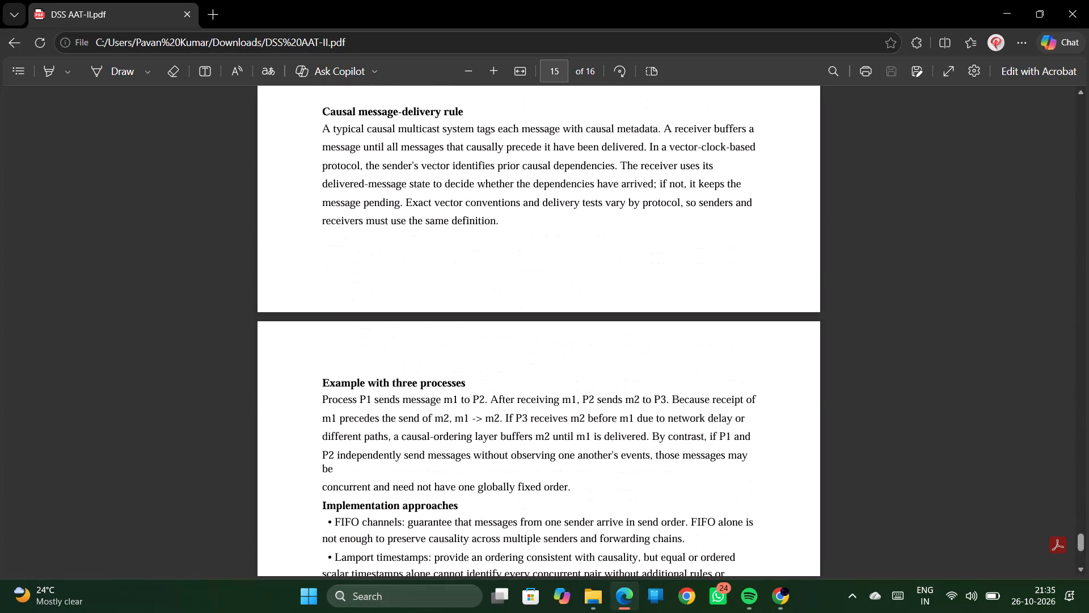
{"action": "left_click", "coordinate": [191, 16]}
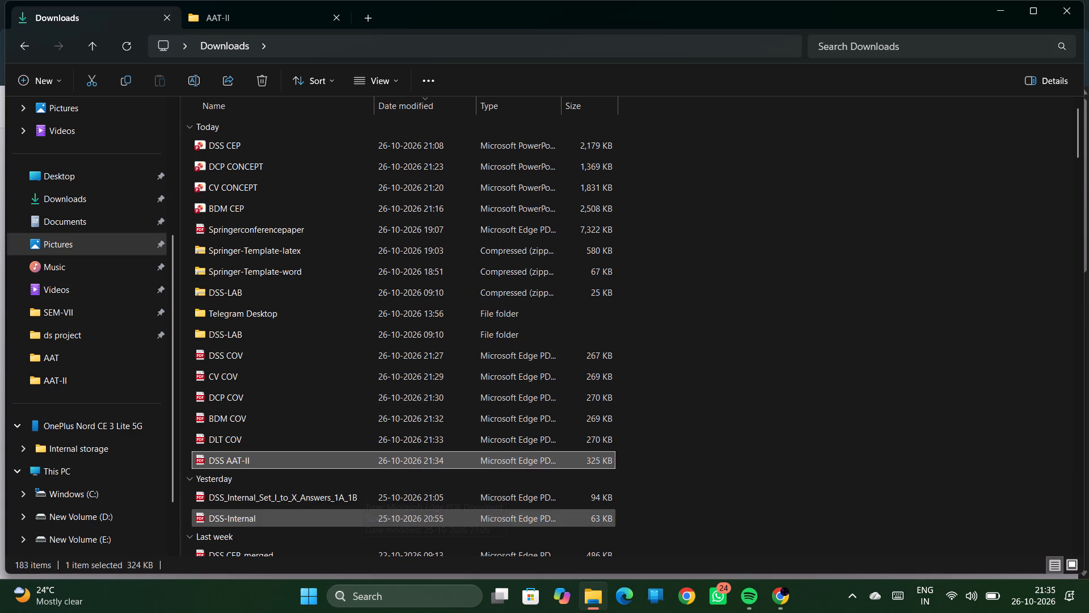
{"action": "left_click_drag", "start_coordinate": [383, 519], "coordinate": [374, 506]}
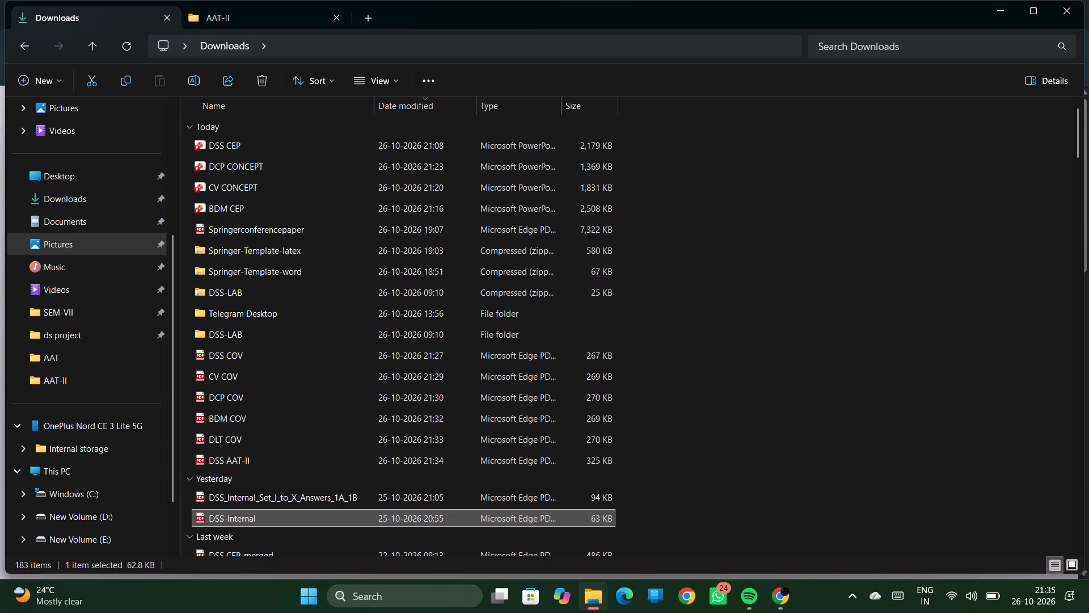
Delete the DSS-LAB folder and the DSS-LAB compressed archive from the Downloads folder.
{"action": "left_click", "coordinate": [274, 335]}
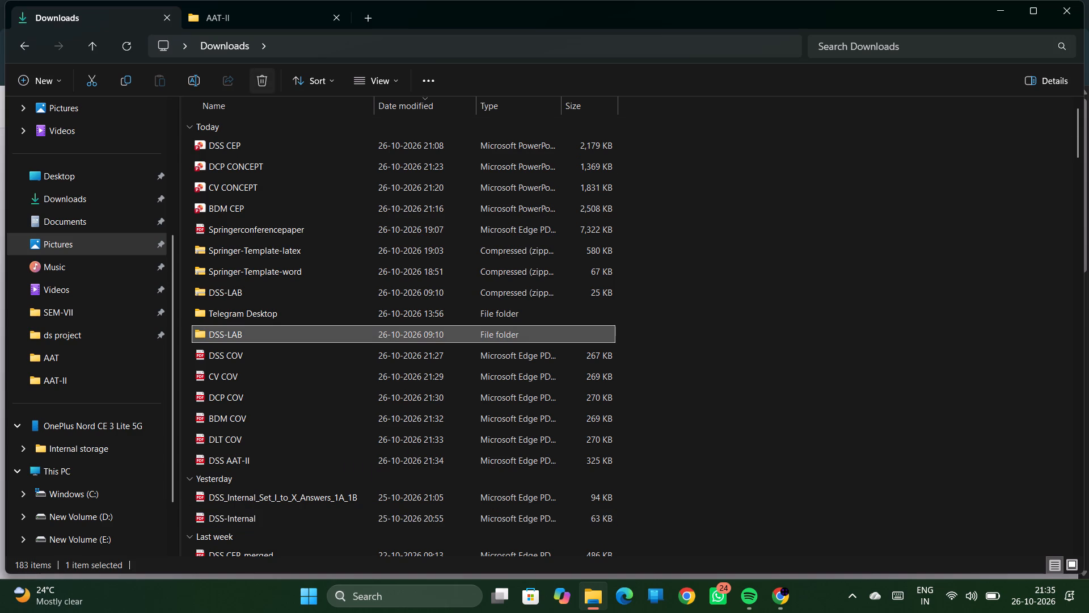
{"action": "left_click", "coordinate": [266, 85]}
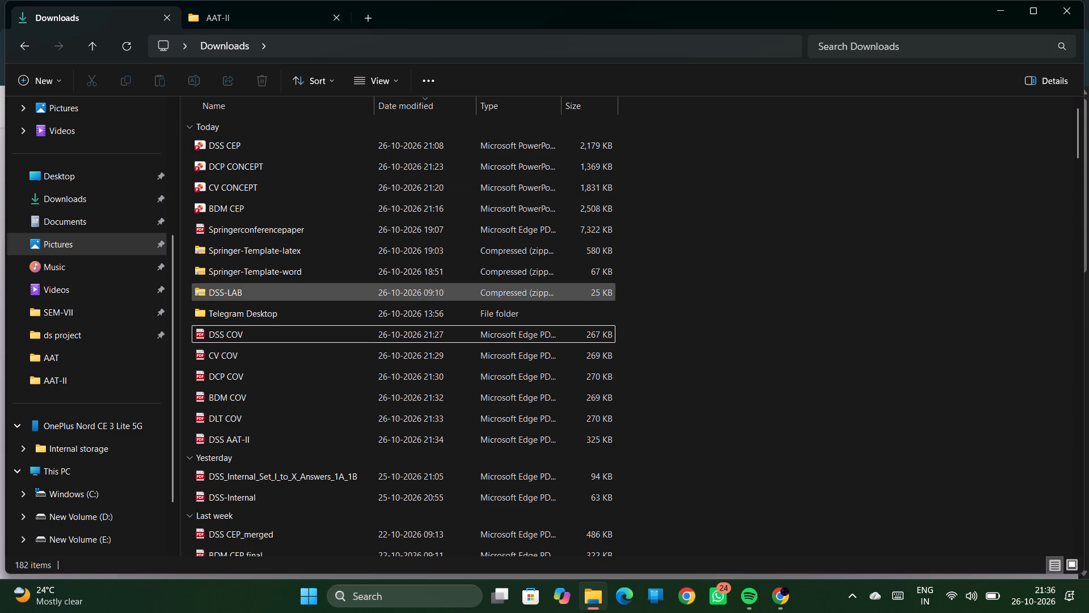
{"action": "left_click", "coordinate": [290, 283]}
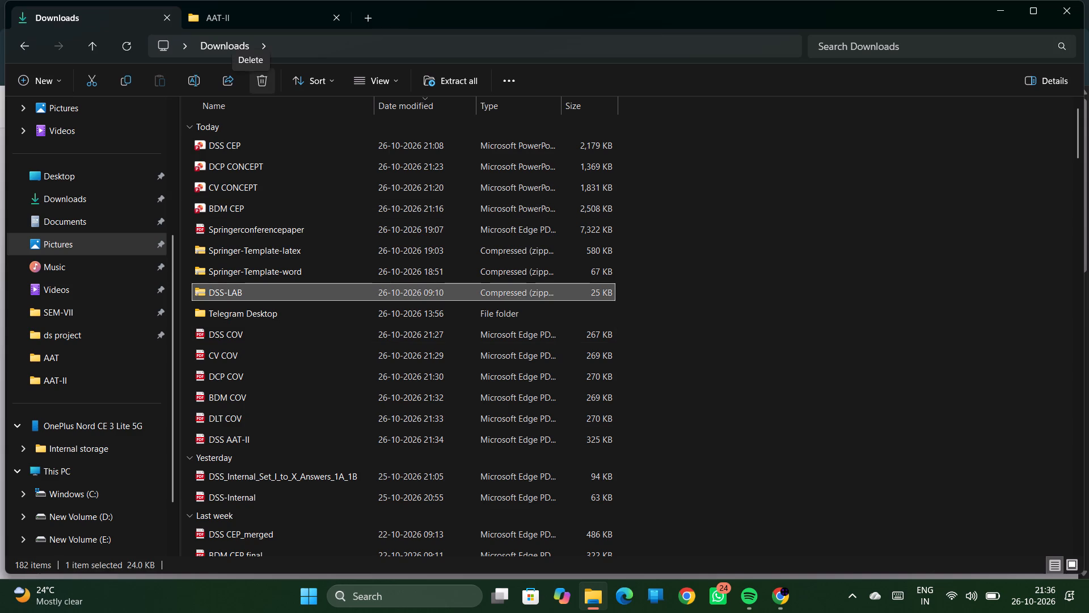
{"action": "left_click", "coordinate": [259, 86]}
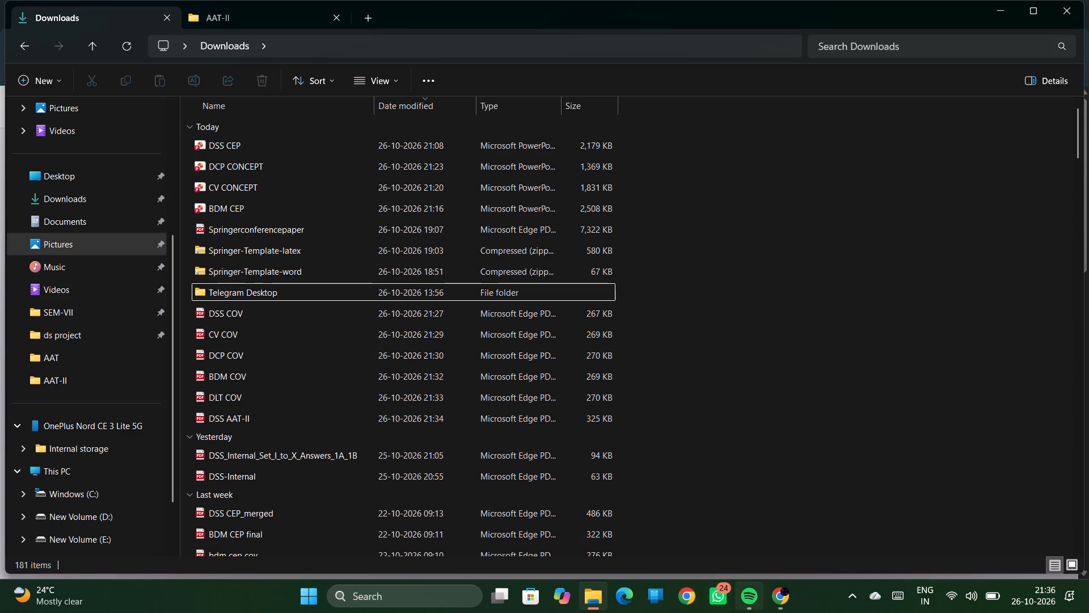
Switch to Chrome, start a new merge in iLovePDF, and select BDM COV from Downloads while finding the matching assignment PDF.
{"action": "left_click", "coordinate": [778, 599]}
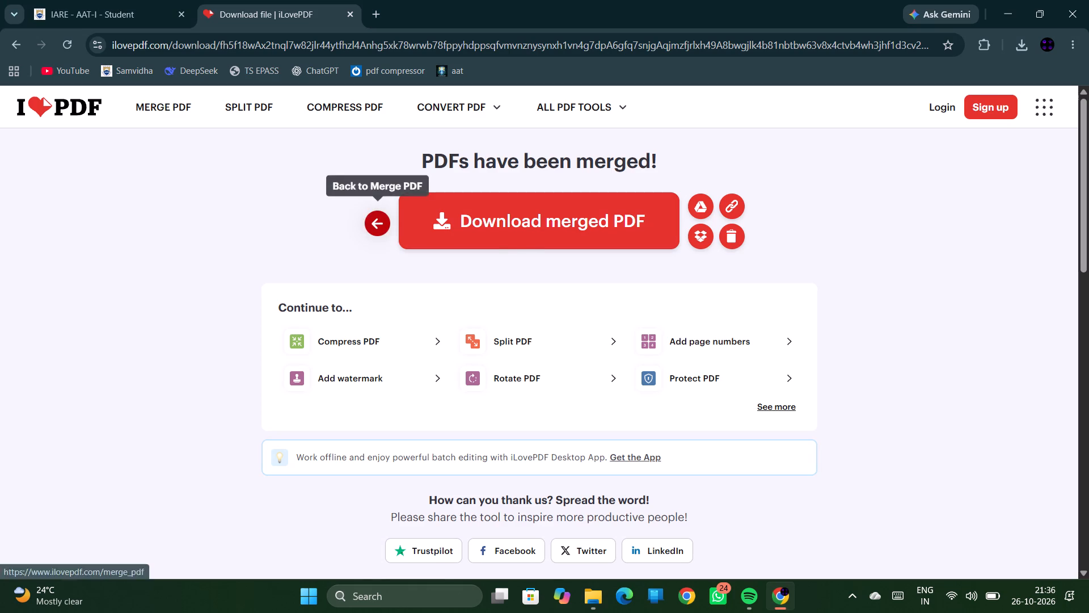
{"action": "left_click", "coordinate": [383, 226]}
{"action": "left_click", "coordinate": [498, 275]}
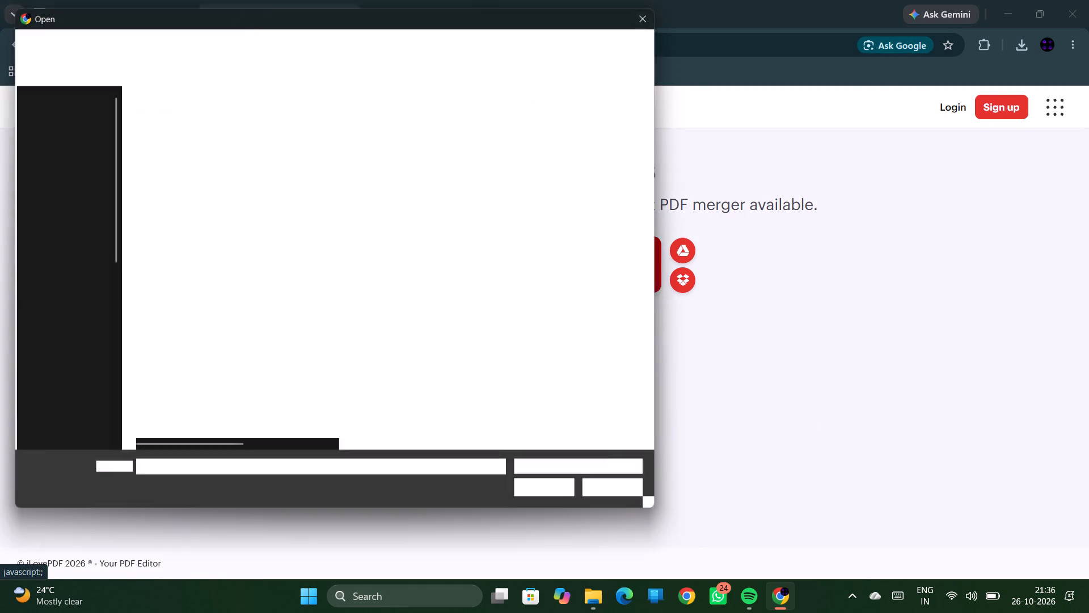
{"action": "left_click", "coordinate": [271, 165]}
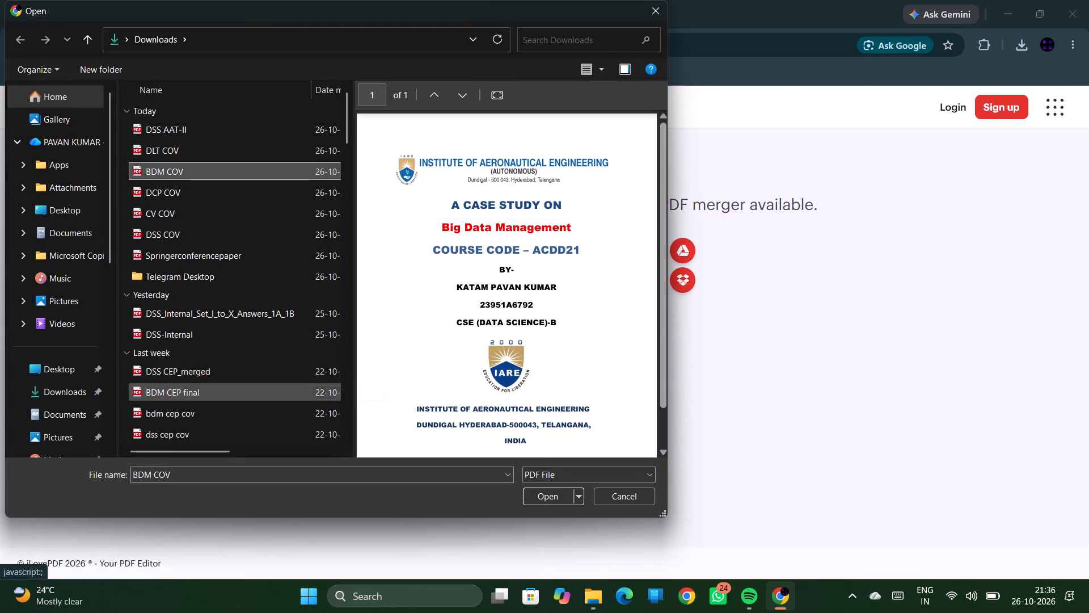
{"action": "scroll", "coordinate": [221, 387], "scroll_direction": "down", "scroll_amount": 2}
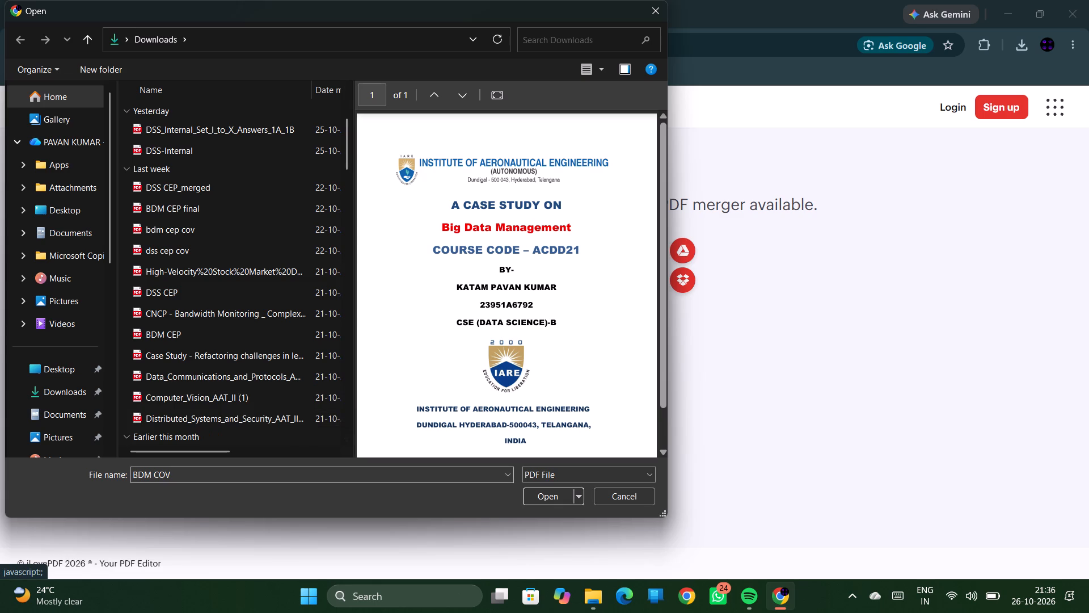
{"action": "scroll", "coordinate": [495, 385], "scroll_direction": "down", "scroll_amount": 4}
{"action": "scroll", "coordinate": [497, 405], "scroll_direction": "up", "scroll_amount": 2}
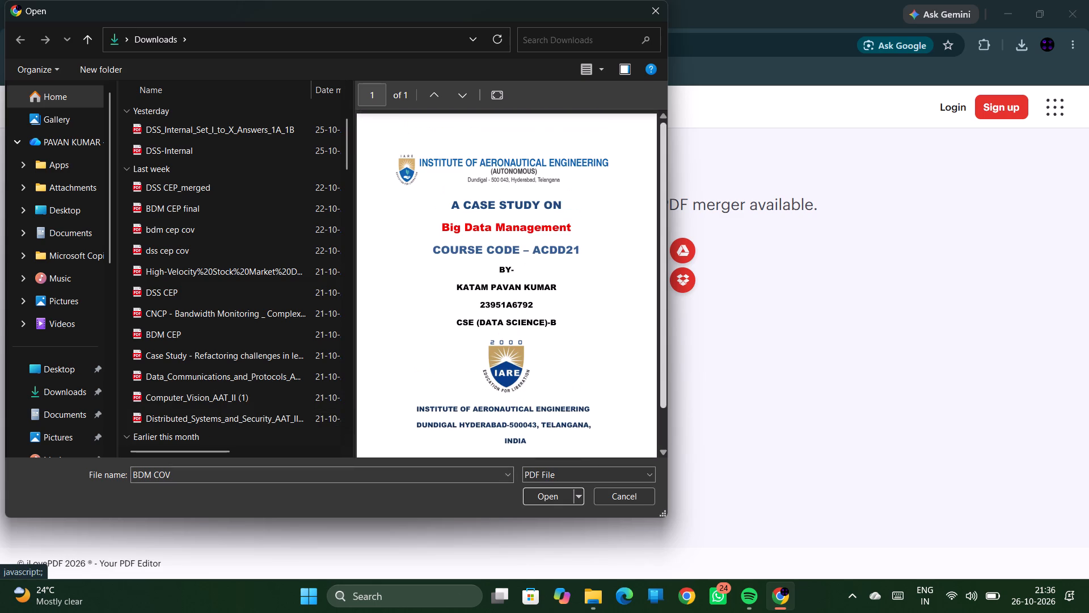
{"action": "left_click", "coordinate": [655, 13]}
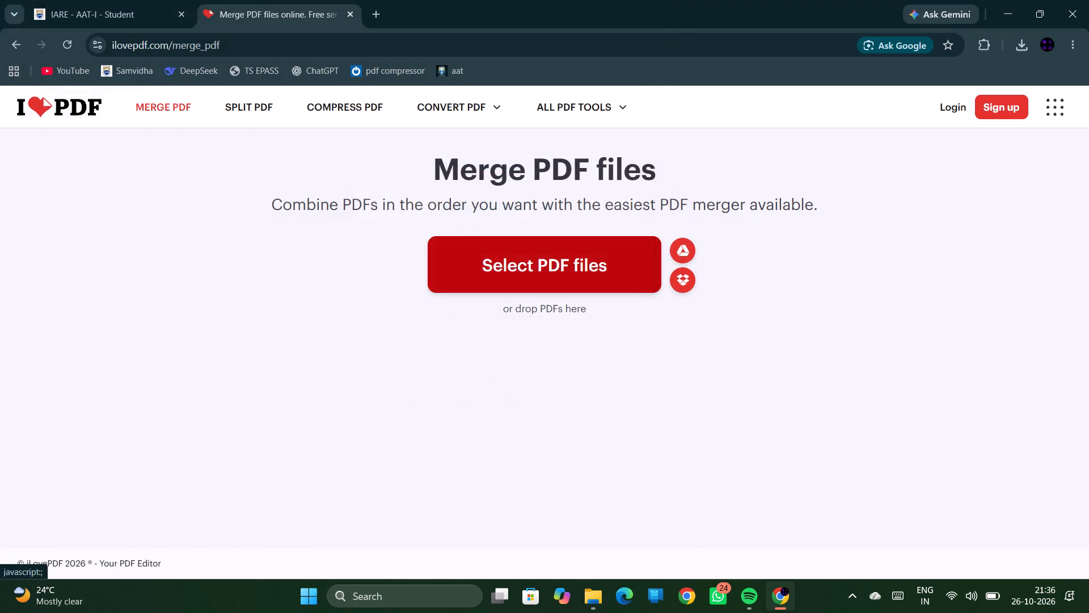
Retrieve the Big Data Management (ACDD21) case study question on the Samvidha AAT-I page and read it.
{"action": "left_click", "coordinate": [136, 2]}
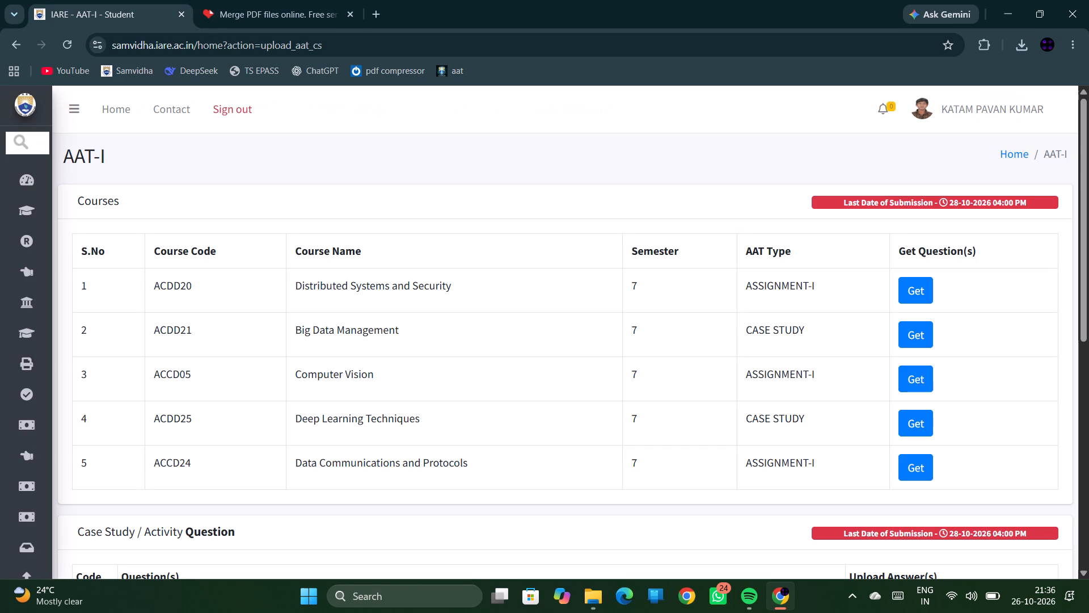
{"action": "left_click", "coordinate": [909, 341]}
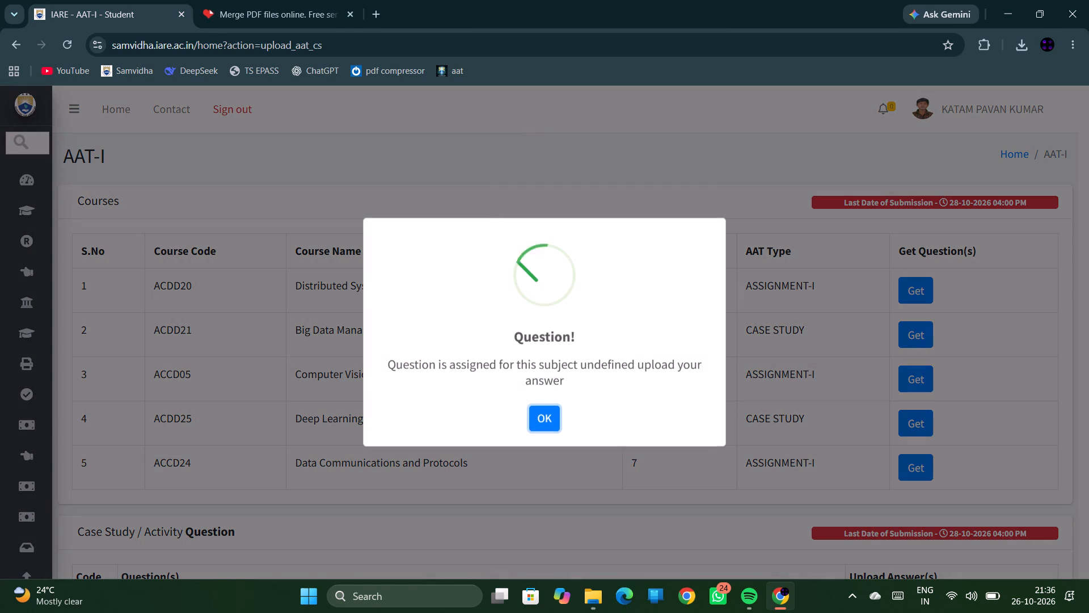
{"action": "left_click", "coordinate": [548, 425]}
{"action": "scroll", "coordinate": [457, 482], "scroll_direction": "down", "scroll_amount": 1}
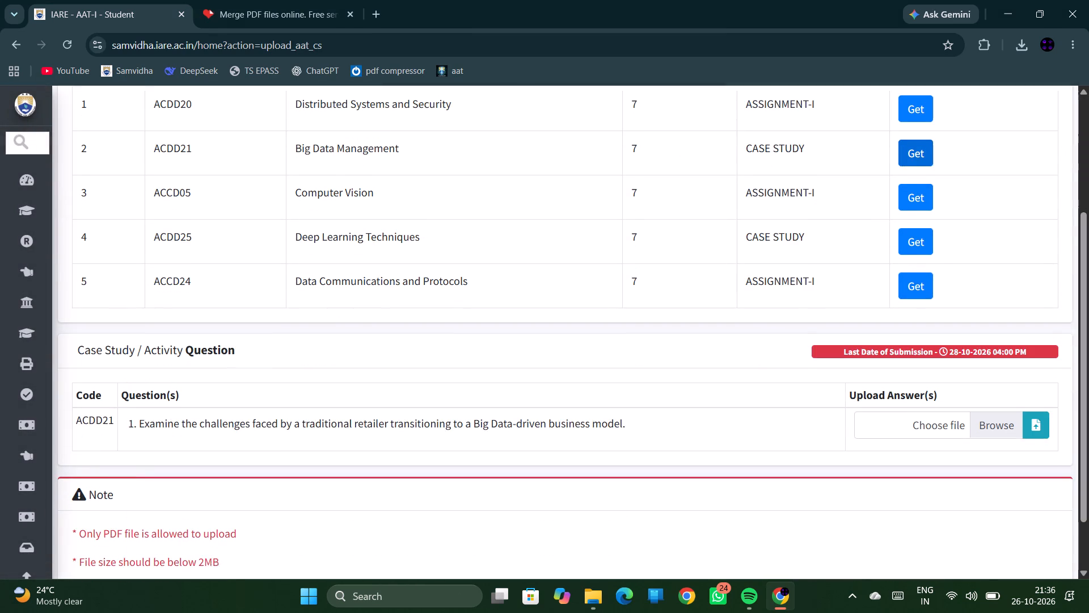
{"action": "scroll", "coordinate": [457, 482], "scroll_direction": "down", "scroll_amount": 1}
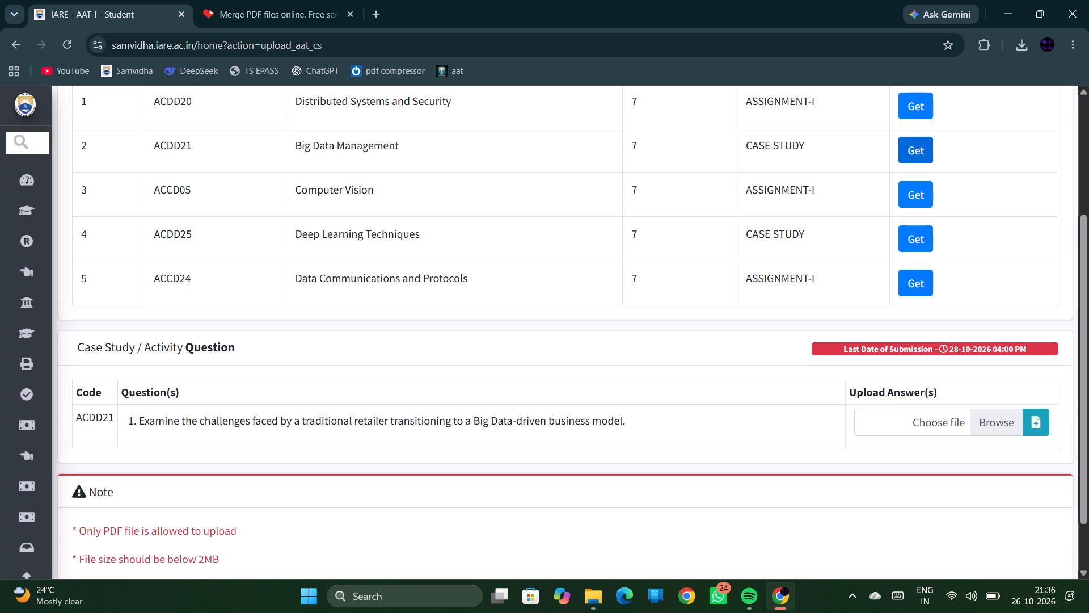
{"action": "scroll", "coordinate": [640, 527], "scroll_direction": "up", "scroll_amount": 1}
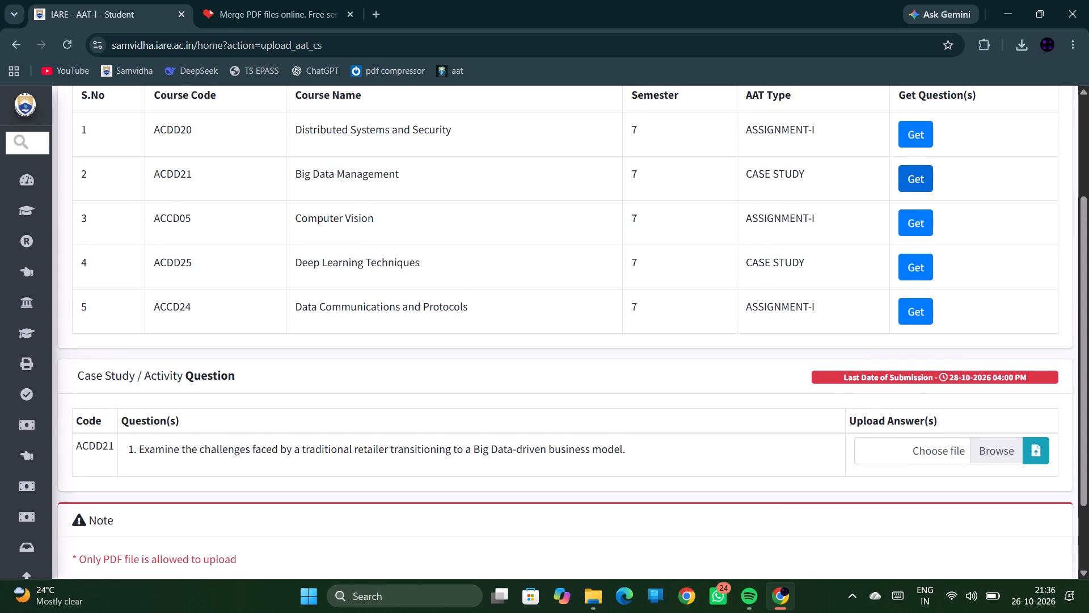
{"action": "scroll", "coordinate": [640, 527], "scroll_direction": "up", "scroll_amount": 1}
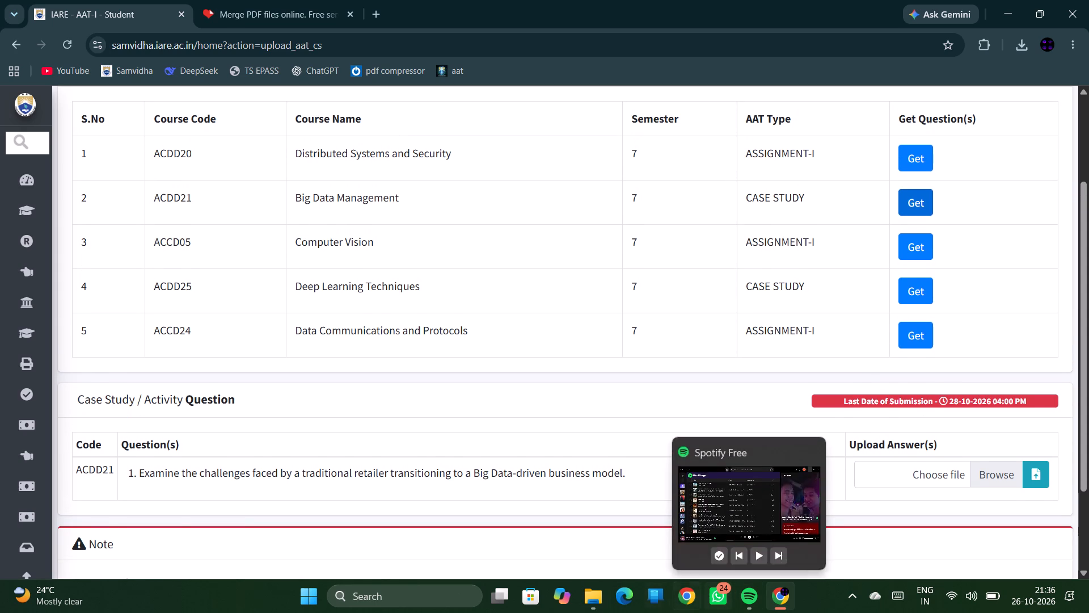
Look through the Downloads folder for the Big Data Management case study and open the BDM CEP PDF from last week.
{"action": "left_click", "coordinate": [598, 606]}
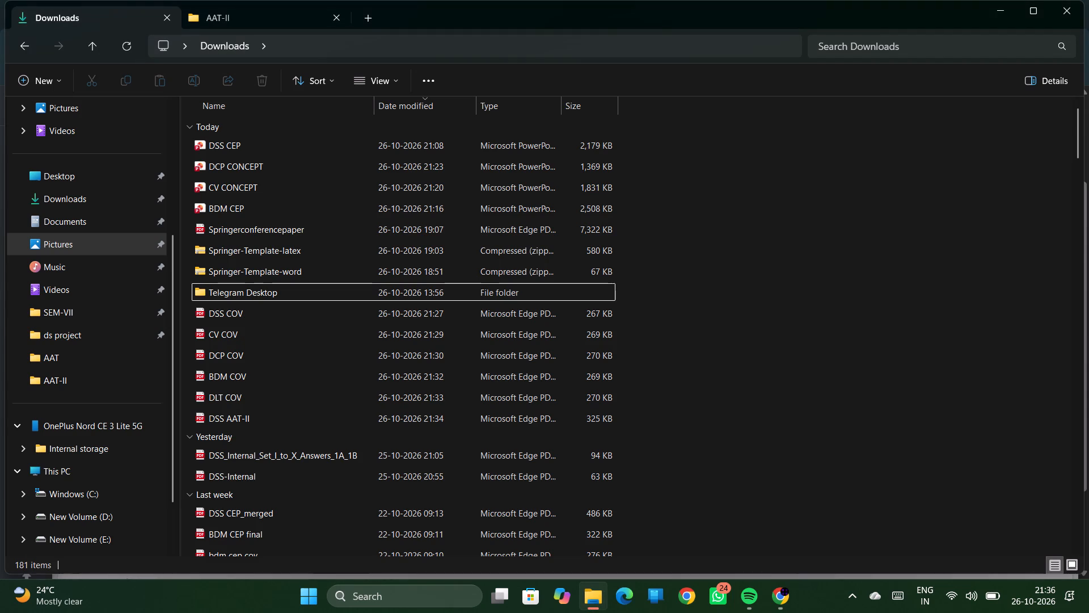
{"action": "scroll", "coordinate": [399, 385], "scroll_direction": "up", "scroll_amount": 2}
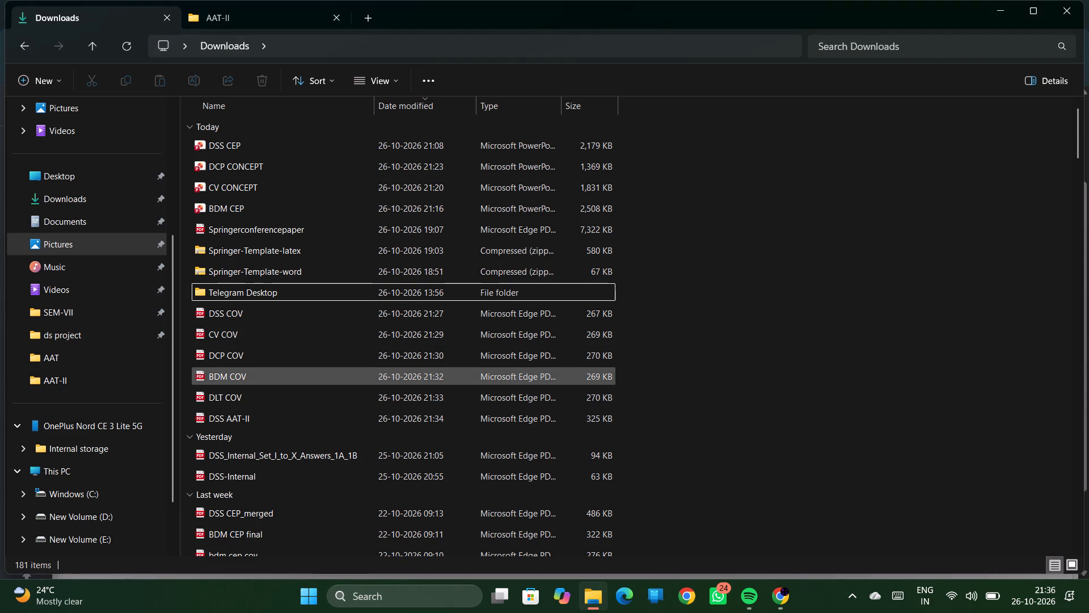
{"action": "scroll", "coordinate": [301, 376], "scroll_direction": "down", "scroll_amount": 3}
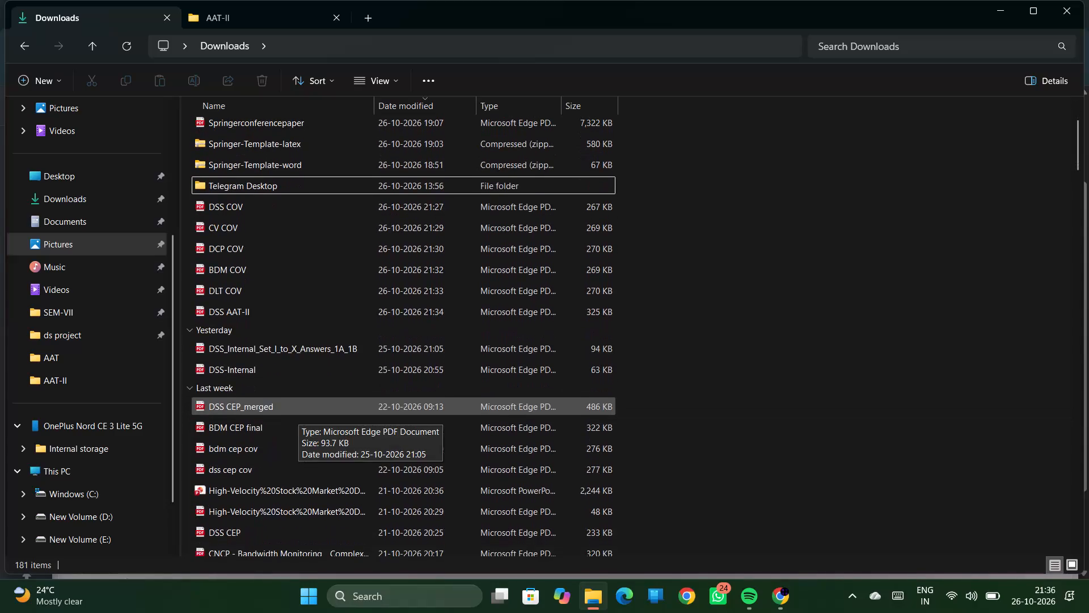
{"action": "scroll", "coordinate": [298, 414], "scroll_direction": "down", "scroll_amount": 2}
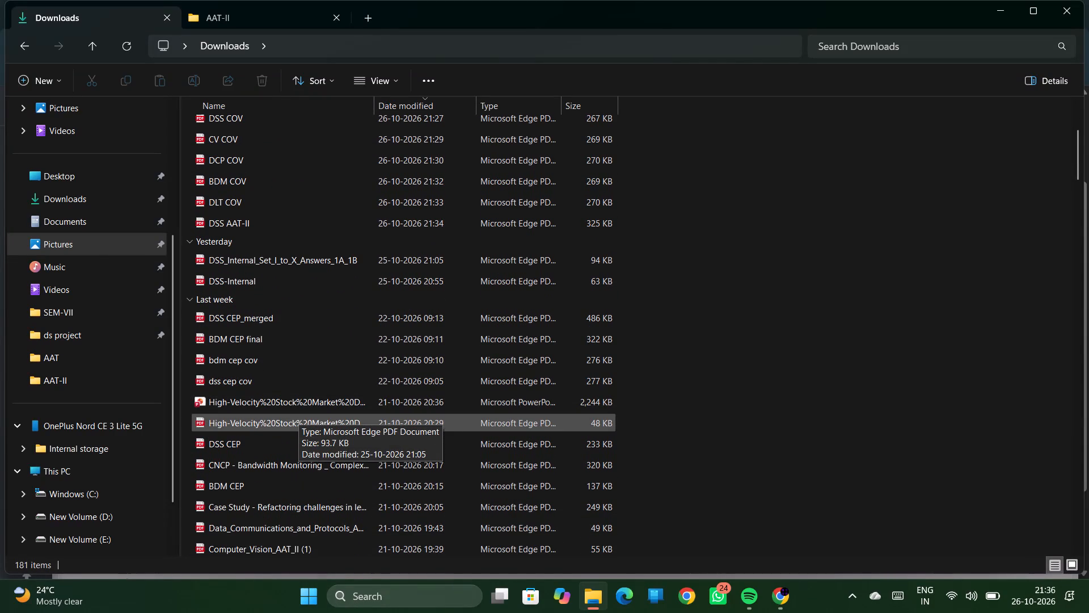
{"action": "scroll", "coordinate": [298, 414], "scroll_direction": "up", "scroll_amount": 5}
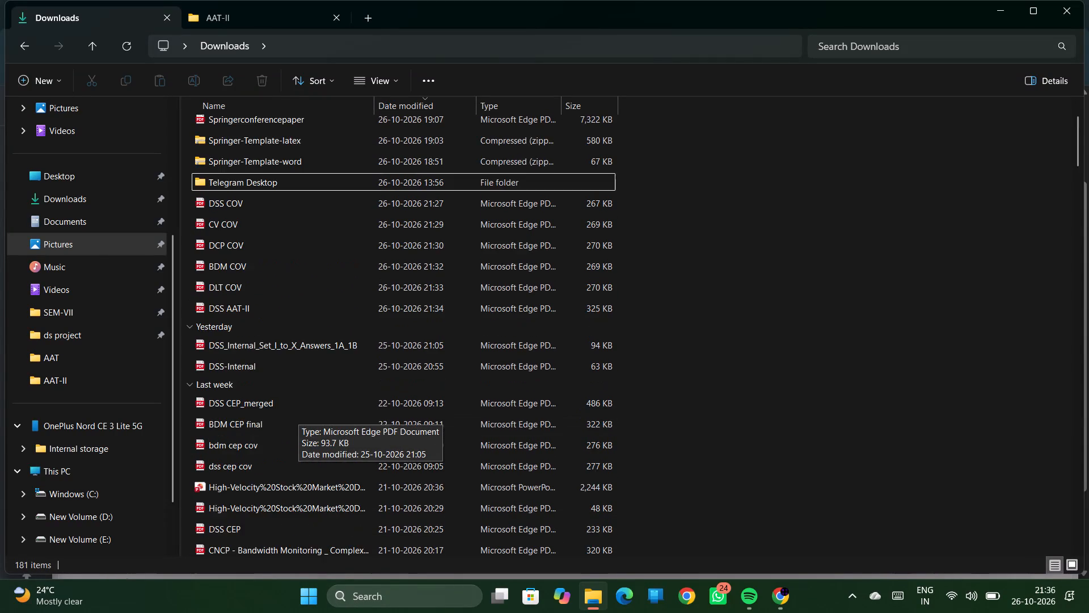
{"action": "scroll", "coordinate": [298, 414], "scroll_direction": "down", "scroll_amount": 1}
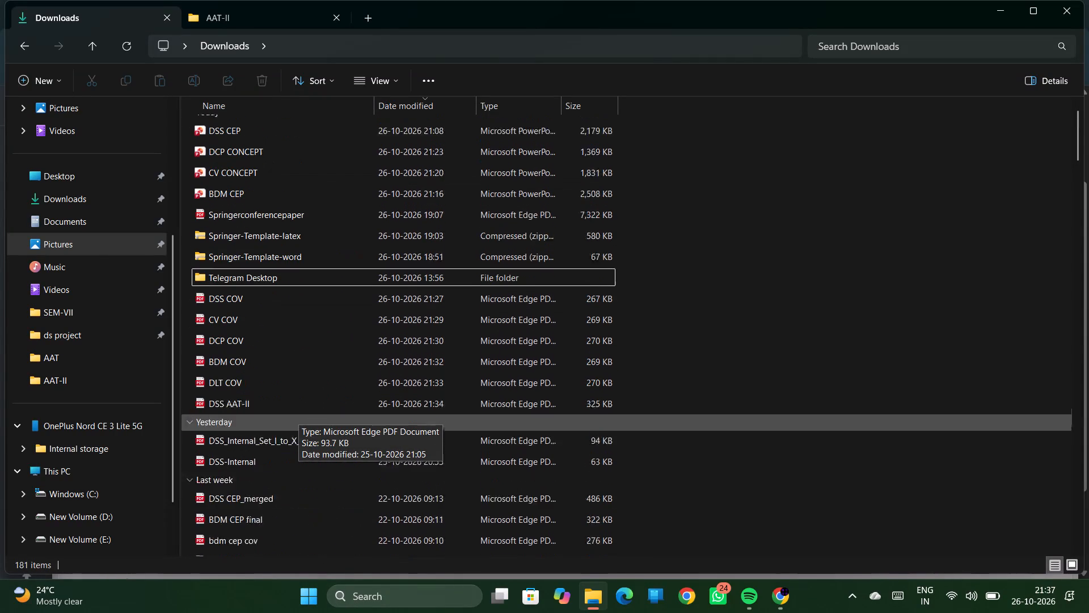
{"action": "scroll", "coordinate": [298, 414], "scroll_direction": "down", "scroll_amount": 3}
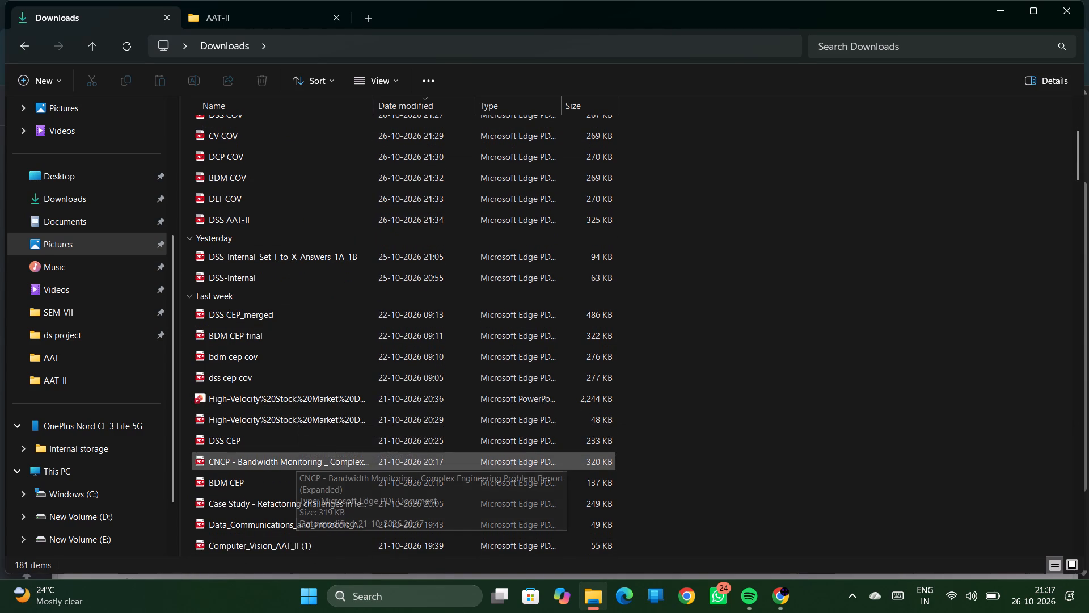
{"action": "scroll", "coordinate": [296, 461], "scroll_direction": "down", "scroll_amount": 1}
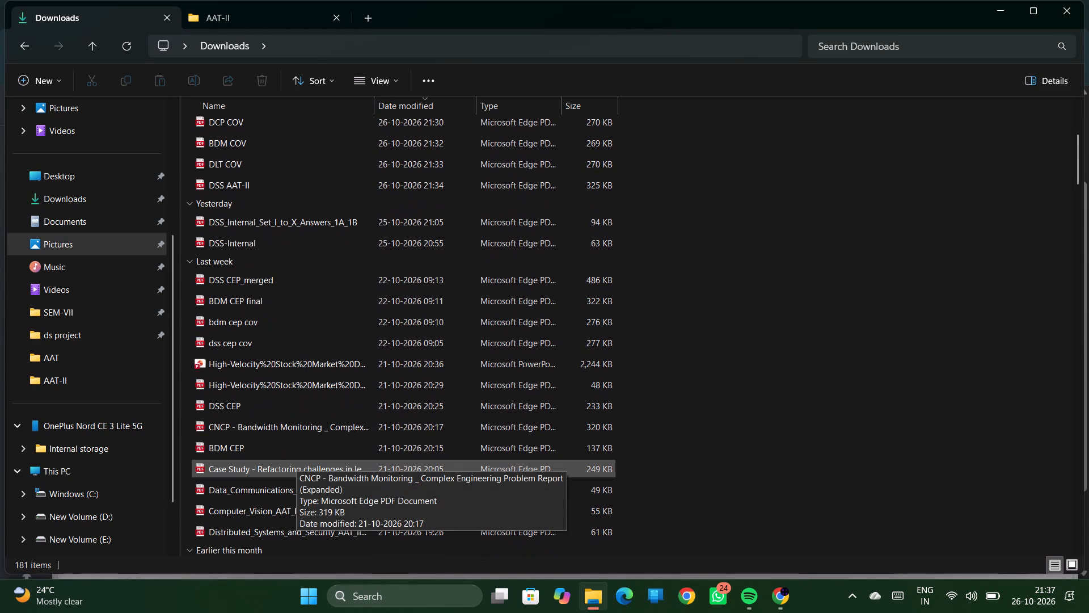
{"action": "scroll", "coordinate": [296, 461], "scroll_direction": "down", "scroll_amount": 1}
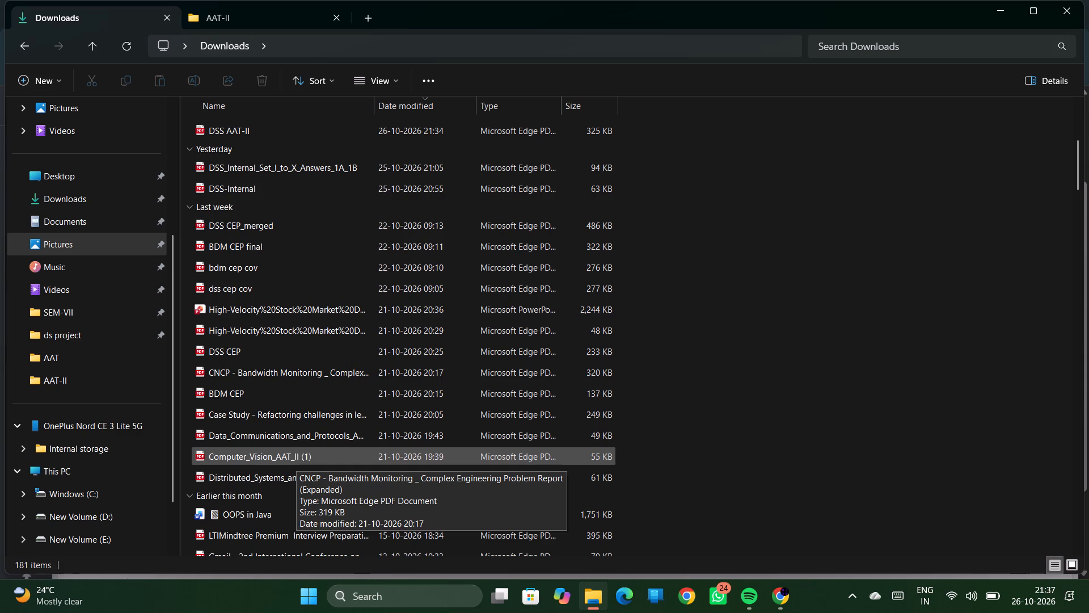
{"action": "double_click", "coordinate": [252, 395]}
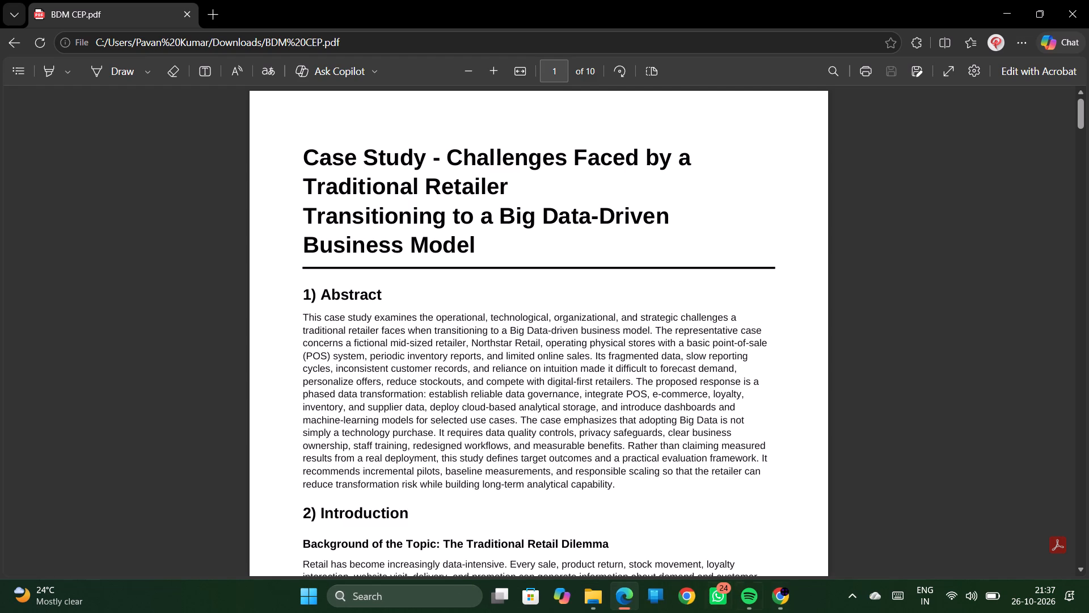
Check the Big Data Management question on the AAT-I page and rename BDM CEP in Downloads as BDM CASE STUDY.
{"action": "left_click", "coordinate": [779, 602]}
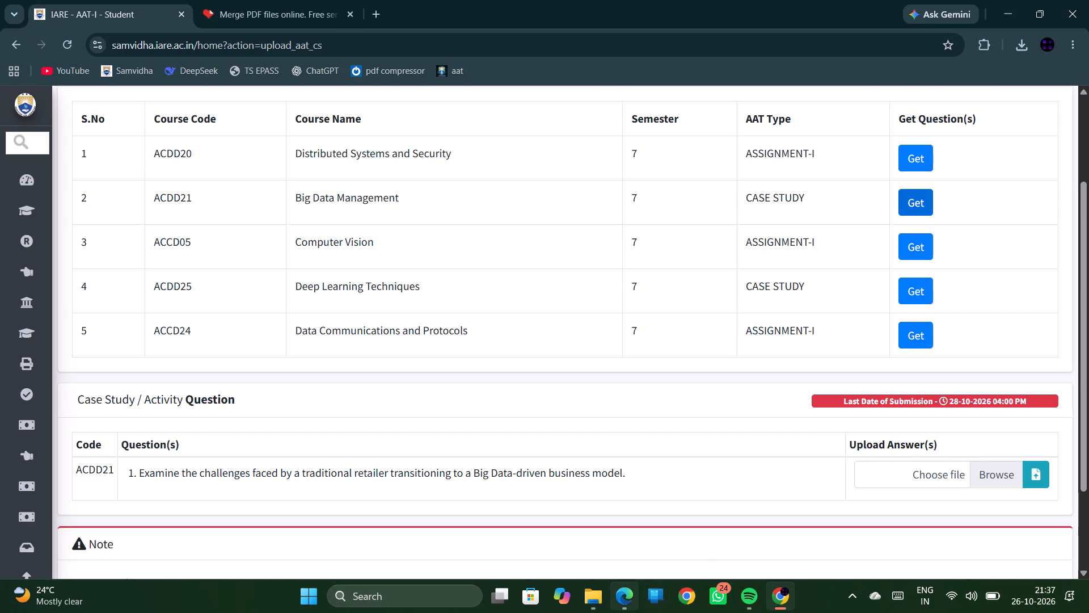
{"action": "left_click", "coordinate": [597, 602]}
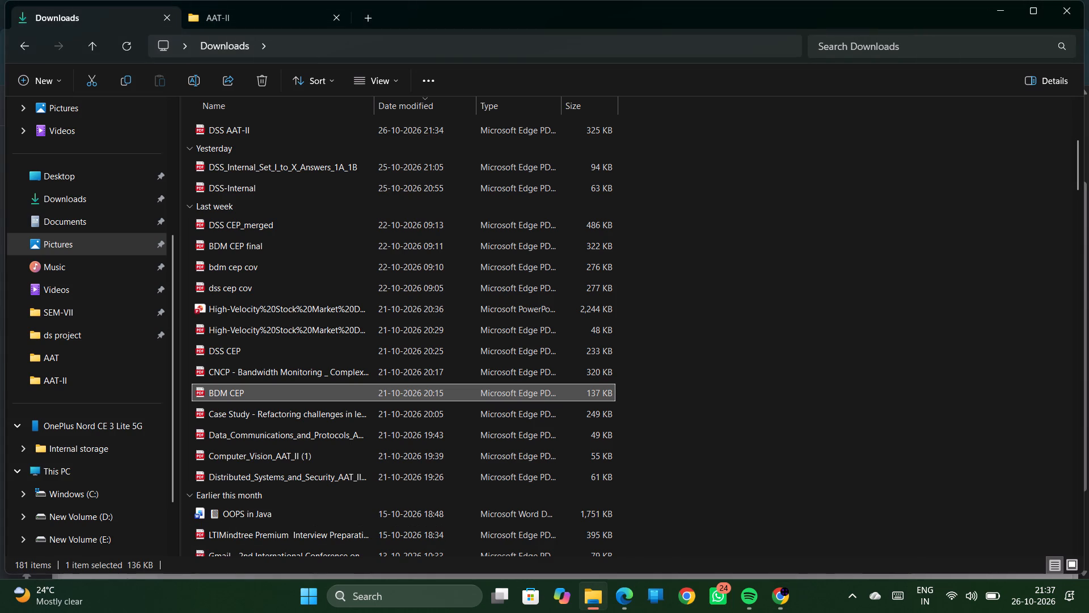
{"action": "left_click", "coordinate": [243, 389]}
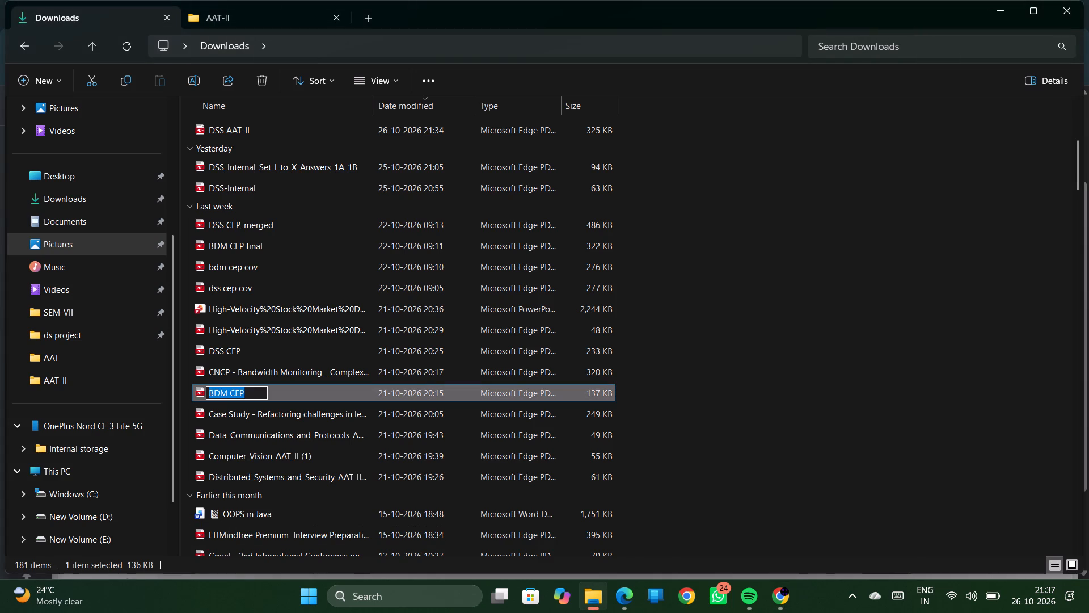
{"action": "left_click", "coordinate": [243, 389]}
{"action": "key", "text": "BackSpace"}
{"action": "key", "text": "BackSpace"}
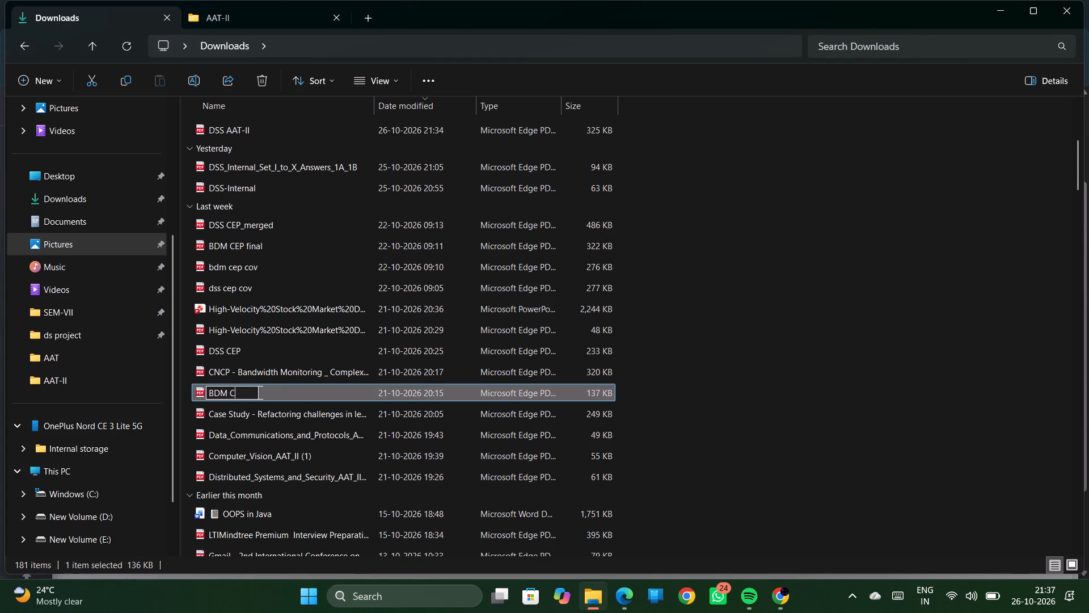
{"action": "key", "text": "o"}
{"action": "key", "text": "BackSpace"}
{"action": "type", "text": "ASE S"}
{"action": "type", "text": "TUDY"}
{"action": "key", "text": "Return"}
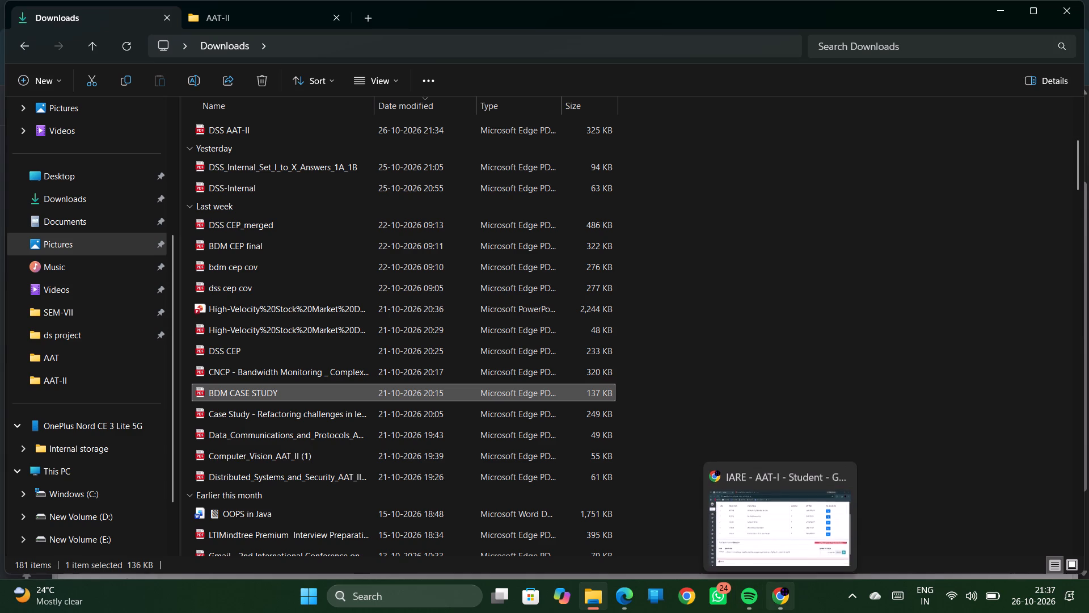
Merge BDM COV and BDM CASE STUDY from Downloads in the iLovePDF merger, with the cover first.
{"action": "left_click", "coordinate": [757, 528]}
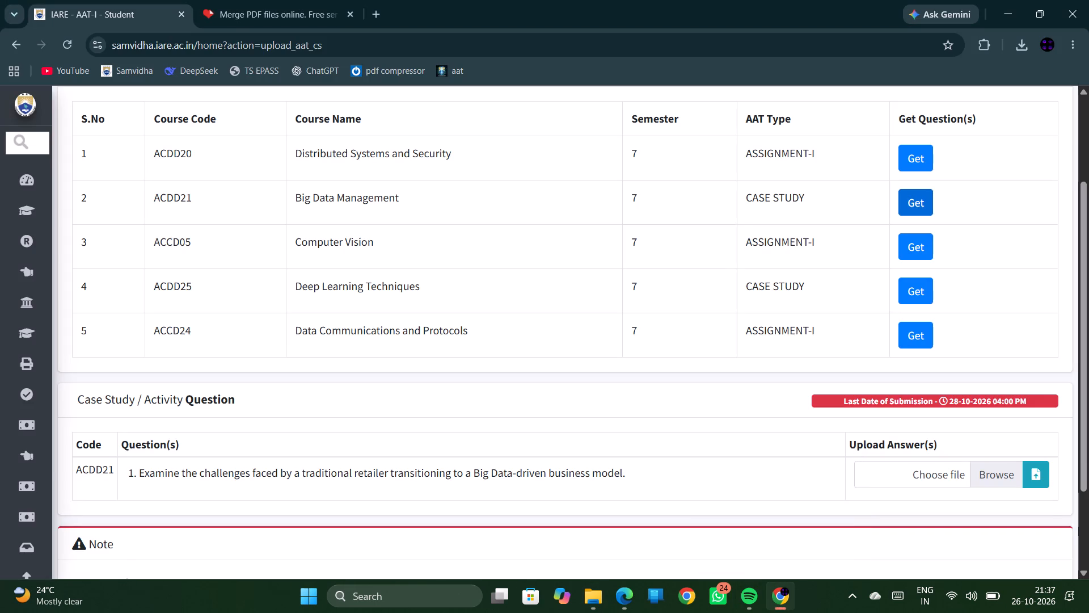
{"action": "left_click", "coordinate": [280, 0]}
{"action": "left_click", "coordinate": [522, 261]}
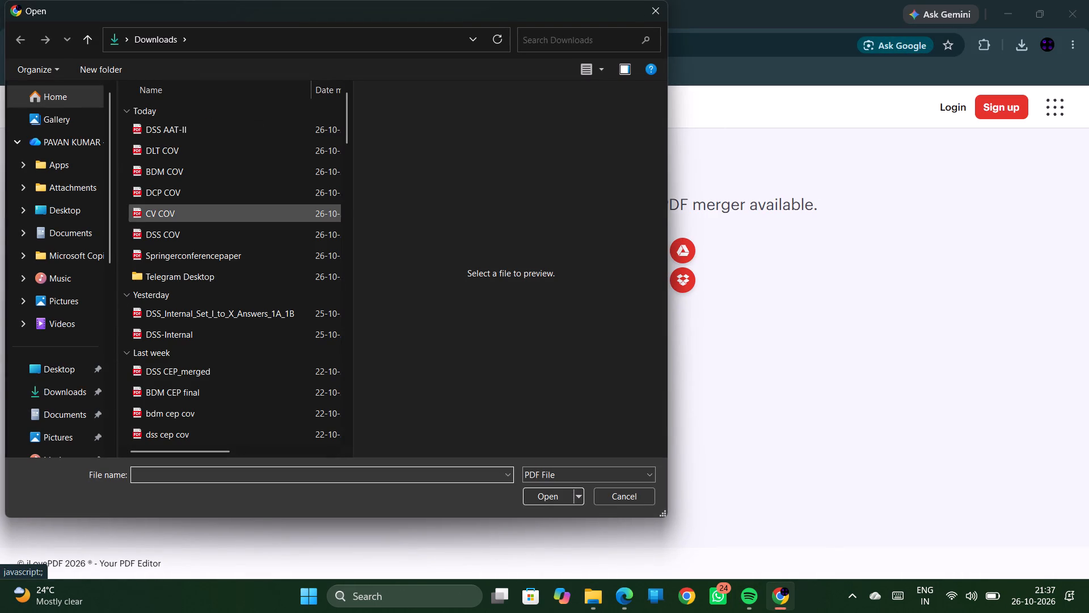
{"action": "left_click", "coordinate": [201, 170]}
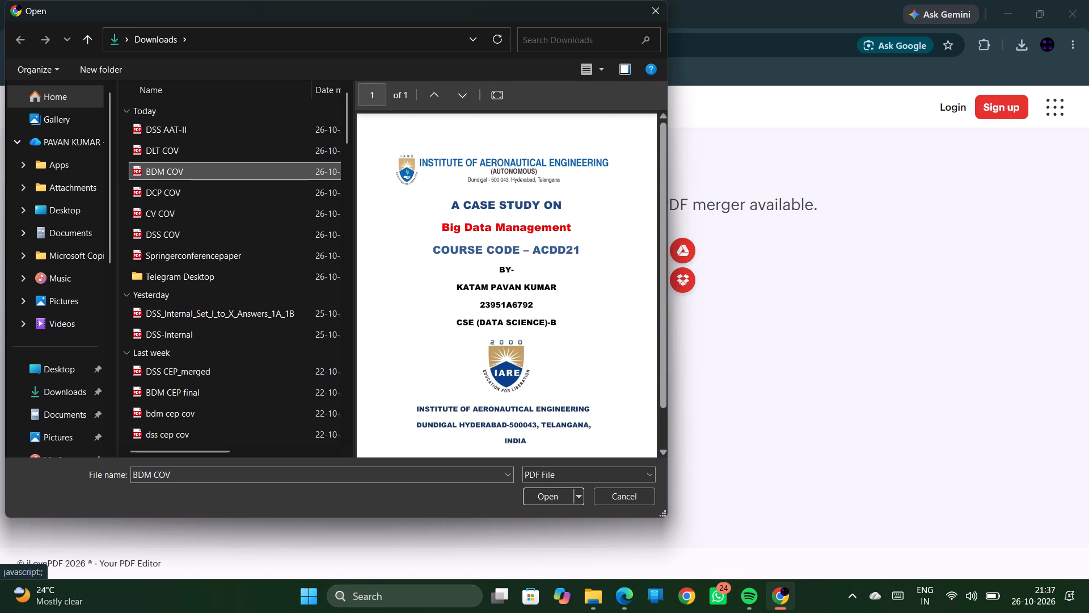
{"action": "scroll", "coordinate": [211, 372], "scroll_direction": "down", "scroll_amount": 1}
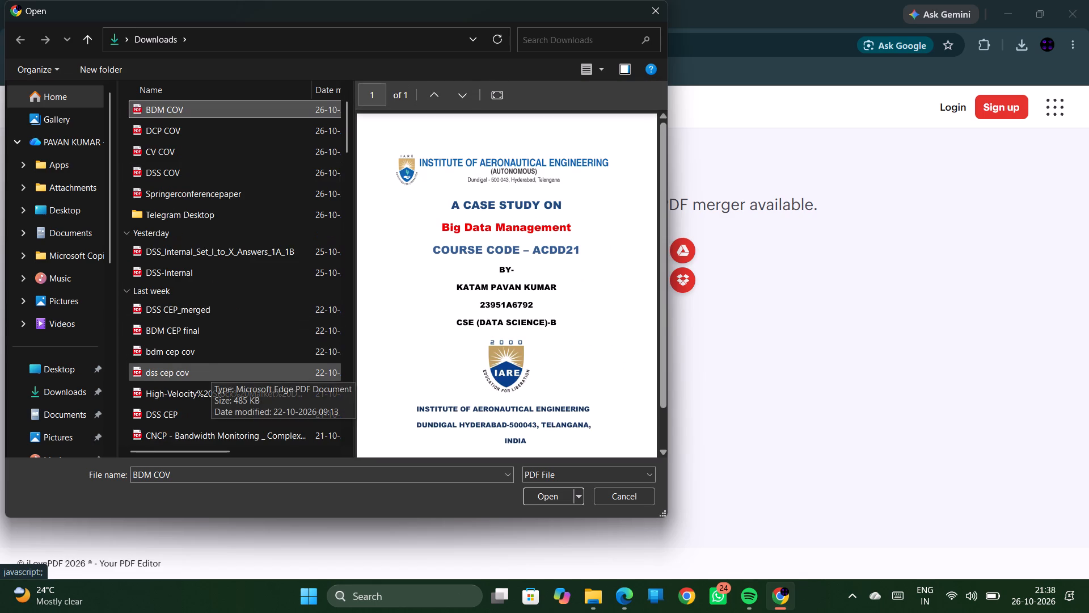
{"action": "scroll", "coordinate": [211, 372], "scroll_direction": "down", "scroll_amount": 2}
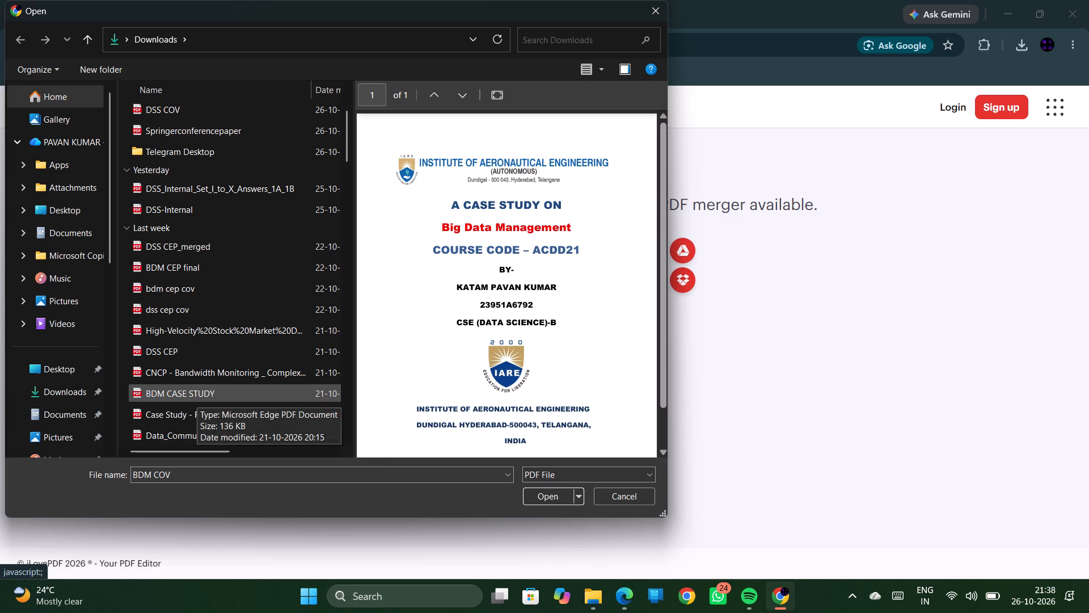
{"action": "left_click", "coordinate": [197, 397], "text": "ctrl"}
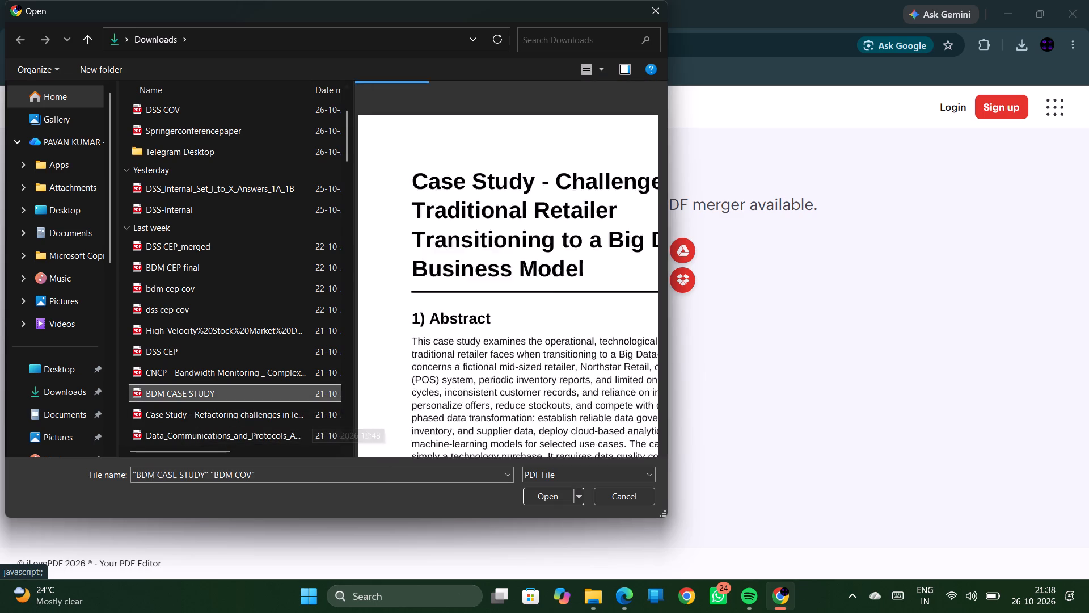
{"action": "left_click", "coordinate": [551, 498]}
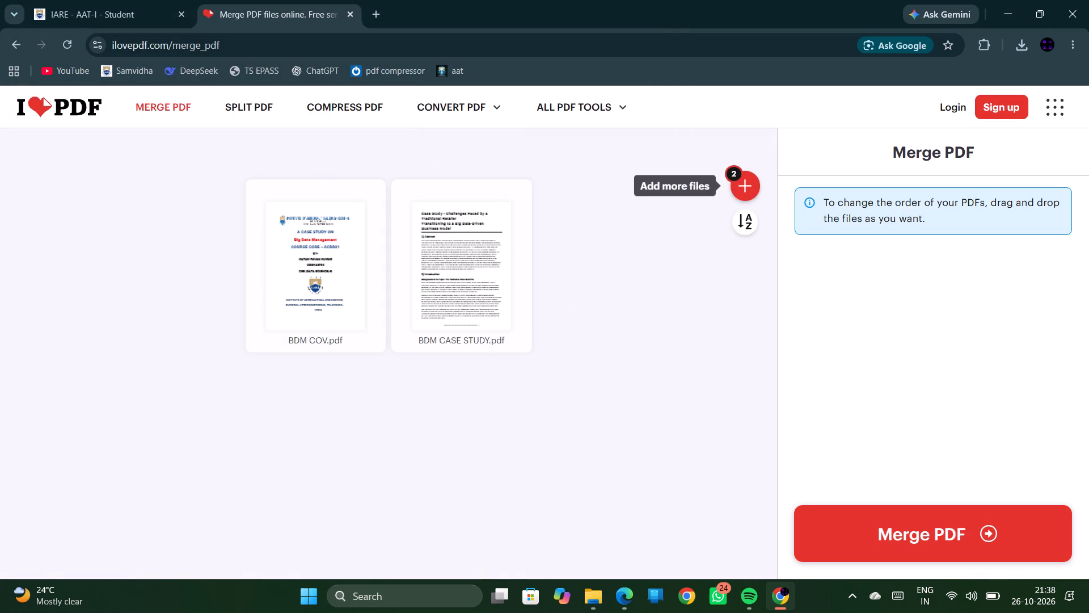
{"action": "left_click", "coordinate": [855, 547]}
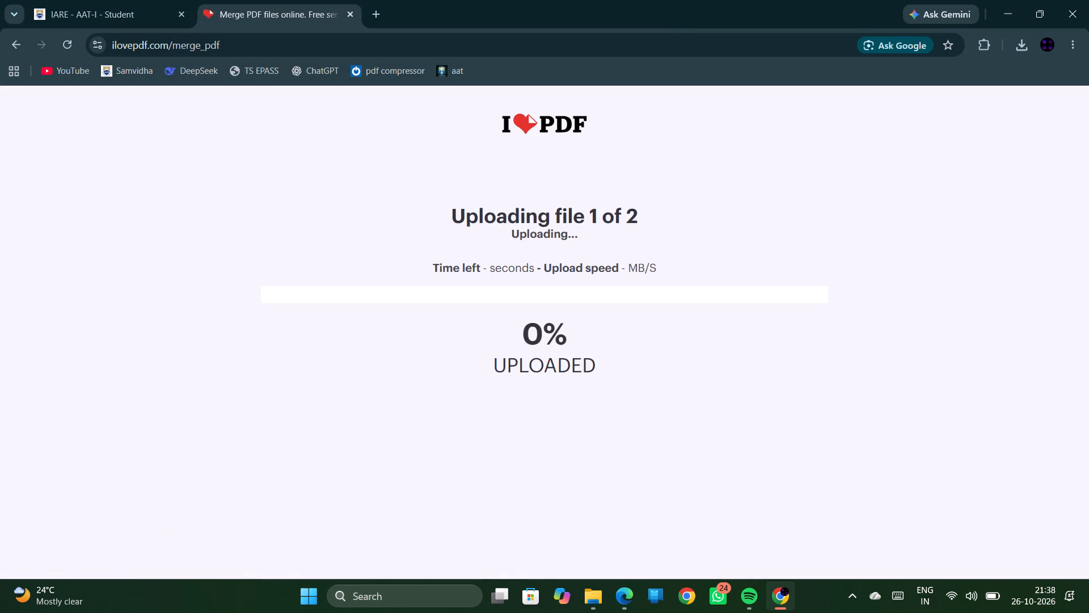
Open the case study on refactoring challenges in legacy systems from Downloads and look at its first page.
{"action": "left_click", "coordinate": [581, 606]}
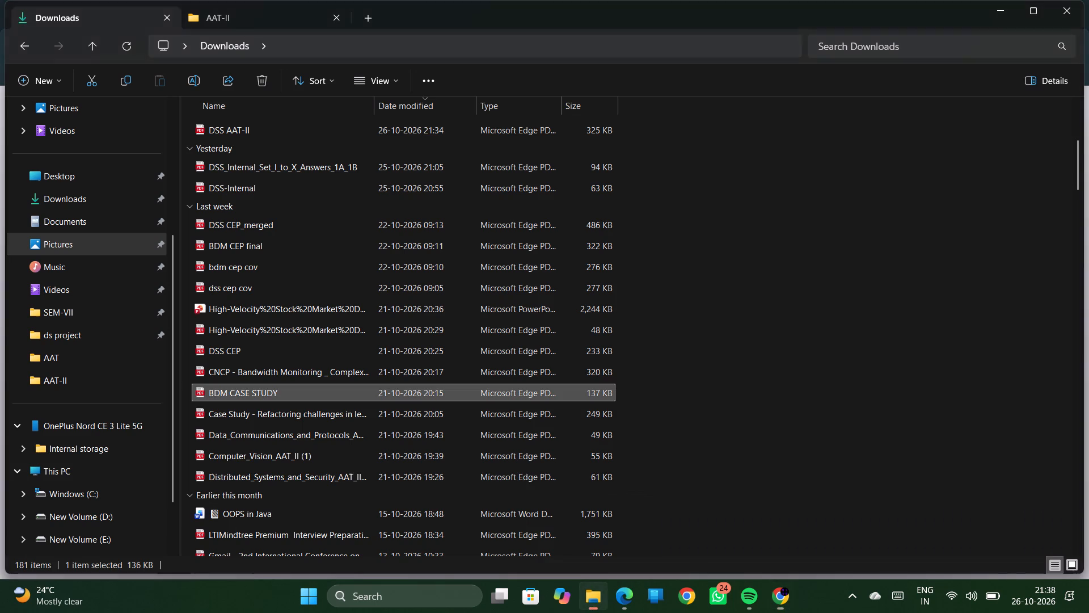
{"action": "double_click", "coordinate": [244, 418]}
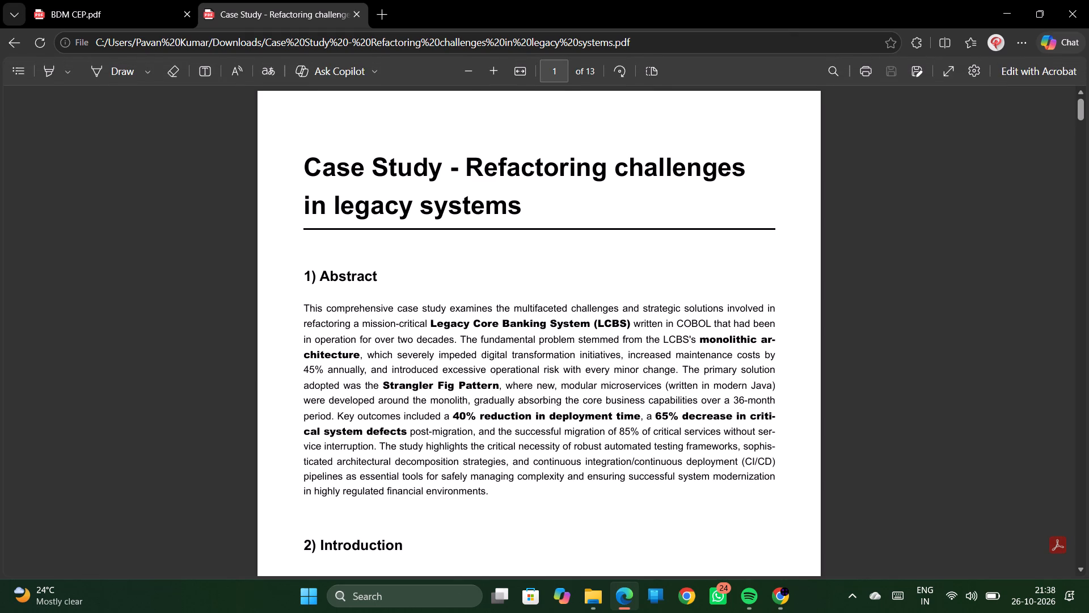
{"action": "scroll", "coordinate": [381, 413], "scroll_direction": "down", "scroll_amount": 2}
{"action": "scroll", "coordinate": [381, 413], "scroll_direction": "up", "scroll_amount": 4}
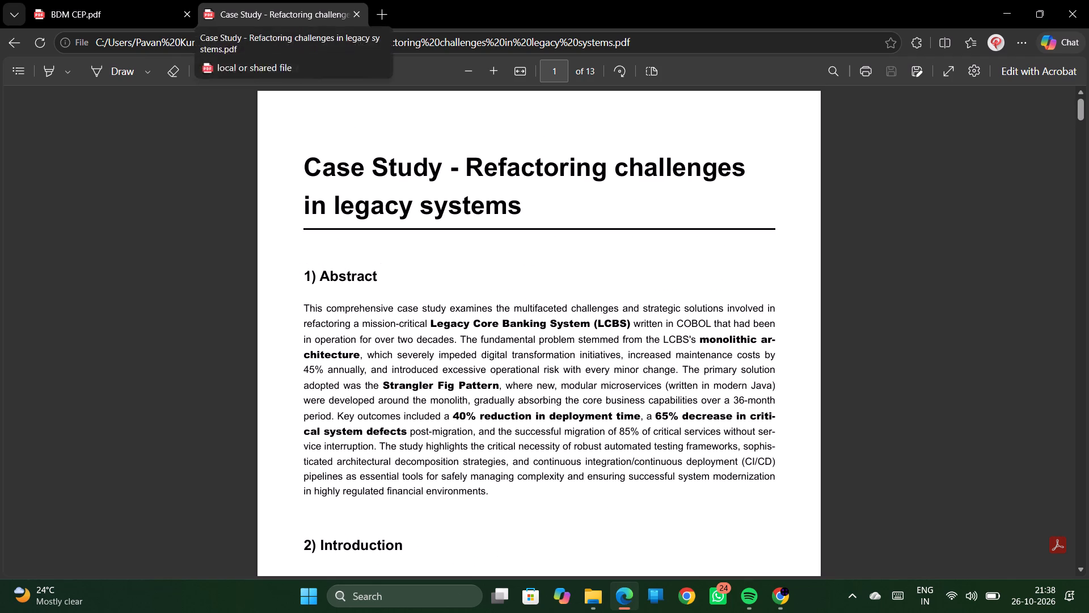
Return to the AAT-I page in Chrome and try to get the Deep Learning Techniques case study question.
{"action": "left_click", "coordinate": [788, 595]}
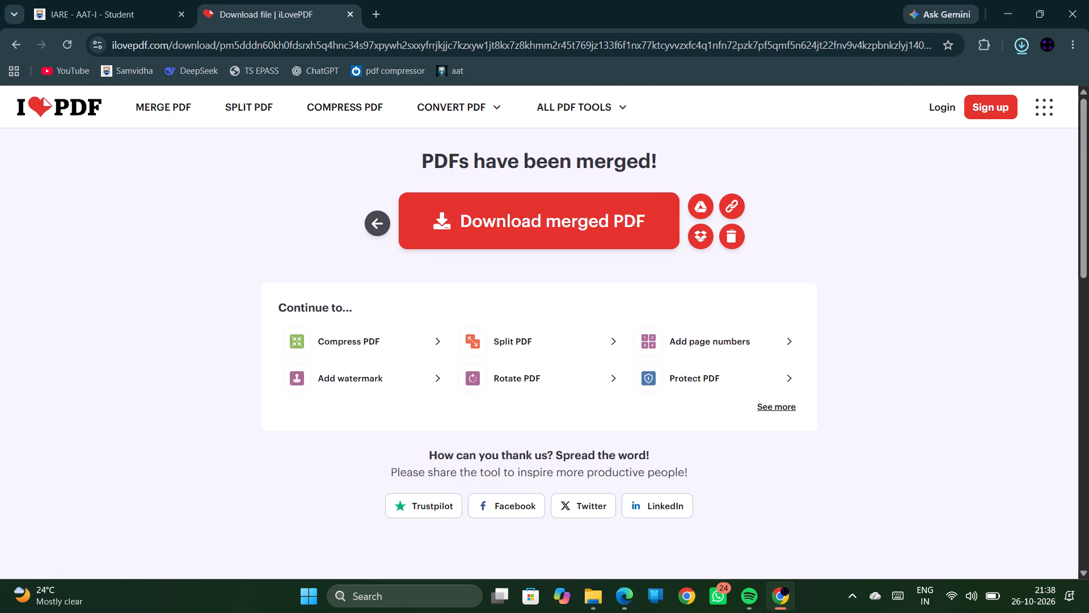
{"action": "left_click", "coordinate": [126, 0]}
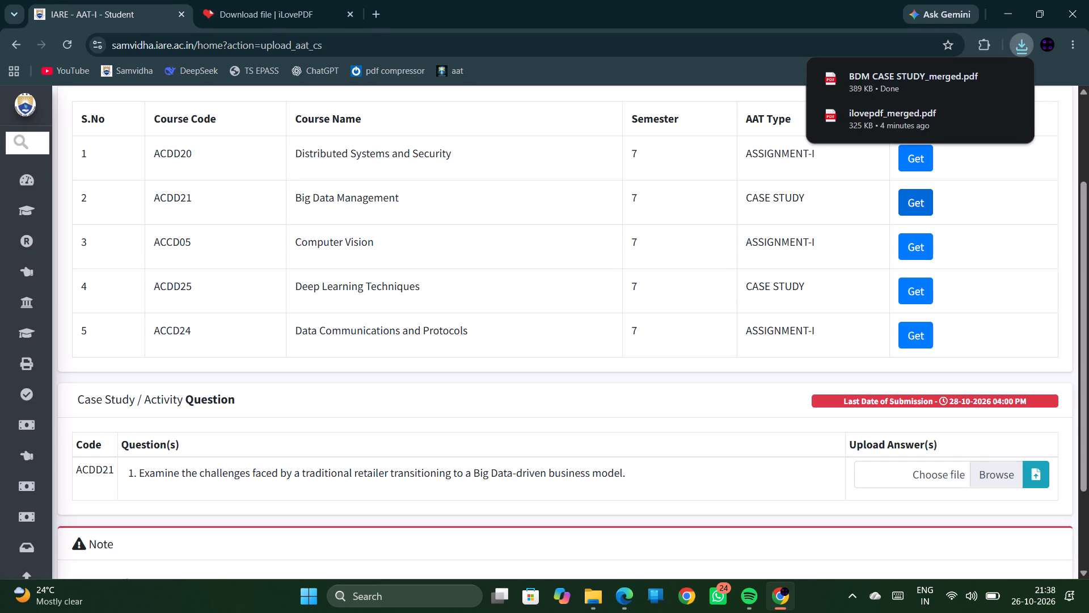
{"action": "scroll", "coordinate": [566, 274], "scroll_direction": "up", "scroll_amount": 1}
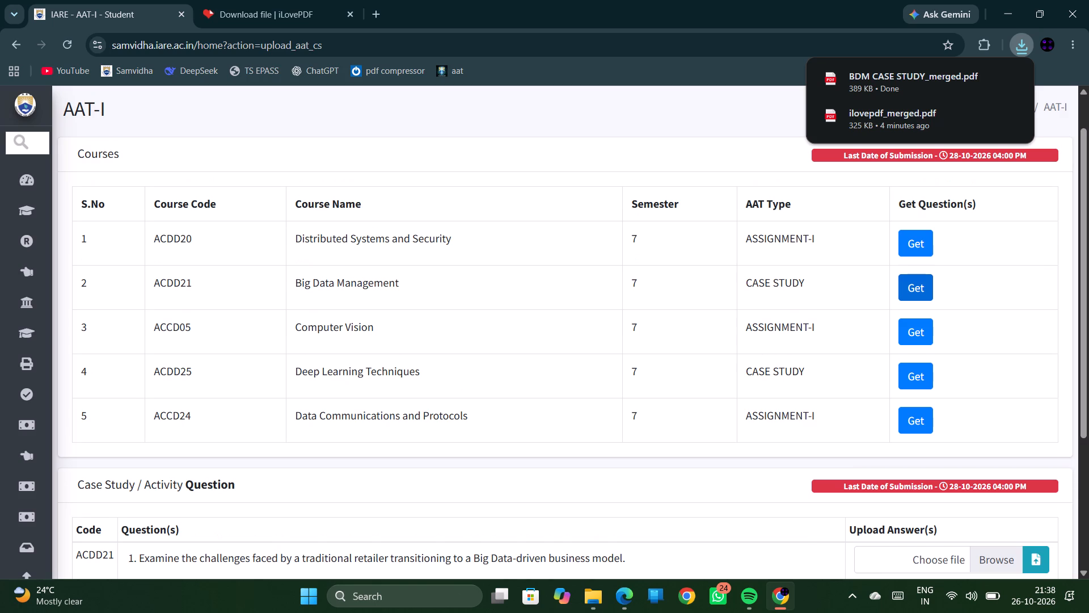
{"action": "left_click", "coordinate": [930, 377]}
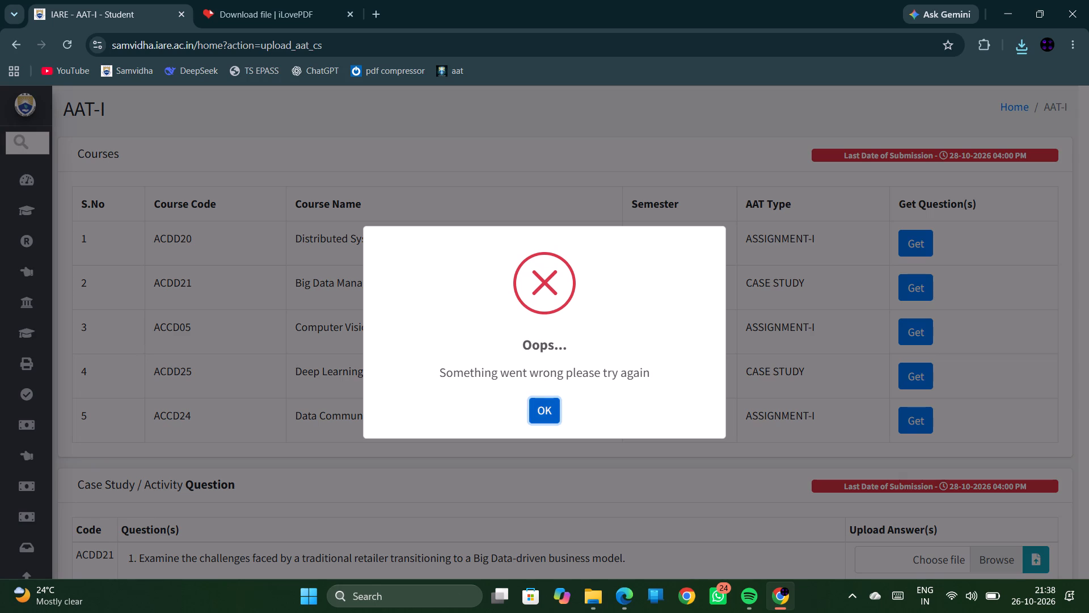
{"action": "left_click", "coordinate": [542, 410]}
{"action": "scroll", "coordinate": [439, 472], "scroll_direction": "down", "scroll_amount": 2}
{"action": "scroll", "coordinate": [439, 472], "scroll_direction": "up", "scroll_amount": 2}
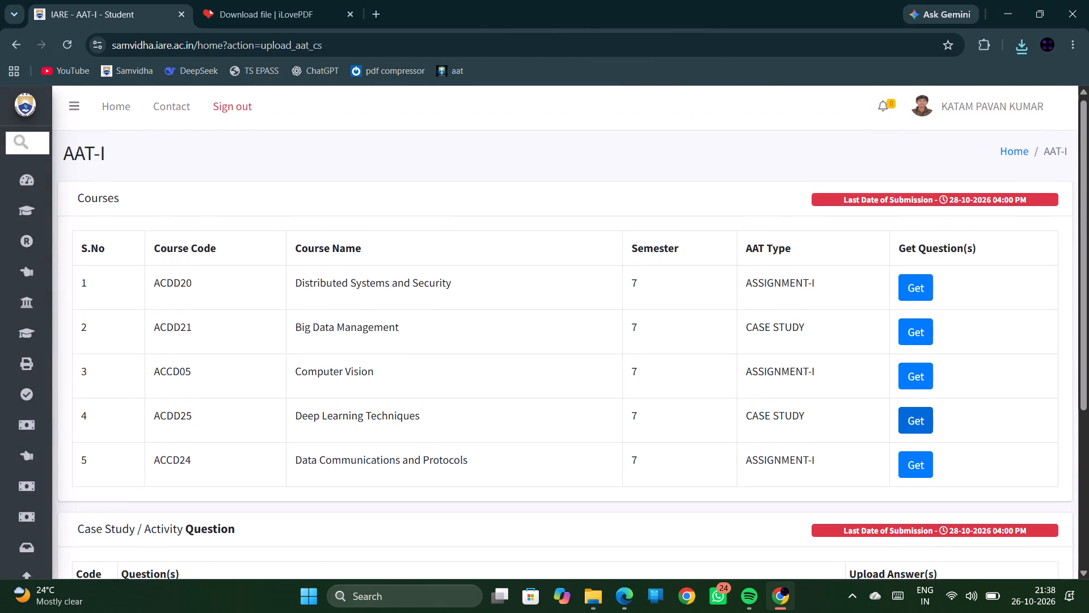
{"action": "scroll", "coordinate": [439, 472], "scroll_direction": "up", "scroll_amount": 2}
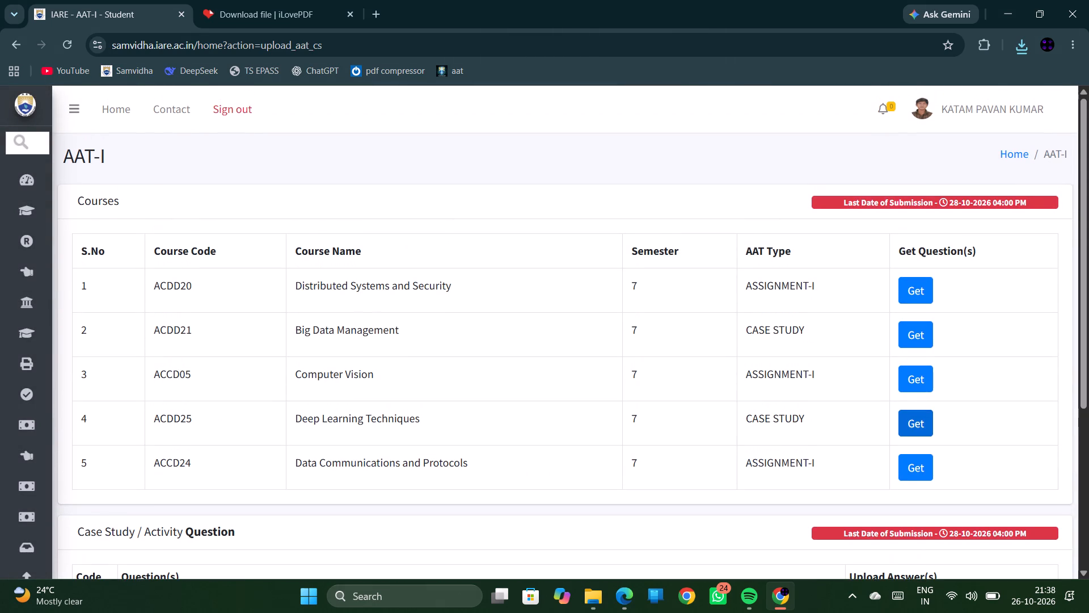
Check the recent downloads for the merged BDM case study and look over the AAT-I course list.
{"action": "left_click", "coordinate": [1022, 47]}
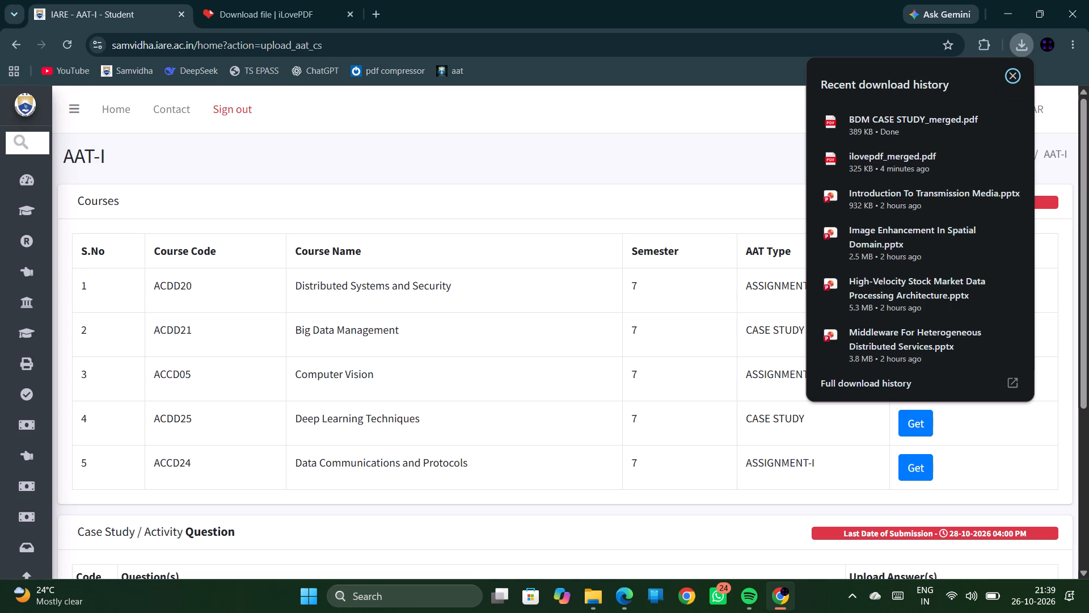
{"action": "left_click", "coordinate": [709, 162]}
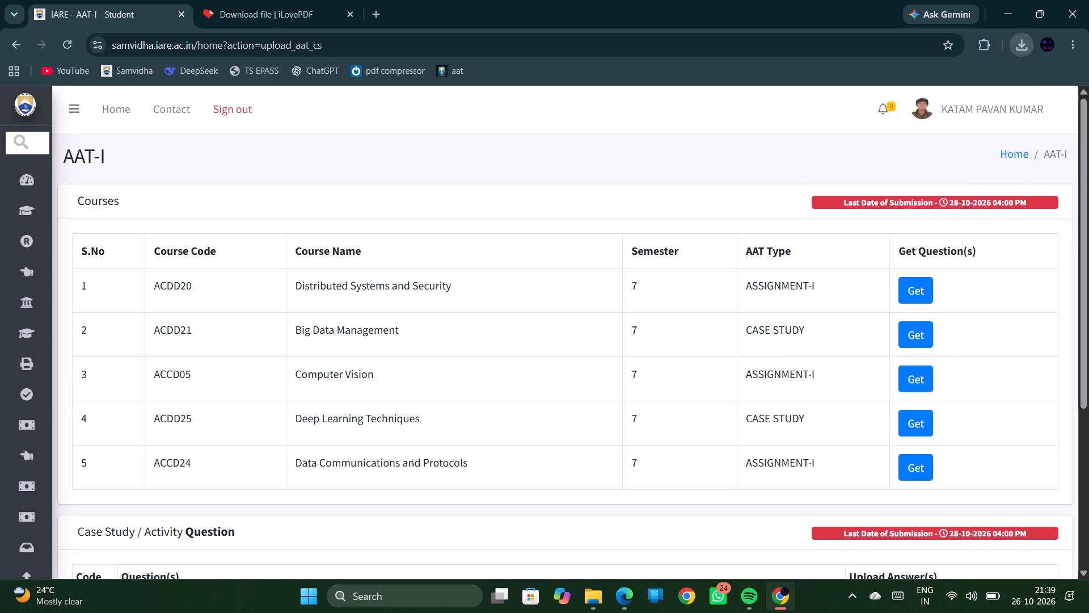
{"action": "scroll", "coordinate": [417, 406], "scroll_direction": "down", "scroll_amount": 4}
{"action": "scroll", "coordinate": [417, 406], "scroll_direction": "up", "scroll_amount": 2}
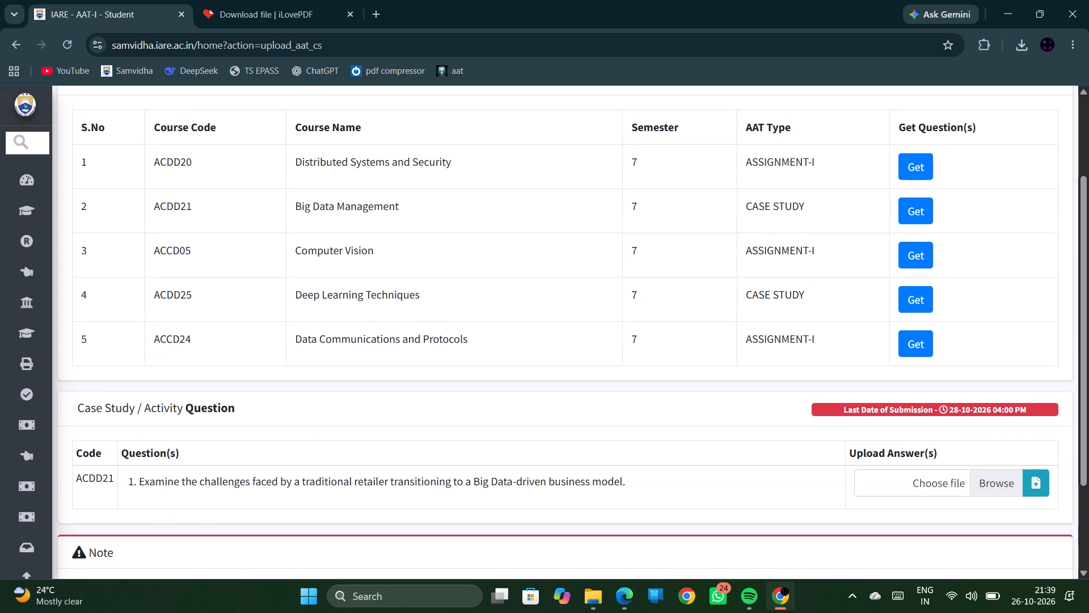
{"action": "scroll", "coordinate": [417, 406], "scroll_direction": "up", "scroll_amount": 1}
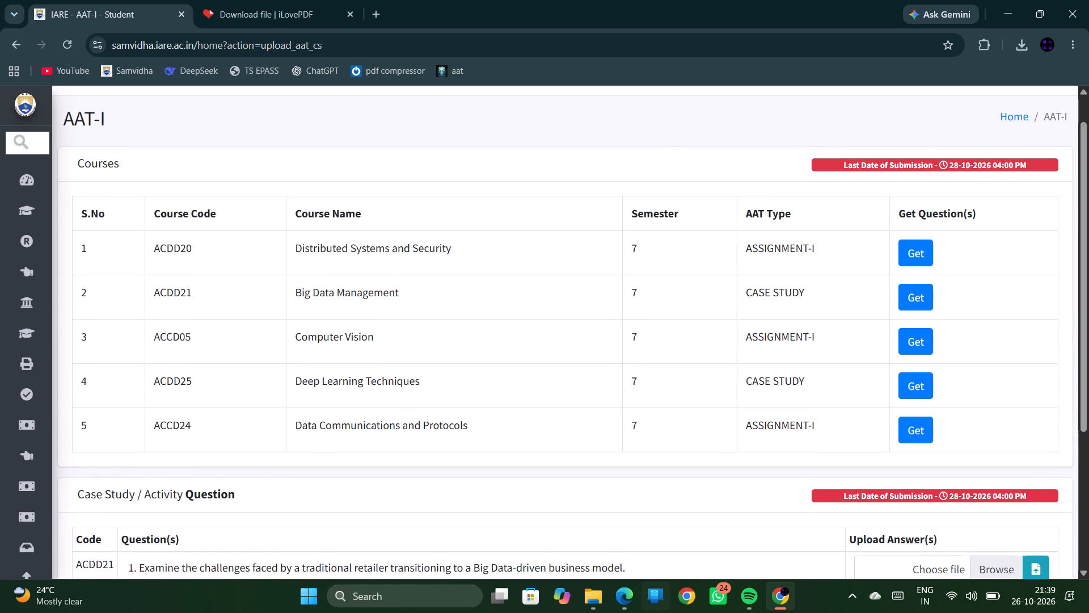
Open the refactoring challenges case study from Downloads again, review its abstract and introduction, and close this duplicate copy.
{"action": "left_click", "coordinate": [594, 583]}
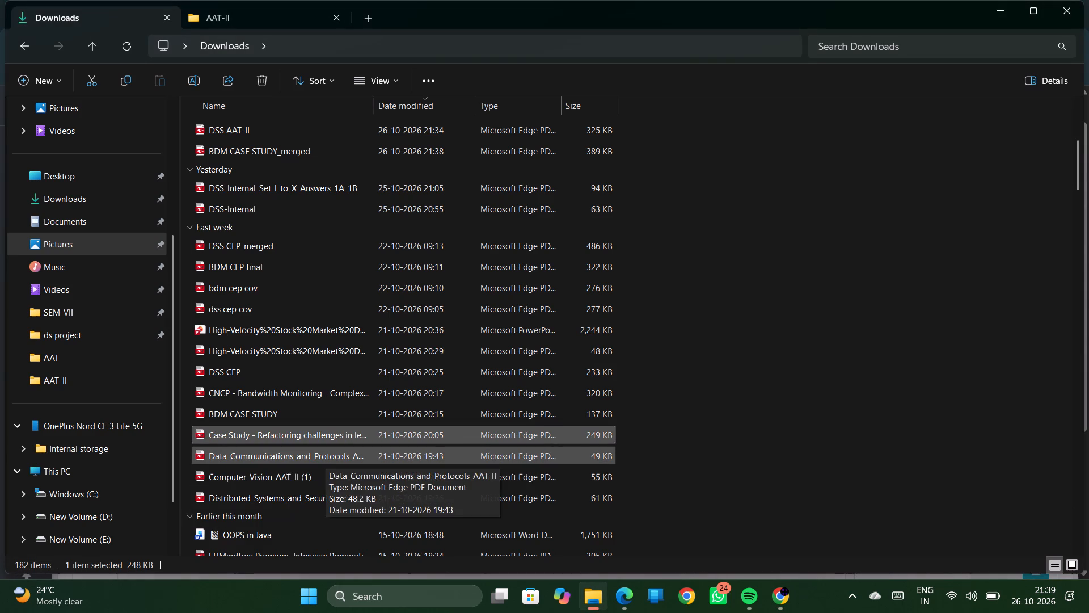
{"action": "double_click", "coordinate": [279, 438]}
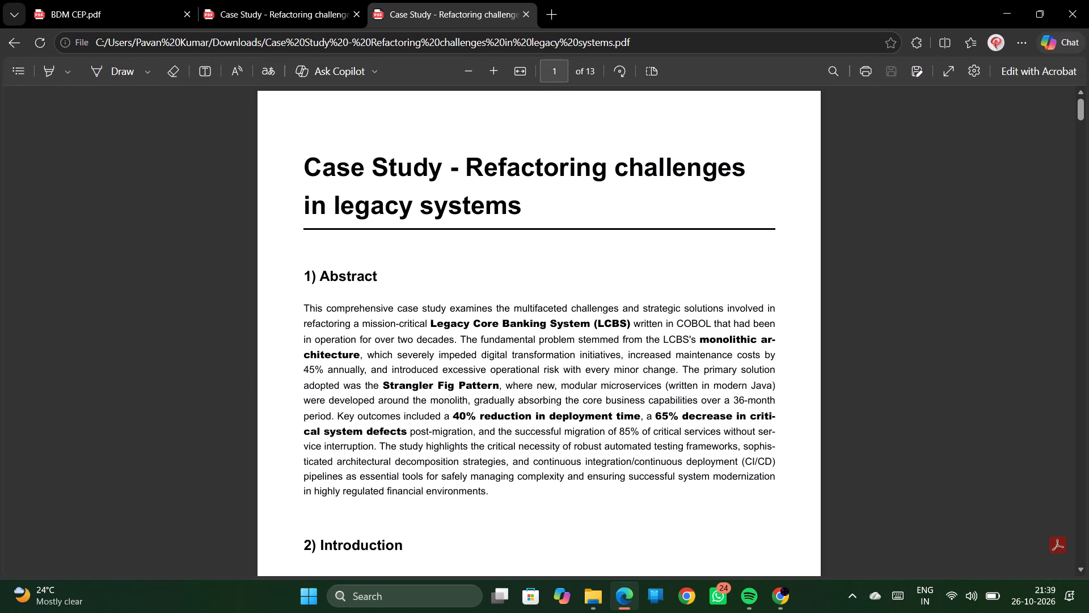
{"action": "scroll", "coordinate": [279, 438], "scroll_direction": "down", "scroll_amount": 5}
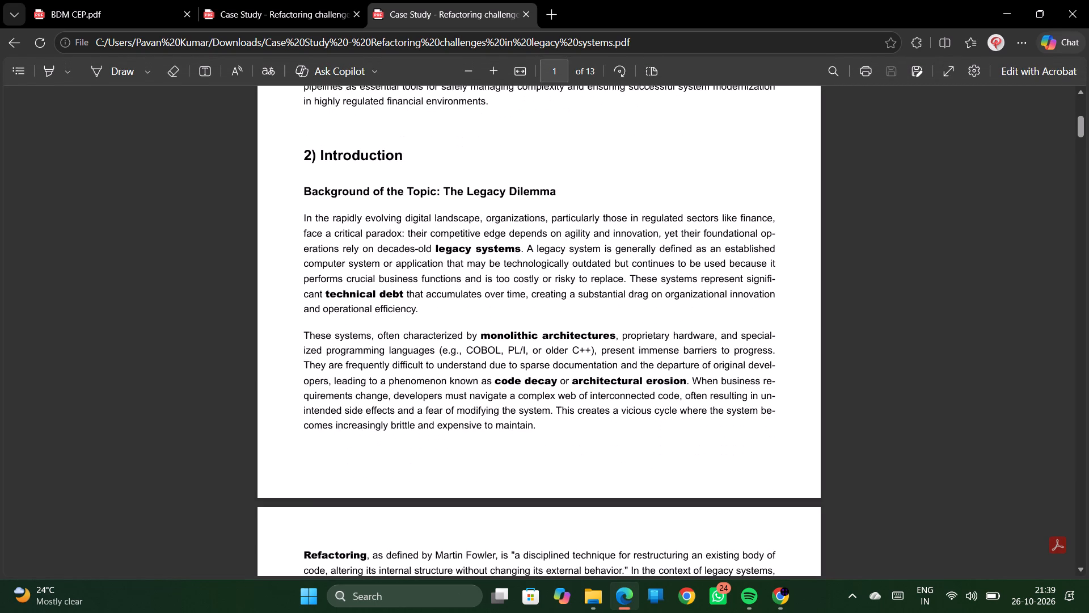
{"action": "scroll", "coordinate": [279, 438], "scroll_direction": "up", "scroll_amount": 7}
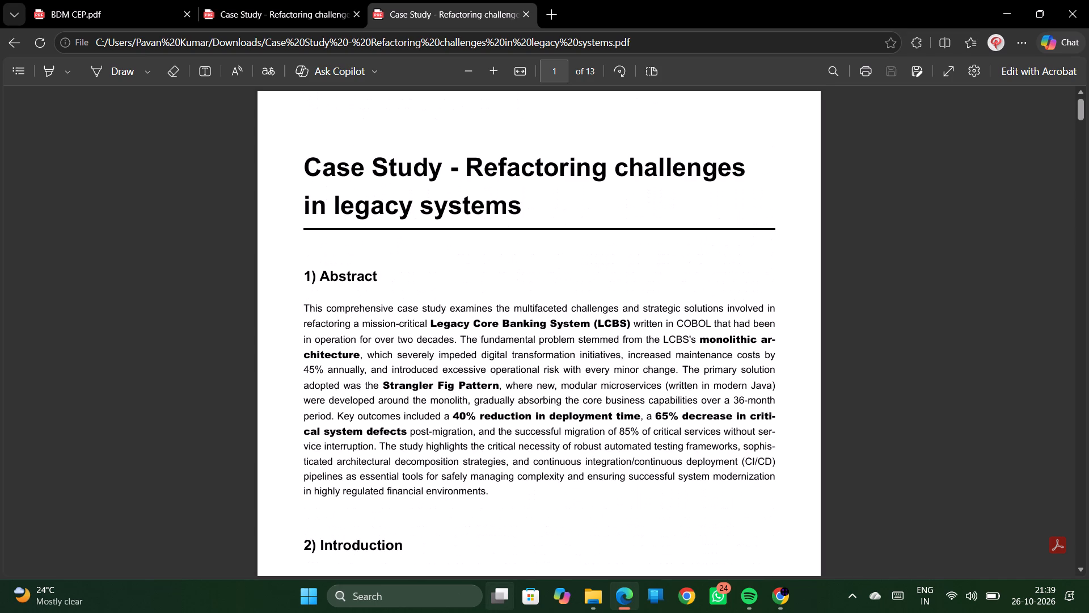
{"action": "left_click", "coordinate": [527, 16]}
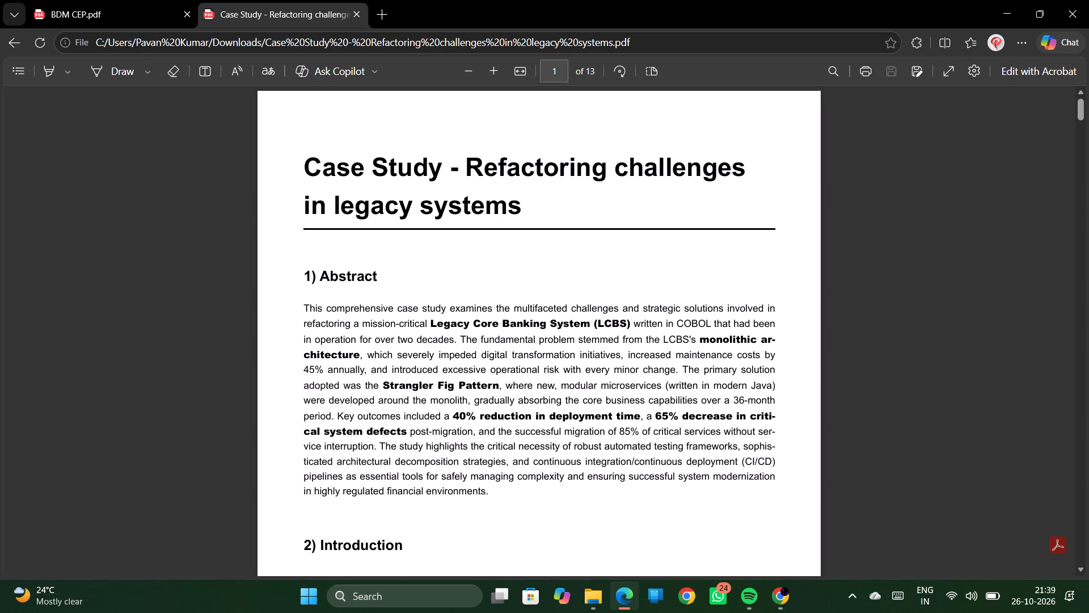
Switch to Chrome and open the AAT (Concept Video) upload page to check its assigned topics.
{"action": "left_click", "coordinate": [777, 610]}
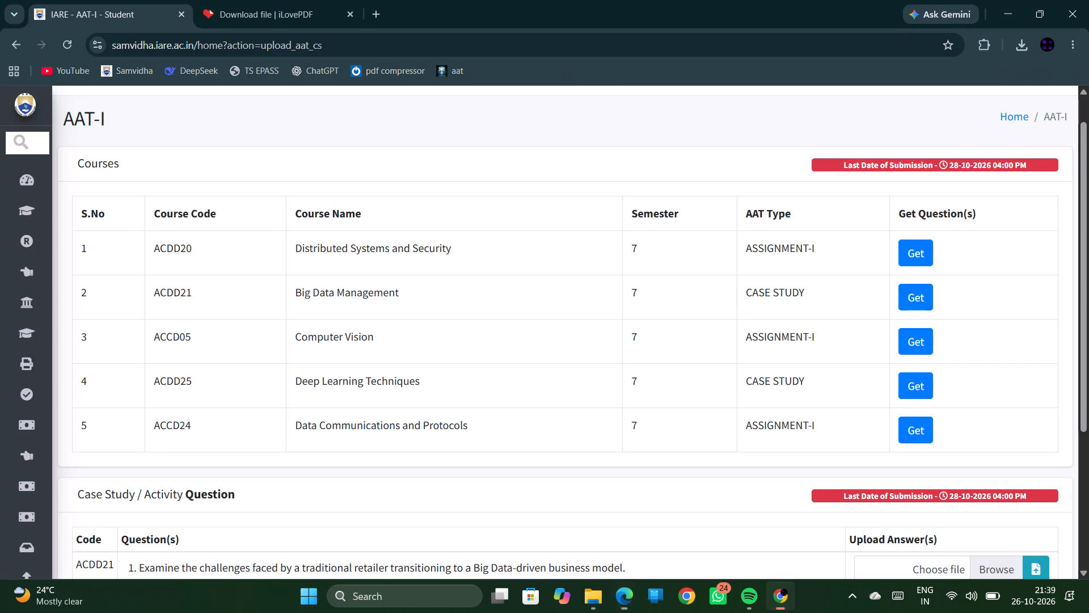
{"action": "scroll", "coordinate": [38, 459], "scroll_direction": "down", "scroll_amount": 5}
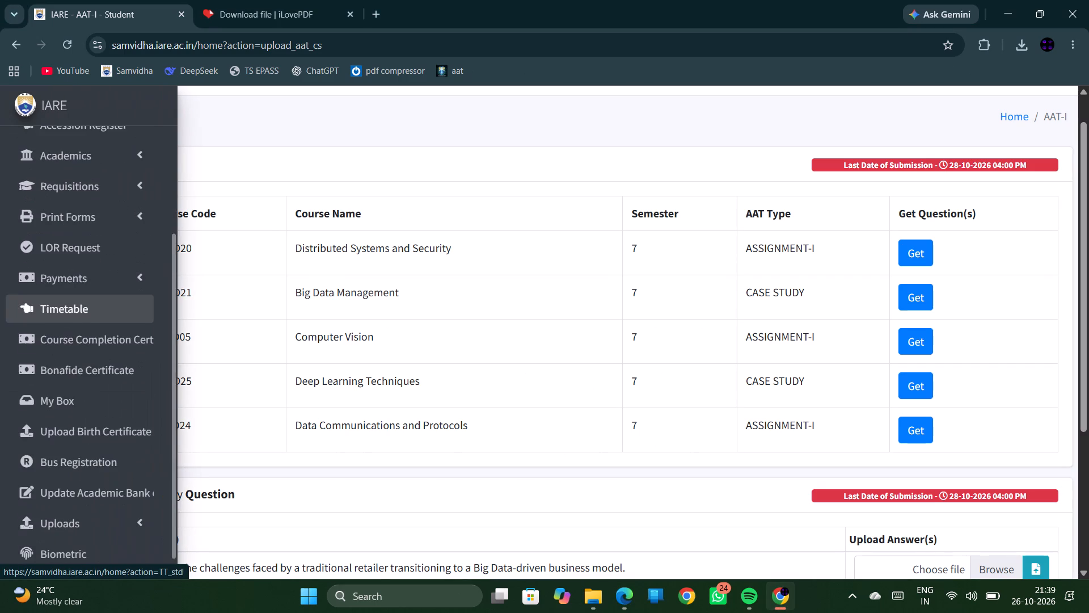
{"action": "left_click", "coordinate": [95, 497]}
{"action": "scroll", "coordinate": [95, 497], "scroll_direction": "down", "scroll_amount": 3}
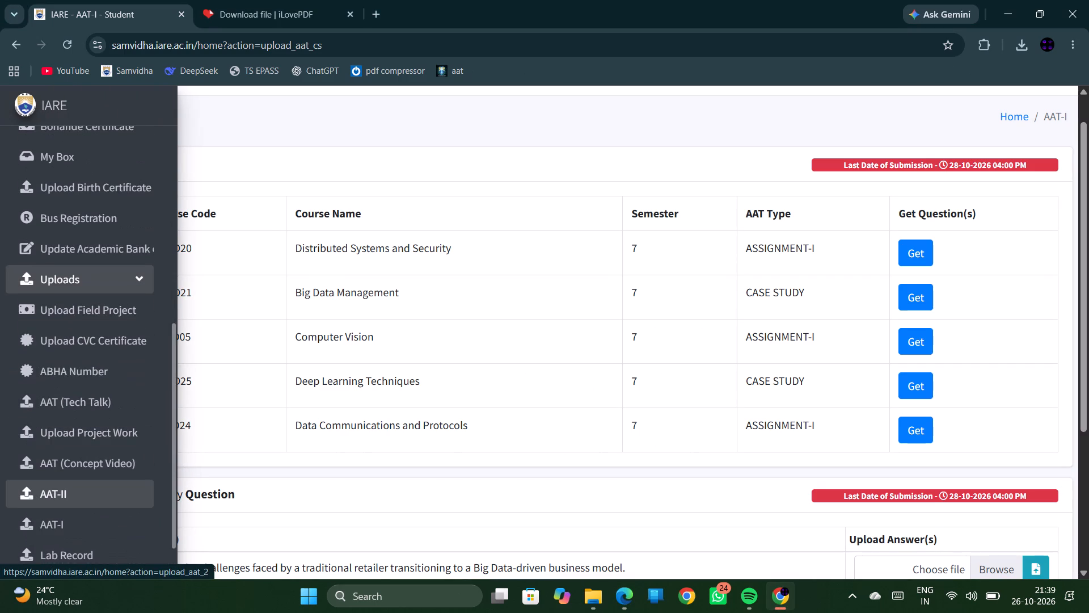
{"action": "left_click", "coordinate": [71, 473]}
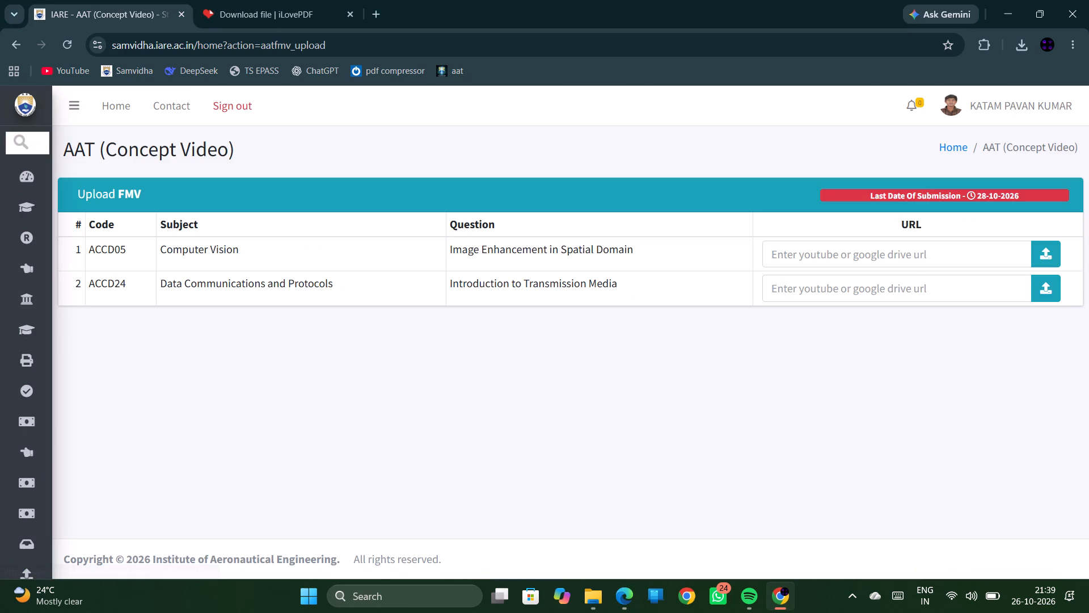
Open the AAT-II page and get the CEP questions for Distributed Systems and Security and for Big Data Management.
{"action": "scroll", "coordinate": [0, 502], "scroll_direction": "down", "scroll_amount": 5}
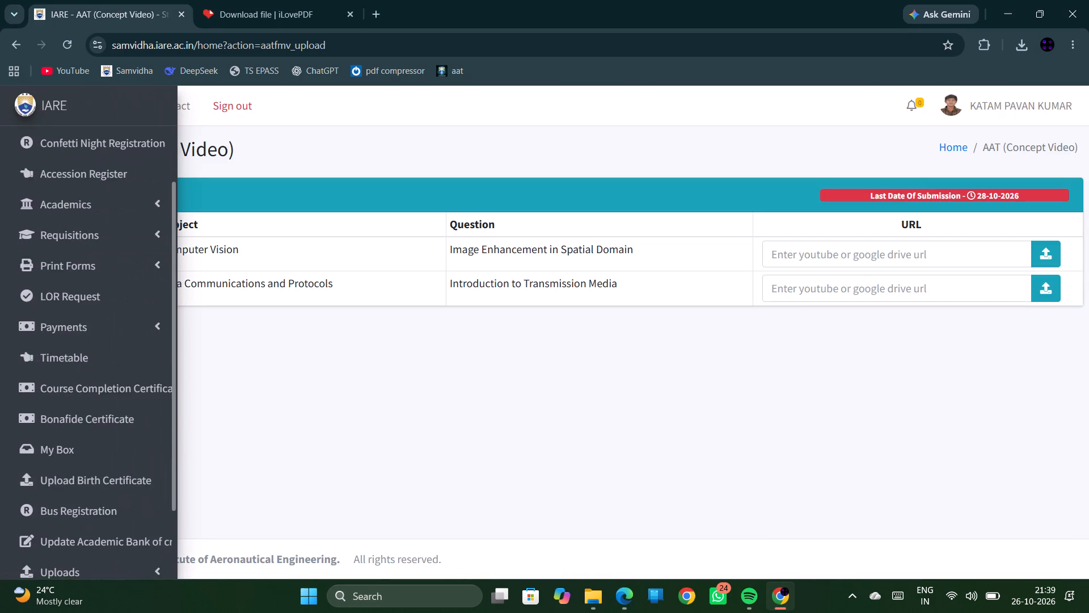
{"action": "left_click", "coordinate": [64, 501]}
{"action": "scroll", "coordinate": [64, 501], "scroll_direction": "down", "scroll_amount": 3}
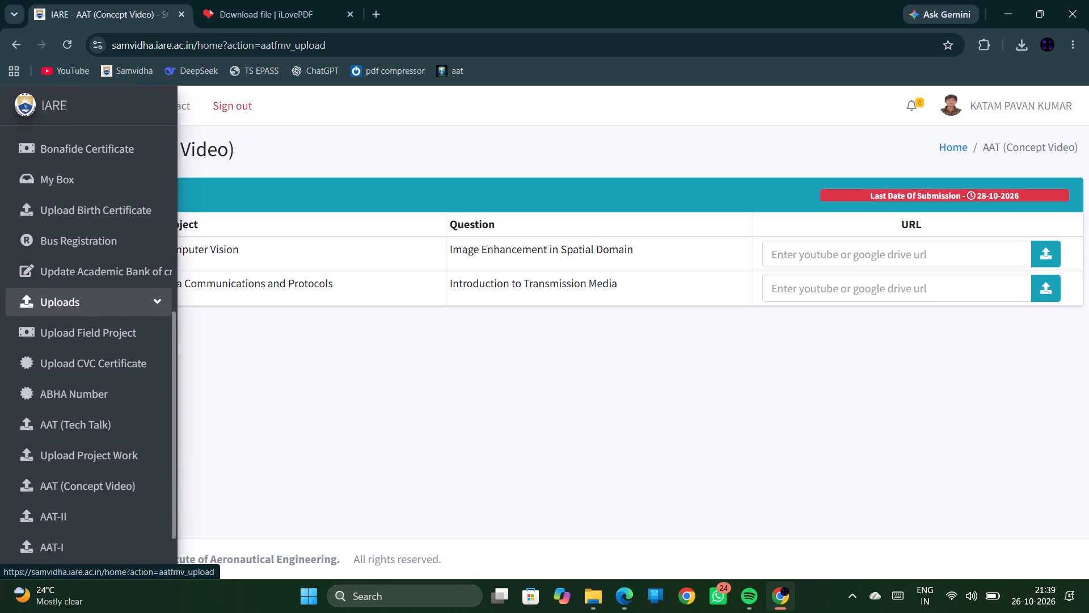
{"action": "scroll", "coordinate": [70, 520], "scroll_direction": "down", "scroll_amount": 1}
{"action": "left_click", "coordinate": [85, 436]}
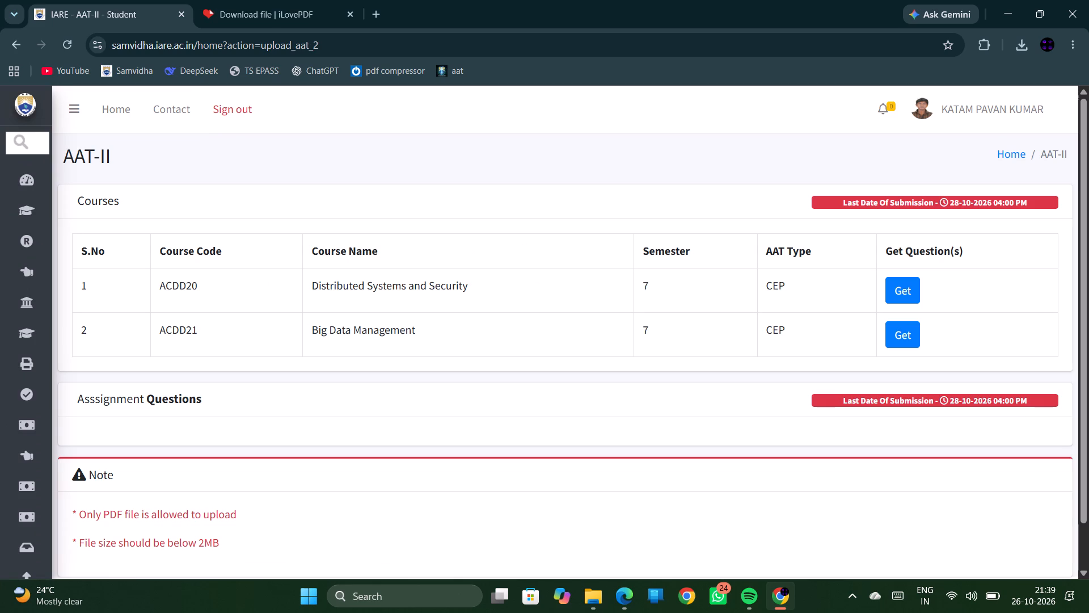
{"action": "left_click", "coordinate": [909, 294]}
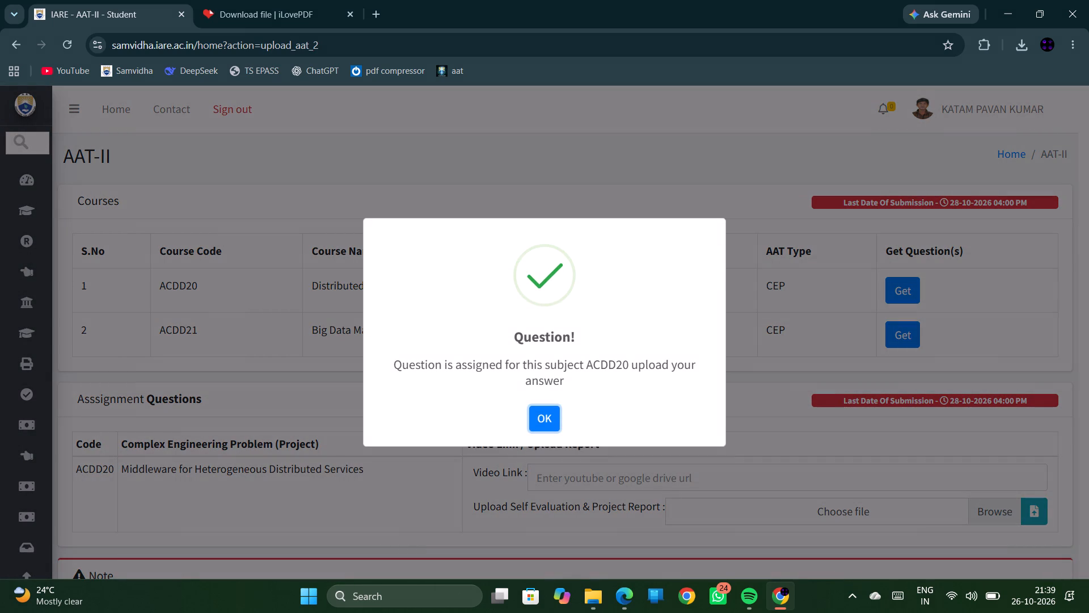
{"action": "left_click", "coordinate": [560, 415]}
{"action": "left_click", "coordinate": [892, 337]}
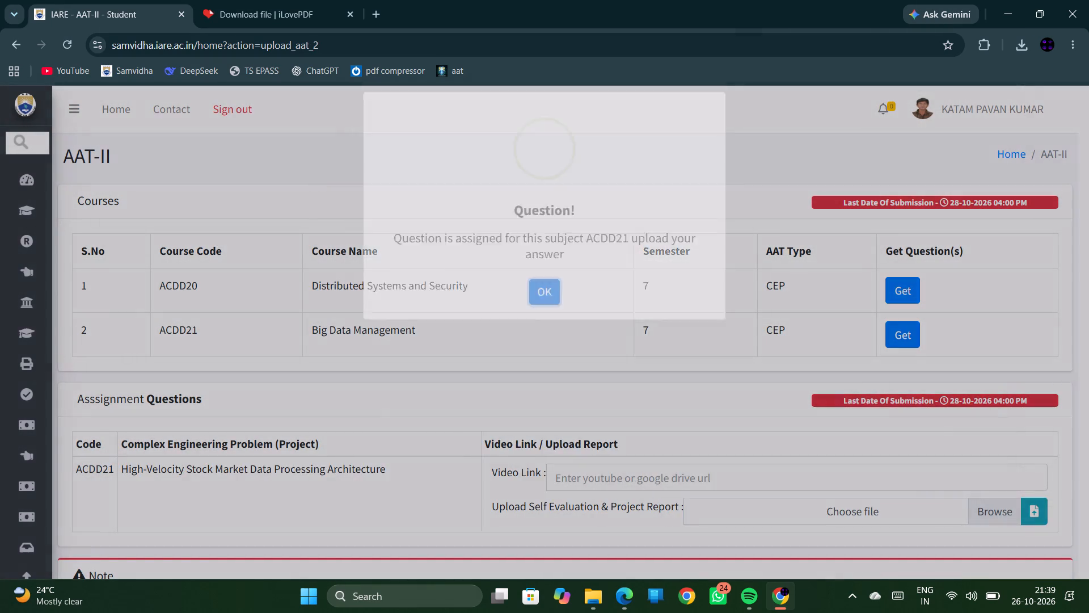
{"action": "left_click", "coordinate": [553, 426]}
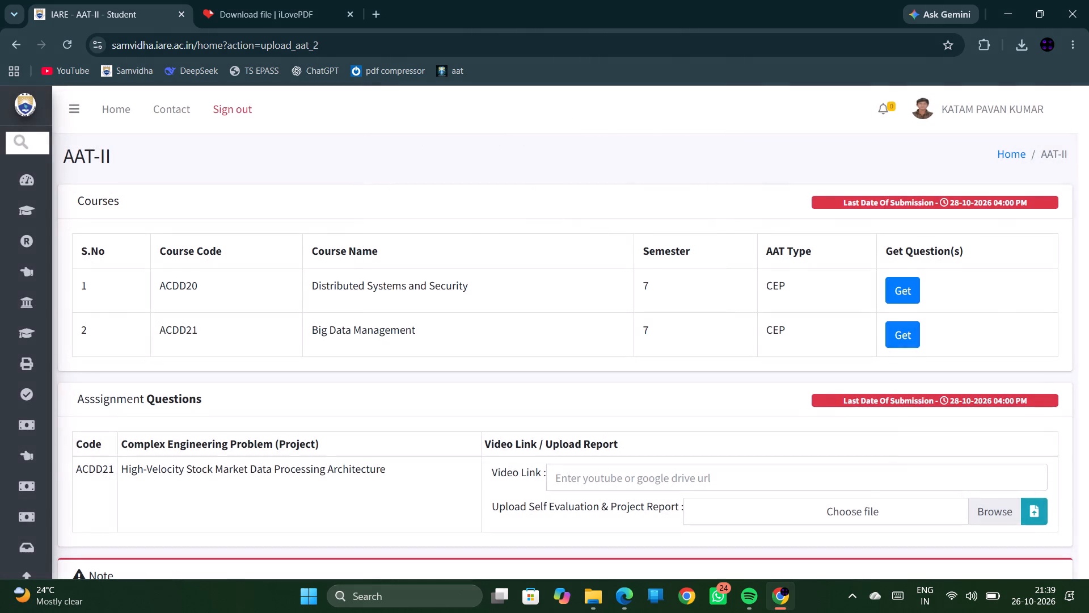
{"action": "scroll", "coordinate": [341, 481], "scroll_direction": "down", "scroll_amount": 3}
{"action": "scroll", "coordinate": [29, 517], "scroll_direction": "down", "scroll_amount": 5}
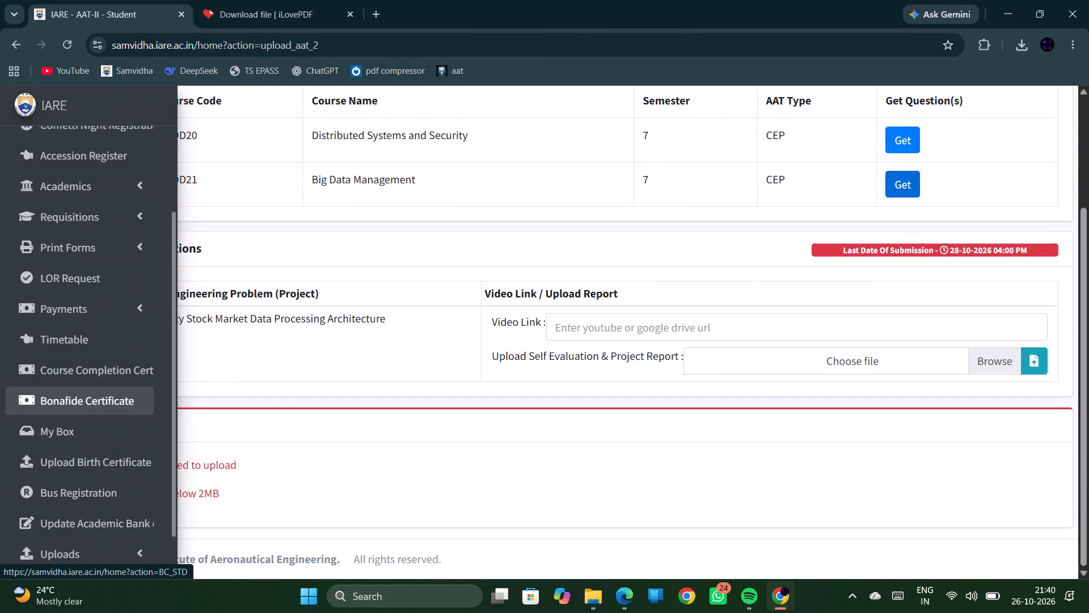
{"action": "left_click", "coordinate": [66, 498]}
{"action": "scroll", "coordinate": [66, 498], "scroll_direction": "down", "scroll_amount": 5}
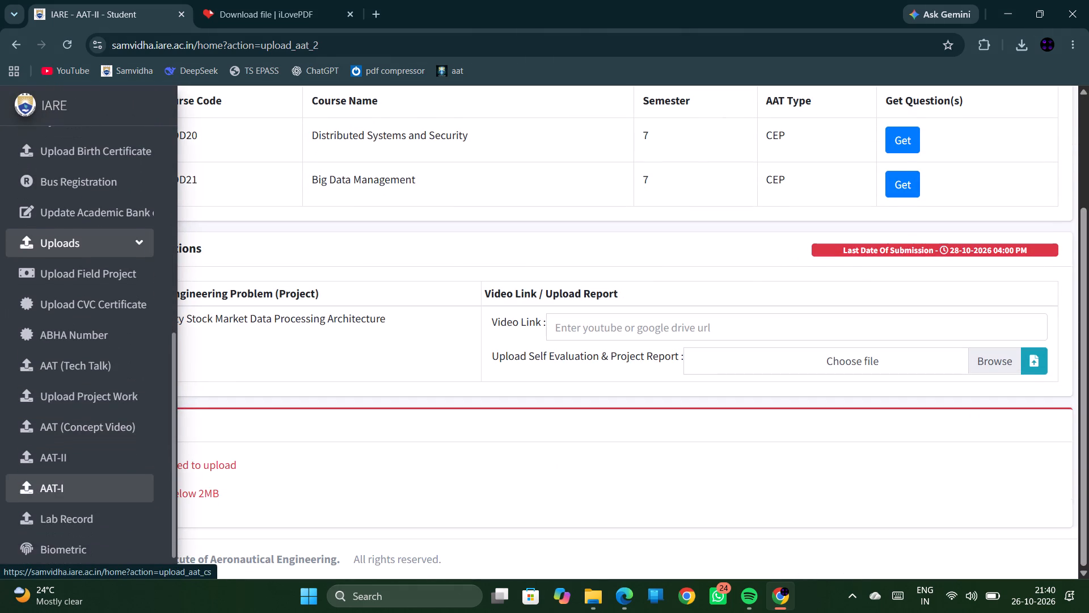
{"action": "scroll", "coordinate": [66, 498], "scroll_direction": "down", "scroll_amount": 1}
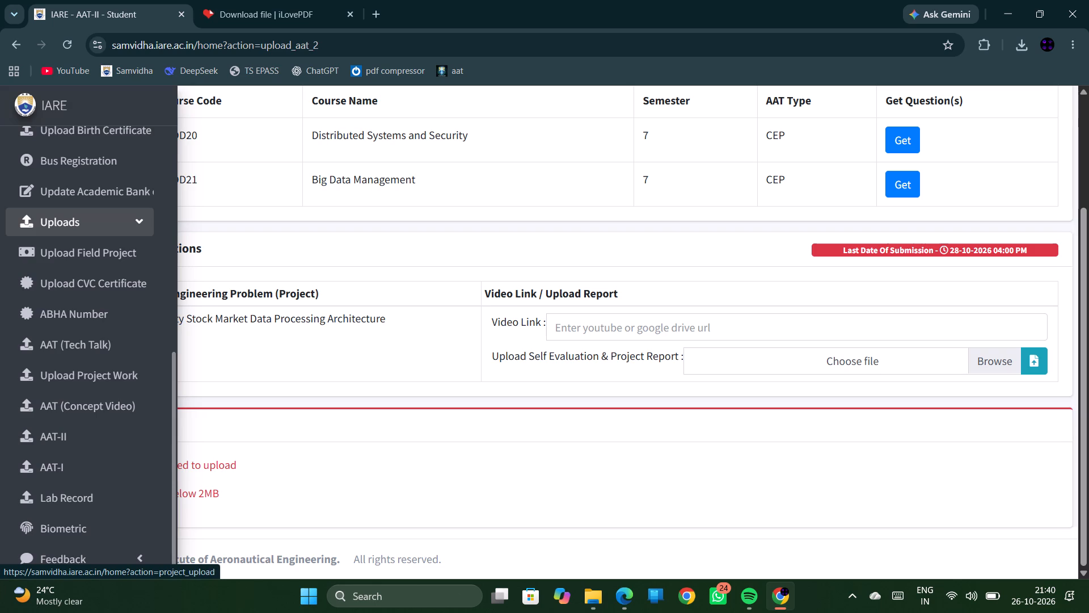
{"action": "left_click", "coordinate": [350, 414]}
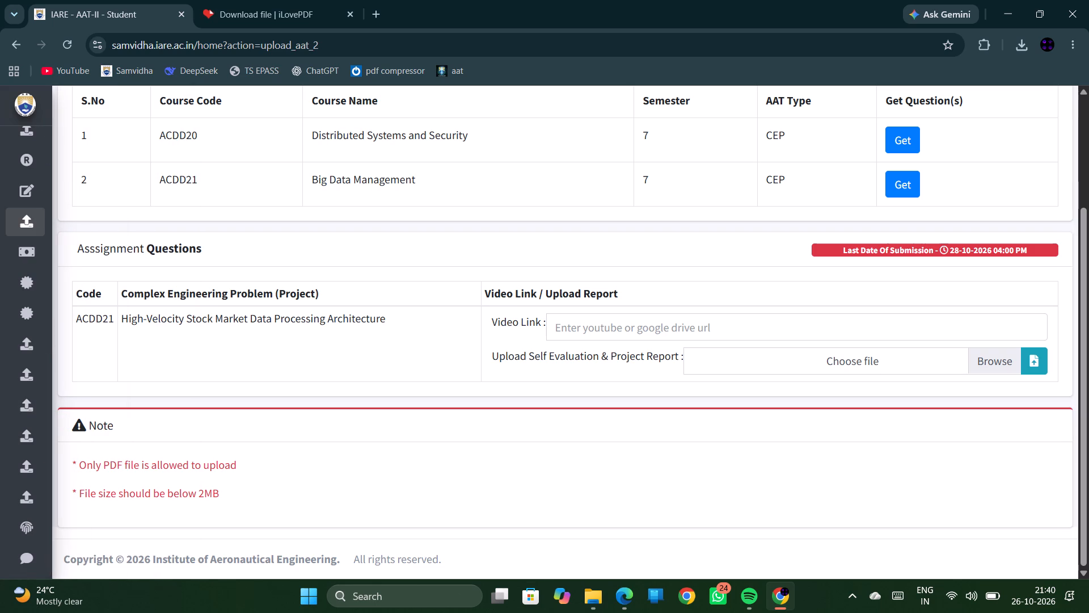
Find the BDM CASE STUDY_merged PDF in the Downloads folder and open it.
{"action": "left_click", "coordinate": [605, 609]}
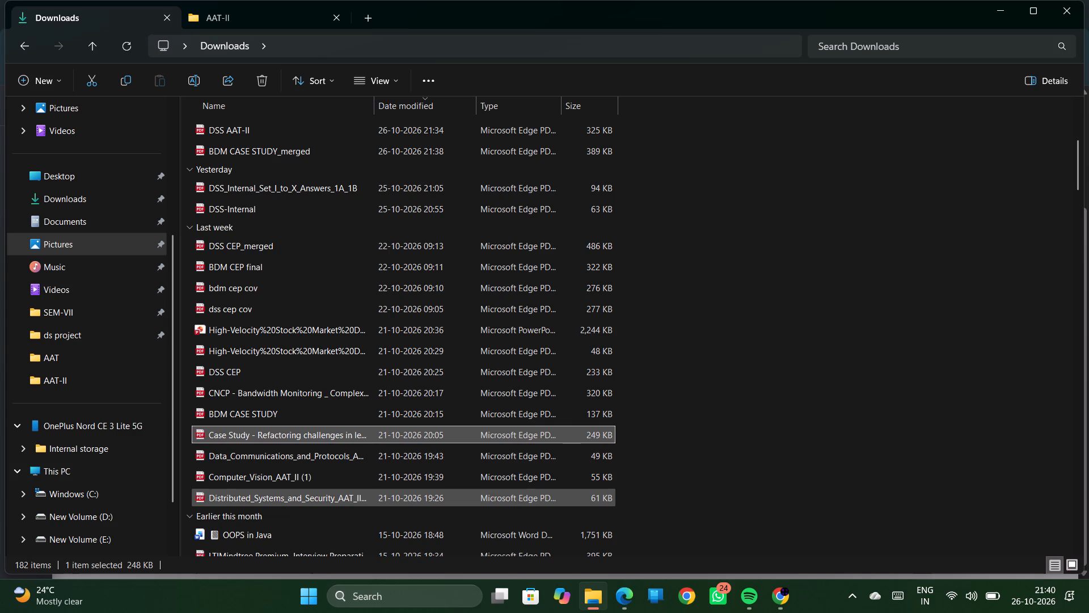
{"action": "scroll", "coordinate": [639, 363], "scroll_direction": "up", "scroll_amount": 8}
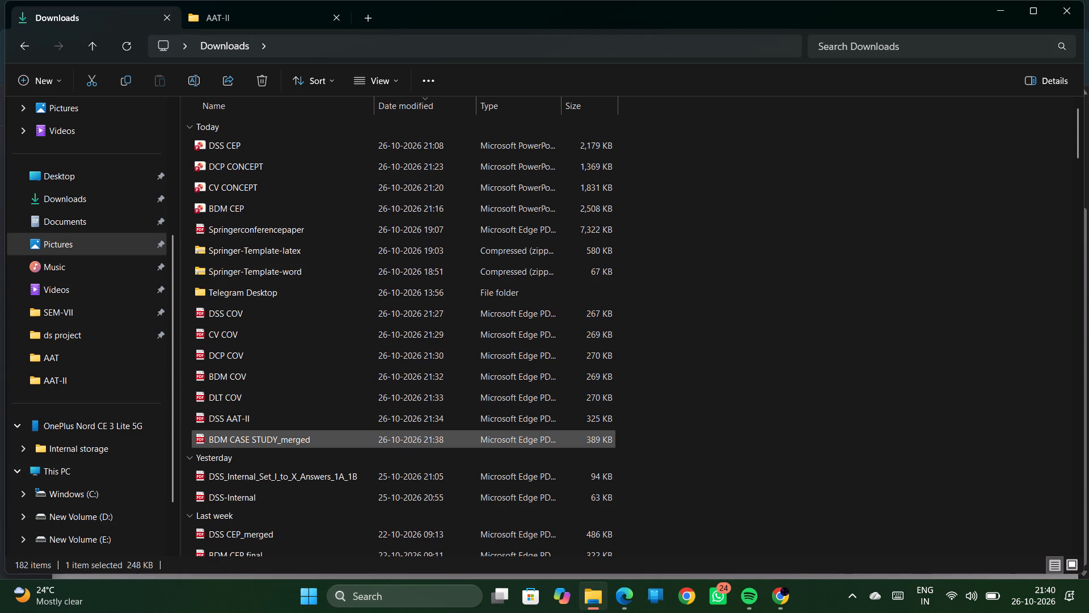
{"action": "scroll", "coordinate": [317, 439], "scroll_direction": "down", "scroll_amount": 1}
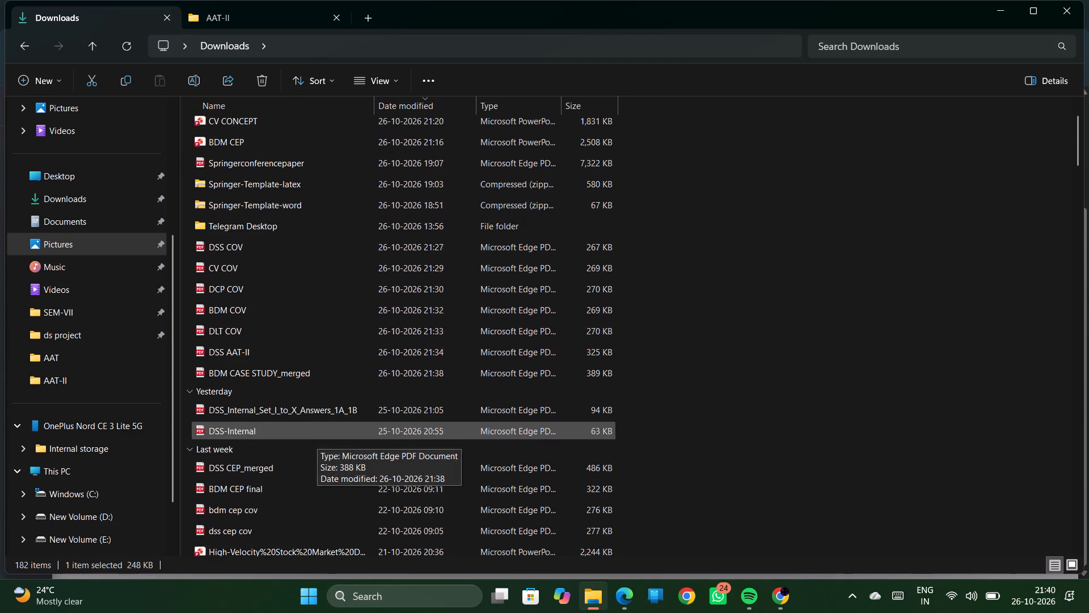
{"action": "scroll", "coordinate": [317, 439], "scroll_direction": "down", "scroll_amount": 3}
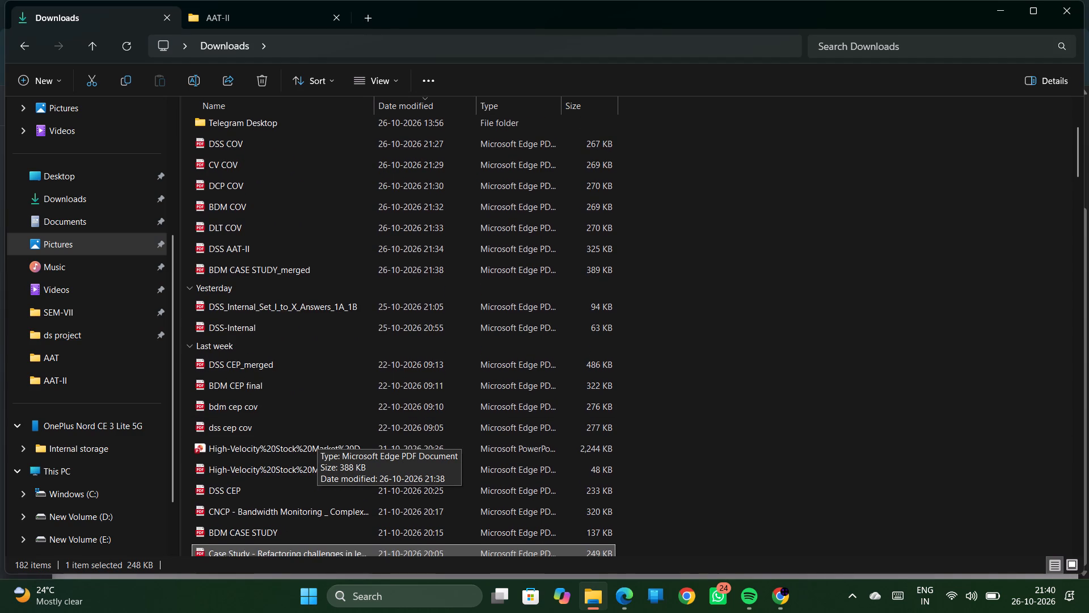
{"action": "scroll", "coordinate": [317, 439], "scroll_direction": "down", "scroll_amount": 1}
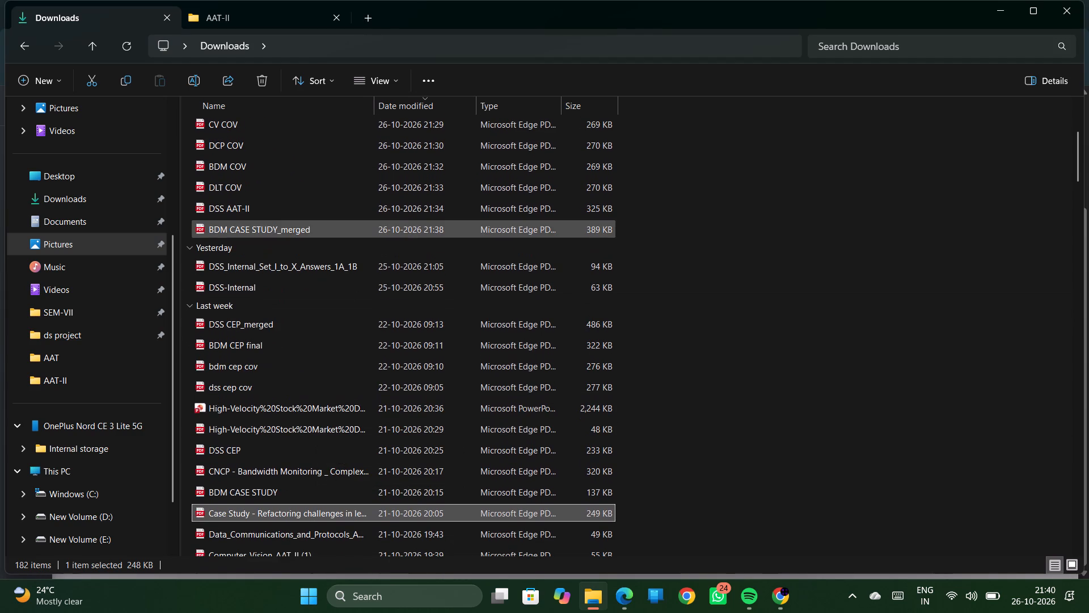
{"action": "double_click", "coordinate": [245, 230]}
Review the merged BDM case study from its cover page through to the references, and close the PDF window.
{"action": "scroll", "coordinate": [423, 306], "scroll_direction": "down", "scroll_amount": 1}
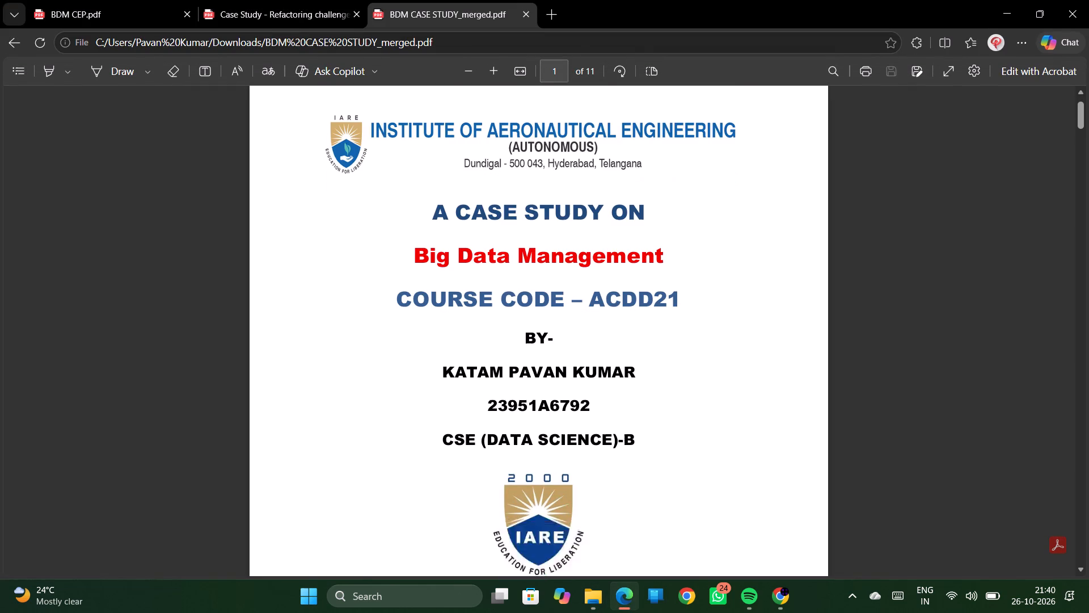
{"action": "scroll", "coordinate": [423, 306], "scroll_direction": "down", "scroll_amount": 8}
{"action": "scroll", "coordinate": [423, 306], "scroll_direction": "up", "scroll_amount": 2}
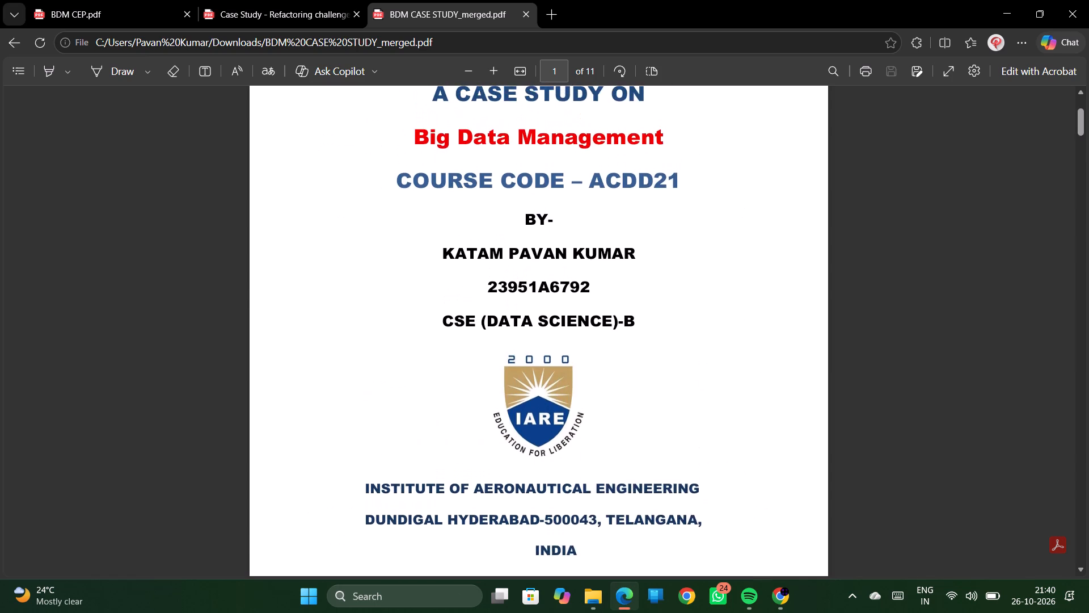
{"action": "scroll", "coordinate": [423, 306], "scroll_direction": "down", "scroll_amount": 9}
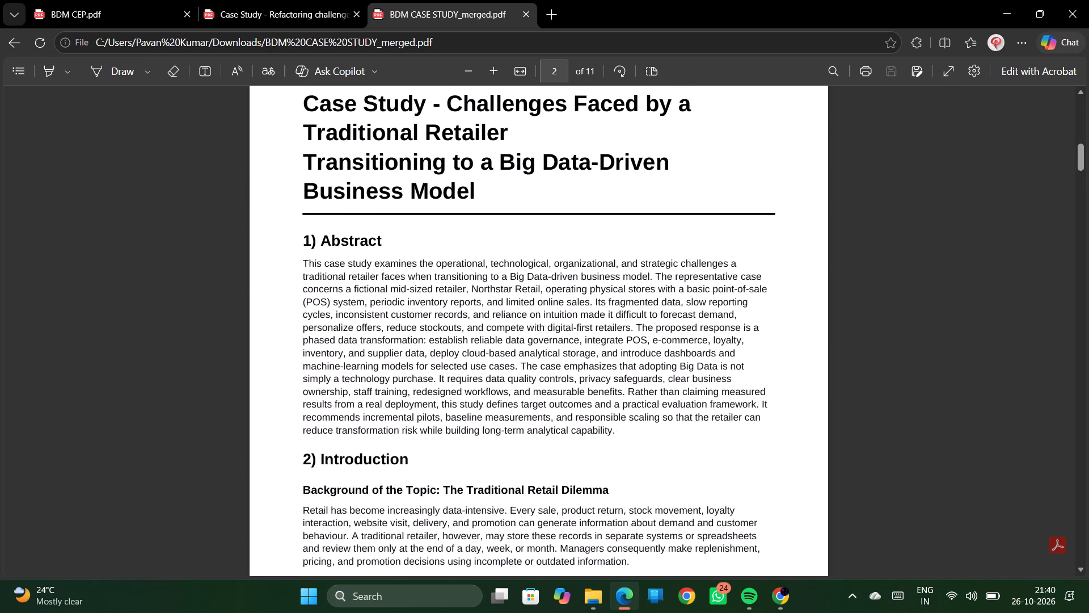
{"action": "scroll", "coordinate": [423, 306], "scroll_direction": "down", "scroll_amount": 5}
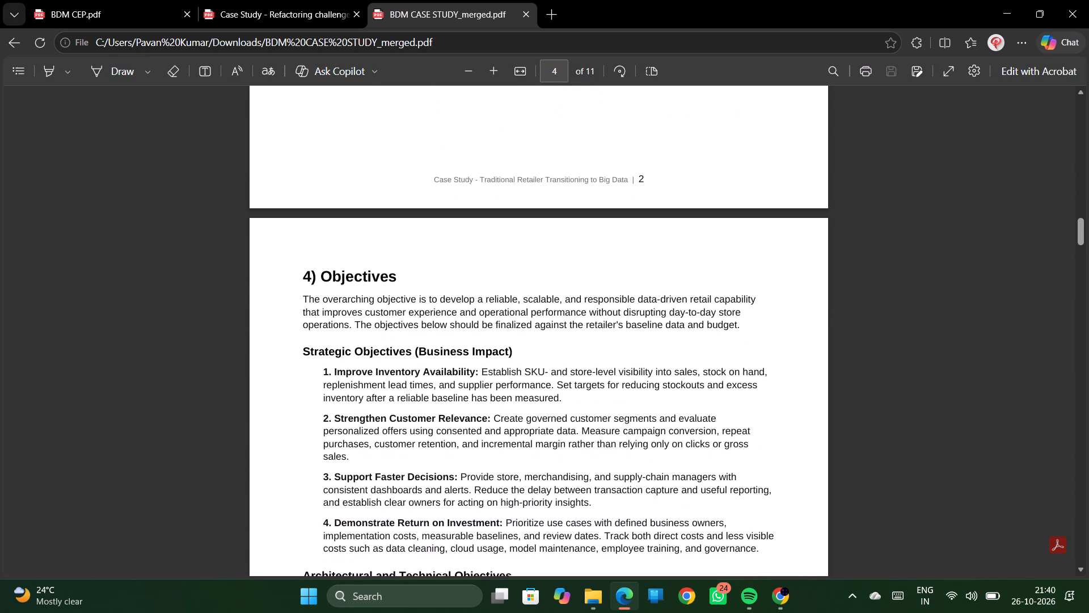
{"action": "scroll", "coordinate": [423, 306], "scroll_direction": "down", "scroll_amount": 16}
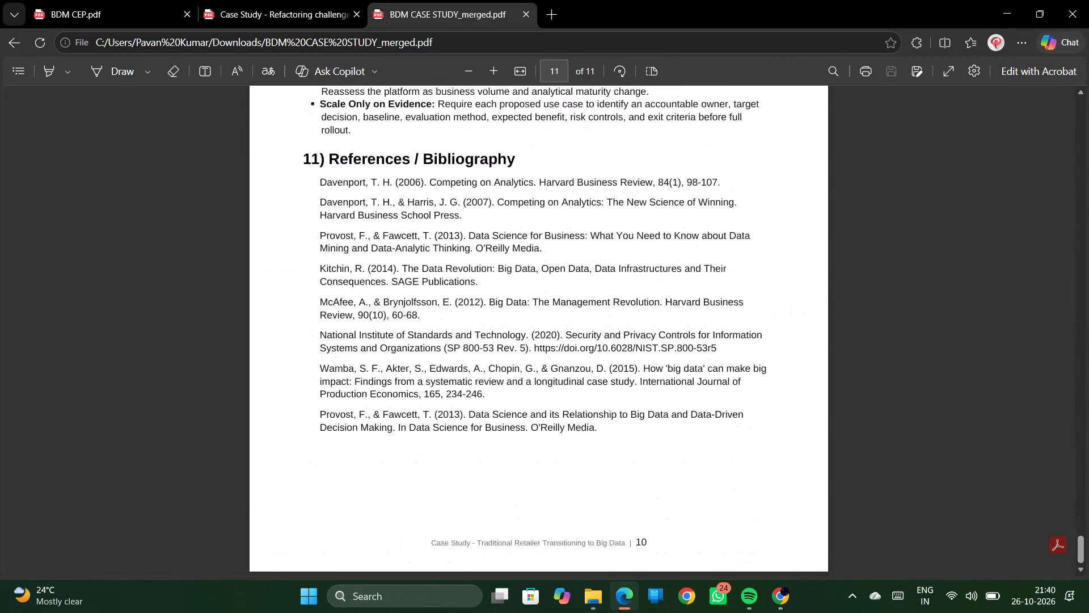
{"action": "scroll", "coordinate": [423, 306], "scroll_direction": "down", "scroll_amount": 4}
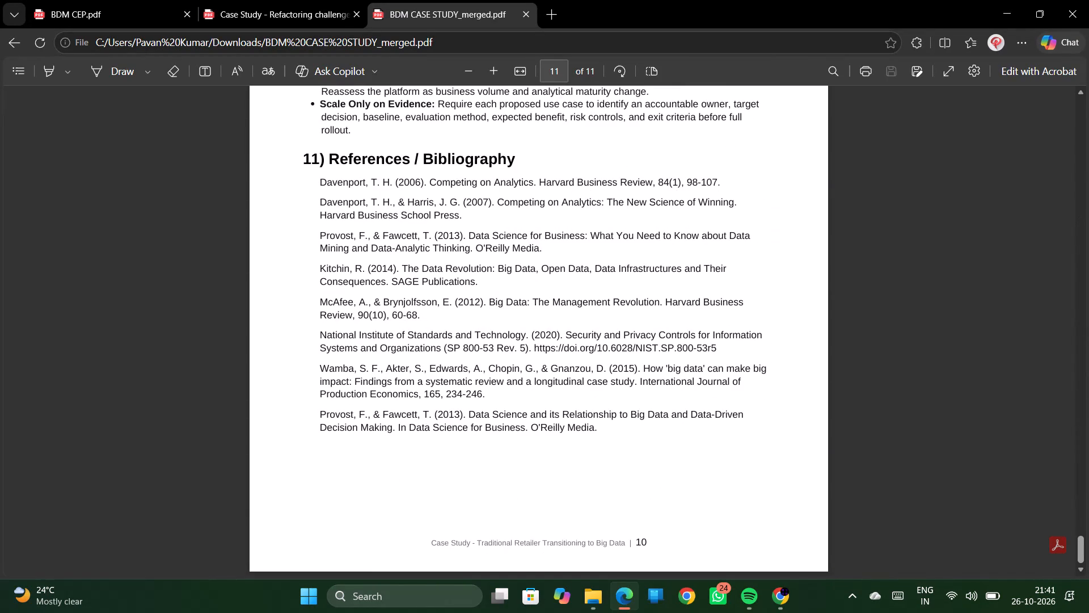
{"action": "scroll", "coordinate": [423, 306], "scroll_direction": "up", "scroll_amount": 20}
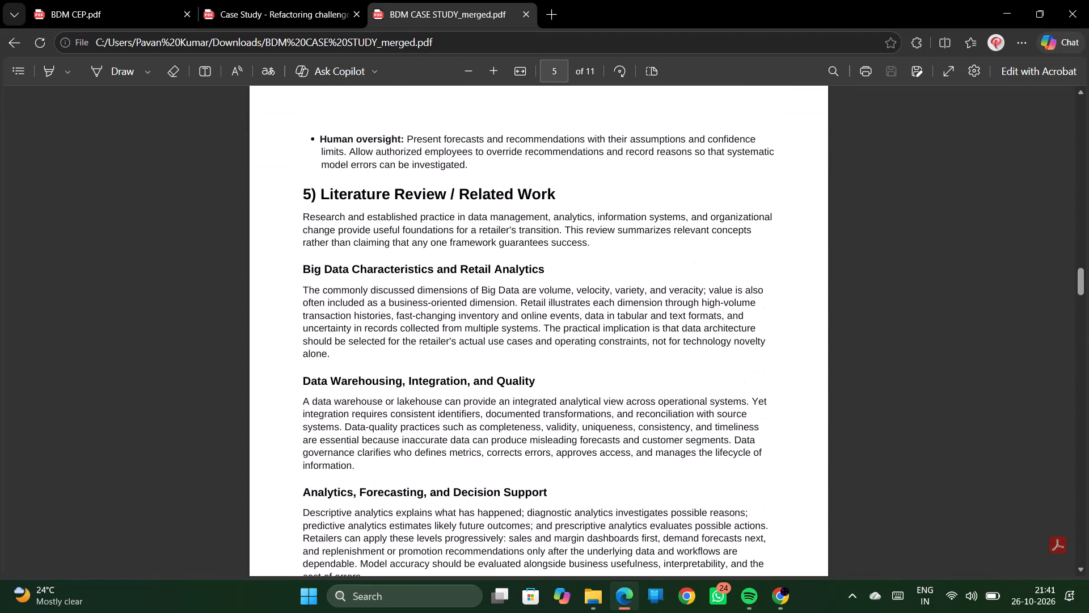
{"action": "left_click", "coordinate": [1088, 0]}
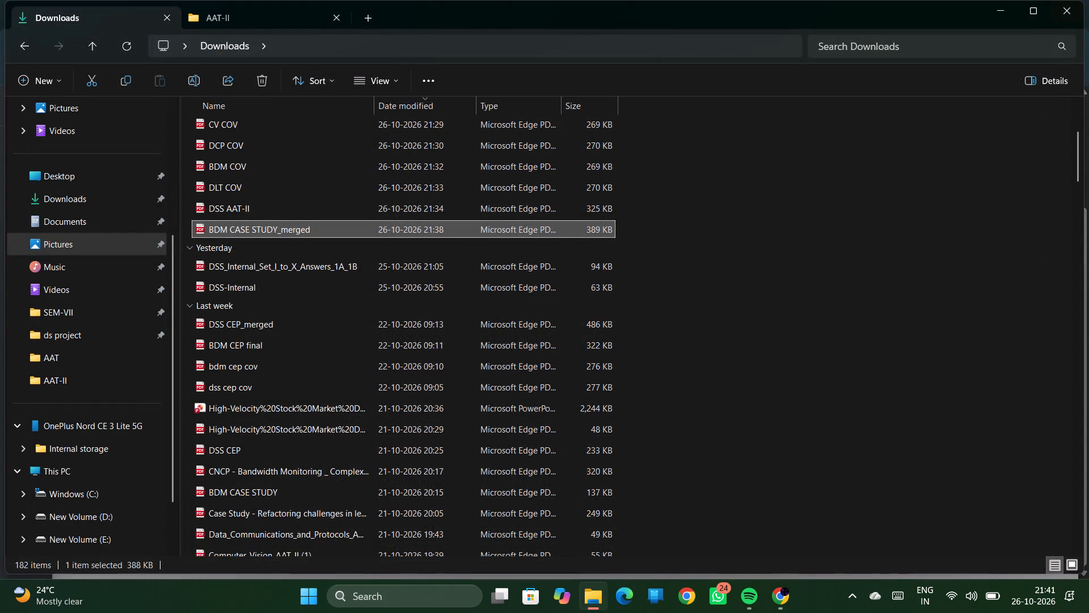
Delete the already used cover files DSS COV and BDM COV from Downloads.
{"action": "scroll", "coordinate": [583, 264], "scroll_direction": "up", "scroll_amount": 9}
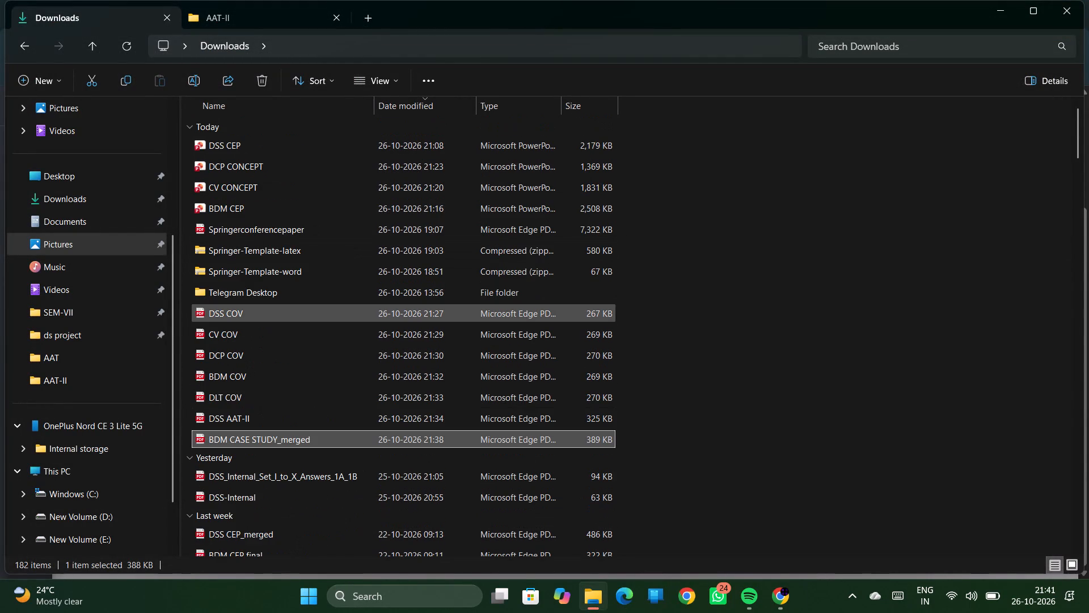
{"action": "left_click", "coordinate": [431, 314]}
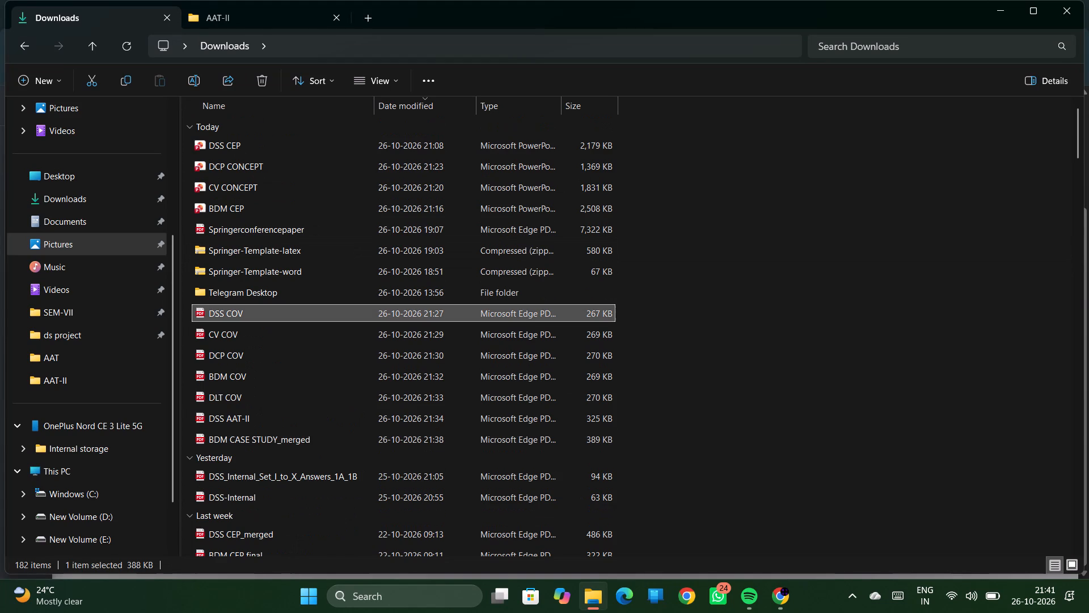
{"action": "left_click", "coordinate": [258, 82]}
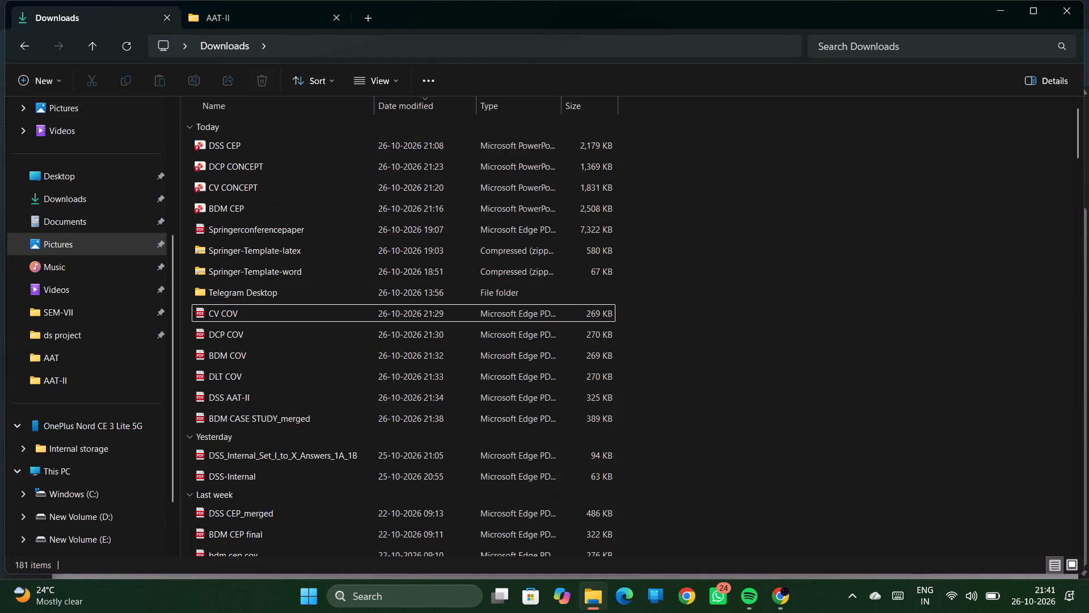
{"action": "left_click", "coordinate": [234, 355]}
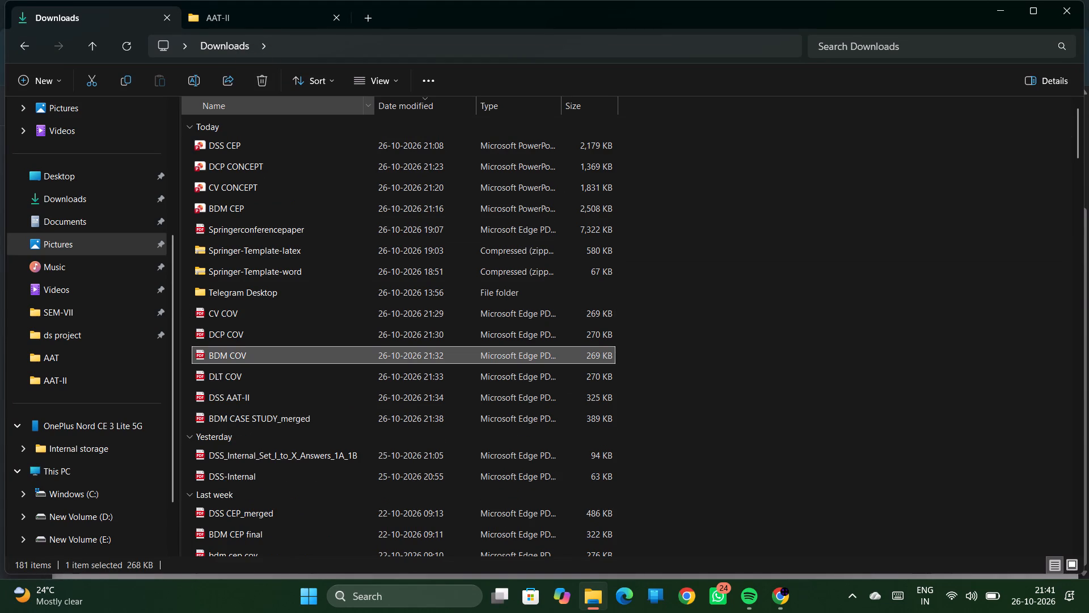
{"action": "left_click", "coordinate": [261, 82]}
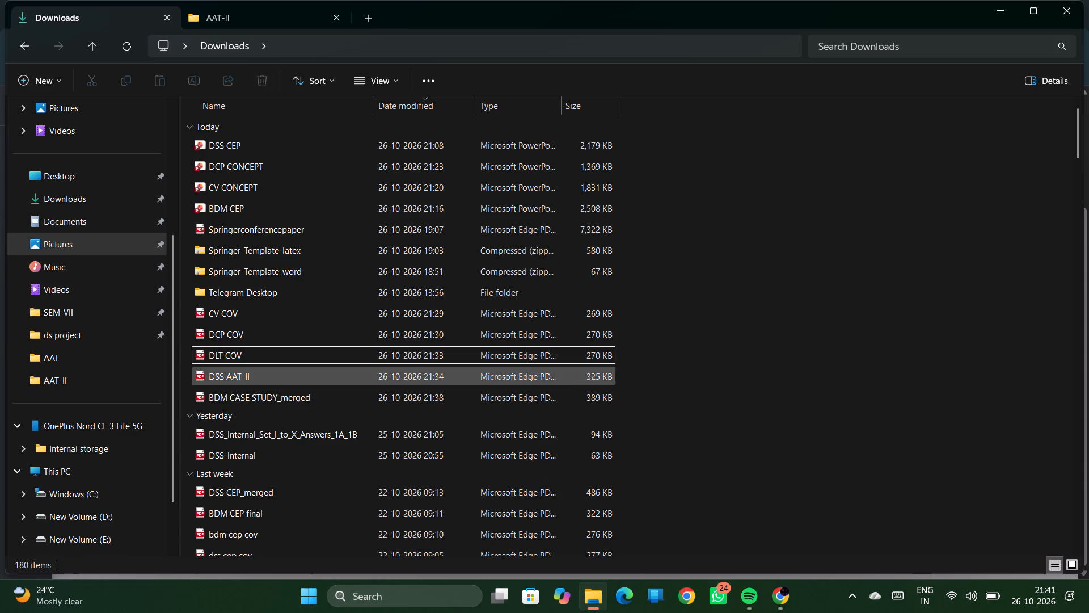
Delete the leftover source PDFs BDM CASE STUDY, Case Study - Refactoring challenges and Distributed_Systems_and_Security_AAT_II from last week's files in Downloads.
{"action": "scroll", "coordinate": [271, 391], "scroll_direction": "down", "scroll_amount": 3}
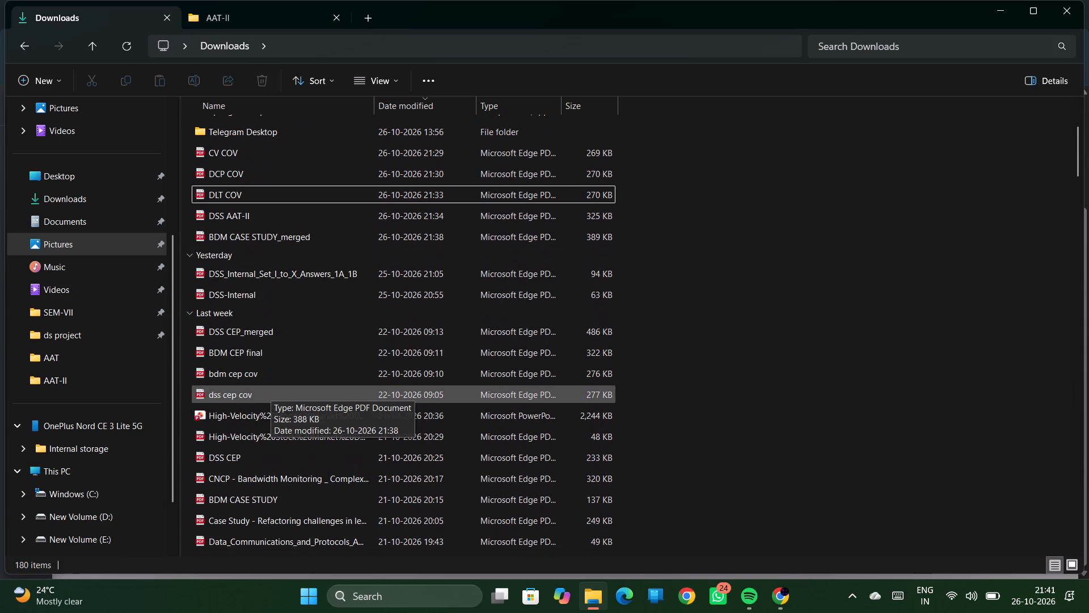
{"action": "scroll", "coordinate": [271, 391], "scroll_direction": "down", "scroll_amount": 1}
{"action": "left_click", "coordinate": [271, 391]}
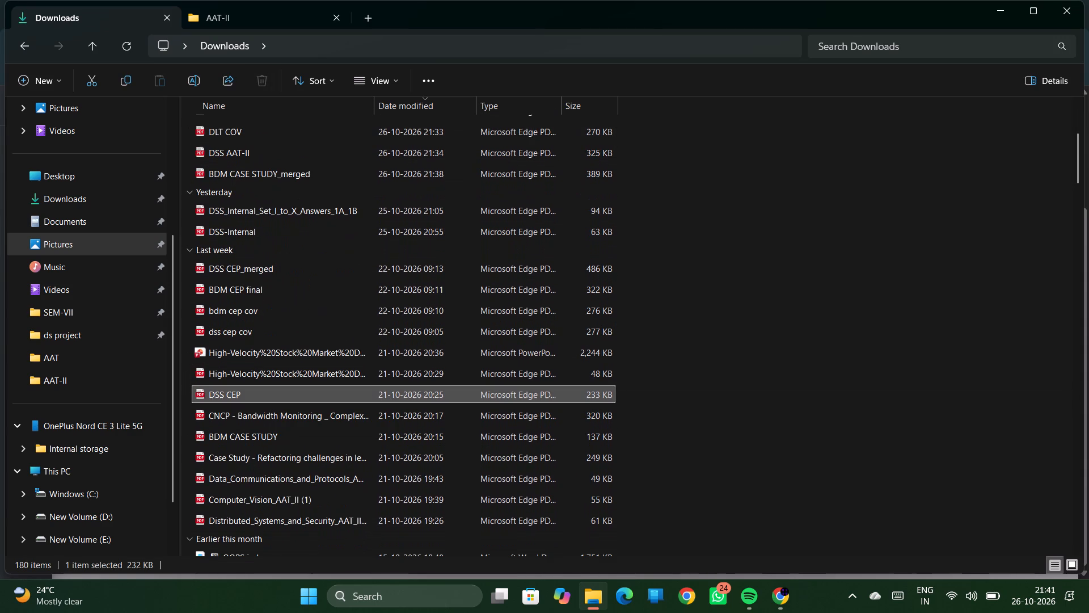
{"action": "left_click", "coordinate": [259, 430]}
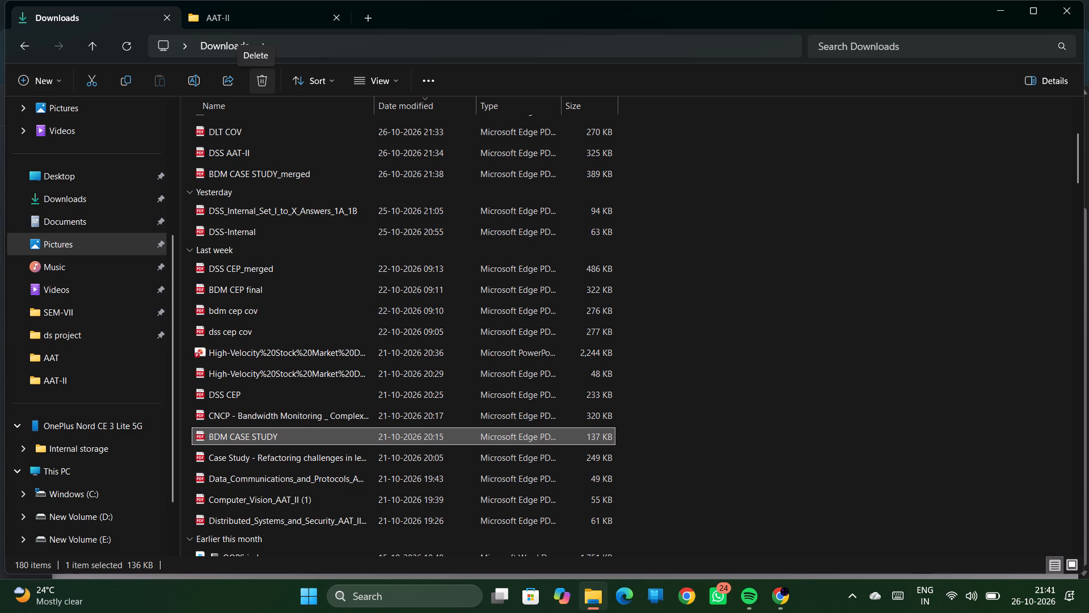
{"action": "left_click", "coordinate": [256, 81]}
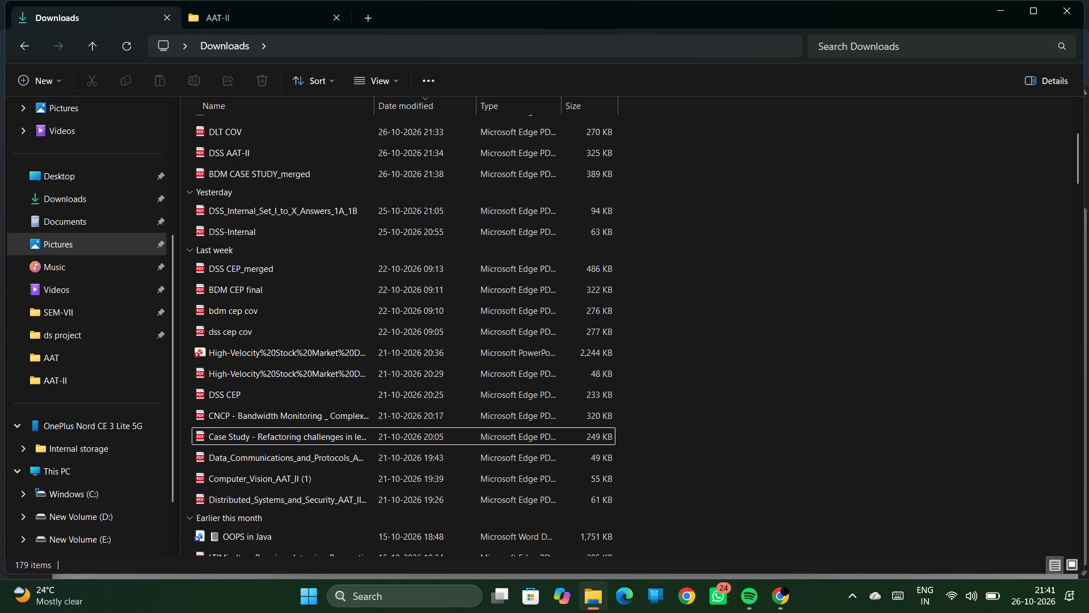
{"action": "left_click", "coordinate": [298, 437]}
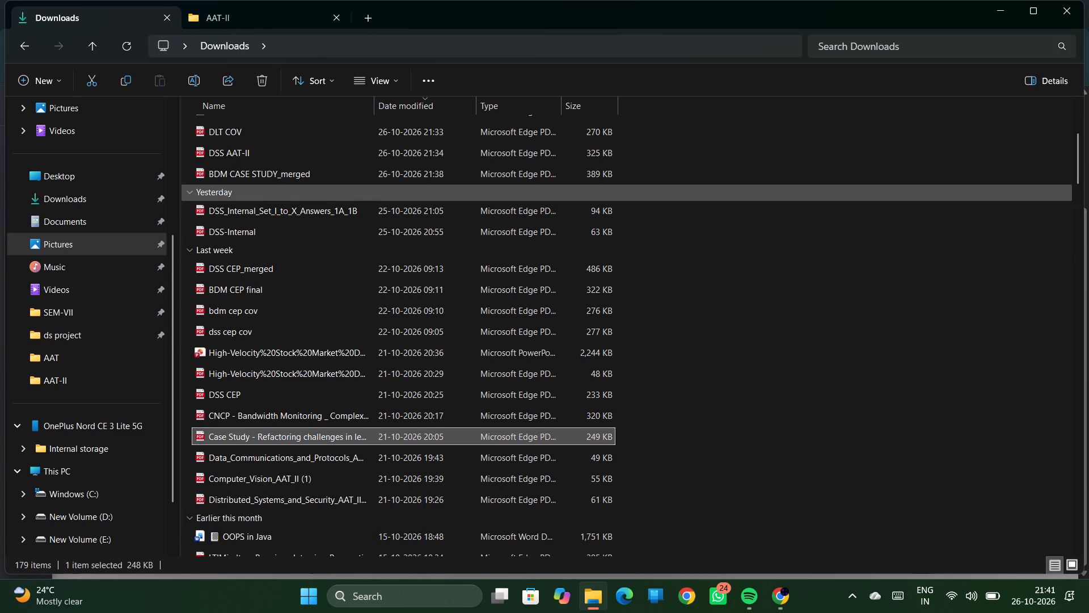
{"action": "left_click", "coordinate": [267, 79]}
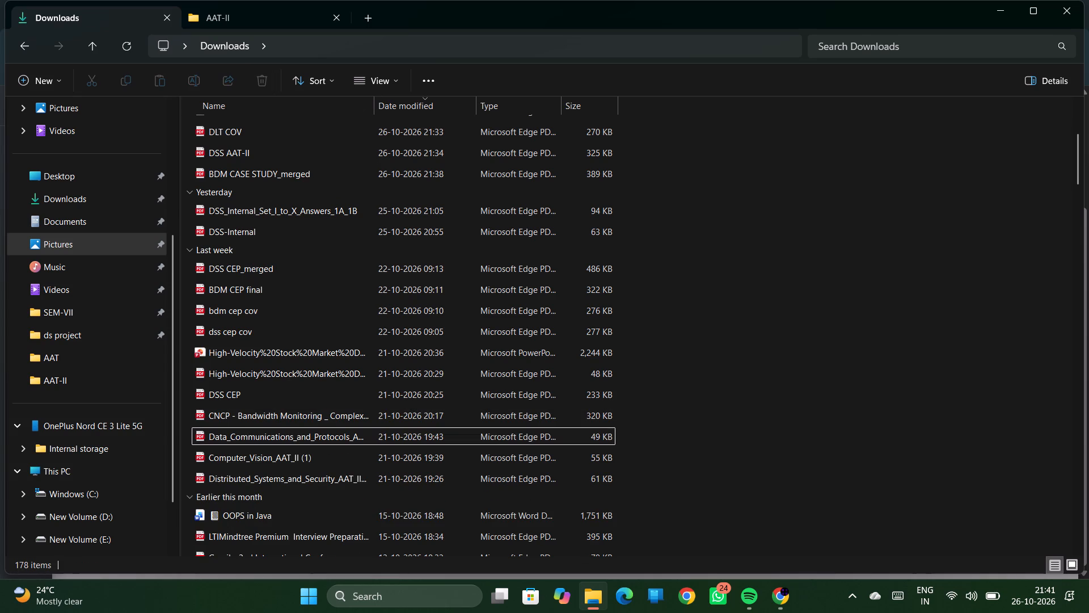
{"action": "left_click", "coordinate": [304, 481]}
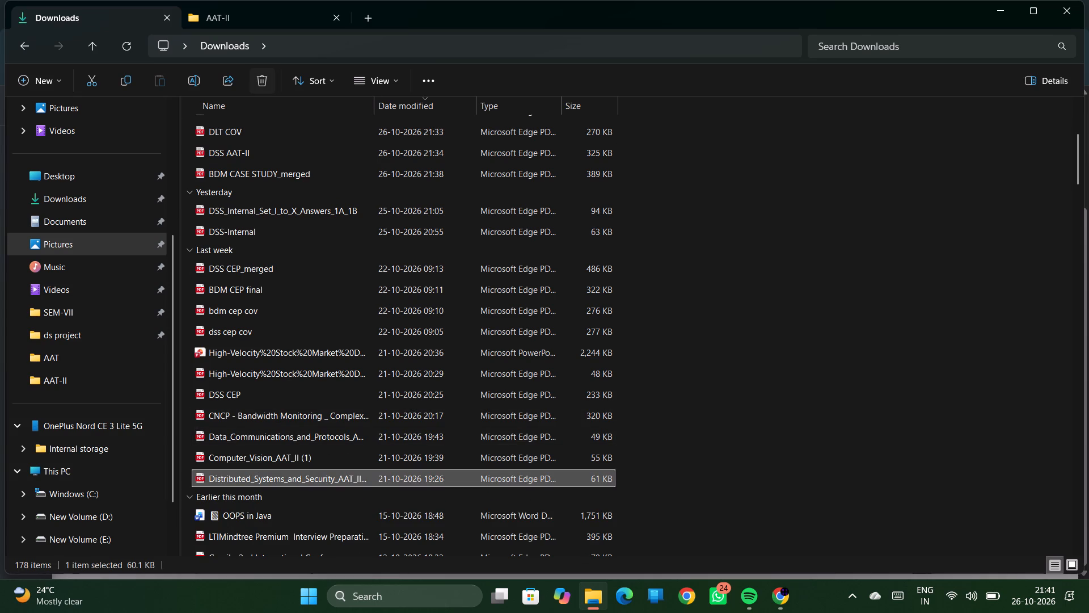
{"action": "left_click", "coordinate": [259, 86]}
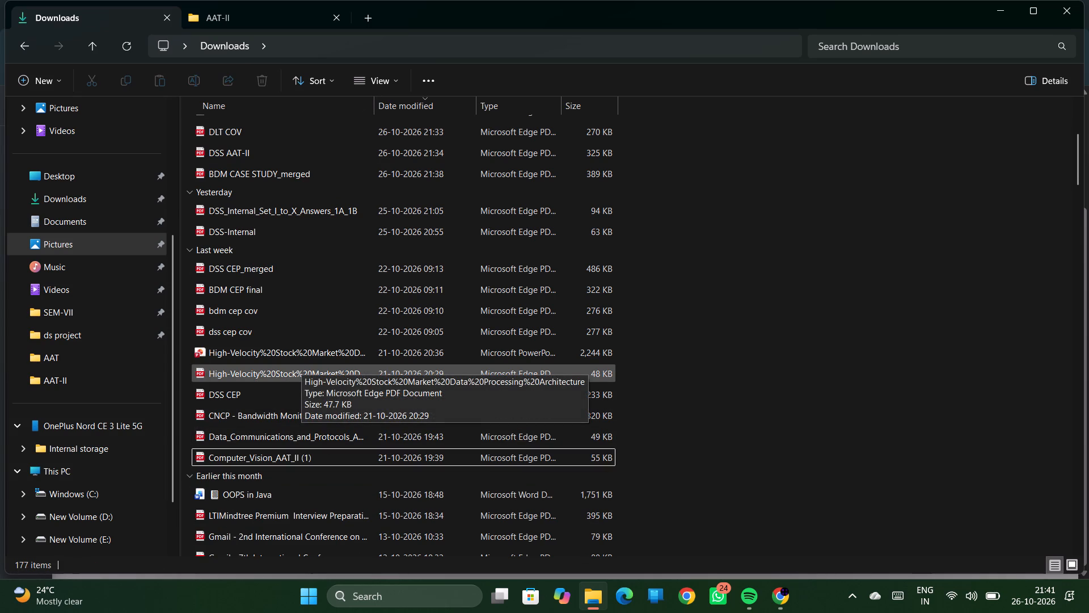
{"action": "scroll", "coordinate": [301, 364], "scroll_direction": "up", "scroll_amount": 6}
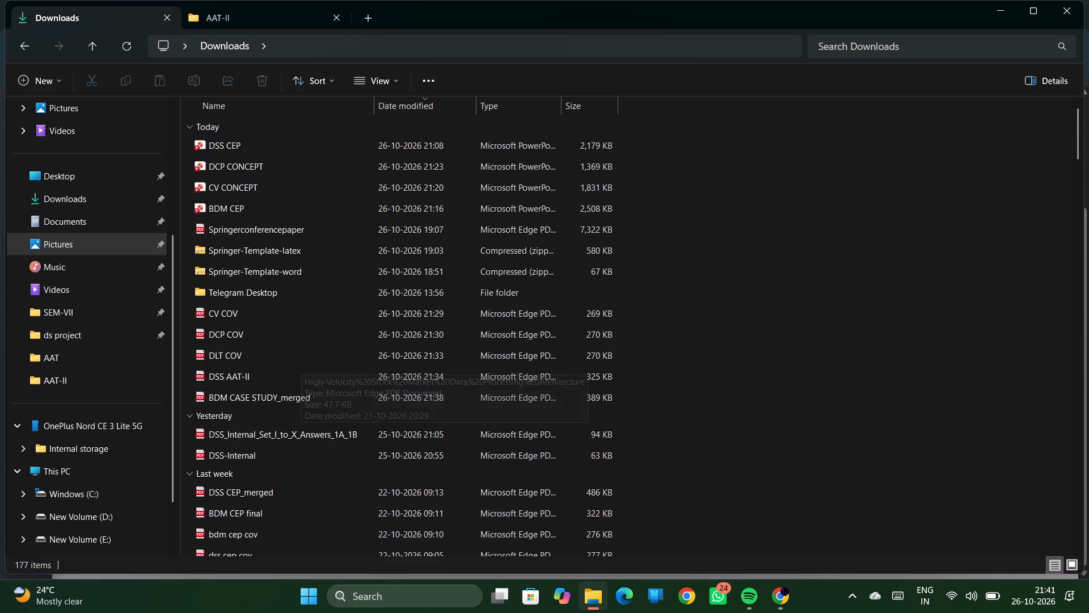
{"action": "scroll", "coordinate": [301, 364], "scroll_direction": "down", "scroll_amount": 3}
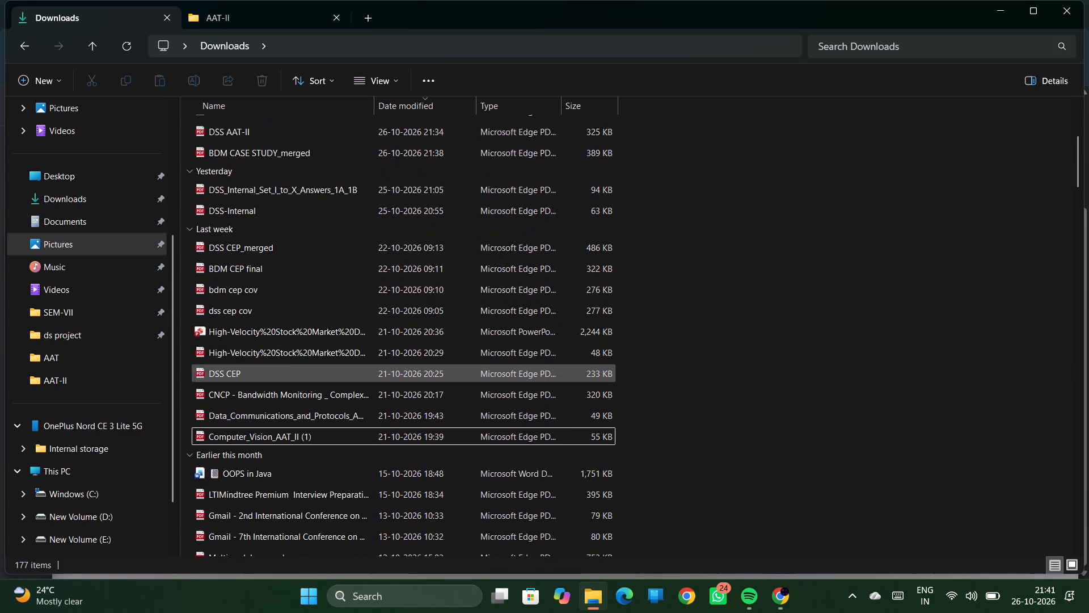
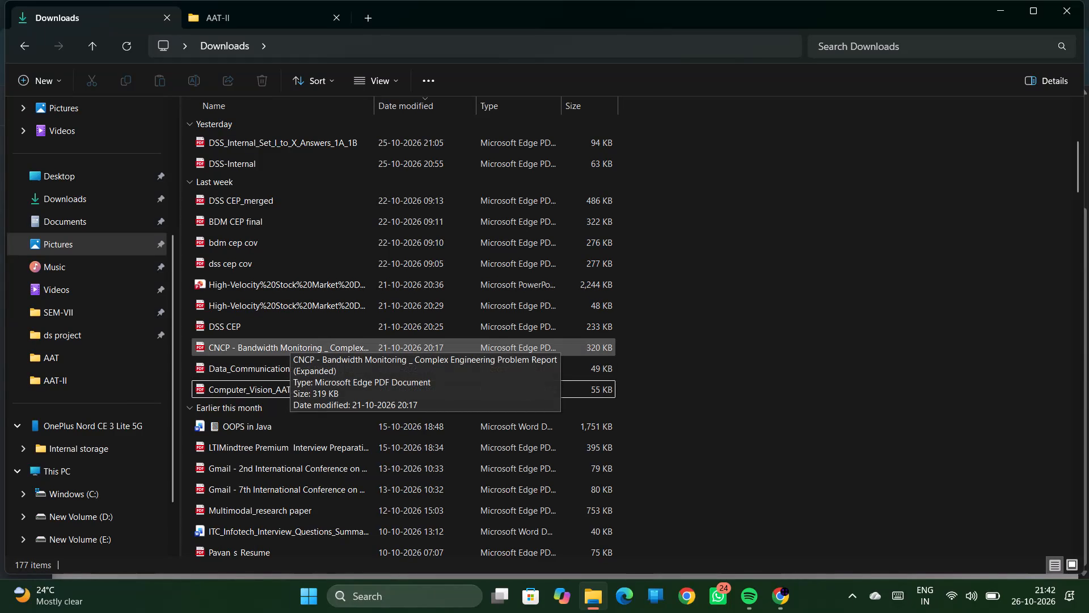
Delete the CNCP - Bandwidth Monitoring Complex Engineering Problem report PDF from last week's files in Downloads.
{"action": "left_click", "coordinate": [290, 342]}
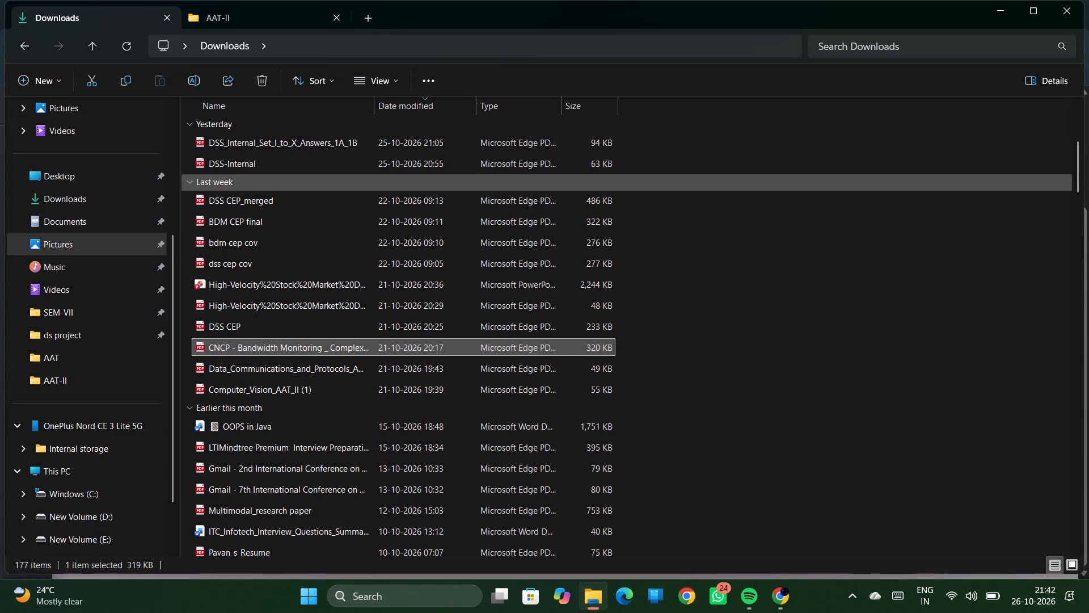
{"action": "left_click", "coordinate": [256, 87]}
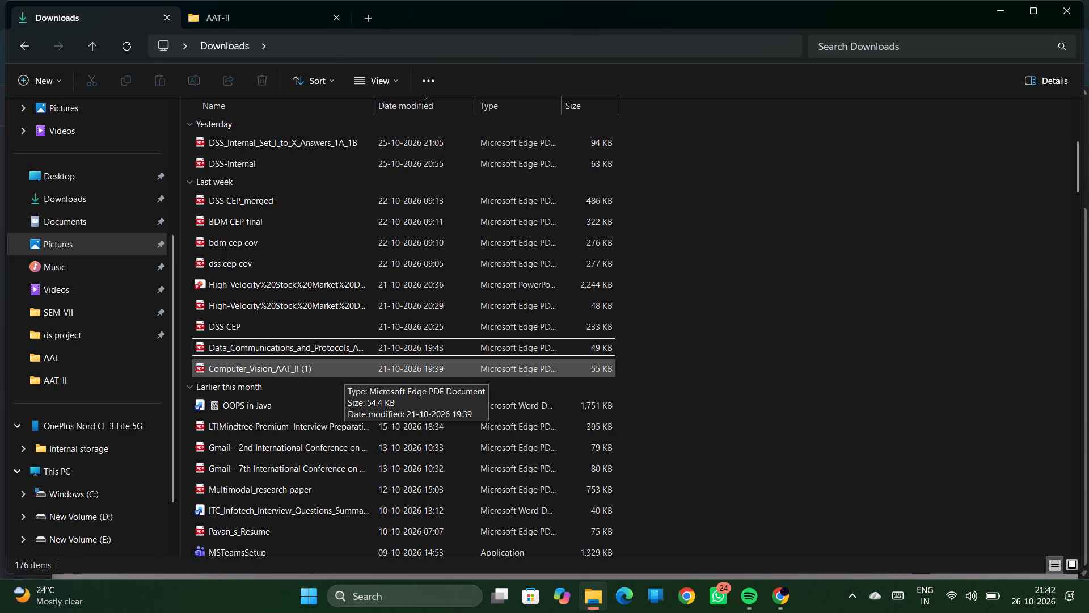
Open the Data_Communications_and_Protocols_AAT_II PDF from Downloads to check its content, and close it.
{"action": "scroll", "coordinate": [344, 374], "scroll_direction": "up", "scroll_amount": 1}
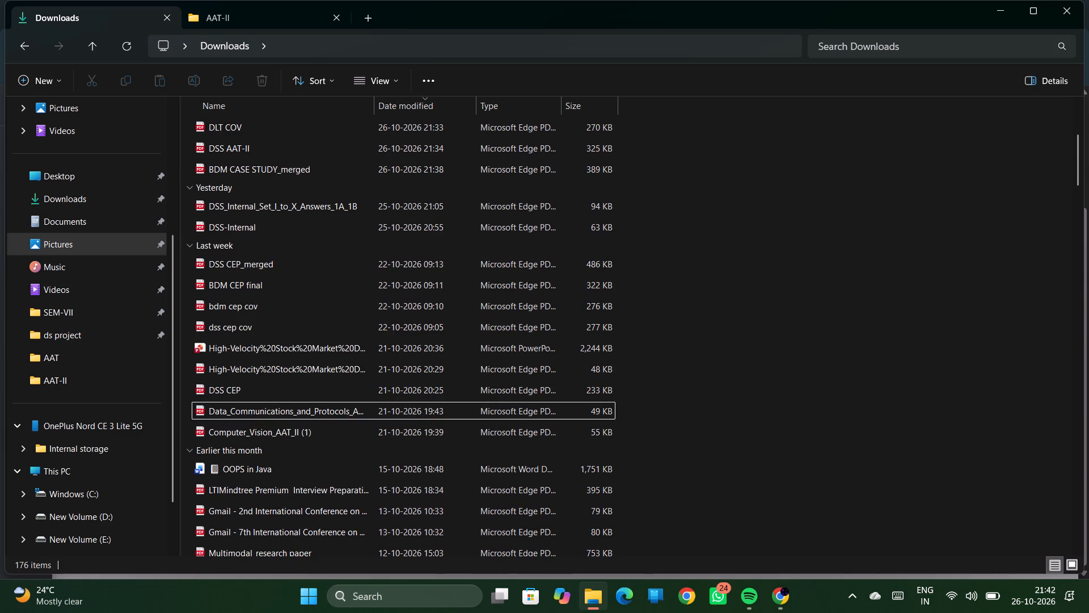
{"action": "double_click", "coordinate": [312, 402]}
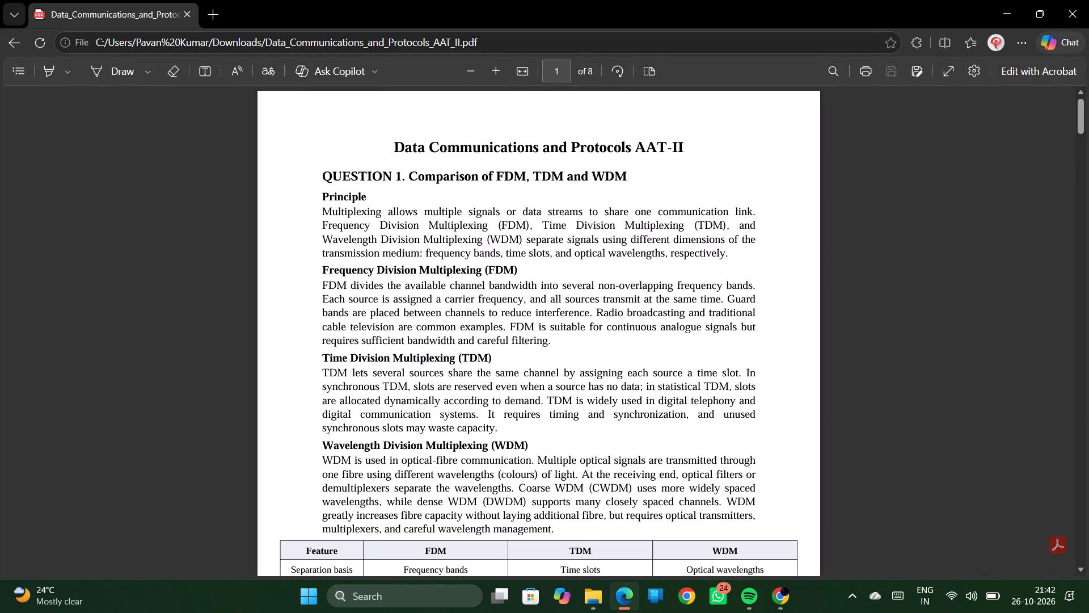
{"action": "left_click", "coordinate": [1088, 0]}
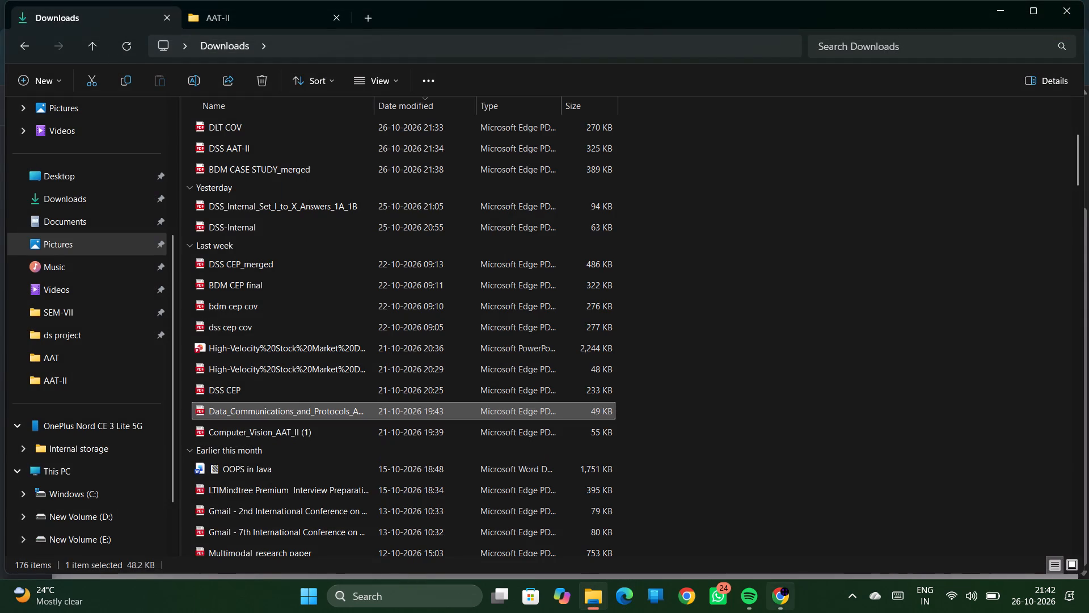
{"action": "left_click", "coordinate": [775, 590]}
{"action": "scroll", "coordinate": [428, 296], "scroll_direction": "up", "scroll_amount": 6}
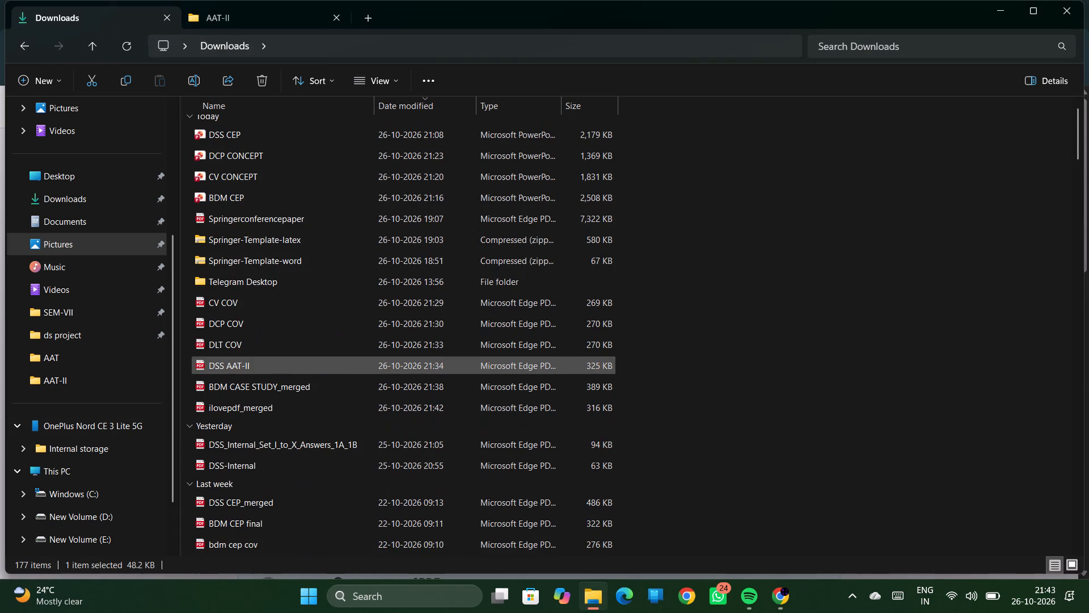
{"action": "left_click", "coordinate": [258, 416]}
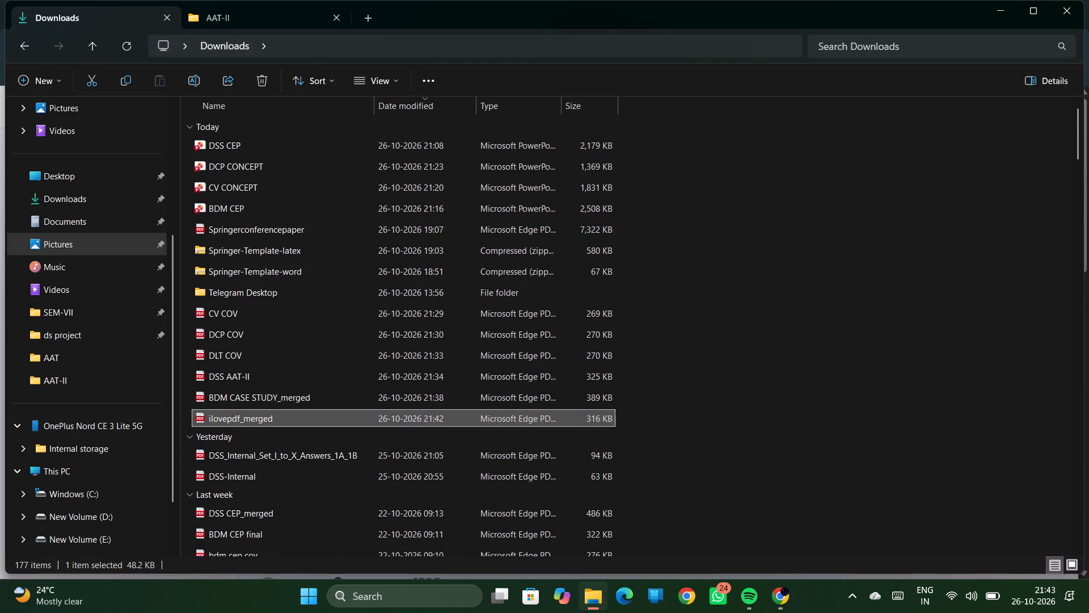
{"action": "left_click", "coordinate": [258, 416]}
{"action": "type", "text": "DCP"}
{"action": "key", "text": "space"}
{"action": "type", "text": "AA"}
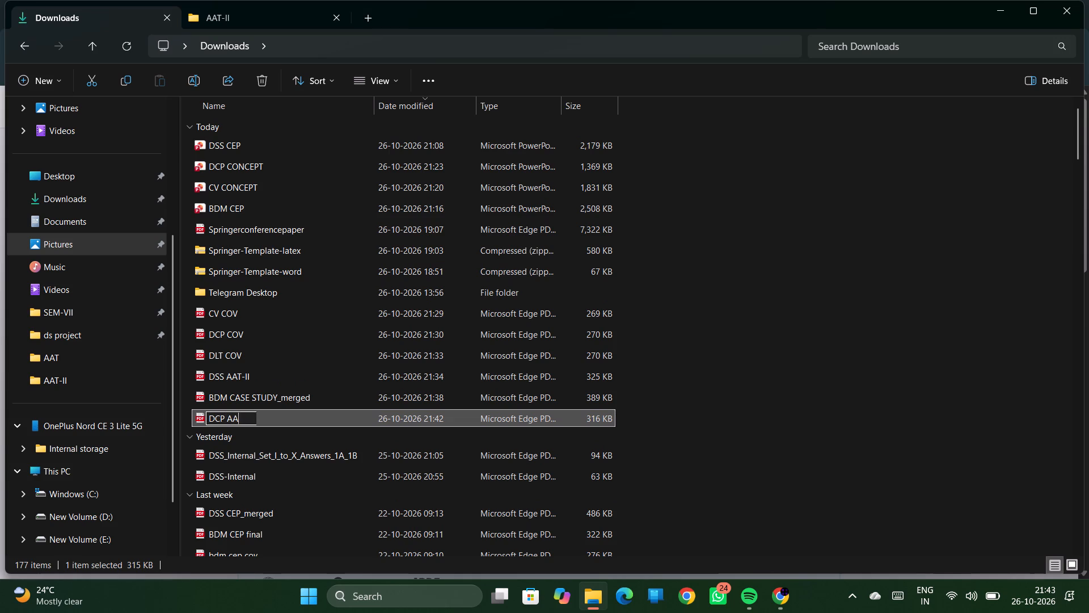
{"action": "type", "text": "T-"}
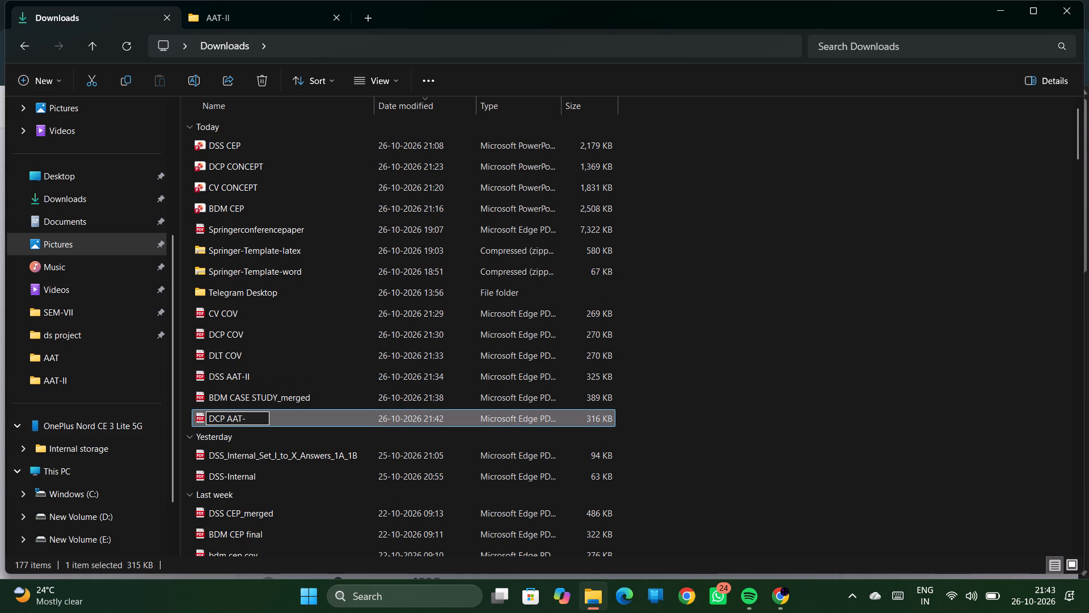
{"action": "type", "text": "II"}
{"action": "key", "text": "Return"}
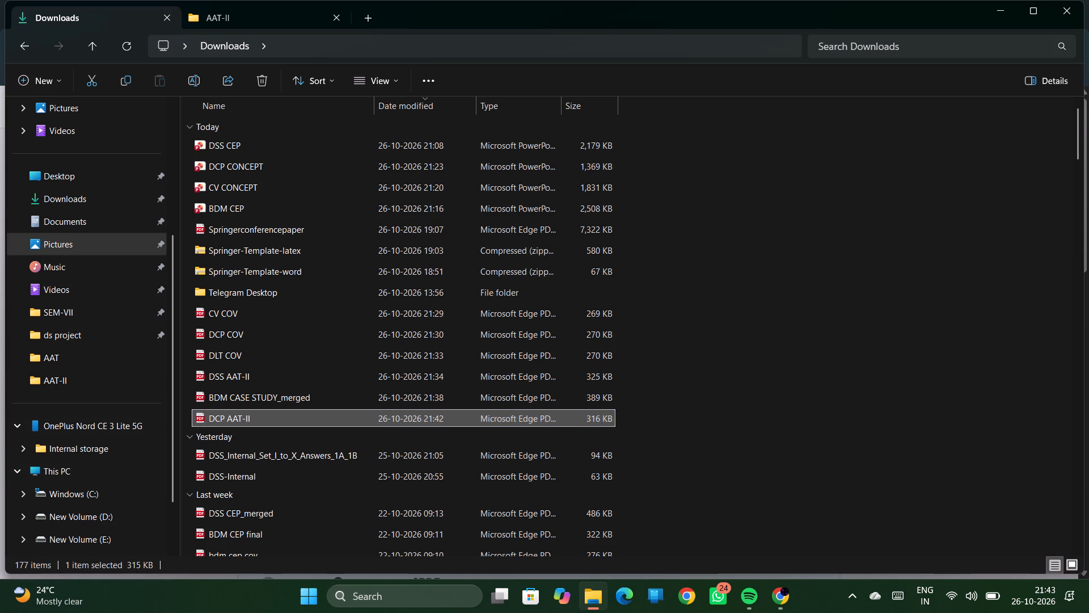
Rename the BDM CASE STUDY_merged file as BDM CASE STUDY.
{"action": "left_click", "coordinate": [288, 392]}
{"action": "left_click", "coordinate": [288, 392]}
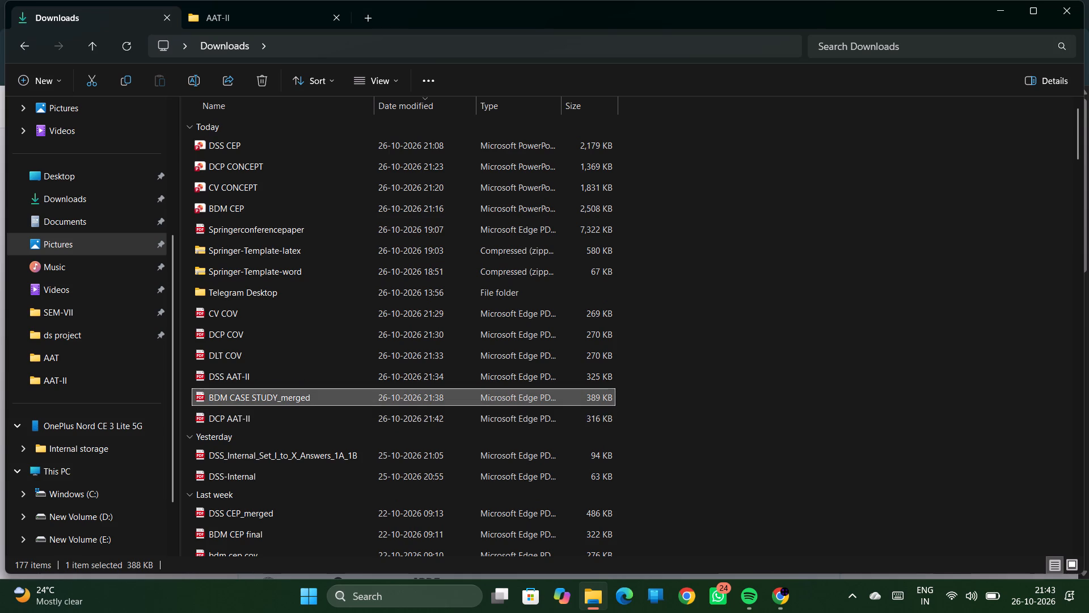
{"action": "left_click", "coordinate": [330, 401]}
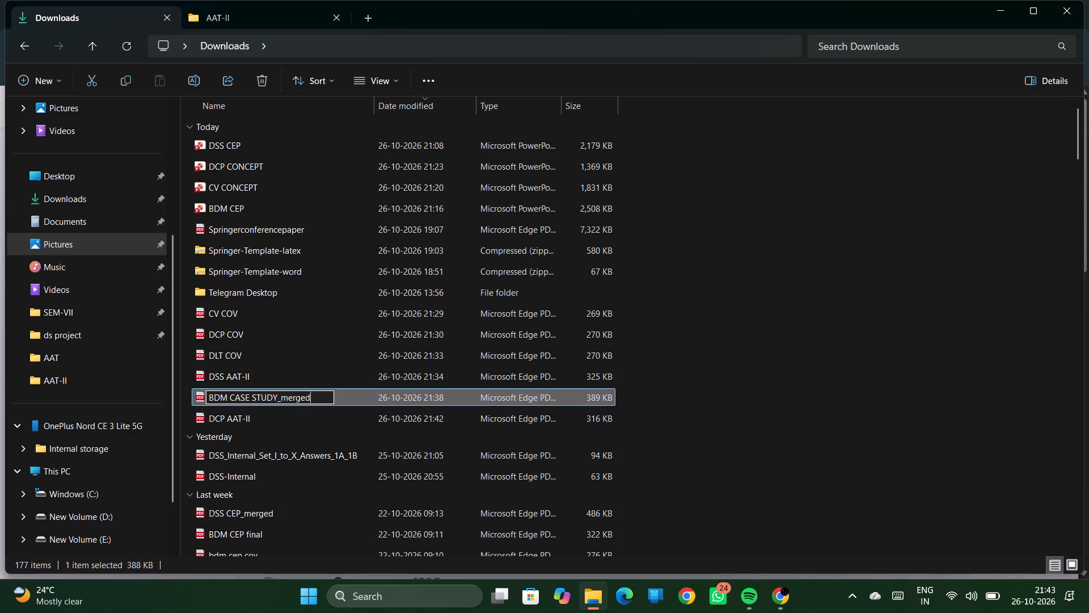
{"action": "key", "text": "BackSpace"}
{"action": "key", "text": "BackSpace"}
{"action": "key", "text": "BackSpace"}
{"action": "key", "text": "BackSpace"}
{"action": "key", "text": "BackSpace"}
{"action": "key", "text": "BackSpace"}
{"action": "key", "text": "BackSpace"}
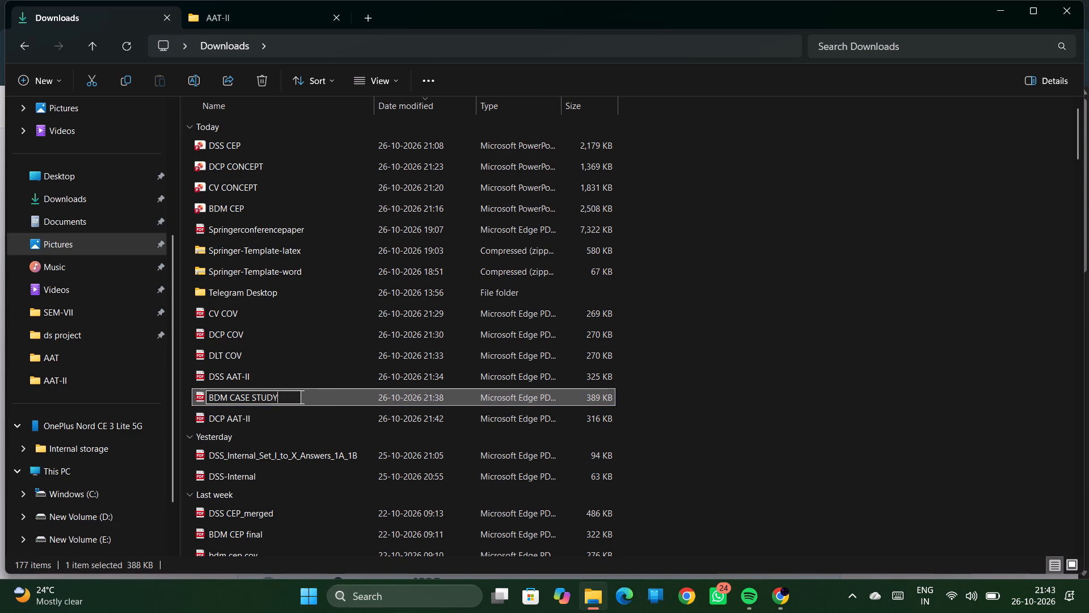
{"action": "key", "text": "Return"}
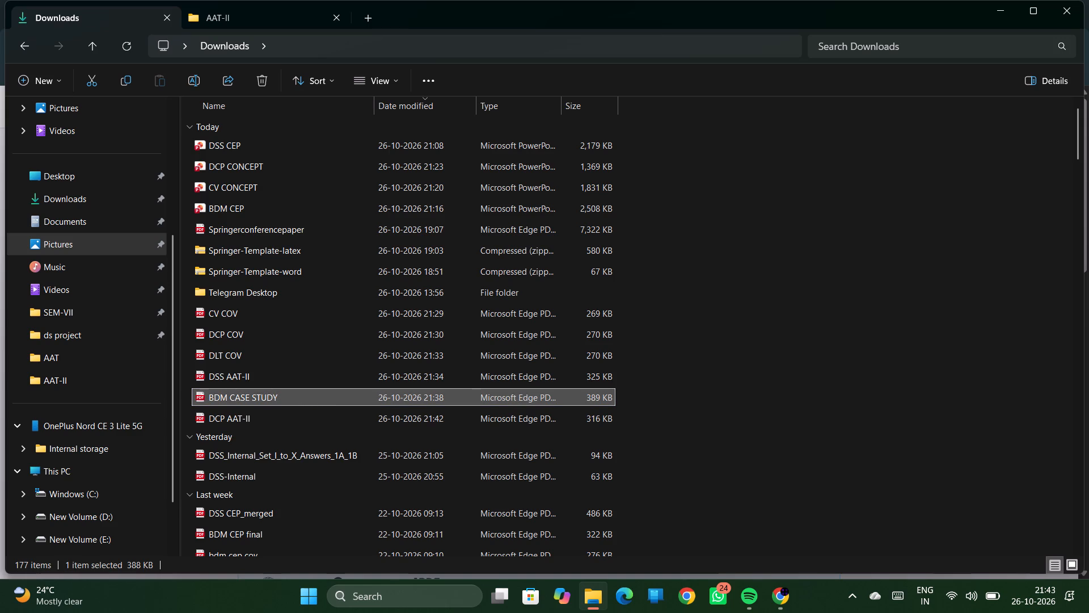
Delete the used source PDFs DCP COV and Data_Communications_and_Protocols_AAT_II from Downloads.
{"action": "left_click", "coordinate": [234, 339]}
{"action": "left_click", "coordinate": [262, 83]}
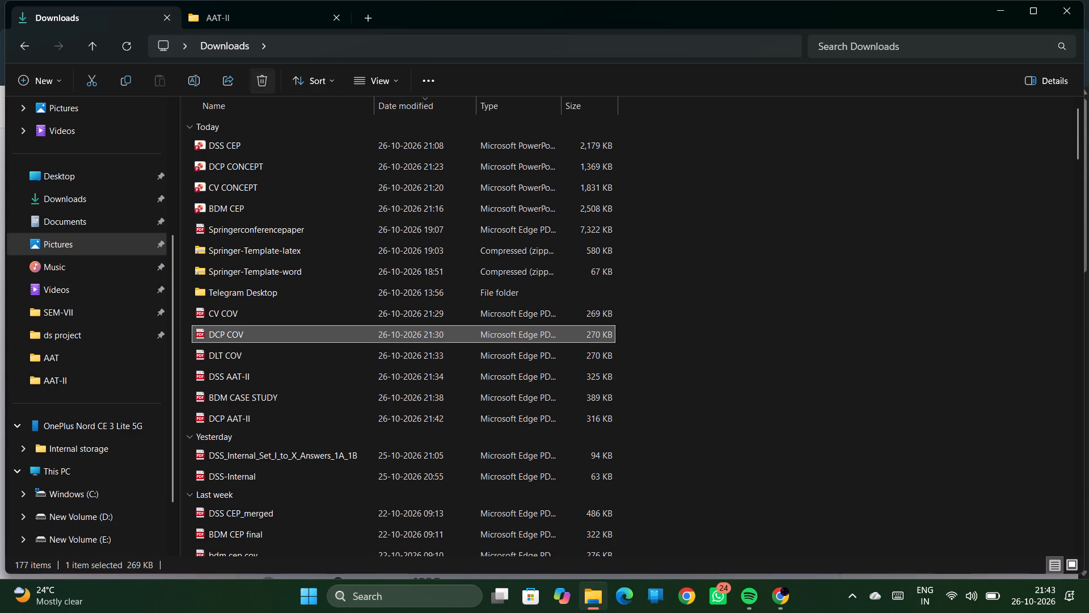
{"action": "scroll", "coordinate": [244, 430], "scroll_direction": "down", "scroll_amount": 3}
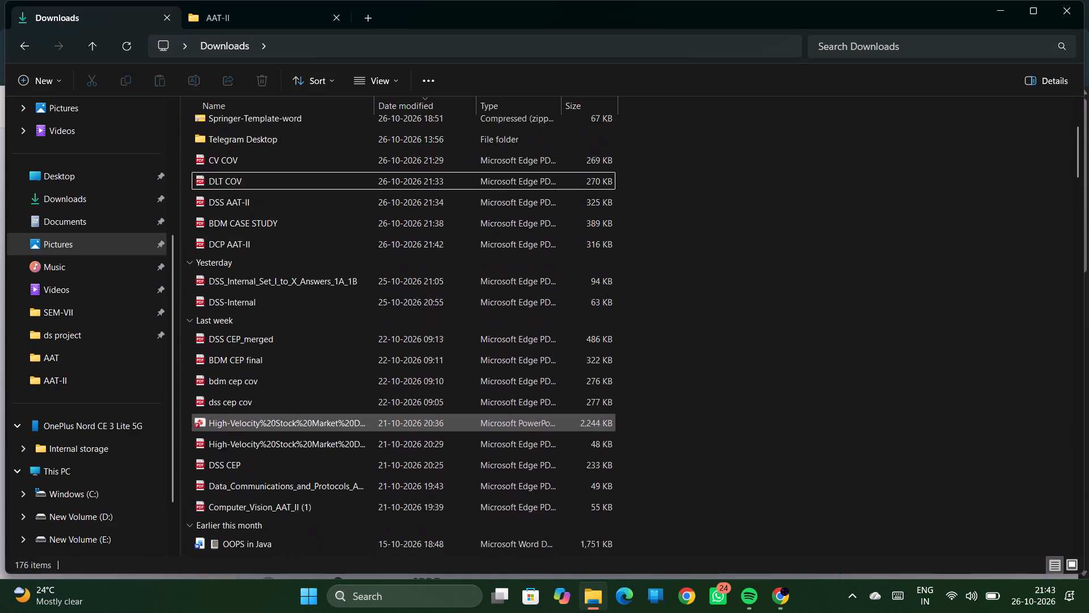
{"action": "scroll", "coordinate": [244, 430], "scroll_direction": "down", "scroll_amount": 1}
{"action": "left_click", "coordinate": [254, 459]}
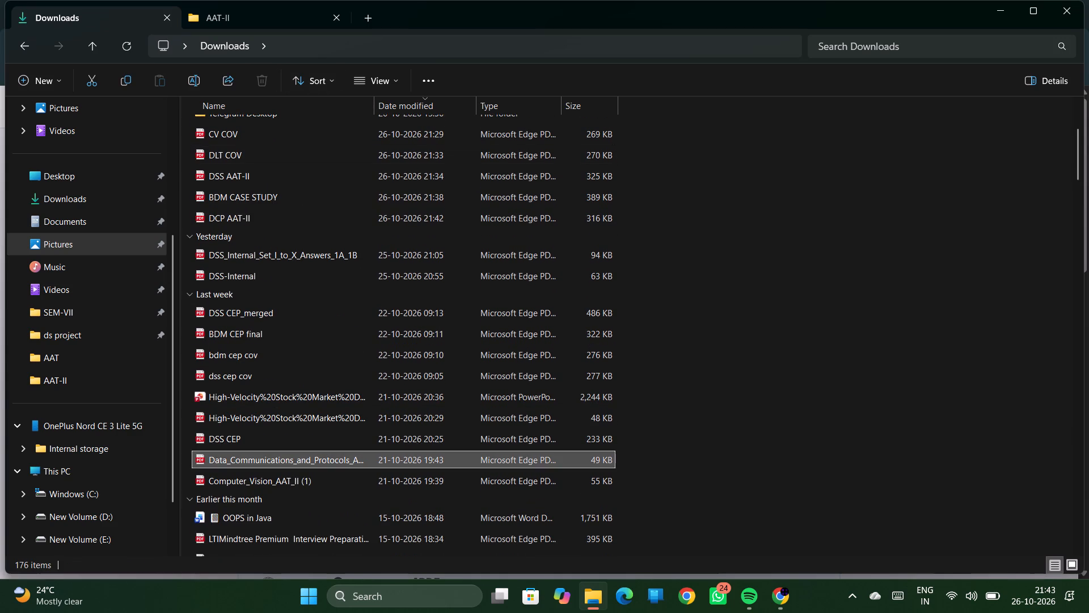
{"action": "key", "text": "Delete"}
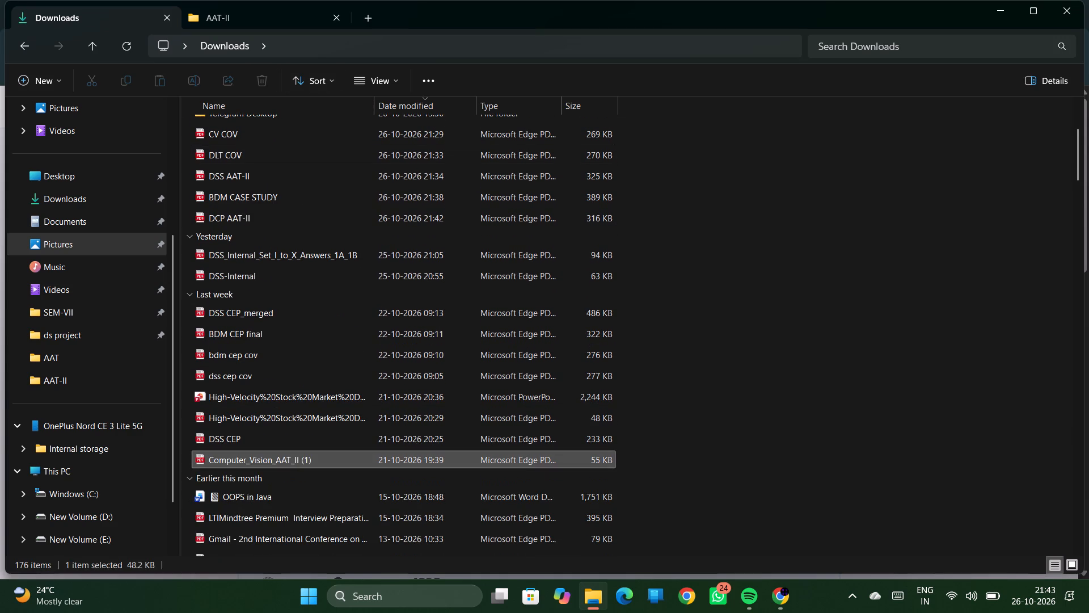
Open the DCP AAT-II PDF and review it from the cover page through to the conclusion.
{"action": "double_click", "coordinate": [252, 220]}
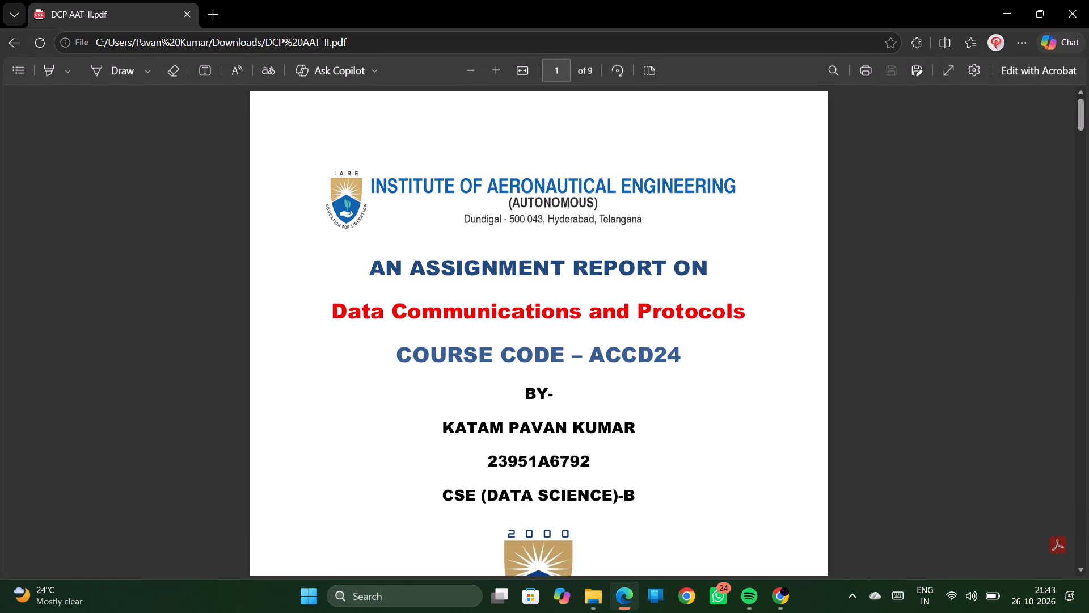
{"action": "scroll", "coordinate": [434, 309], "scroll_direction": "down", "scroll_amount": 8}
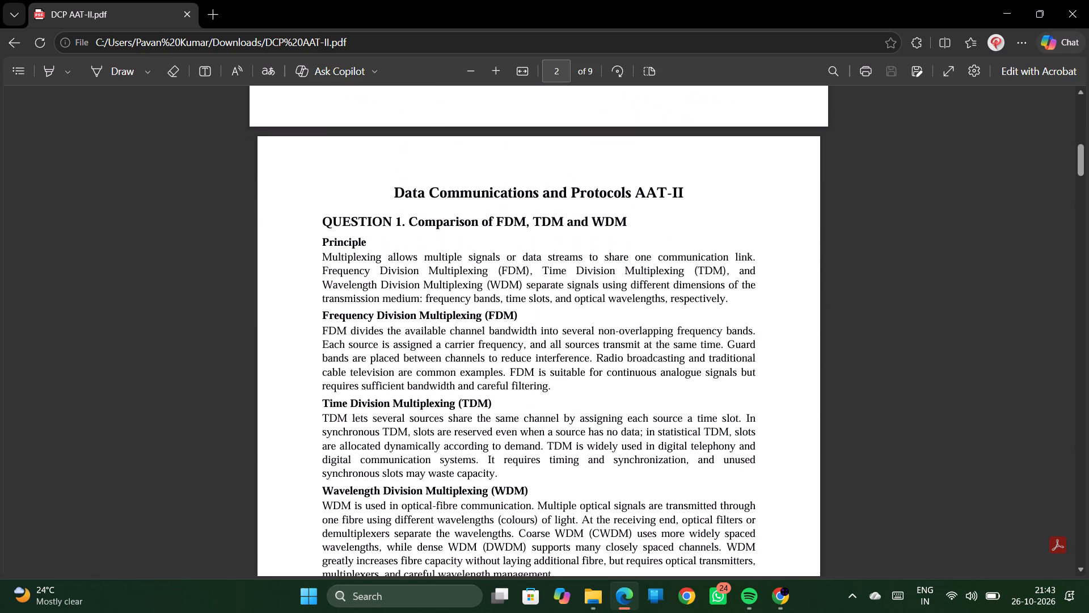
{"action": "scroll", "coordinate": [434, 309], "scroll_direction": "down", "scroll_amount": 9}
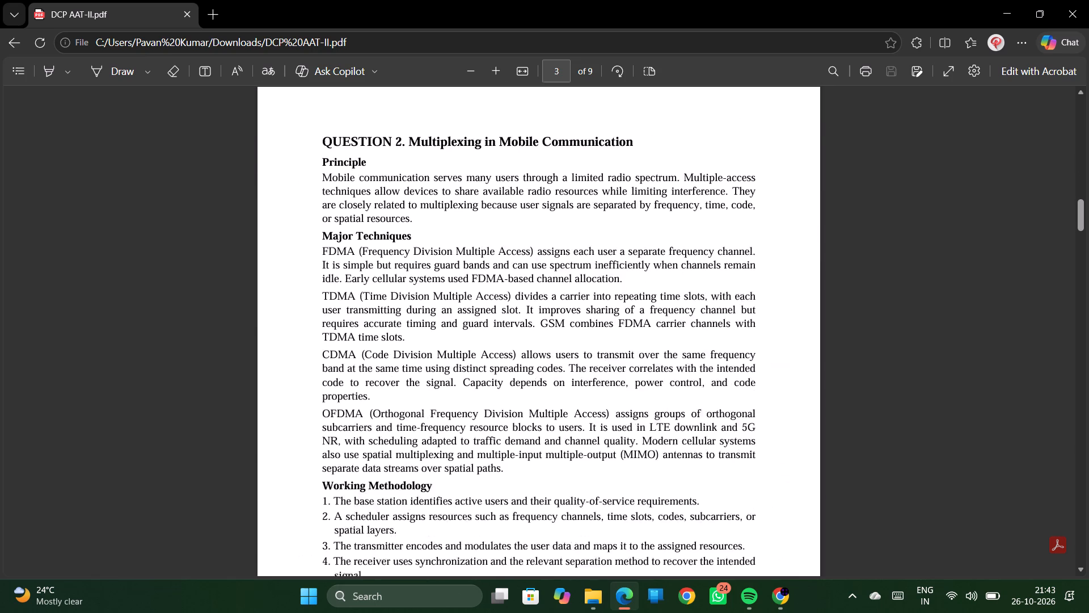
{"action": "scroll", "coordinate": [434, 309], "scroll_direction": "down", "scroll_amount": 20}
{"action": "scroll", "coordinate": [434, 309], "scroll_direction": "down", "scroll_amount": 4}
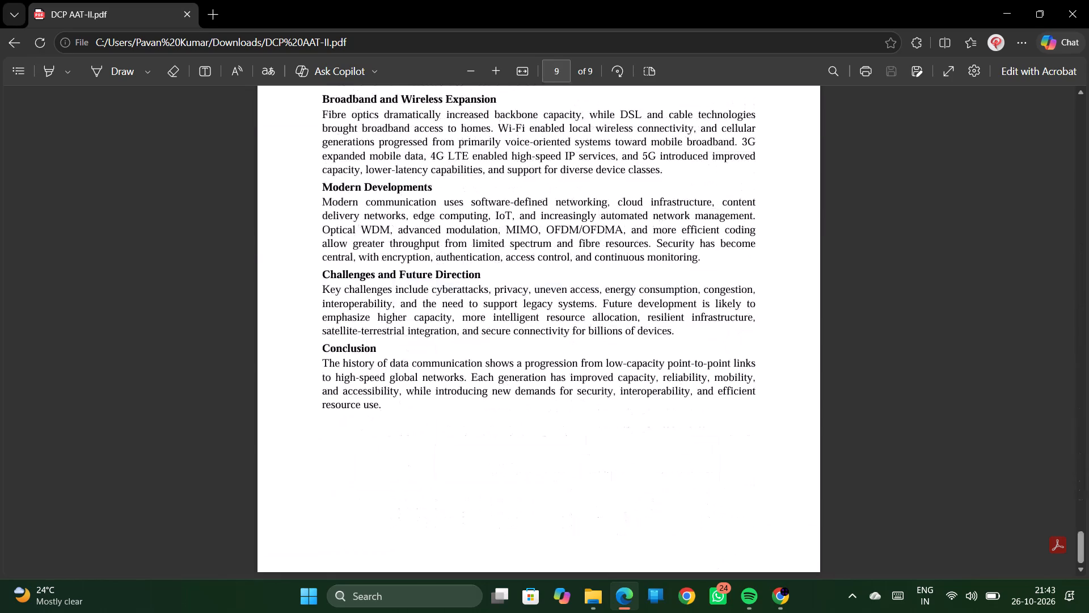
Finish reviewing the last page of the DCP AAT-II PDF and close it.
{"action": "scroll", "coordinate": [434, 309], "scroll_direction": "down", "scroll_amount": 1}
{"action": "left_click", "coordinate": [1088, 0]}
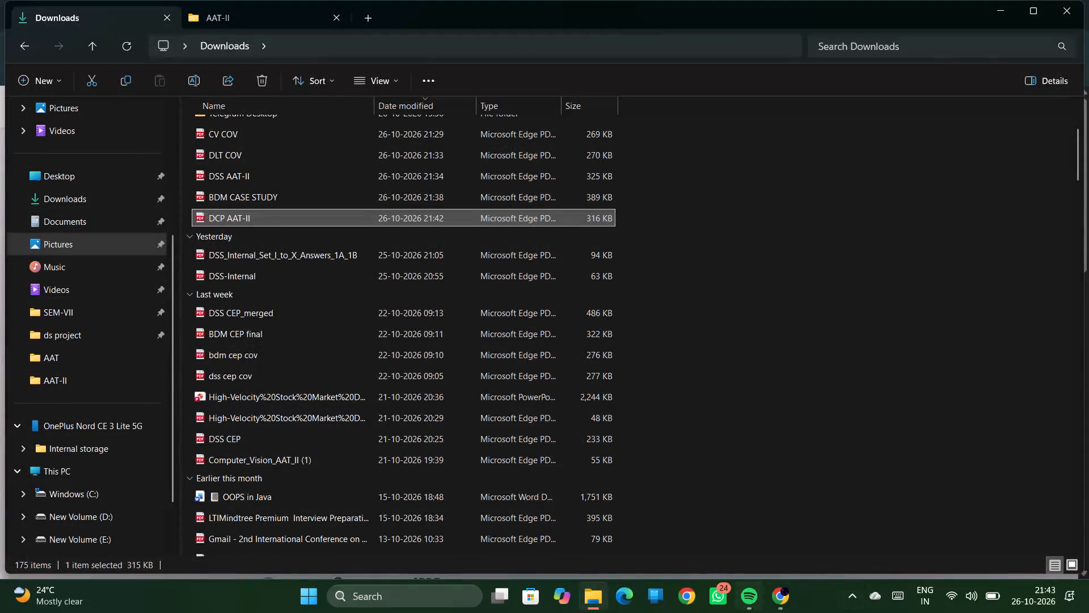
{"action": "left_click", "coordinate": [779, 597]}
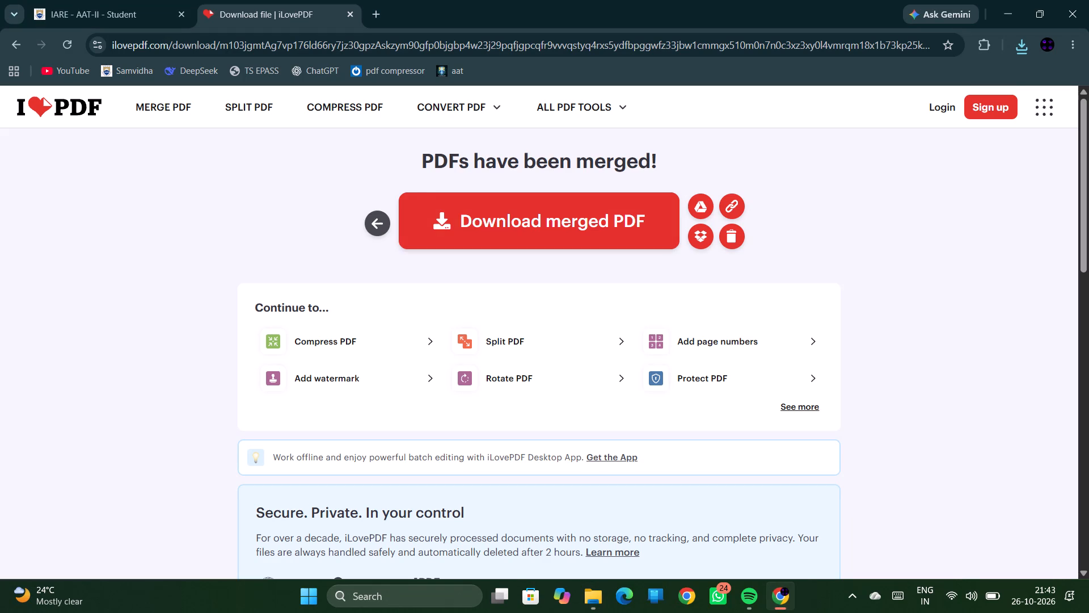
{"action": "left_click", "coordinate": [386, 228]}
{"action": "left_click", "coordinate": [496, 261]}
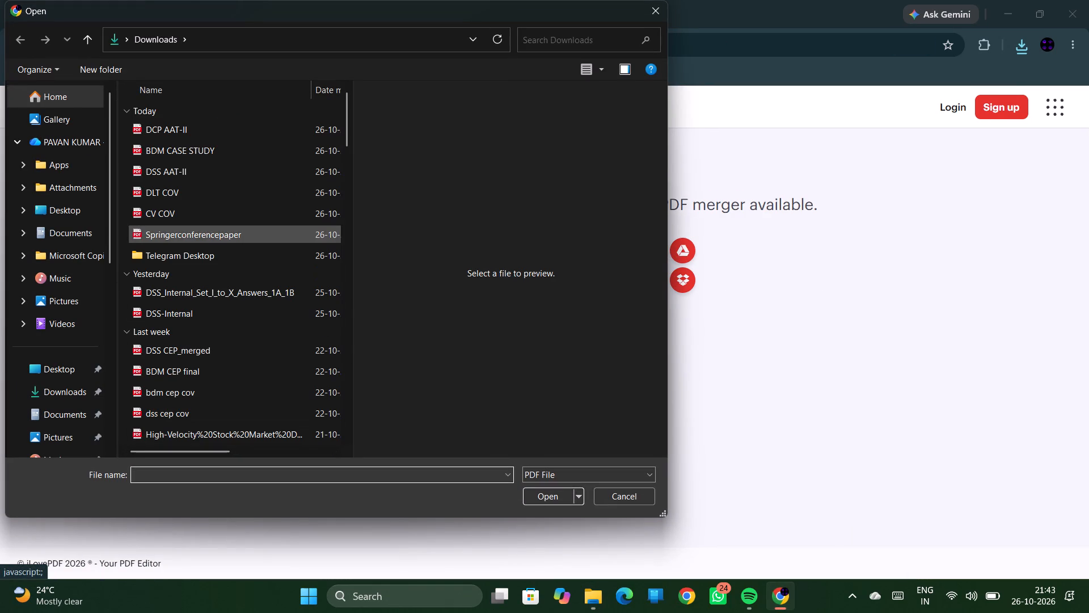
{"action": "left_click", "coordinate": [219, 214]}
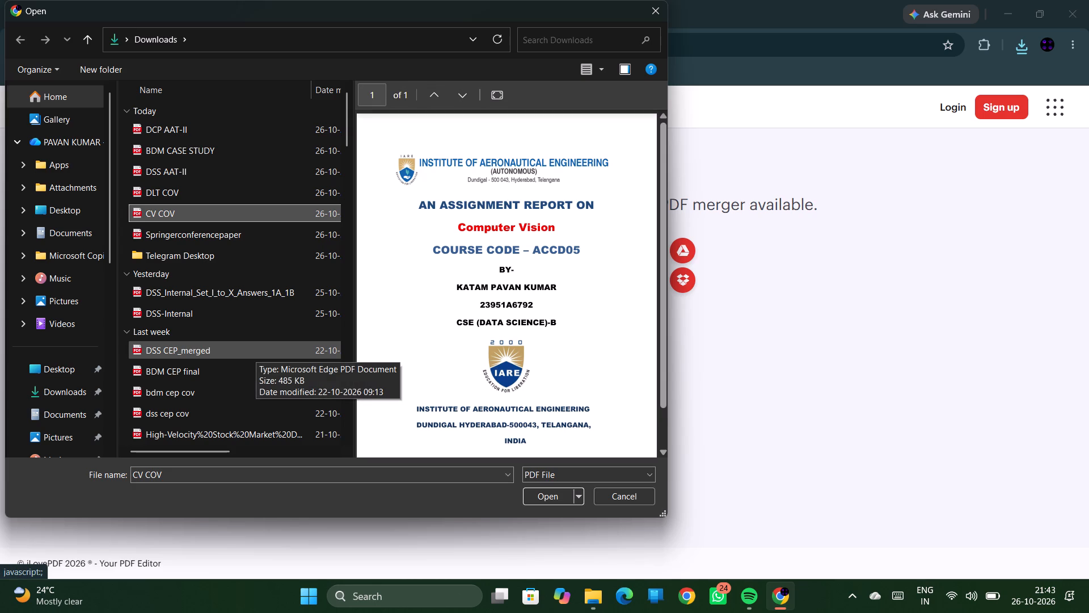
{"action": "scroll", "coordinate": [189, 353], "scroll_direction": "down", "scroll_amount": 1}
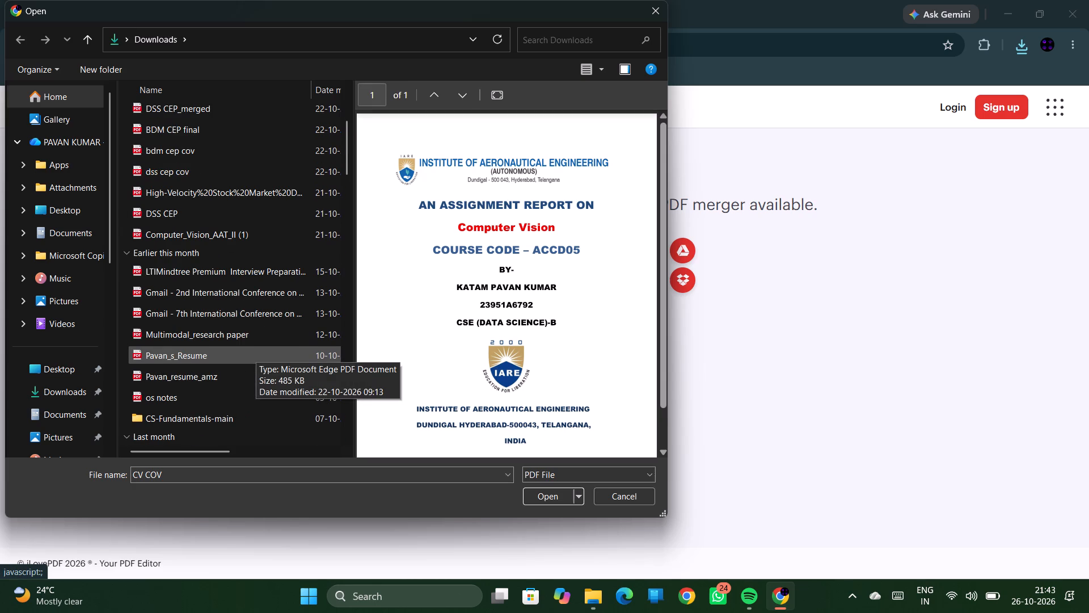
{"action": "left_click", "coordinate": [209, 240], "text": "ctrl"}
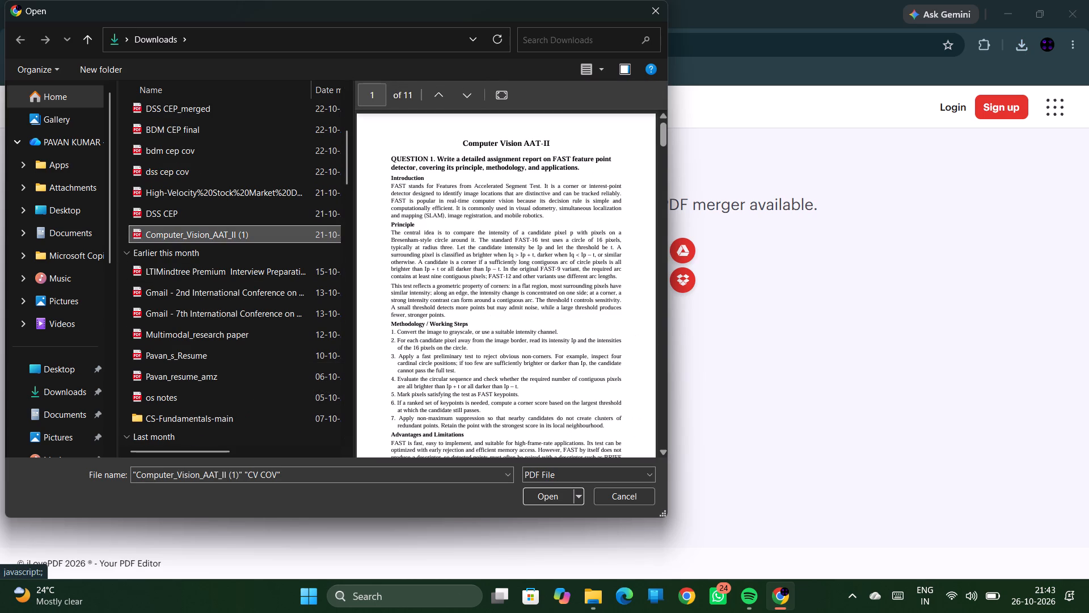
{"action": "left_click", "coordinate": [534, 503]}
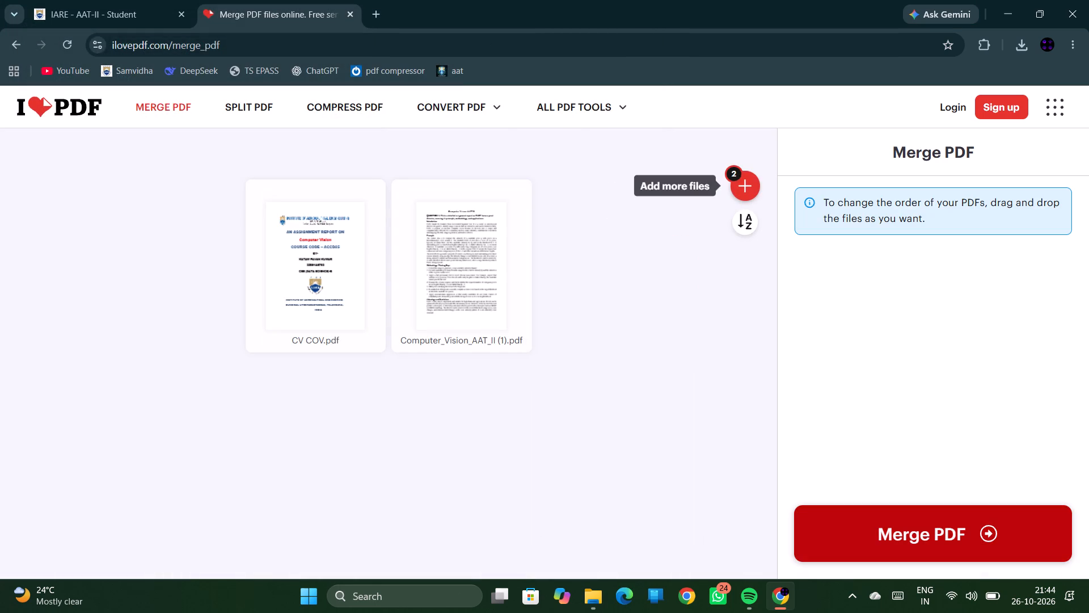
{"action": "left_click", "coordinate": [839, 538]}
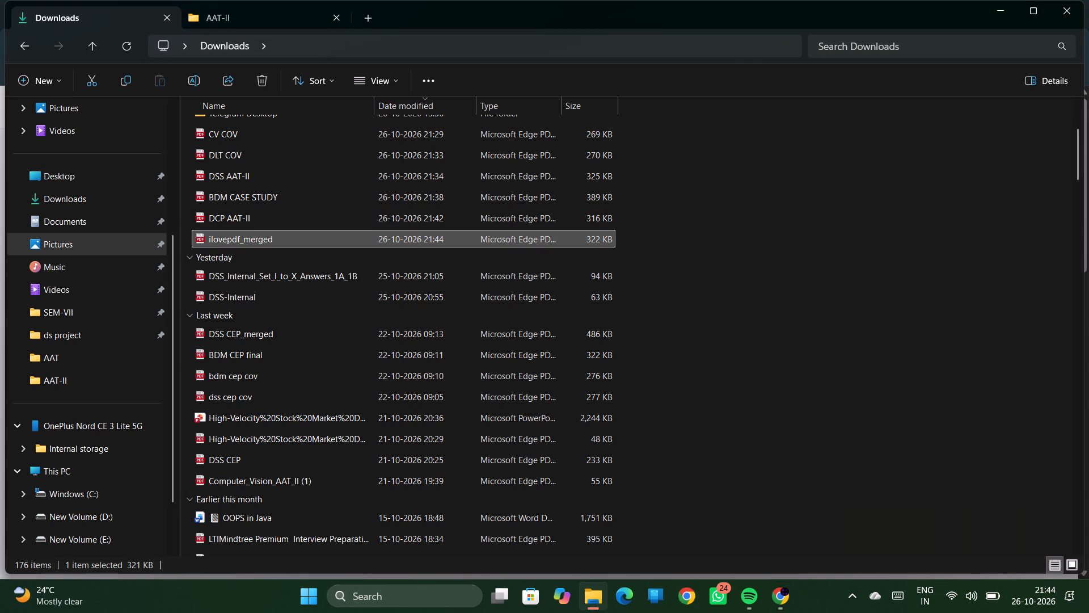
{"action": "type", "text": "CV"}
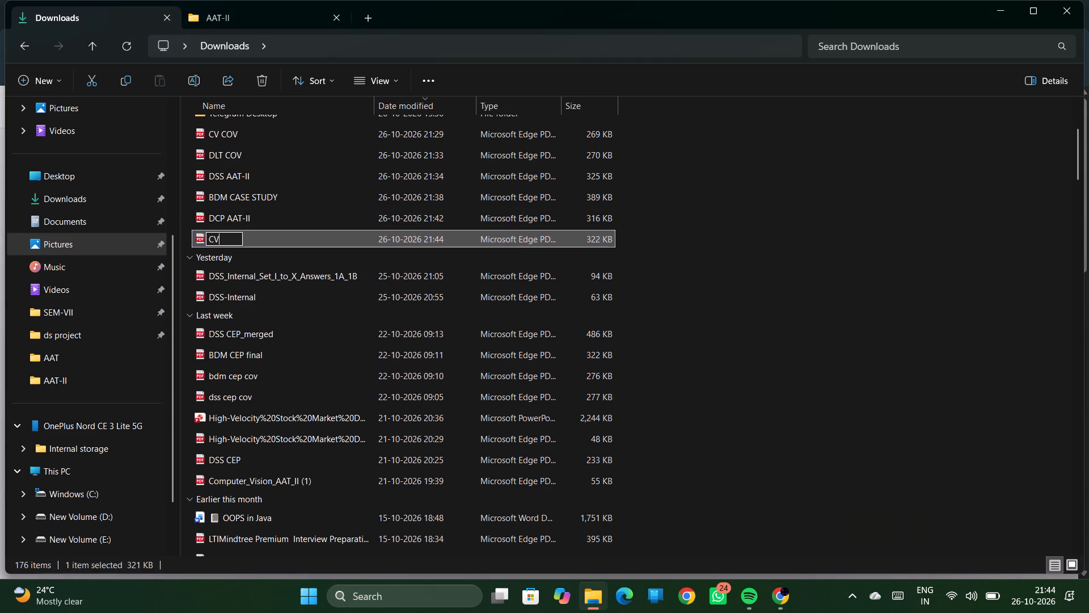
{"action": "key", "text": "space"}
{"action": "type", "text": "AAT"}
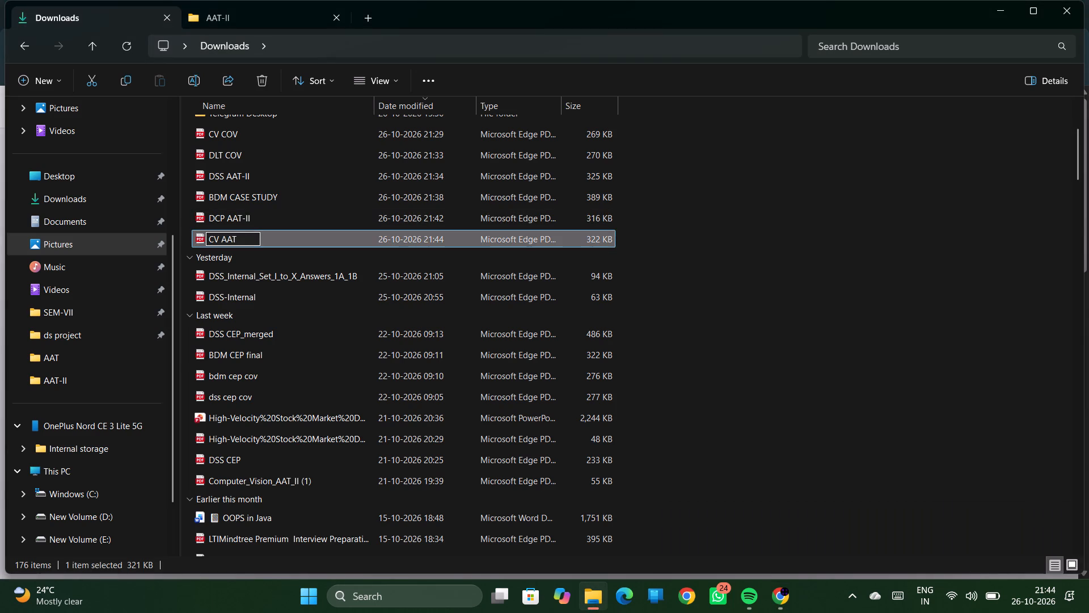
{"action": "key", "text": "minus"}
{"action": "type", "text": "II"}
{"action": "key", "text": "Return"}
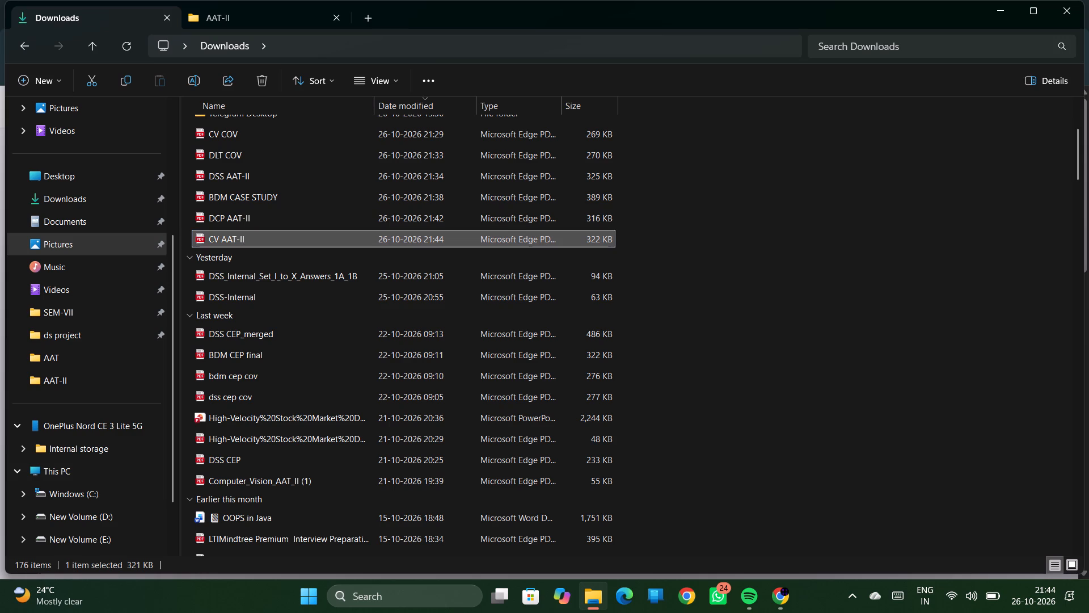
Delete the used source PDFs Computer_Vision_AAT_II (1) and CV COV from Downloads.
{"action": "left_click", "coordinate": [270, 480]}
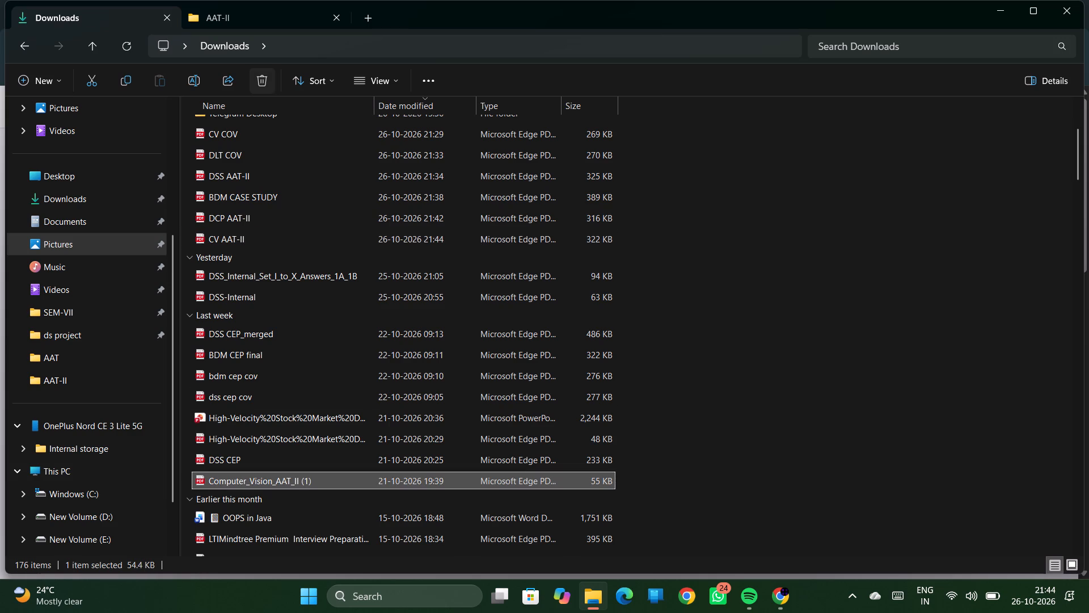
{"action": "left_click", "coordinate": [259, 77]}
{"action": "scroll", "coordinate": [275, 270], "scroll_direction": "up", "scroll_amount": 4}
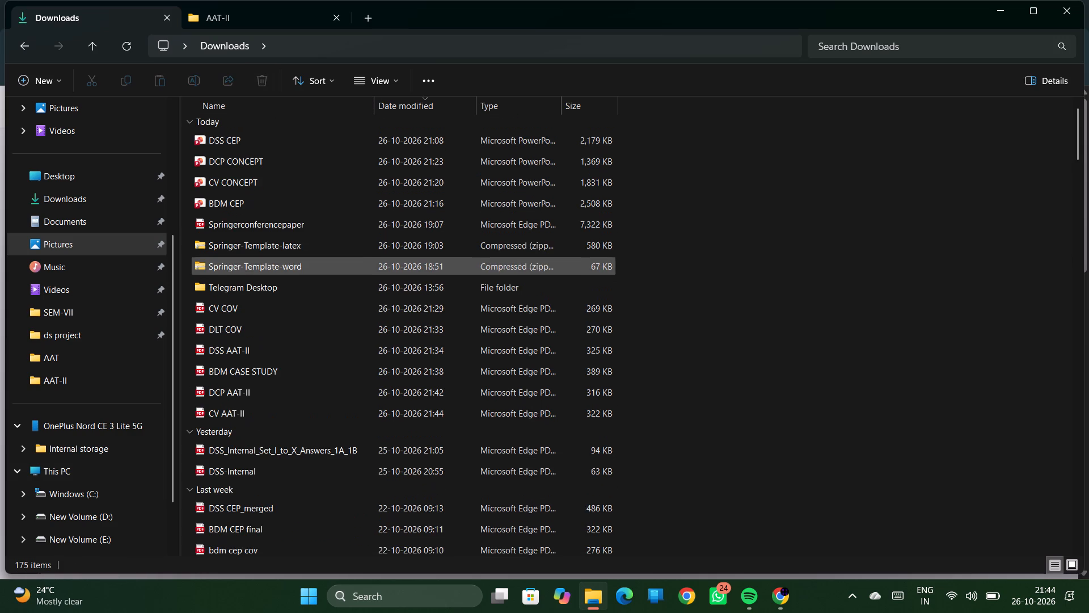
{"action": "left_click", "coordinate": [255, 321]}
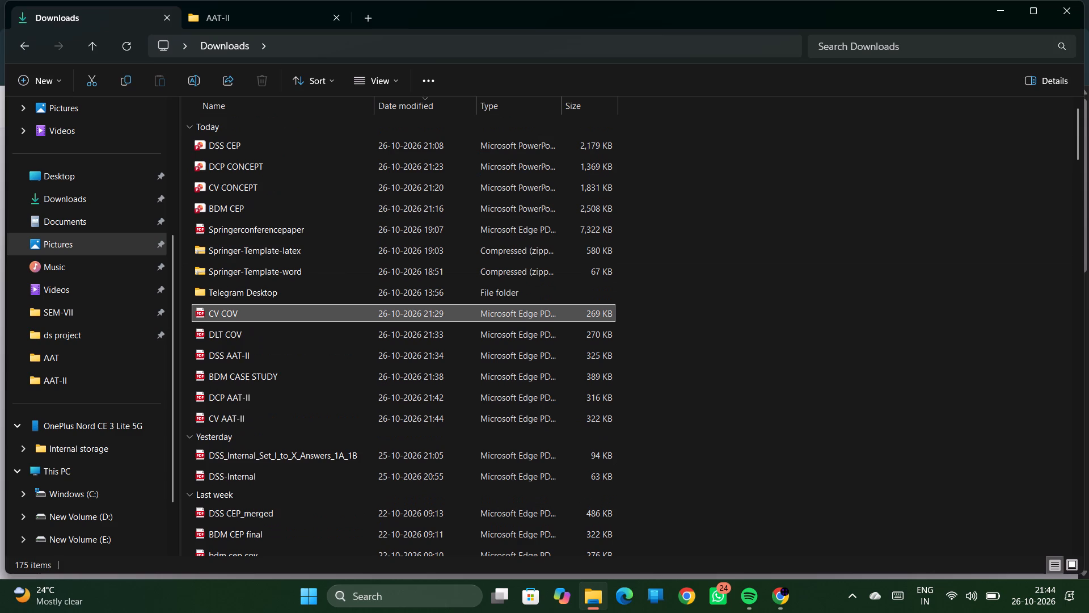
{"action": "key", "text": "Delete"}
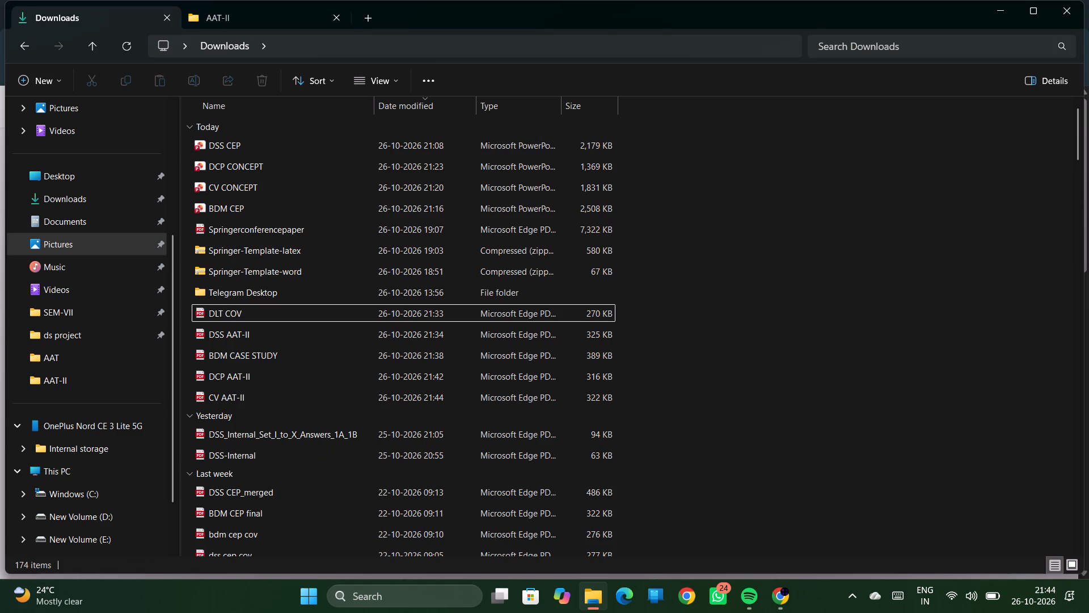
In the Samvidha portal, open the AAT-I upload page and get the Distributed Systems and Security (ACDD20) questions.
{"action": "left_click", "coordinate": [771, 600]}
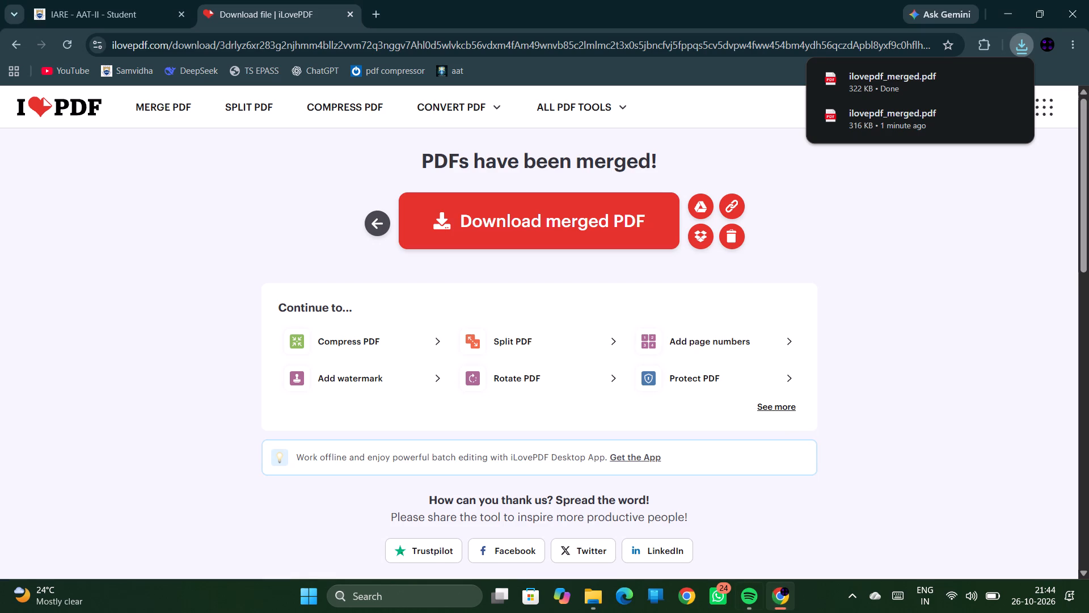
{"action": "left_click", "coordinate": [114, 0]}
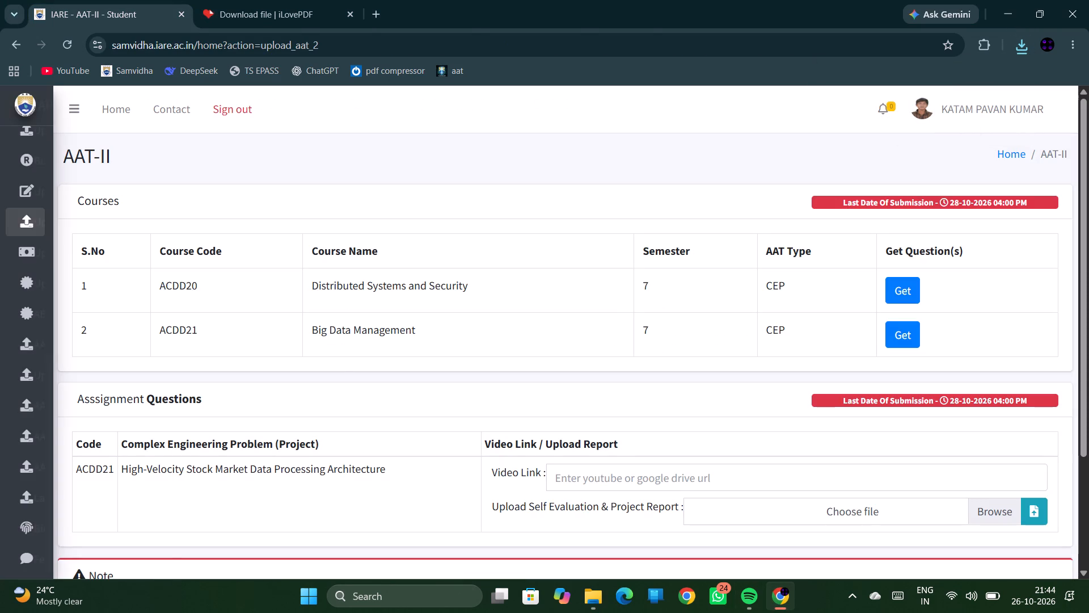
{"action": "scroll", "coordinate": [1, 406], "scroll_direction": "down", "scroll_amount": 4}
{"action": "left_click", "coordinate": [58, 457]}
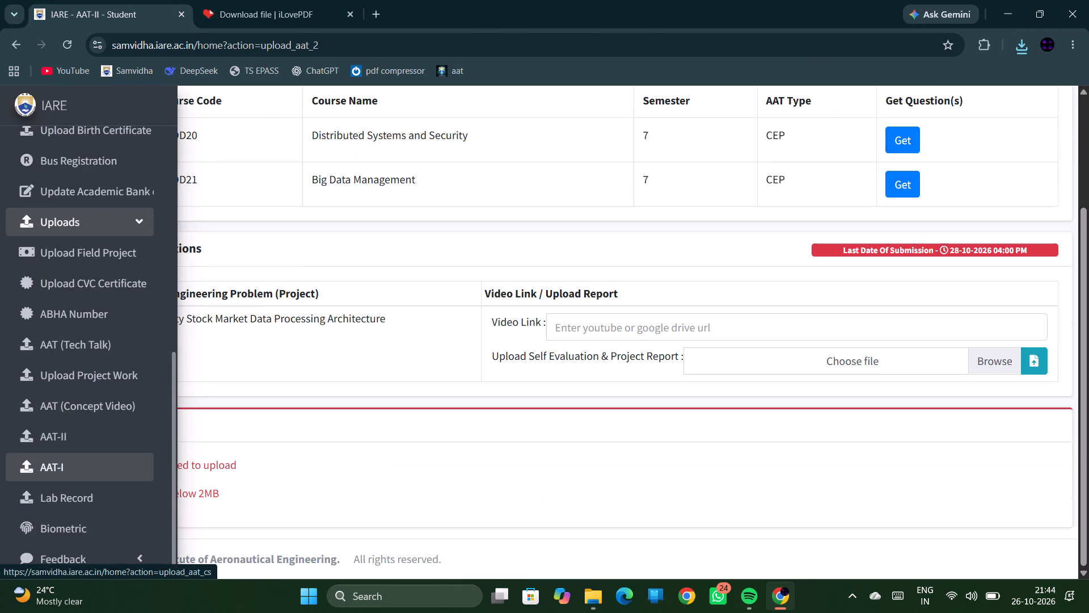
{"action": "left_click", "coordinate": [914, 286]}
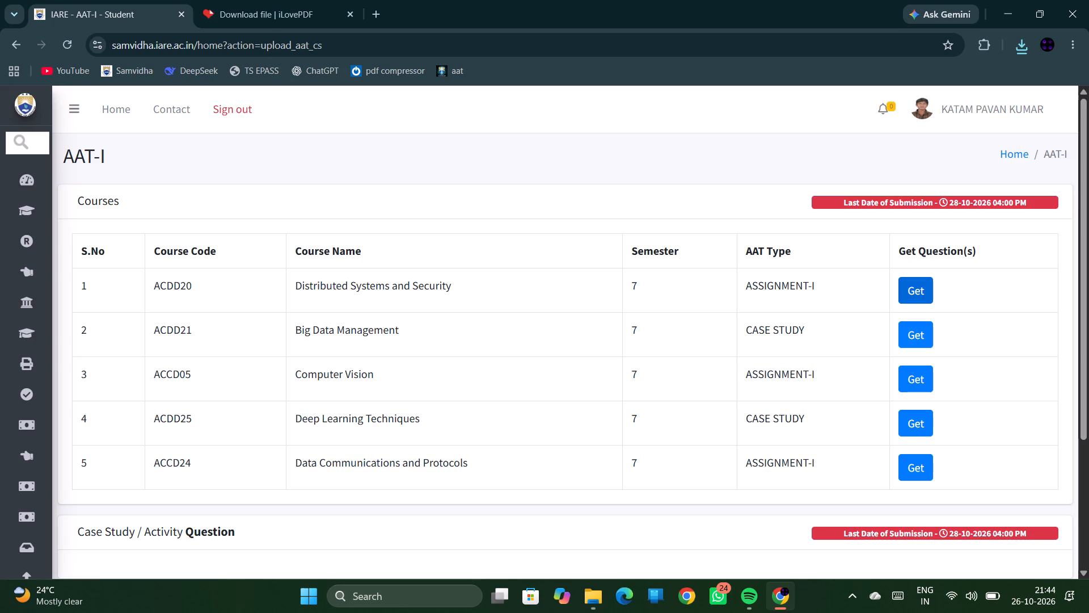
{"action": "left_click", "coordinate": [547, 421]}
Upload the DSS AAT-II PDF from Downloads as the answer for course ACDD20.
{"action": "scroll", "coordinate": [547, 421], "scroll_direction": "down", "scroll_amount": 6}
{"action": "left_click", "coordinate": [936, 289]}
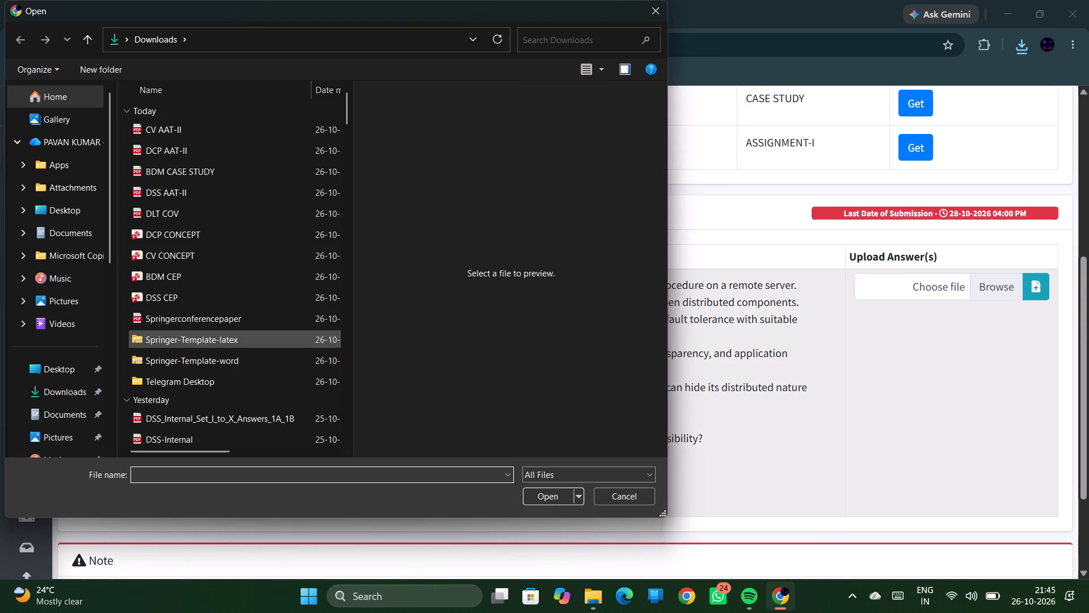
{"action": "left_click", "coordinate": [179, 194]}
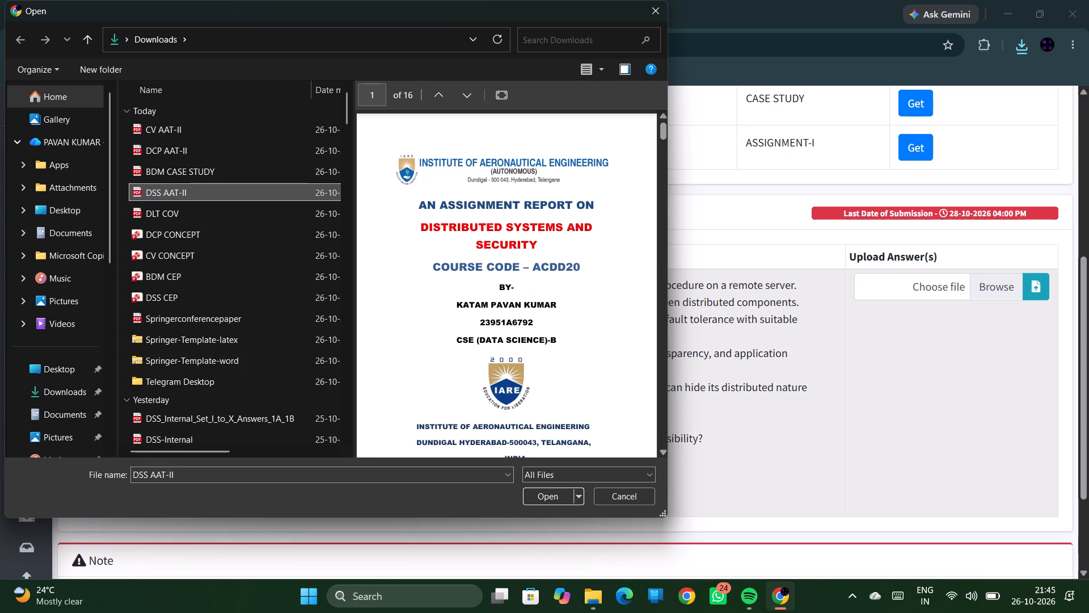
{"action": "scroll", "coordinate": [444, 254], "scroll_direction": "down", "scroll_amount": 1}
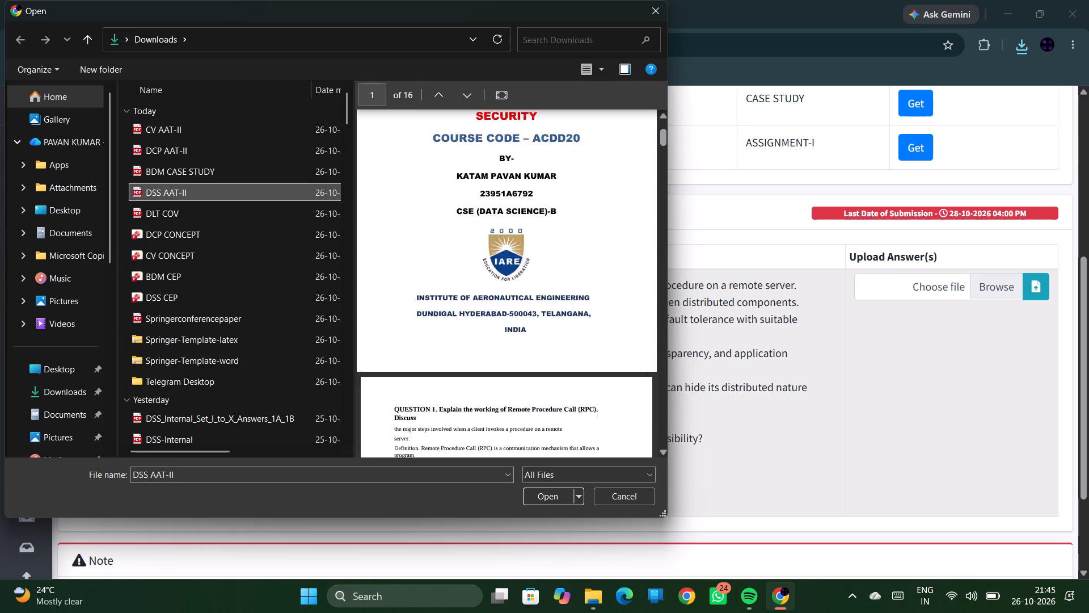
{"action": "scroll", "coordinate": [444, 254], "scroll_direction": "down", "scroll_amount": 3}
{"action": "left_click", "coordinate": [538, 490]}
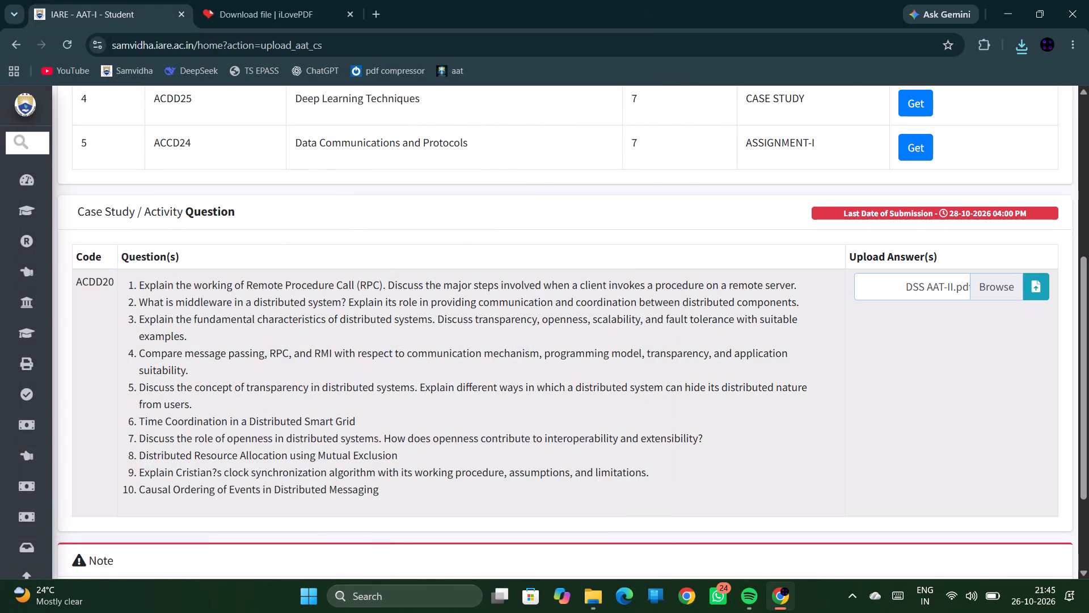
{"action": "left_click", "coordinate": [1035, 291]}
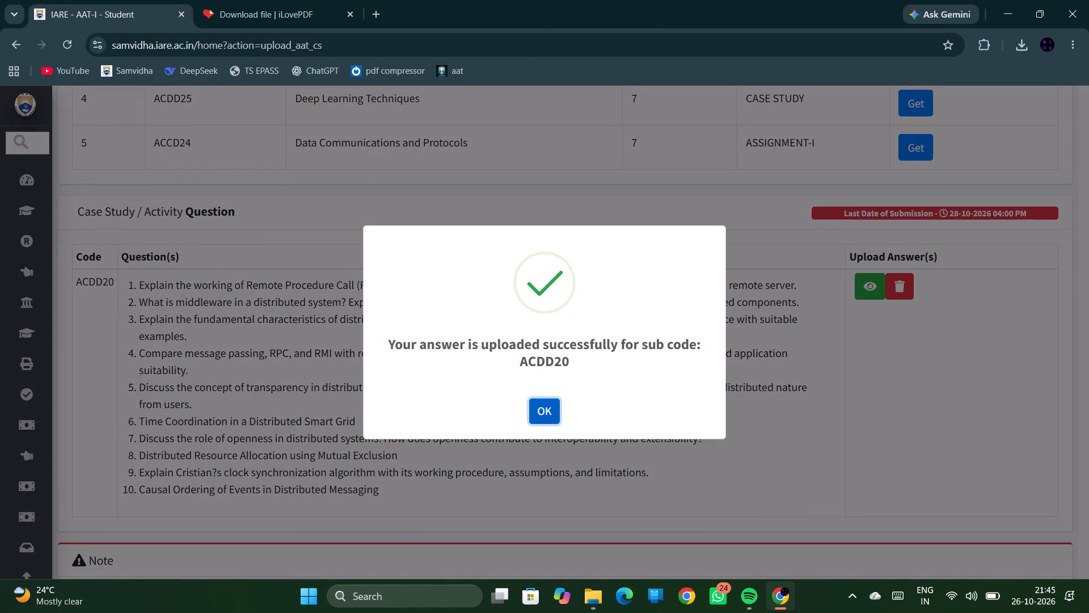
{"action": "left_click", "coordinate": [552, 418]}
Open the uploaded ACDD20 answer, check its cover and first question page, and close it.
{"action": "left_click", "coordinate": [874, 280]}
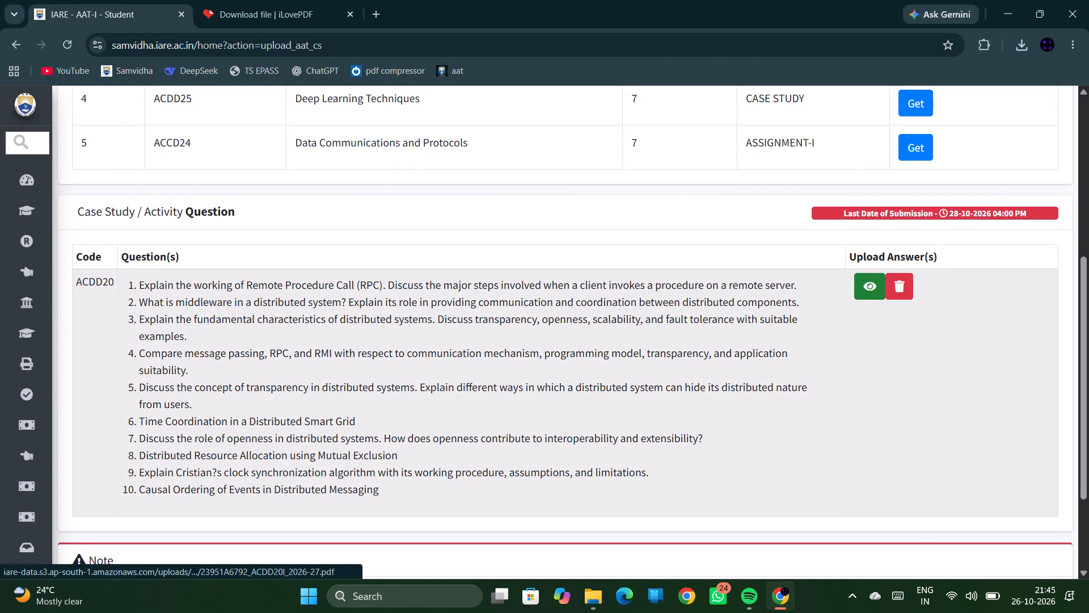
{"action": "scroll", "coordinate": [578, 377], "scroll_direction": "down", "scroll_amount": 2}
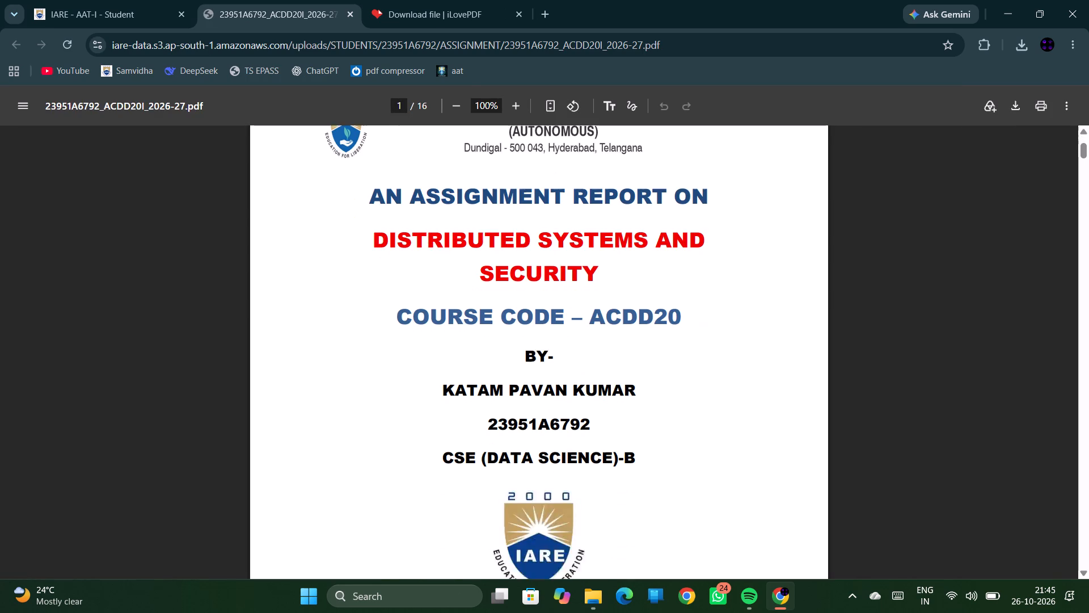
{"action": "scroll", "coordinate": [578, 377], "scroll_direction": "down", "scroll_amount": 5}
{"action": "scroll", "coordinate": [578, 377], "scroll_direction": "up", "scroll_amount": 2}
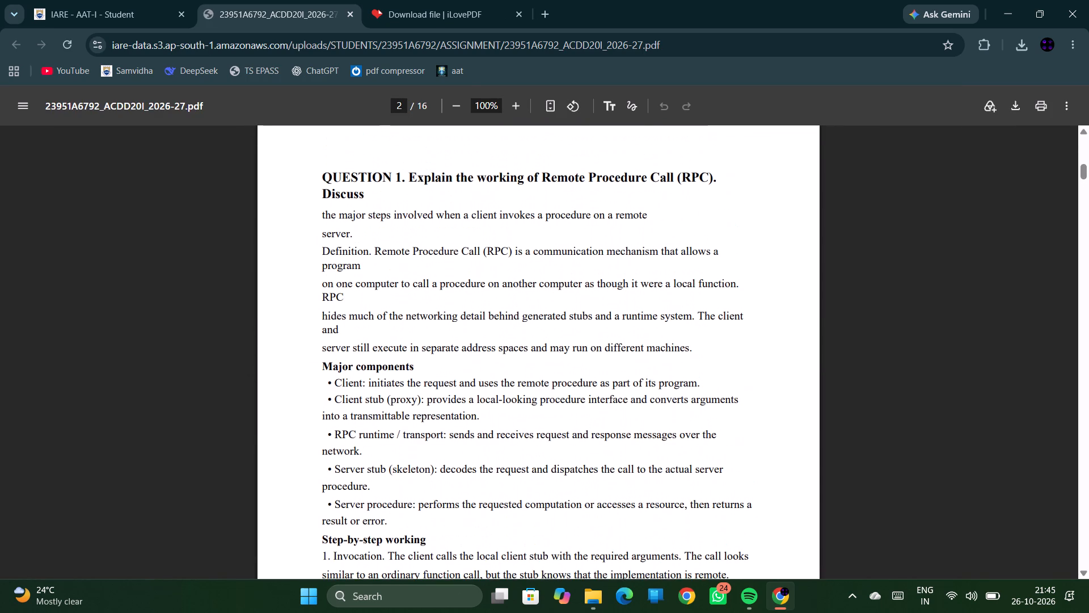
{"action": "scroll", "coordinate": [578, 377], "scroll_direction": "up", "scroll_amount": 1}
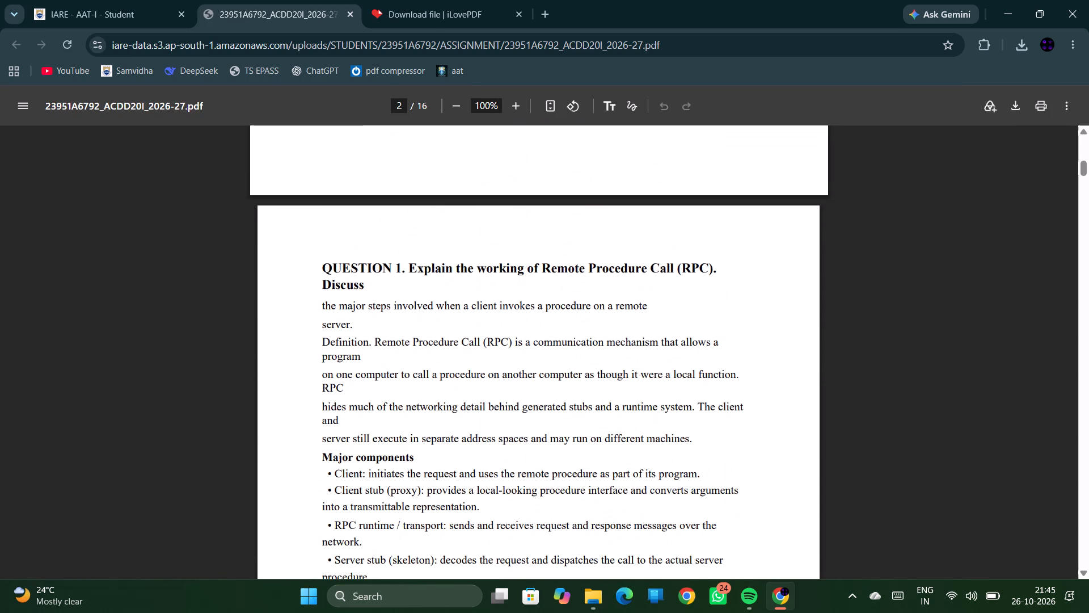
{"action": "scroll", "coordinate": [578, 377], "scroll_direction": "down", "scroll_amount": 1}
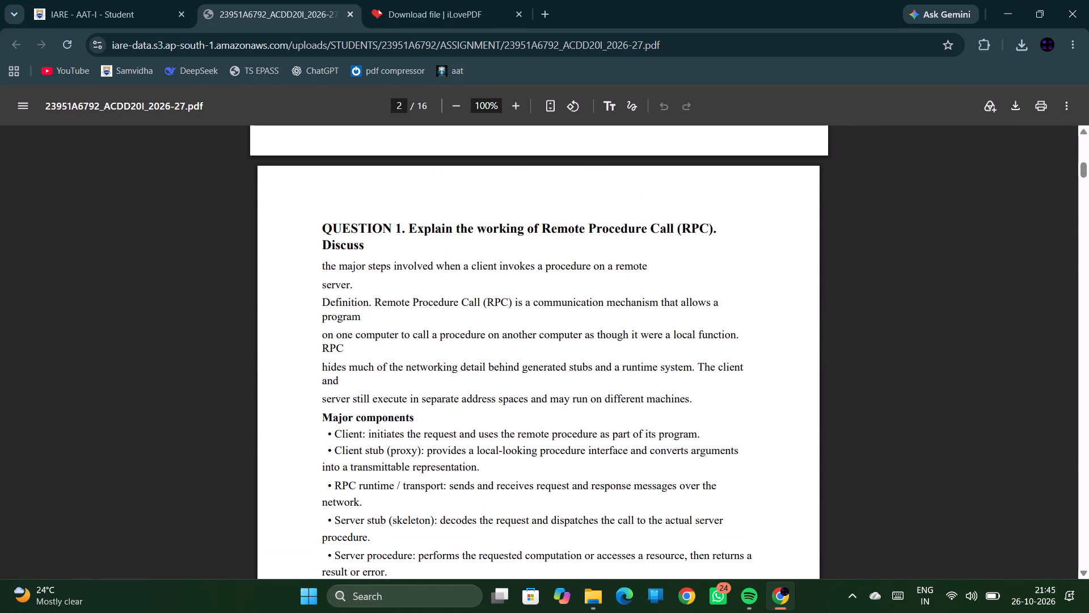
{"action": "left_click", "coordinate": [351, 16]}
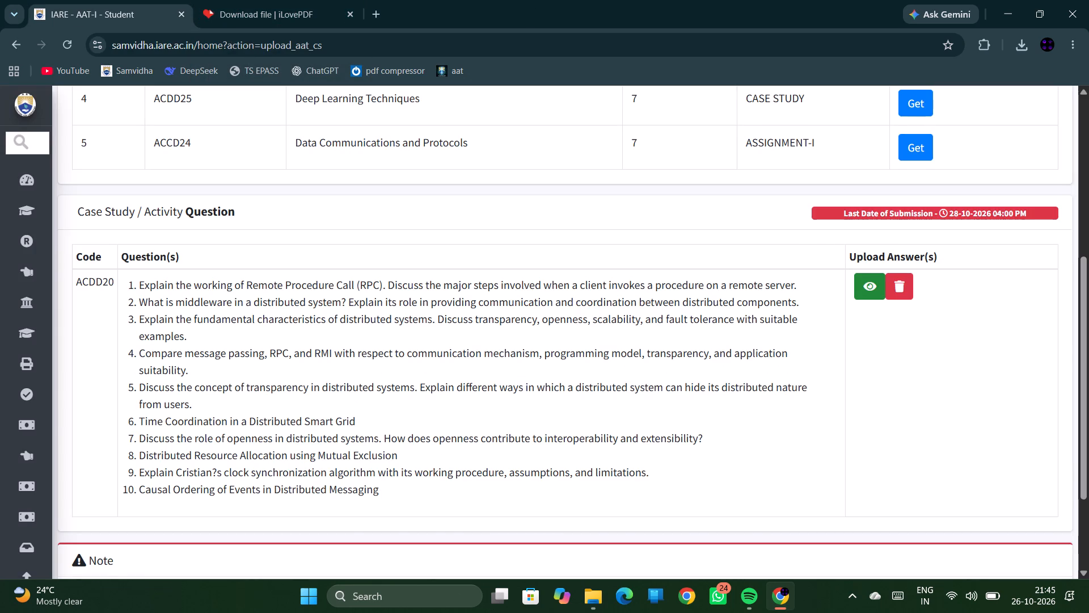
Get the Big Data Management (ACDD21) question and upload the BDM CASE STUDY PDF from Downloads as its answer.
{"action": "scroll", "coordinate": [515, 253], "scroll_direction": "up", "scroll_amount": 5}
{"action": "left_click", "coordinate": [921, 325]}
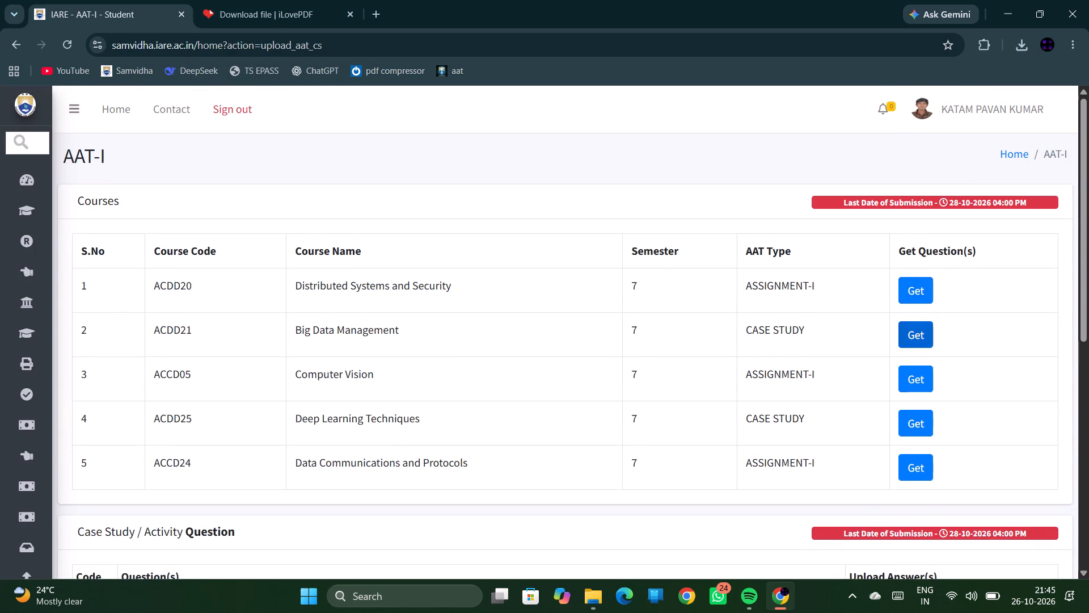
{"action": "left_click", "coordinate": [544, 423]}
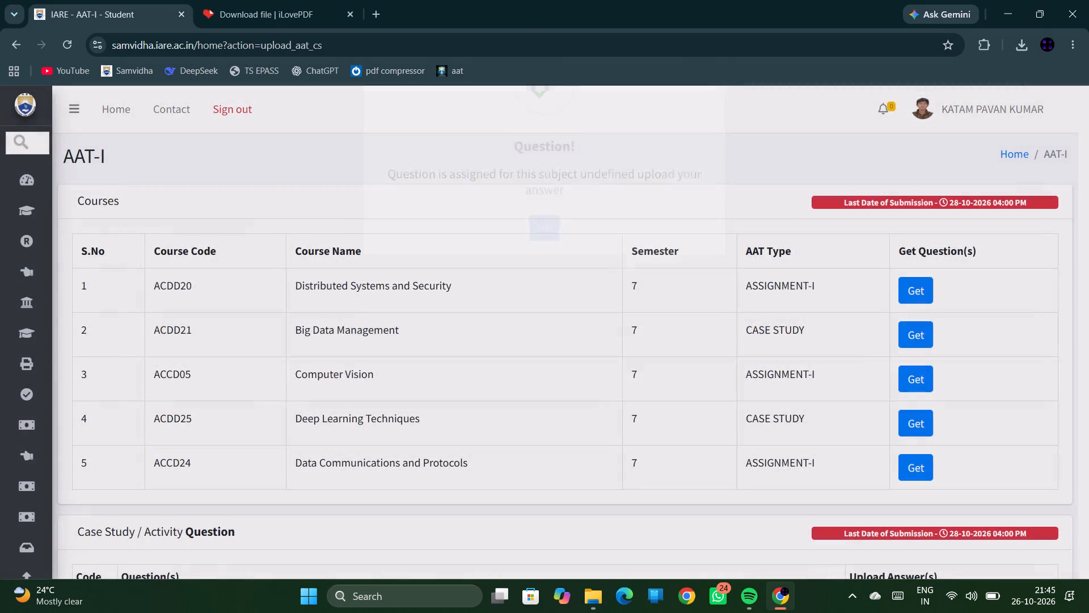
{"action": "scroll", "coordinate": [544, 423], "scroll_direction": "down", "scroll_amount": 6}
{"action": "left_click", "coordinate": [908, 362]}
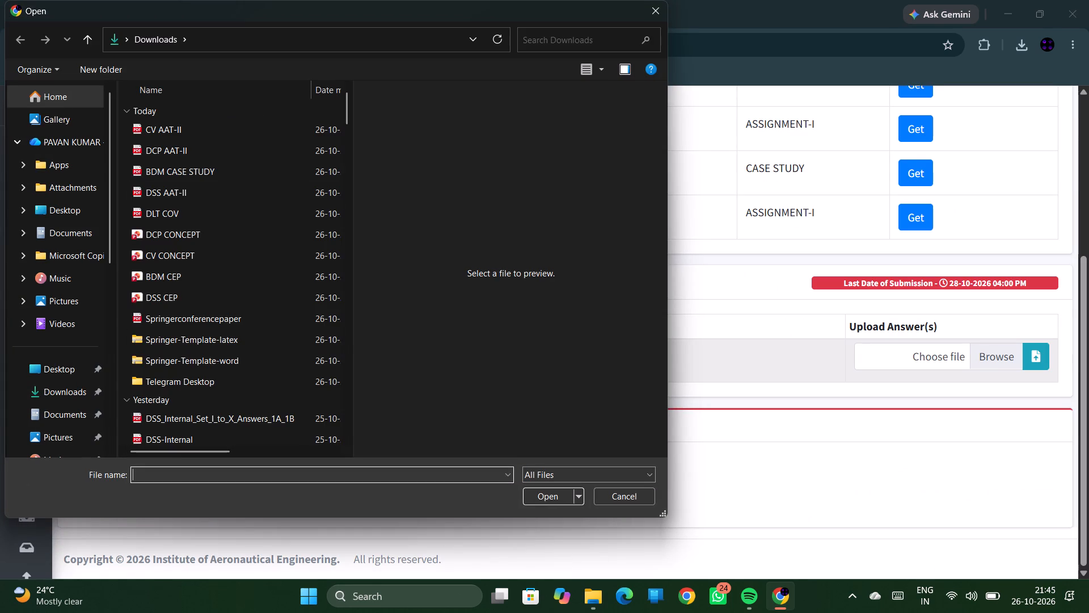
{"action": "left_click", "coordinate": [175, 169]}
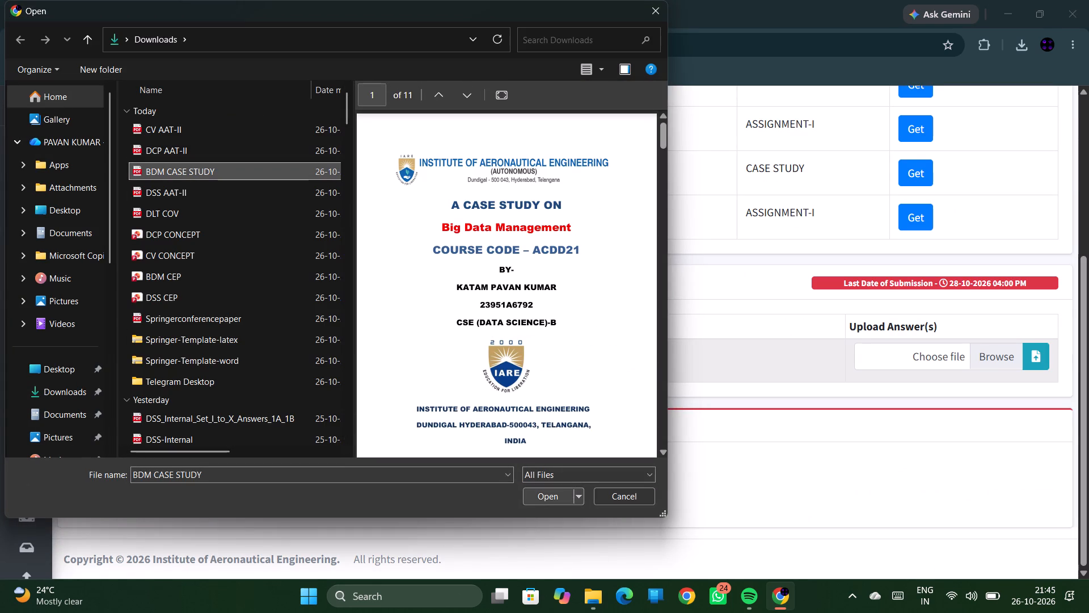
{"action": "scroll", "coordinate": [533, 412], "scroll_direction": "down", "scroll_amount": 3}
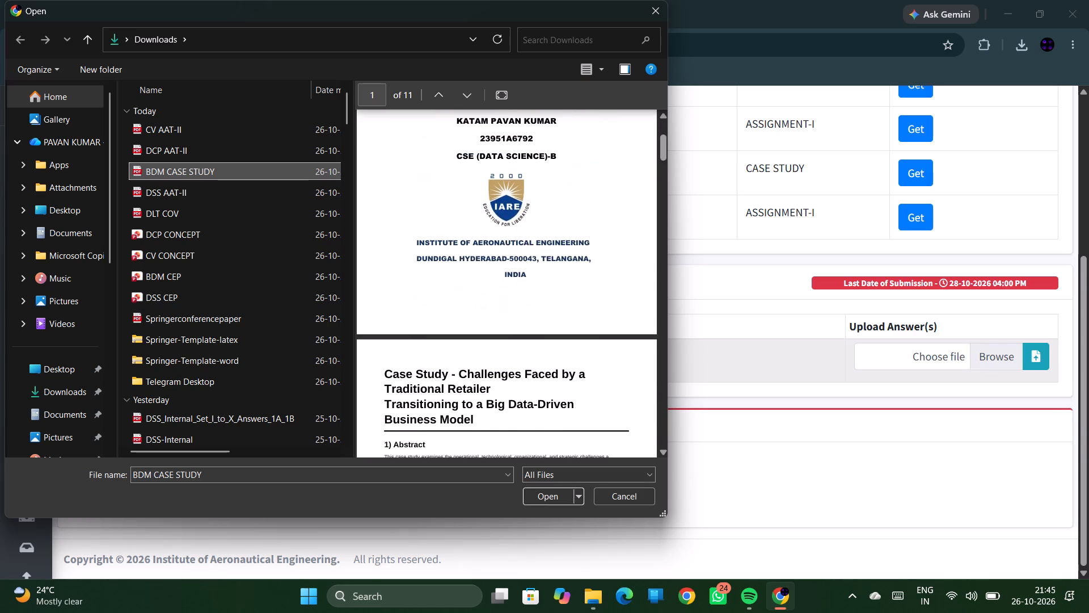
{"action": "scroll", "coordinate": [533, 412], "scroll_direction": "down", "scroll_amount": 1}
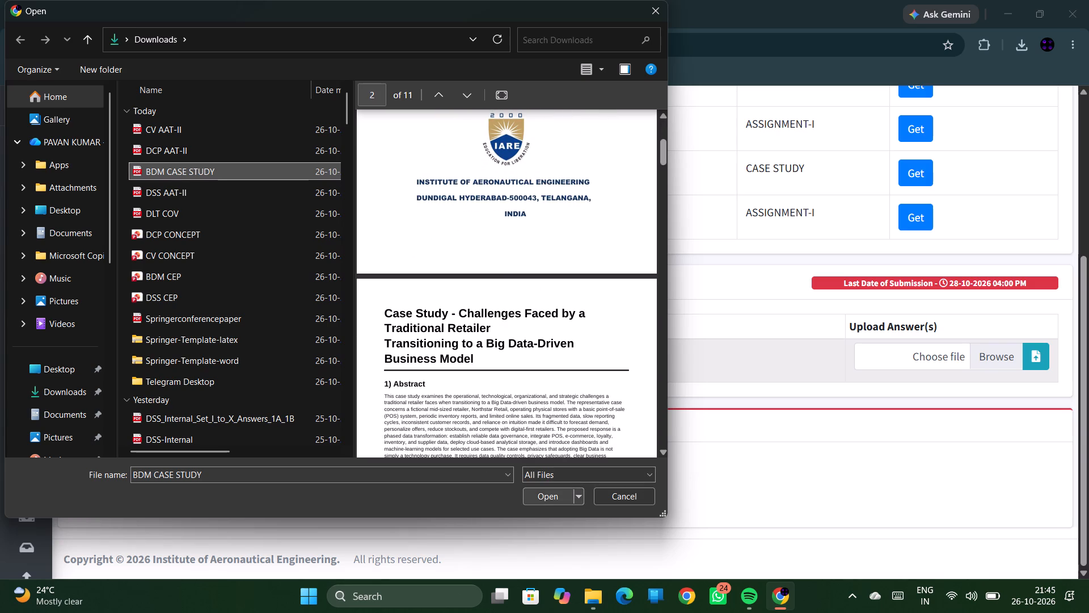
{"action": "left_click", "coordinate": [557, 494]}
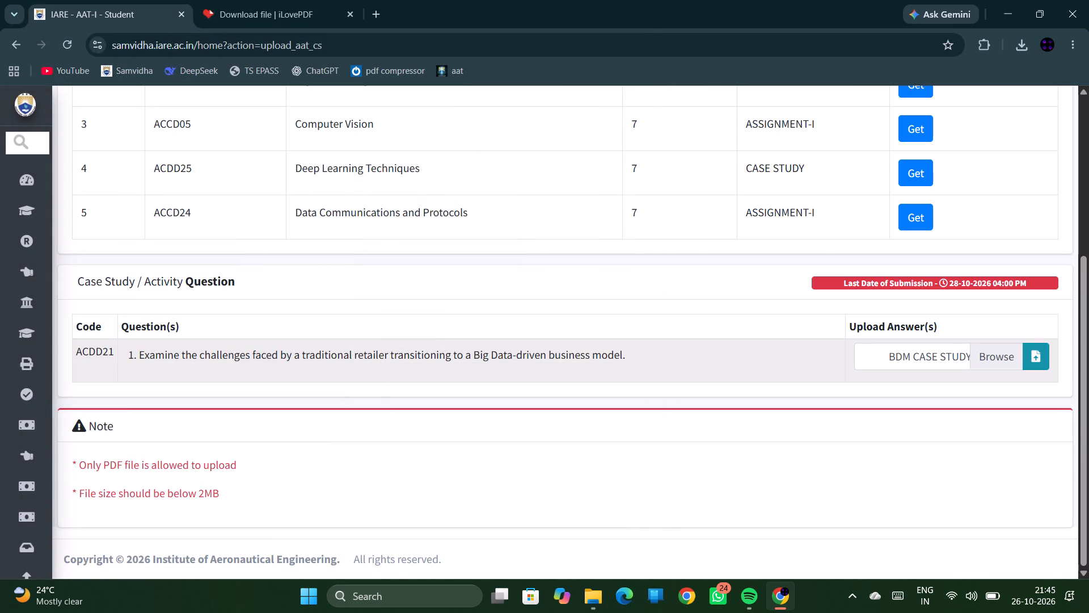
{"action": "left_click", "coordinate": [1027, 358]}
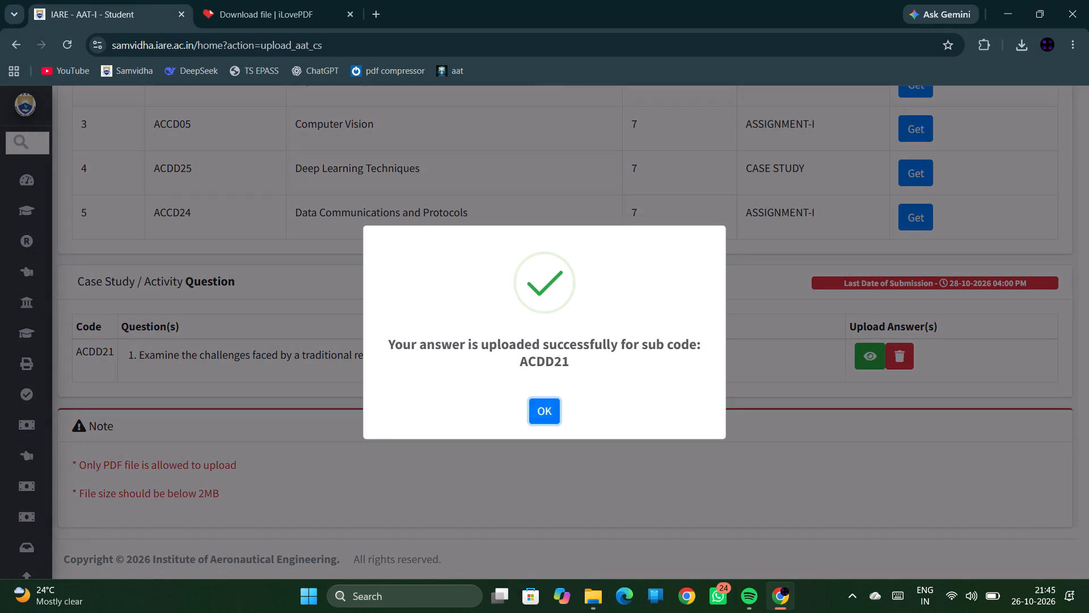
{"action": "left_click", "coordinate": [550, 416]}
Get the Computer Vision (ACCD05) questions and upload the CV AAT-II PDF from Downloads as the answer.
{"action": "scroll", "coordinate": [650, 300], "scroll_direction": "up", "scroll_amount": 2}
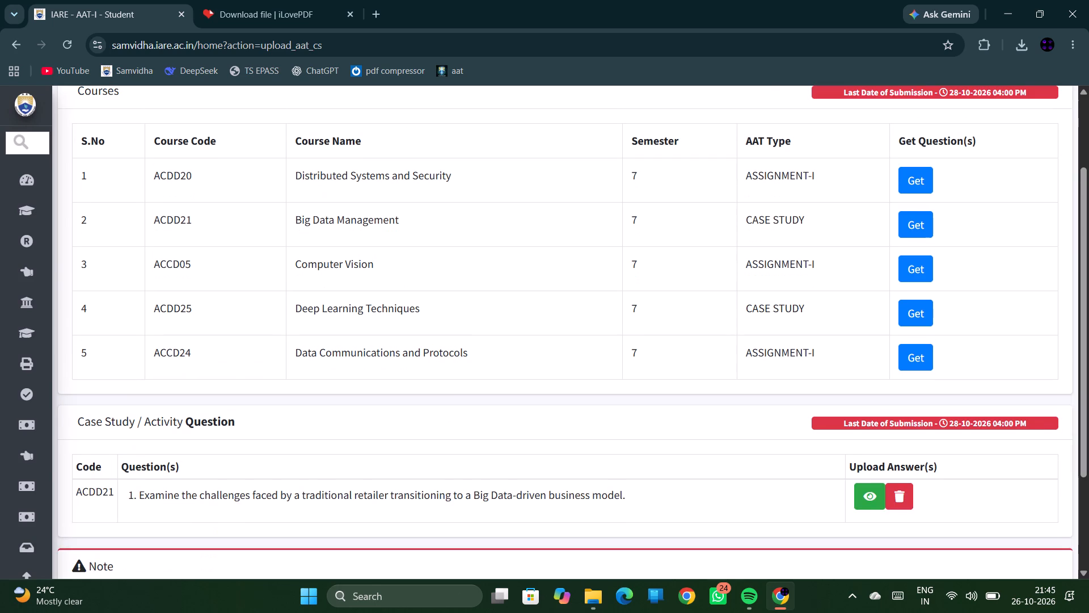
{"action": "left_click", "coordinate": [915, 272]}
{"action": "left_click", "coordinate": [543, 417]}
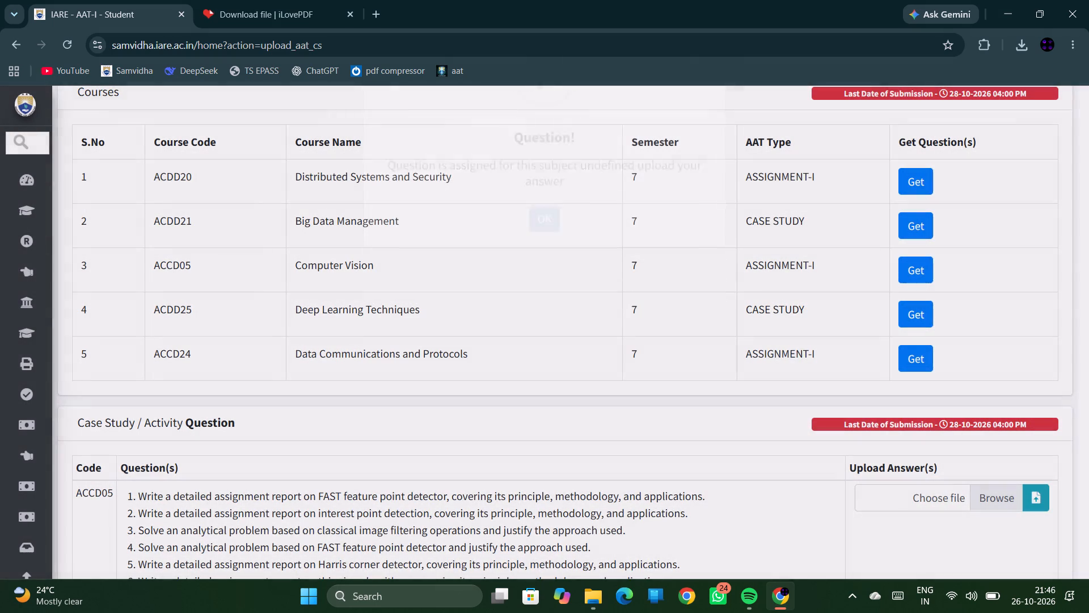
{"action": "left_click", "coordinate": [875, 498]}
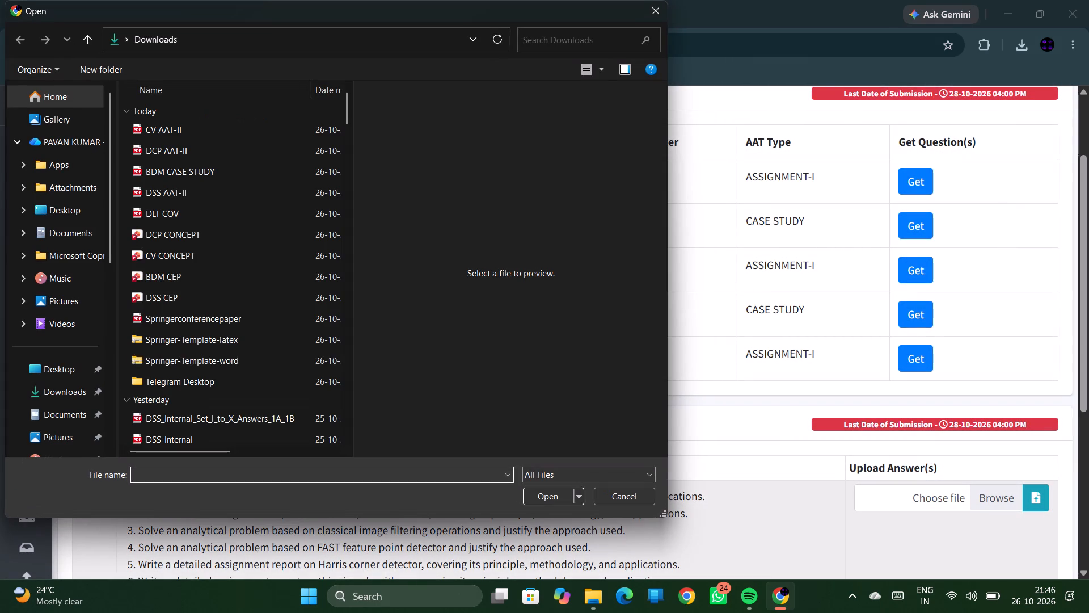
{"action": "left_click", "coordinate": [174, 257]}
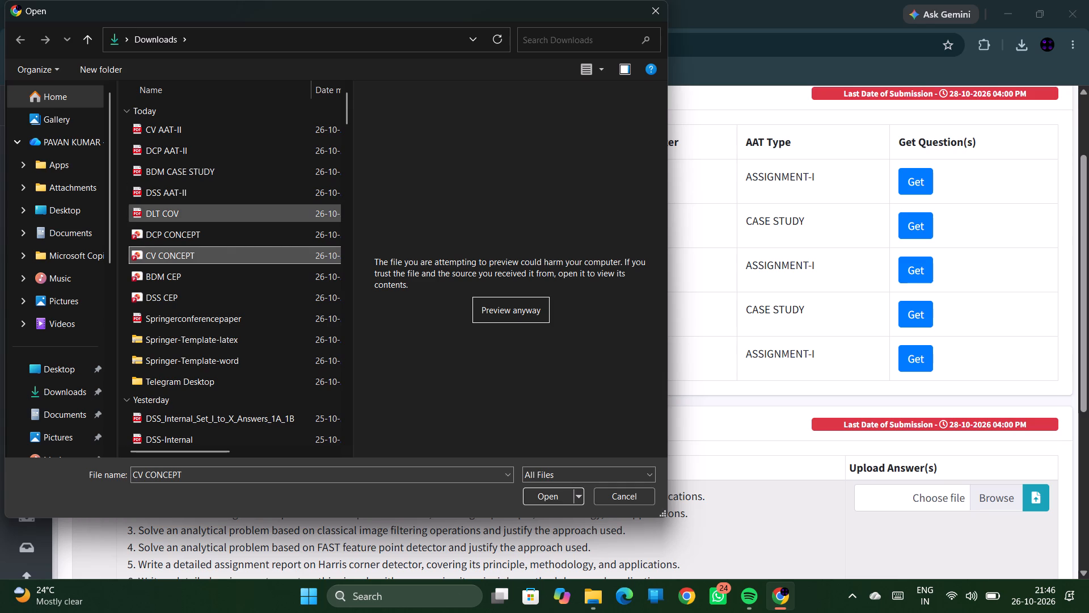
{"action": "left_click", "coordinate": [165, 122]}
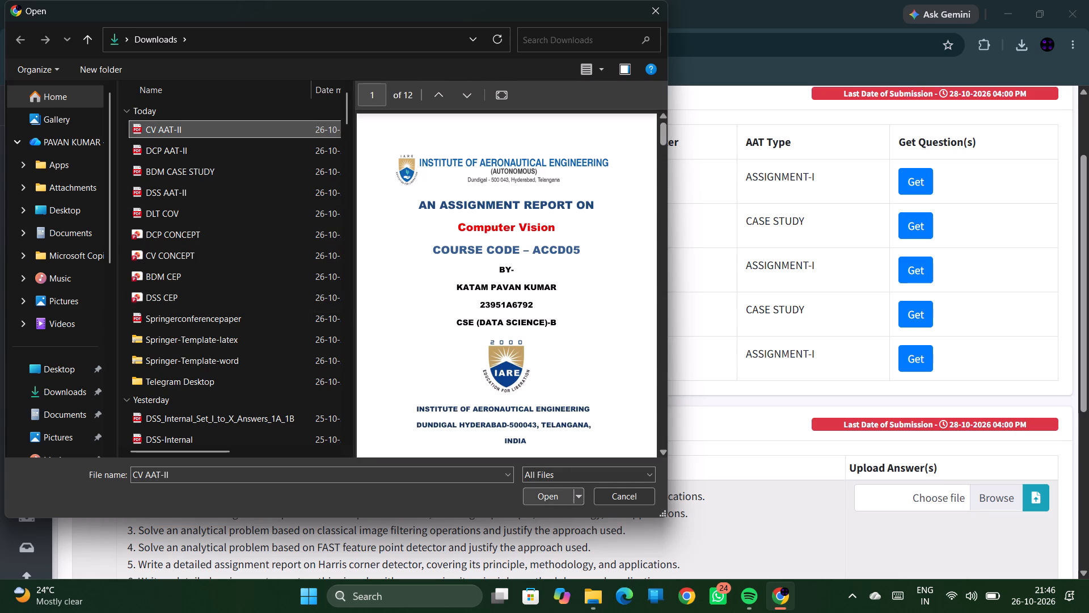
{"action": "scroll", "coordinate": [517, 379], "scroll_direction": "down", "scroll_amount": 2}
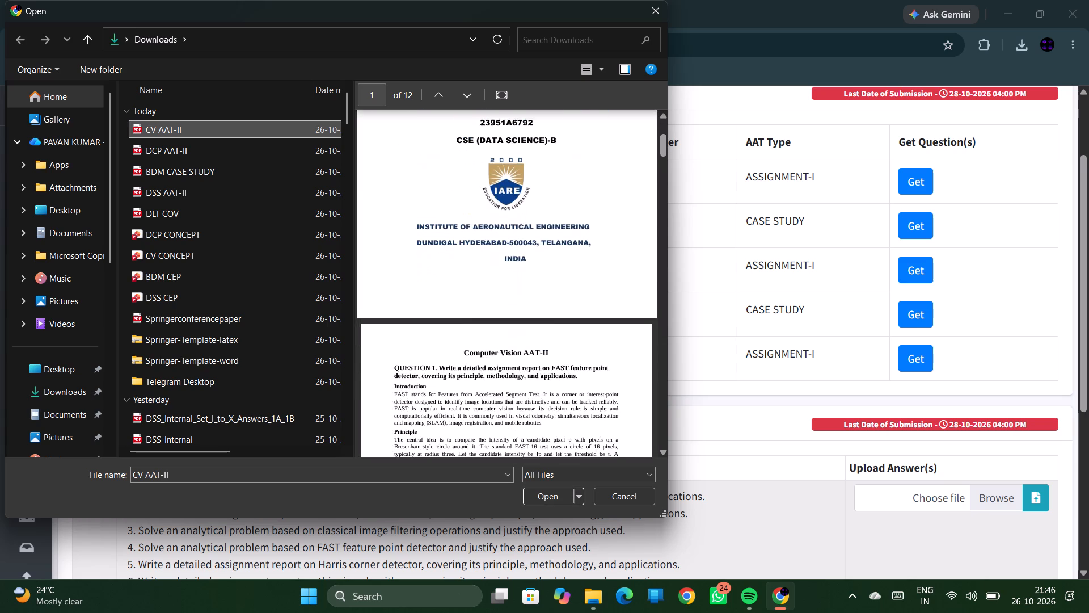
{"action": "scroll", "coordinate": [517, 379], "scroll_direction": "down", "scroll_amount": 2}
{"action": "left_click", "coordinate": [547, 490]}
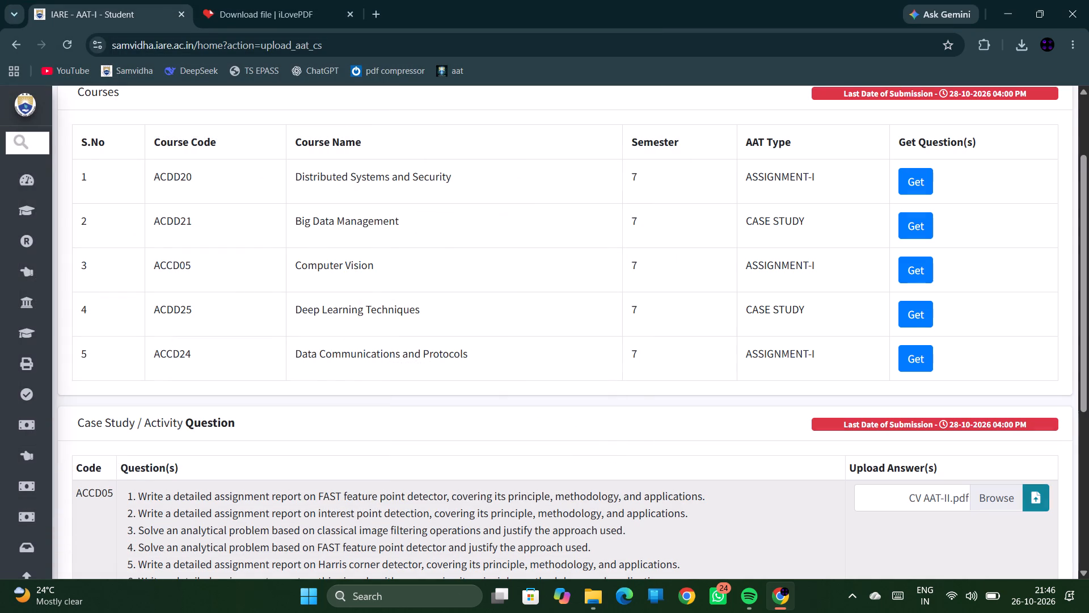
{"action": "left_click", "coordinate": [1030, 497]}
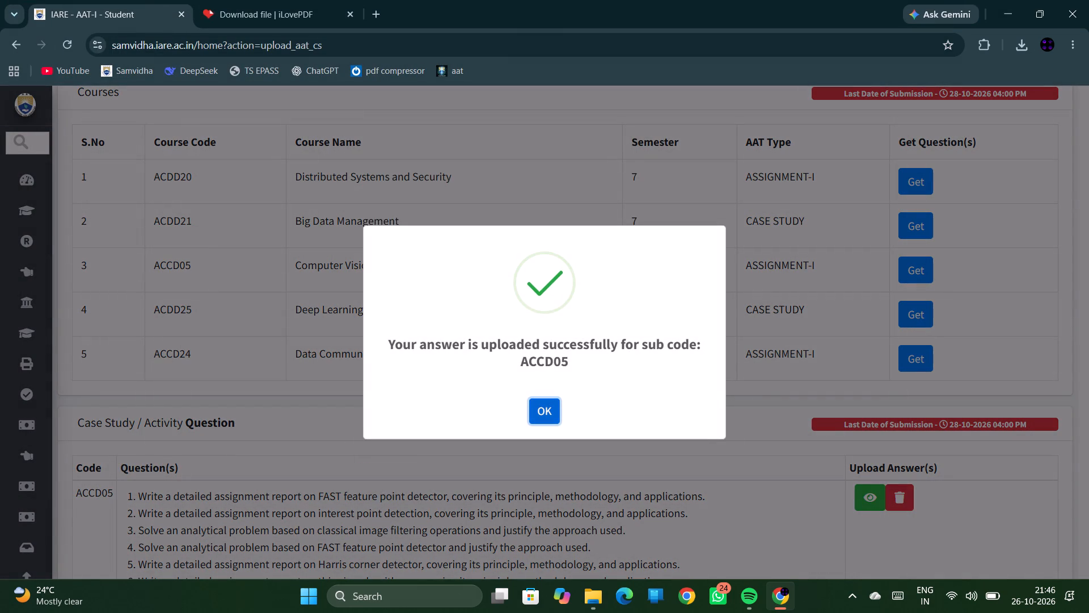
{"action": "left_click", "coordinate": [550, 408]}
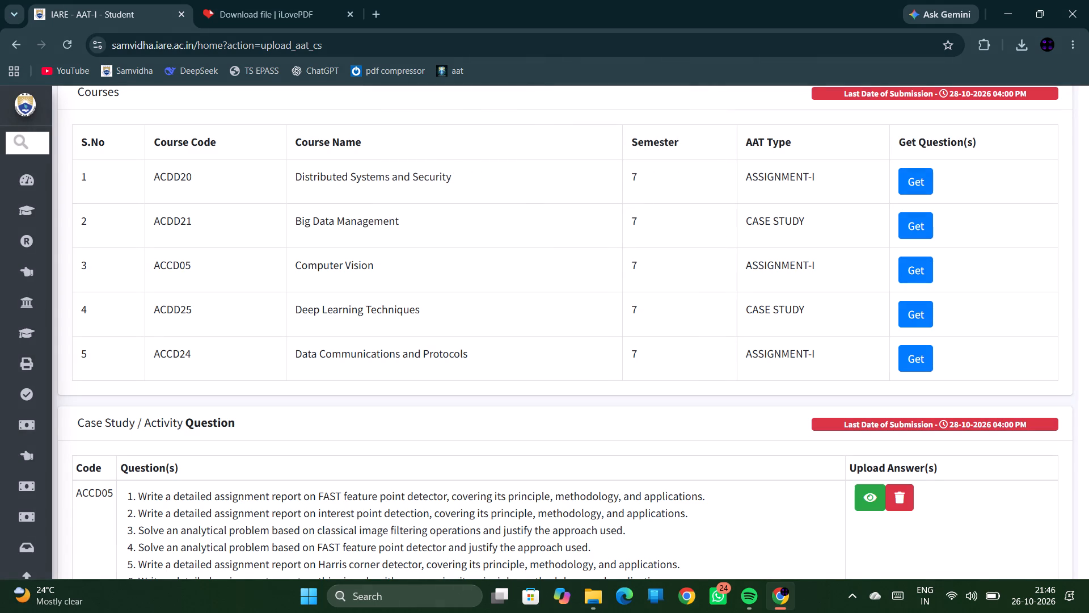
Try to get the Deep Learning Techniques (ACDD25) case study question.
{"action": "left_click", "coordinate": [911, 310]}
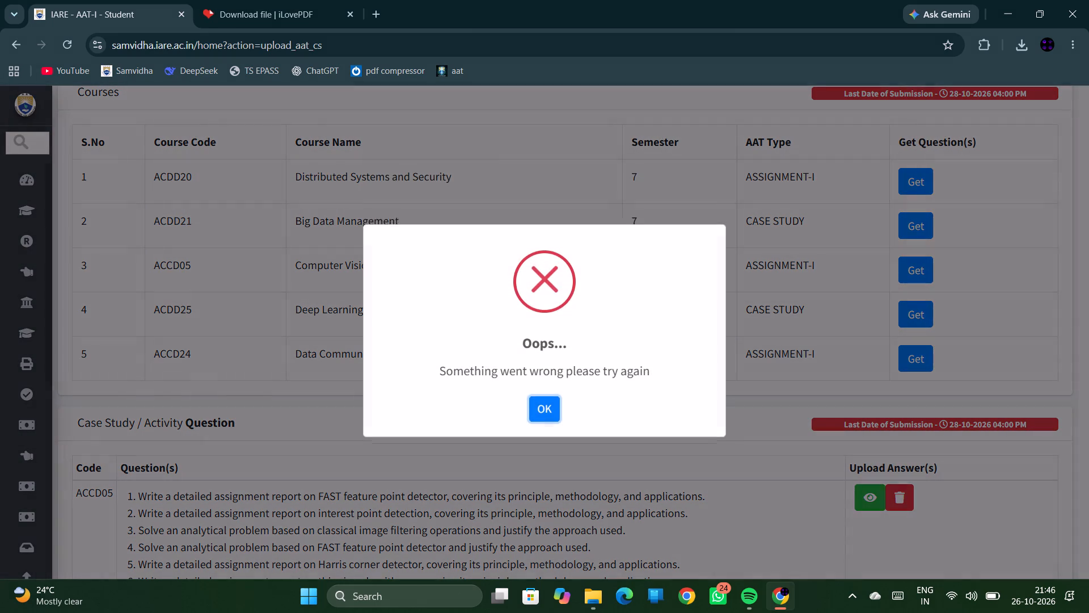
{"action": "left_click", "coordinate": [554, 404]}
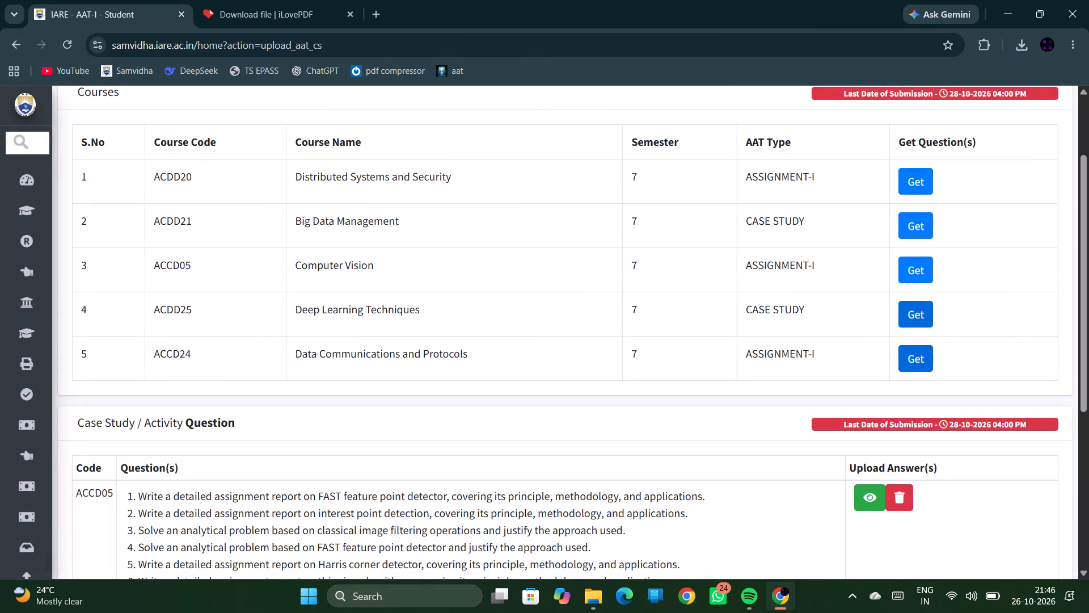
Get the Data Communications and Protocols (ACCD24) questions and upload the DCP AAT-II PDF from Downloads as the answer.
{"action": "left_click", "coordinate": [923, 359]}
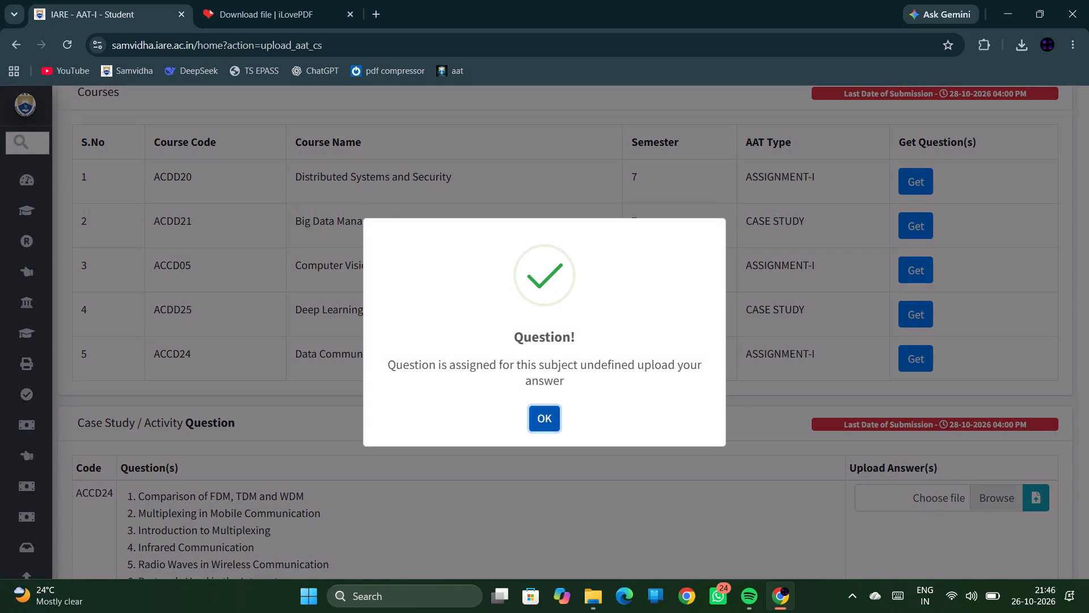
{"action": "left_click", "coordinate": [546, 419]}
{"action": "left_click", "coordinate": [892, 498]}
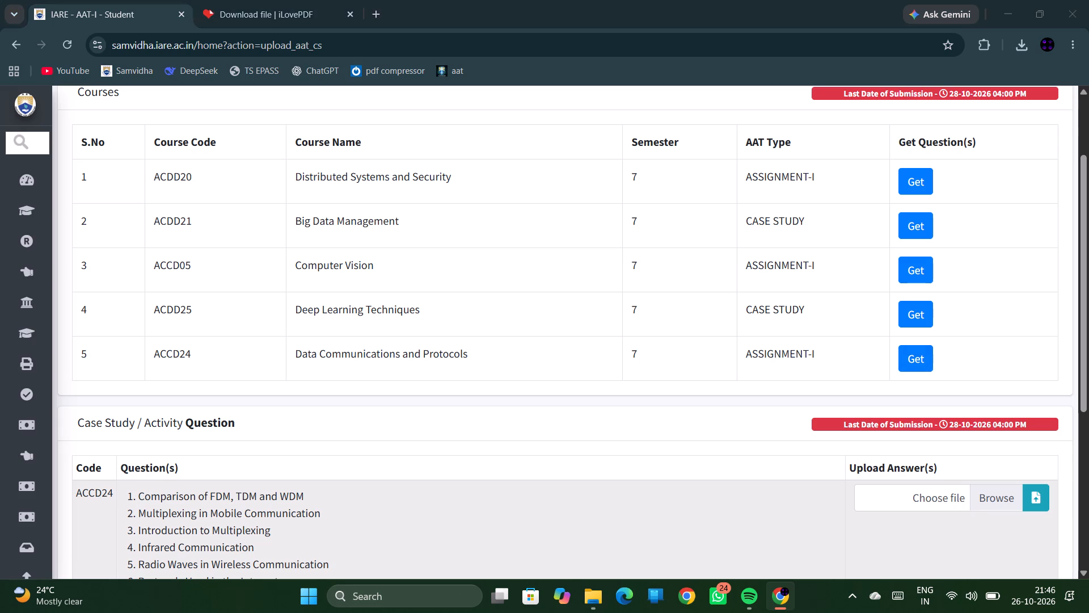
{"action": "left_click", "coordinate": [173, 157]}
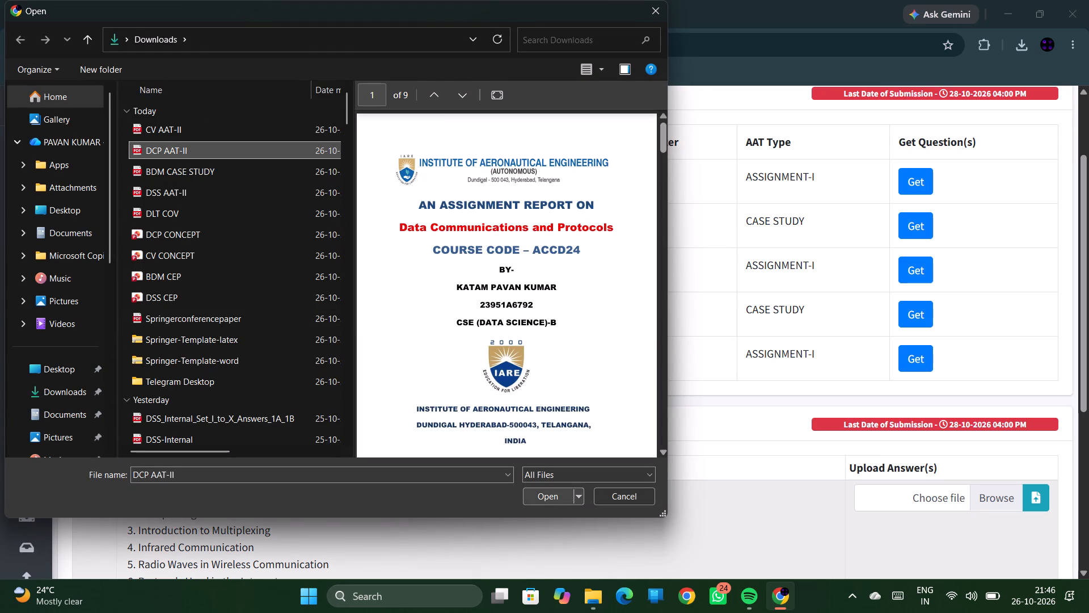
{"action": "scroll", "coordinate": [493, 349], "scroll_direction": "down", "scroll_amount": 4}
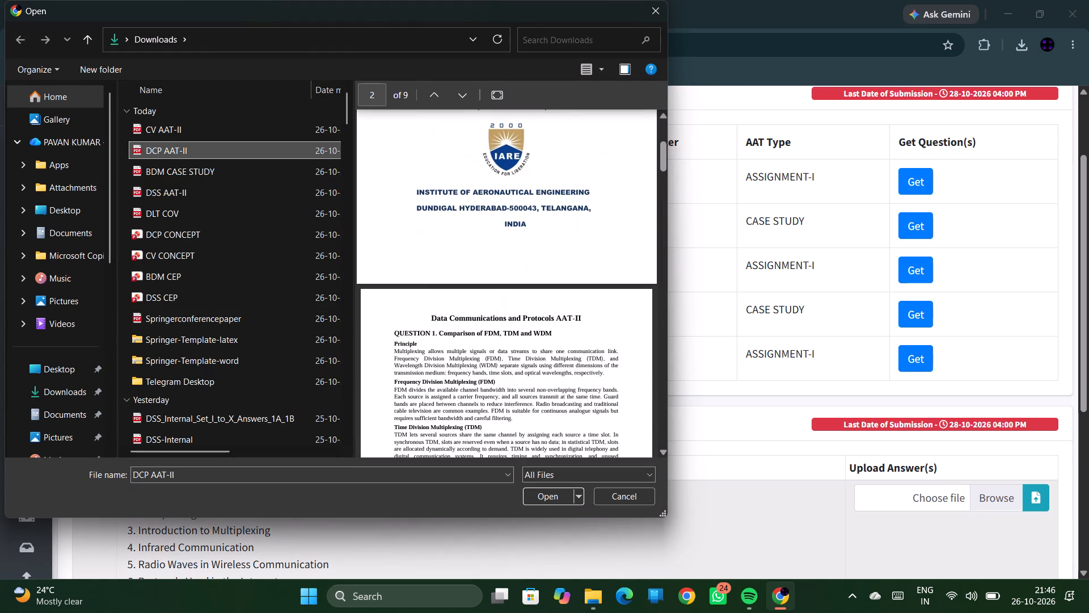
{"action": "left_click", "coordinate": [546, 493]}
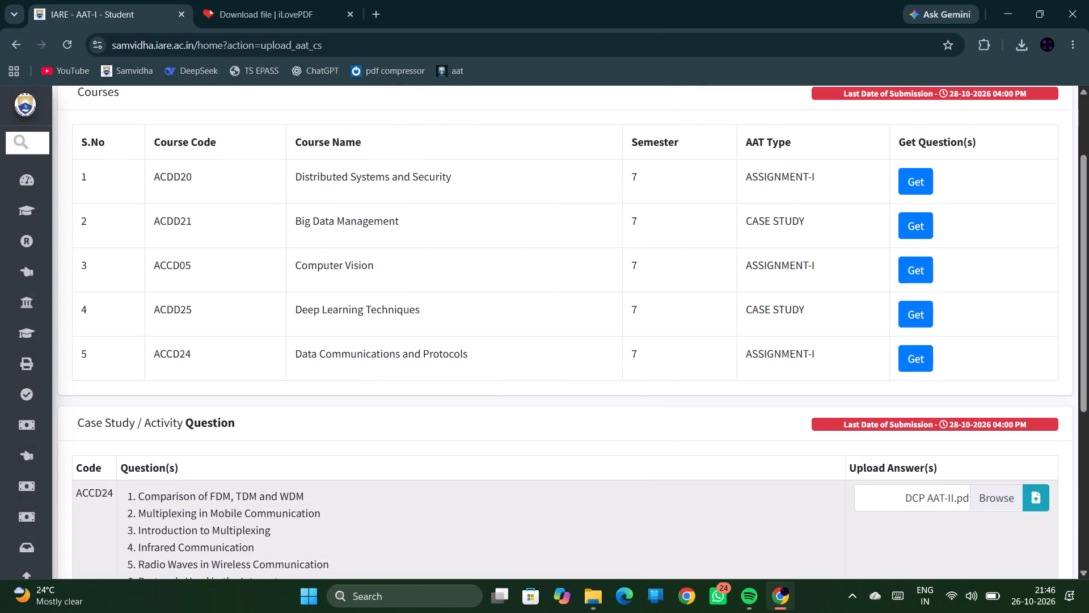
{"action": "left_click", "coordinate": [1037, 495]}
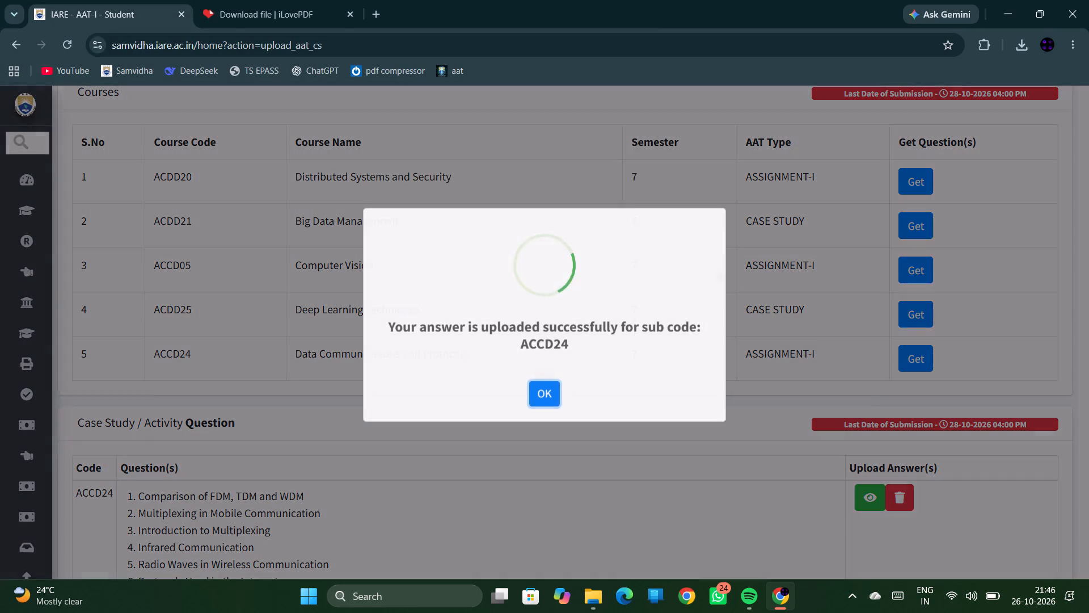
{"action": "left_click", "coordinate": [559, 409]}
Open the uploaded ACCD24 answer, check its cover and first question pages against the listed questions, and close it.
{"action": "scroll", "coordinate": [559, 409], "scroll_direction": "down", "scroll_amount": 3}
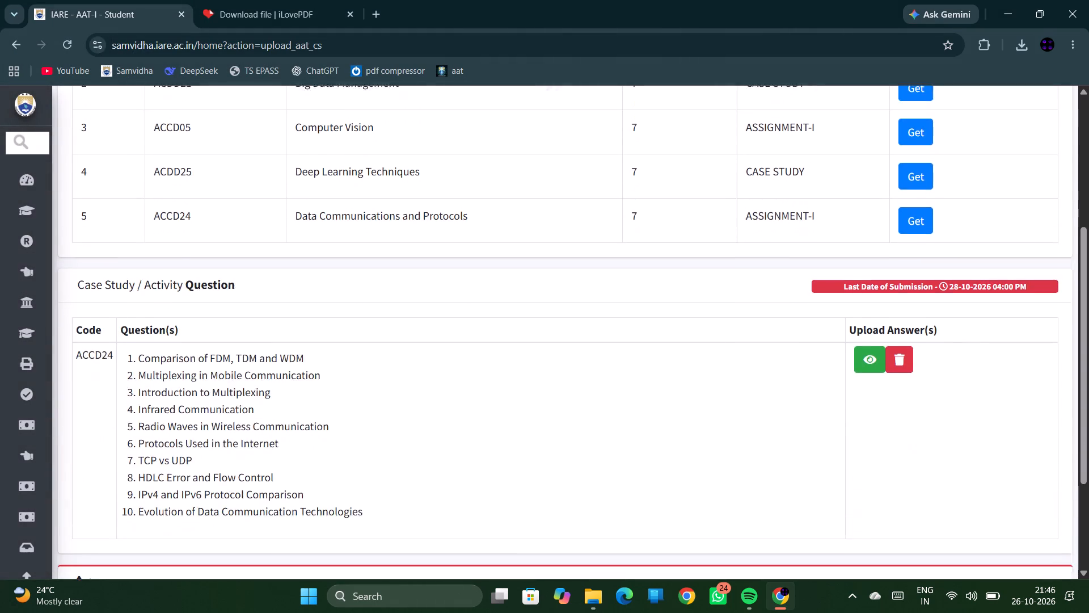
{"action": "scroll", "coordinate": [559, 409], "scroll_direction": "down", "scroll_amount": 2}
{"action": "scroll", "coordinate": [559, 409], "scroll_direction": "up", "scroll_amount": 2}
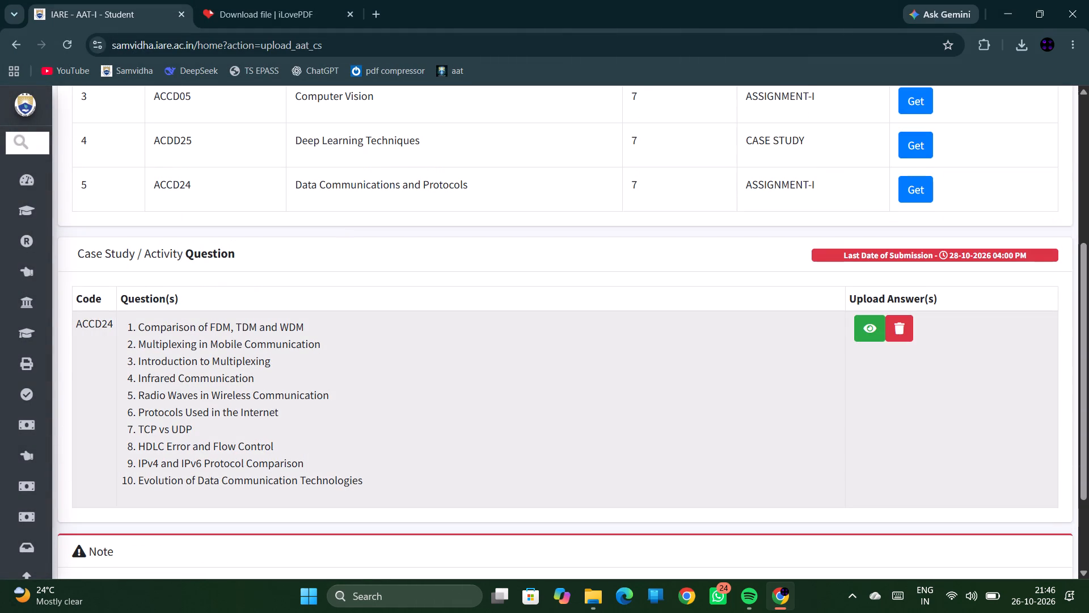
{"action": "left_click", "coordinate": [872, 334]}
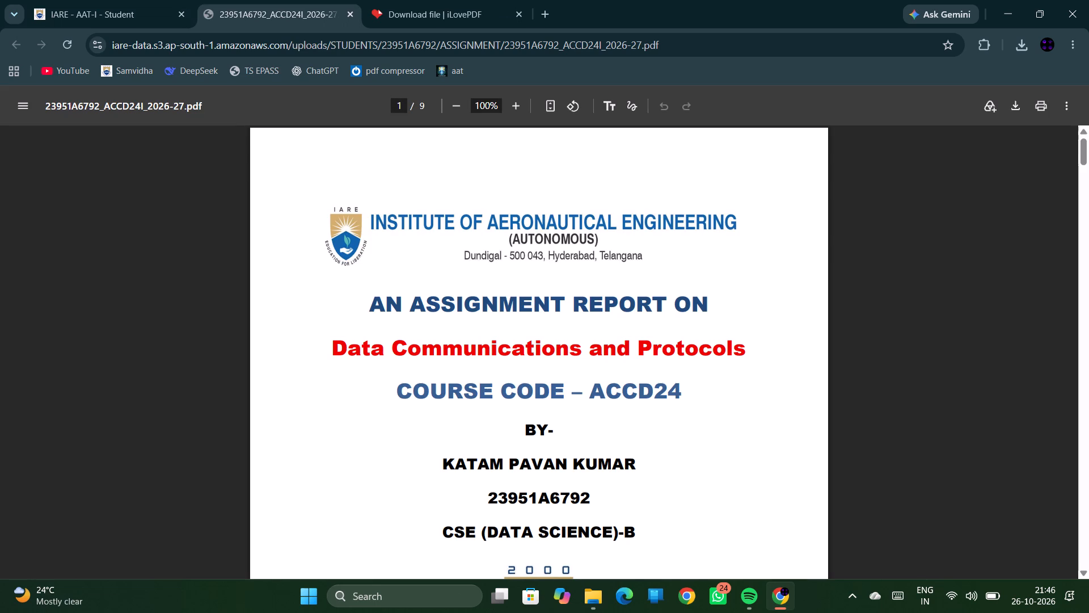
{"action": "scroll", "coordinate": [675, 391], "scroll_direction": "down", "scroll_amount": 7}
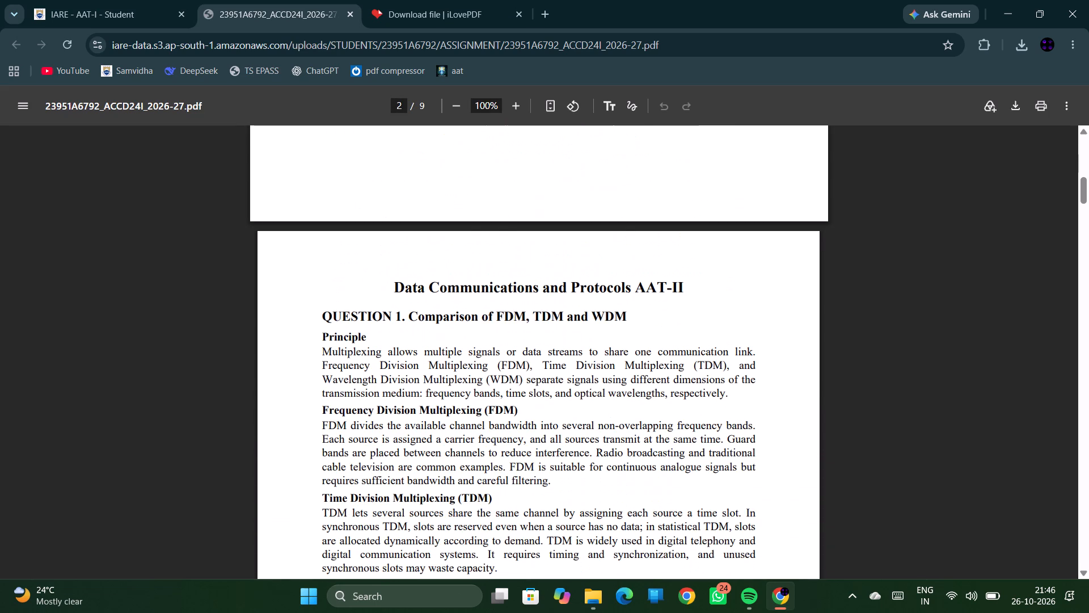
{"action": "scroll", "coordinate": [675, 391], "scroll_direction": "down", "scroll_amount": 11}
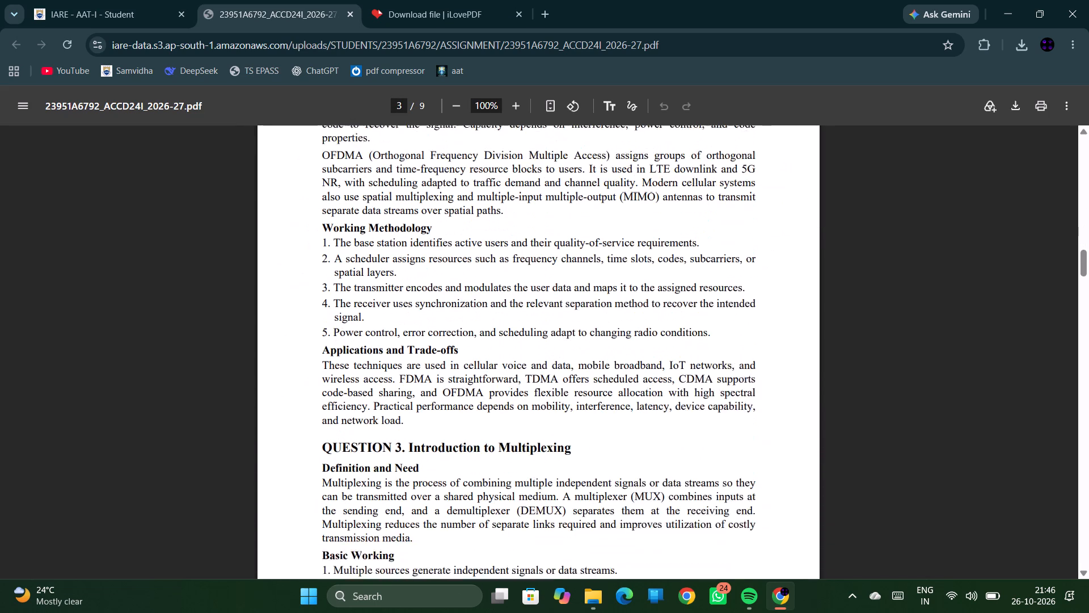
{"action": "left_click", "coordinate": [356, 17]}
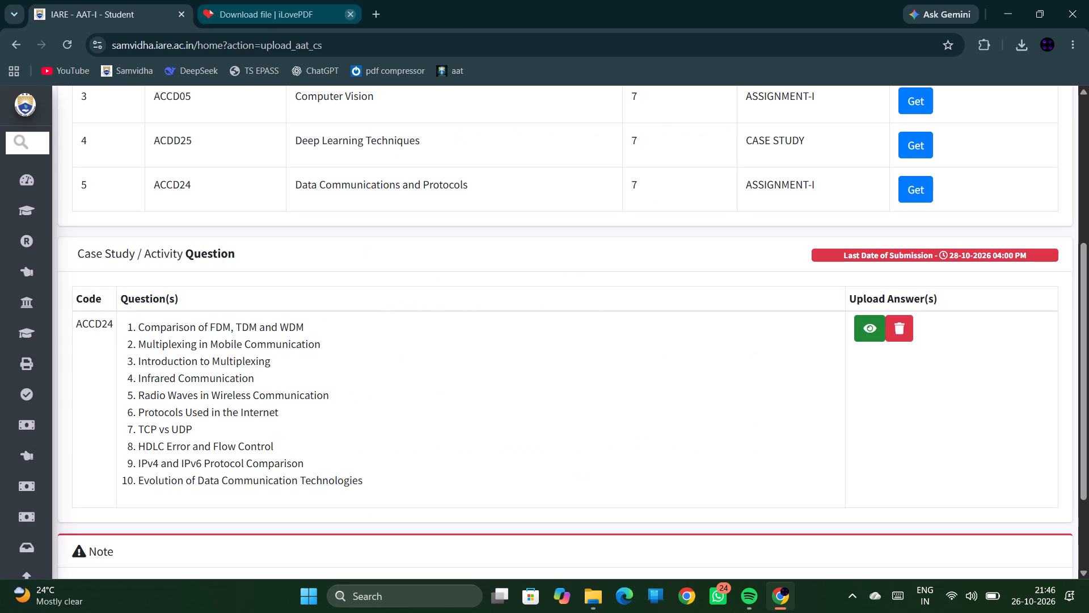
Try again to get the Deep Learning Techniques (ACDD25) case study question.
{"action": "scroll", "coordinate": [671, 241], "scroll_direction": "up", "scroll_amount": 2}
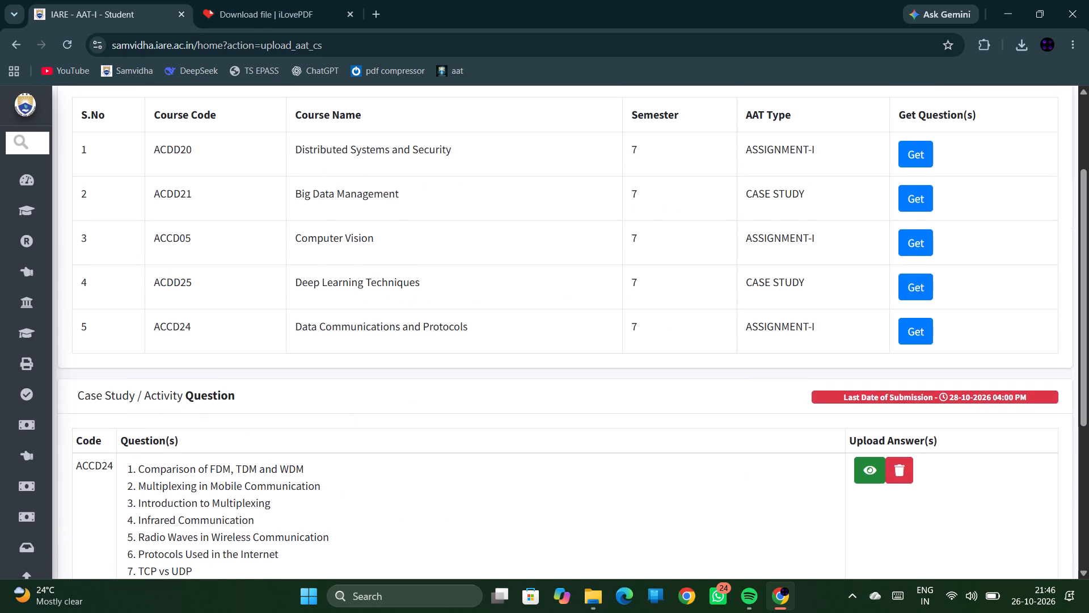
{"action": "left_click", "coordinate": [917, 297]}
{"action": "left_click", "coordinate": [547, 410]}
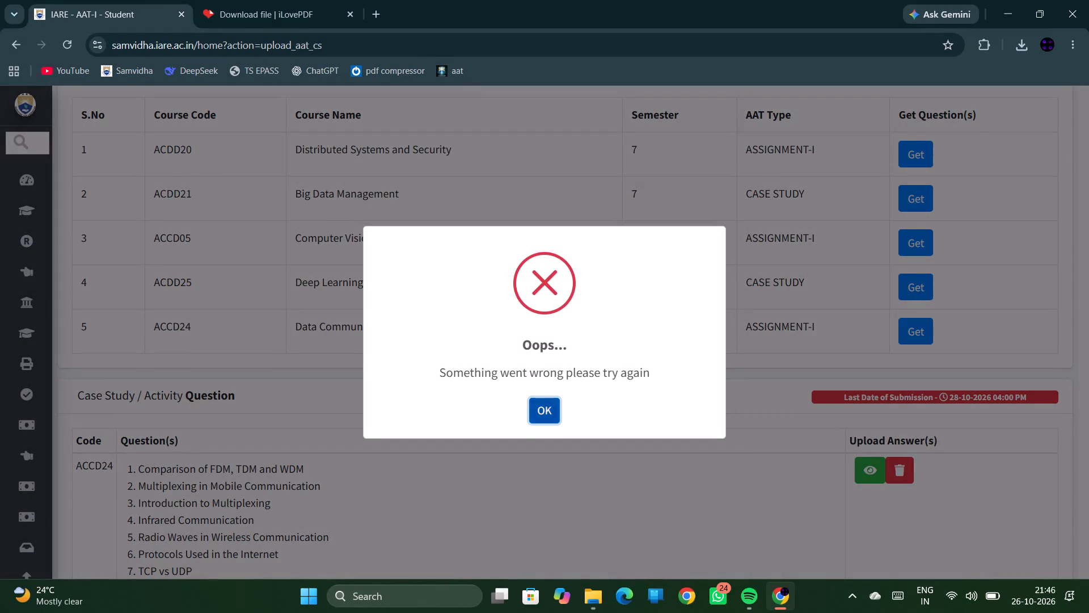
Get the Computer Vision (ACCD05) questions, check the uploaded answer's opening pages against them, and close the PDF.
{"action": "left_click", "coordinate": [915, 245]}
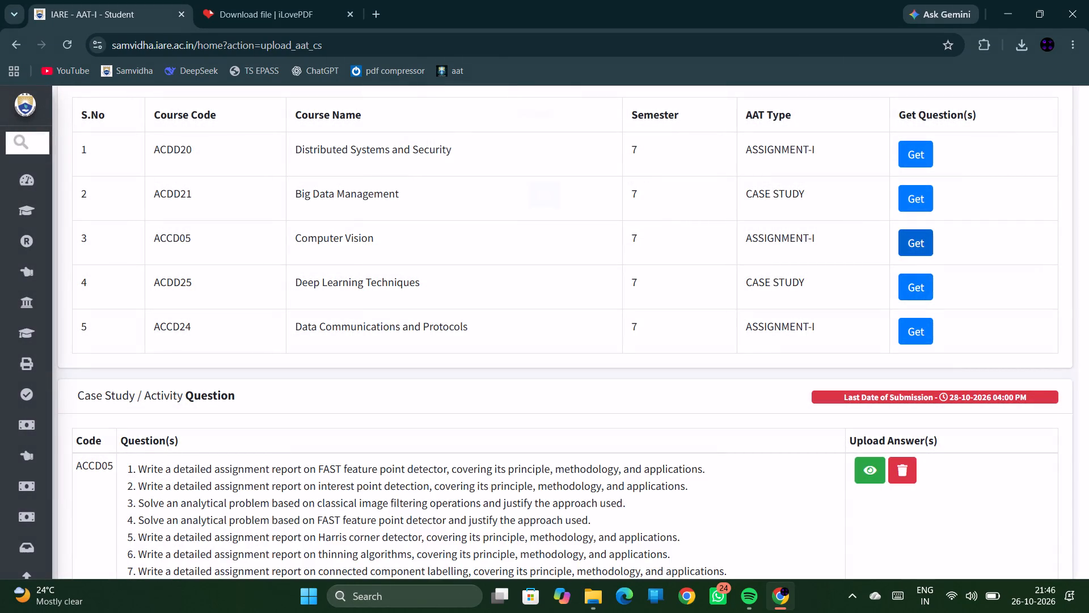
{"action": "left_click", "coordinate": [549, 413]}
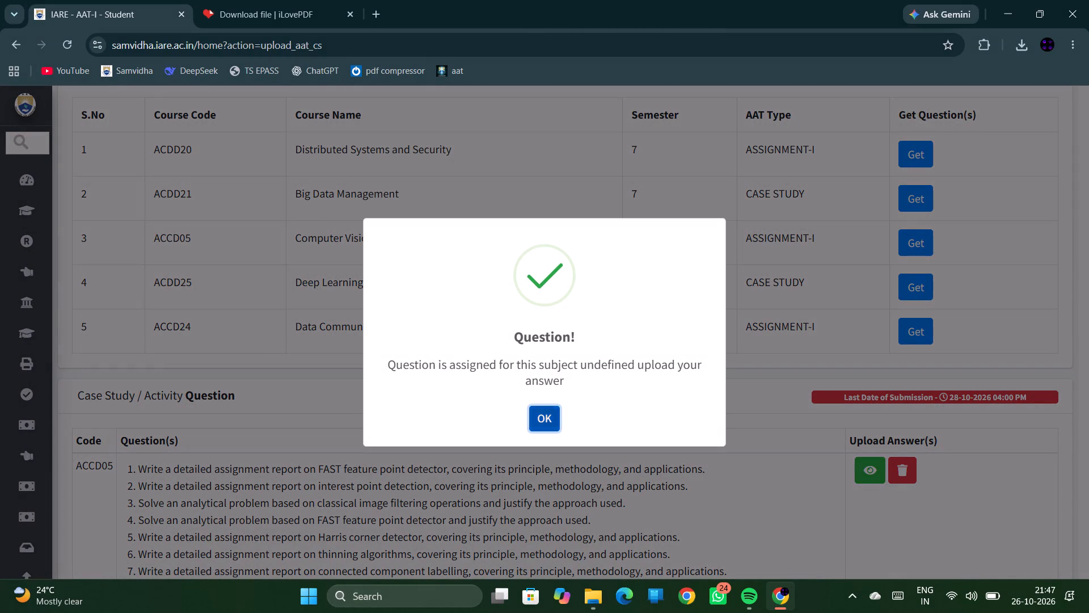
{"action": "left_click", "coordinate": [876, 473]}
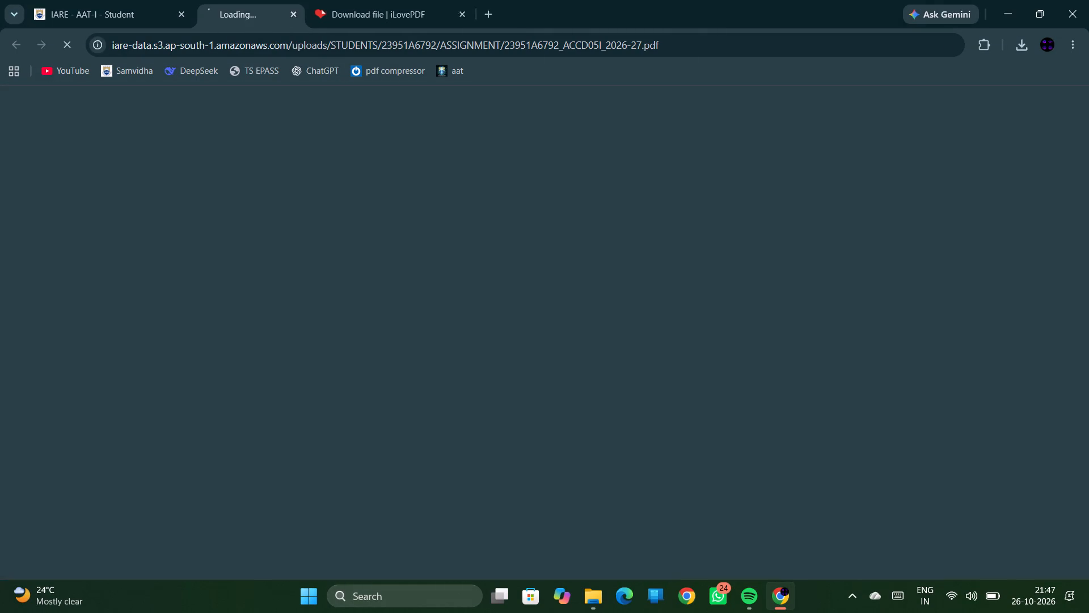
{"action": "scroll", "coordinate": [707, 448], "scroll_direction": "down", "scroll_amount": 7}
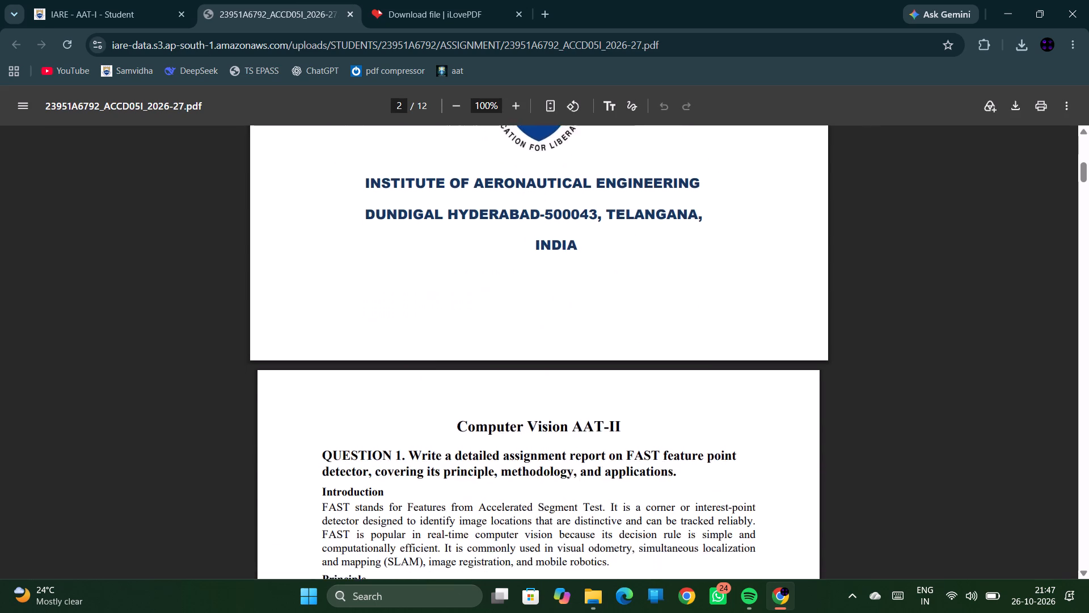
{"action": "scroll", "coordinate": [707, 448], "scroll_direction": "down", "scroll_amount": 1}
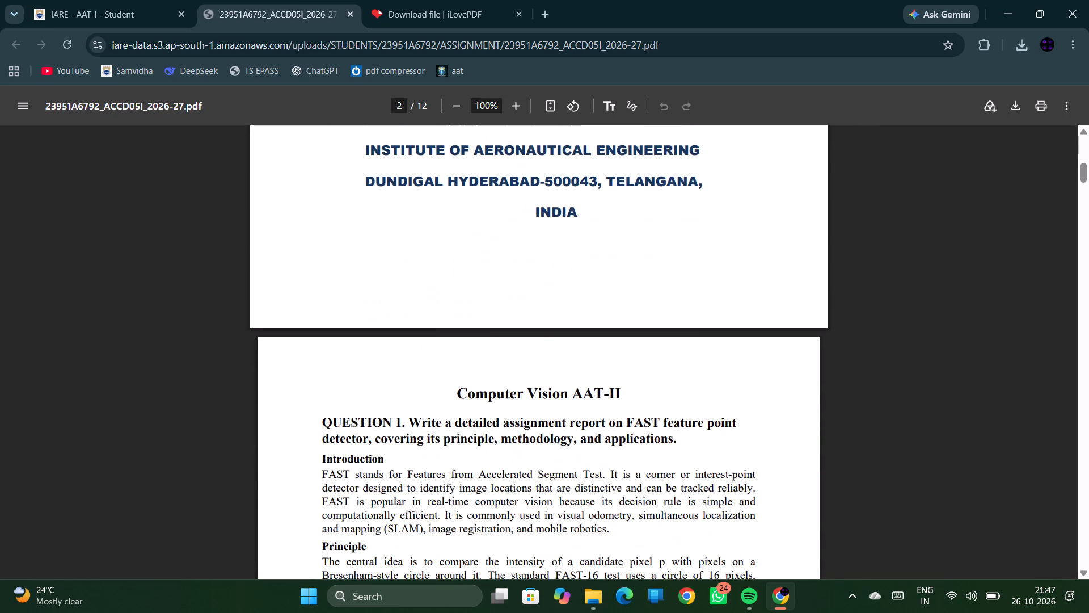
{"action": "scroll", "coordinate": [707, 448], "scroll_direction": "down", "scroll_amount": 5}
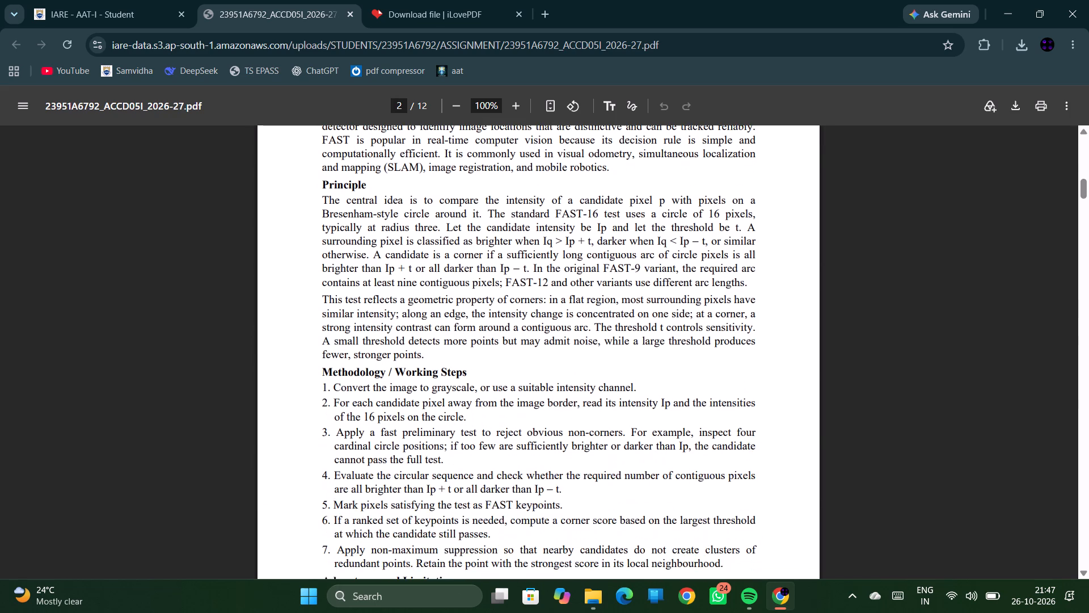
{"action": "scroll", "coordinate": [707, 448], "scroll_direction": "down", "scroll_amount": 7}
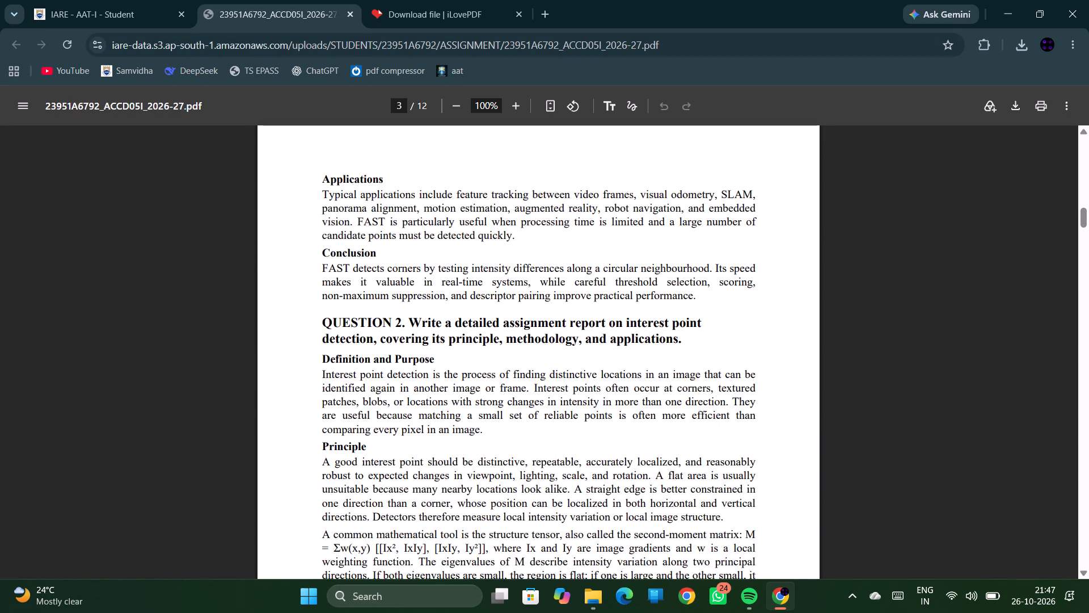
{"action": "left_click", "coordinate": [354, 14]}
Get the Big Data Management (ACDD21) case study question, check the uploaded answer's title and abstract against it, and close the PDF.
{"action": "scroll", "coordinate": [613, 267], "scroll_direction": "up", "scroll_amount": 2}
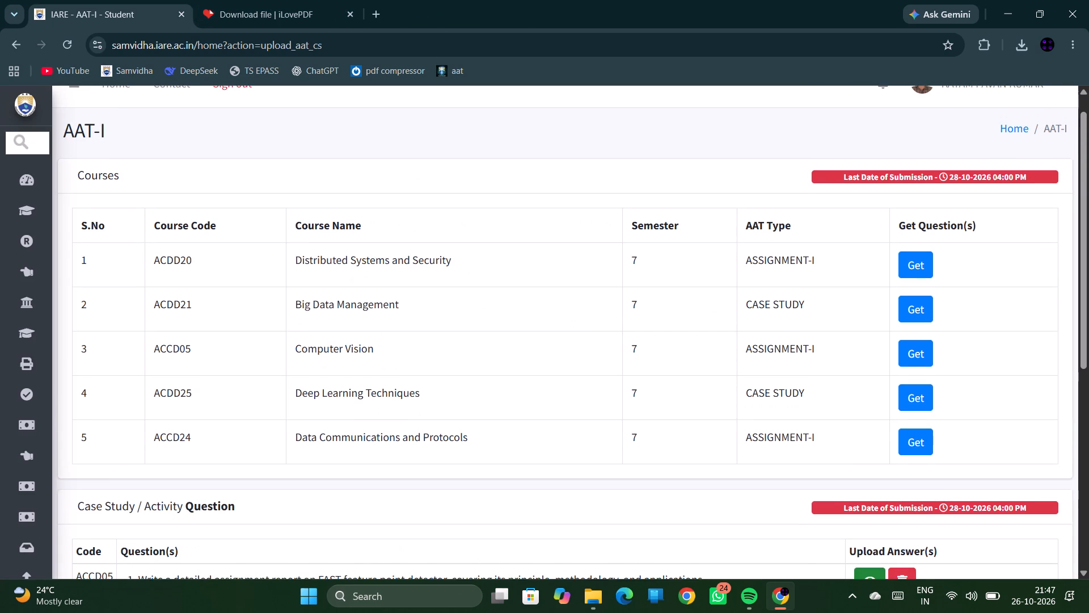
{"action": "left_click", "coordinate": [912, 305]}
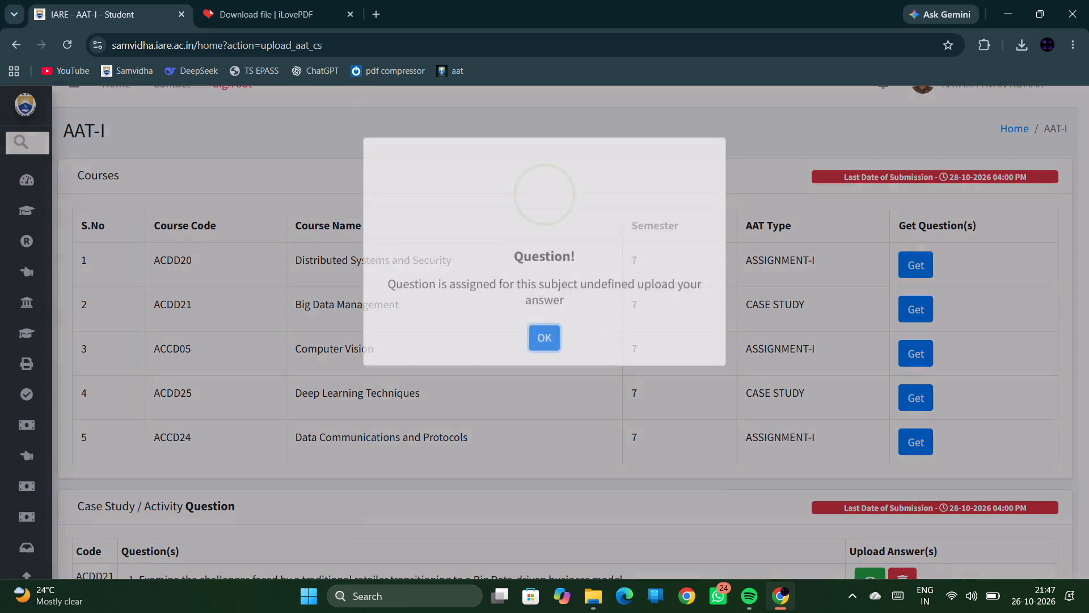
{"action": "left_click", "coordinate": [533, 425]}
{"action": "scroll", "coordinate": [533, 425], "scroll_direction": "down", "scroll_amount": 2}
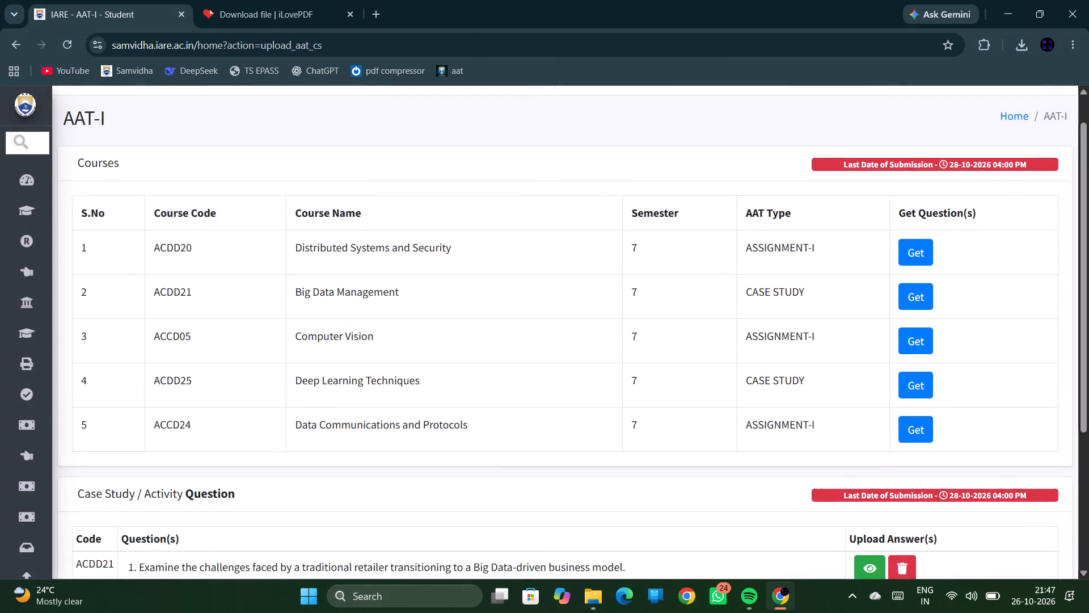
{"action": "scroll", "coordinate": [533, 425], "scroll_direction": "down", "scroll_amount": 2}
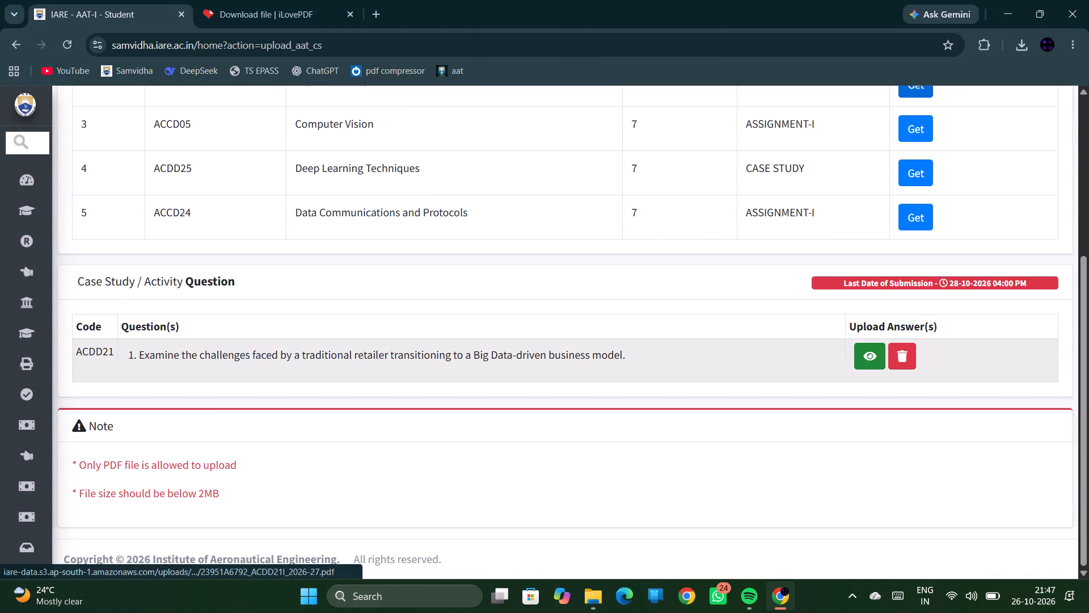
{"action": "left_click", "coordinate": [868, 351]}
{"action": "scroll", "coordinate": [587, 357], "scroll_direction": "down", "scroll_amount": 7}
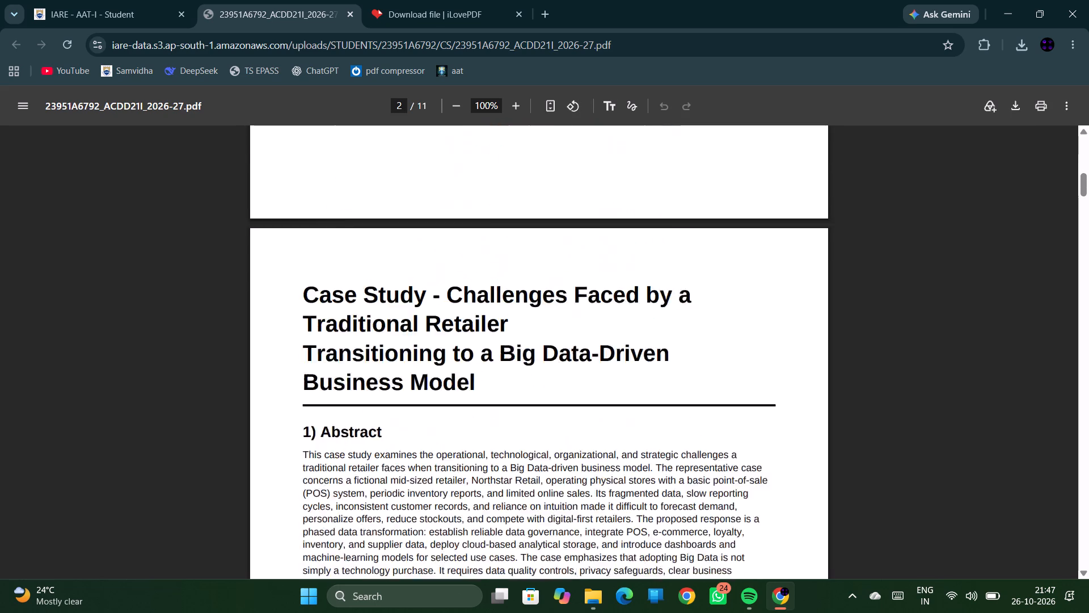
{"action": "scroll", "coordinate": [587, 357], "scroll_direction": "down", "scroll_amount": 1}
{"action": "scroll", "coordinate": [587, 357], "scroll_direction": "up", "scroll_amount": 1}
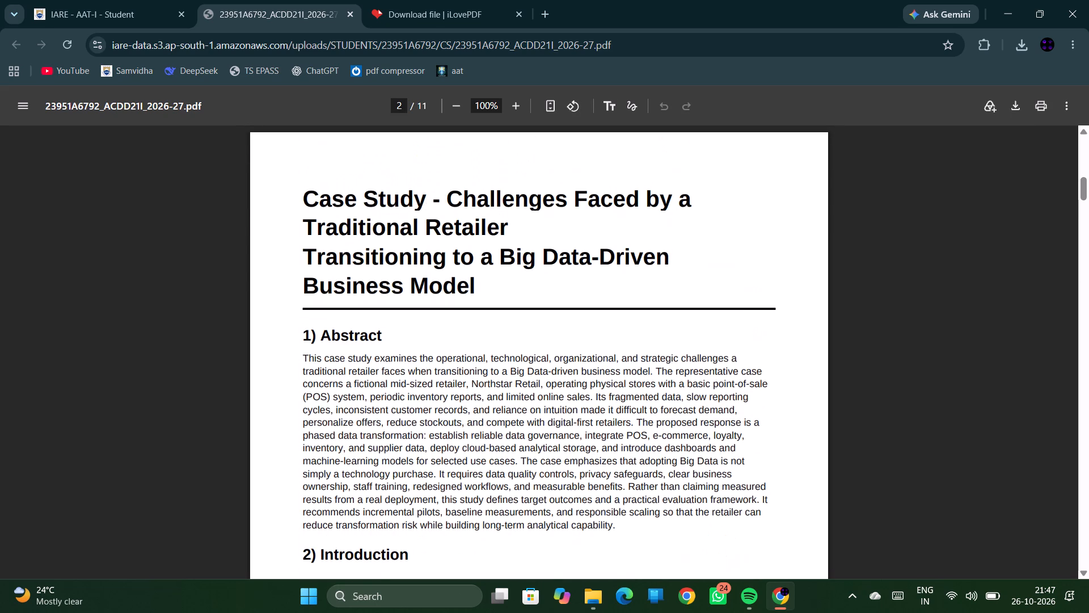
{"action": "left_click", "coordinate": [348, 12]}
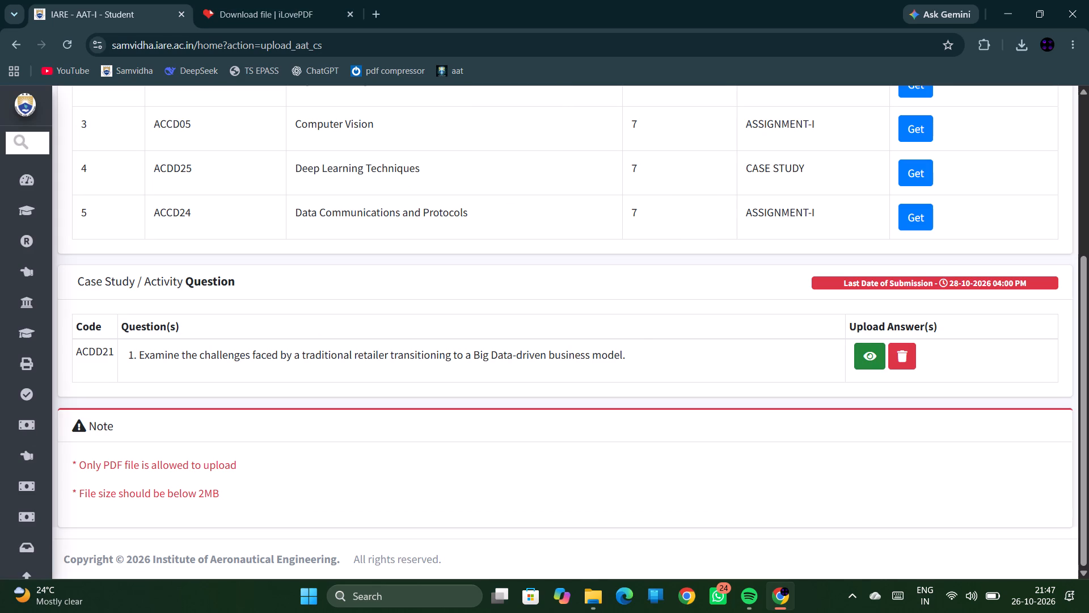
Open the portal's AAT-II upload page to view its course list.
{"action": "scroll", "coordinate": [259, 336], "scroll_direction": "up", "scroll_amount": 4}
{"action": "scroll", "coordinate": [259, 336], "scroll_direction": "down", "scroll_amount": 3}
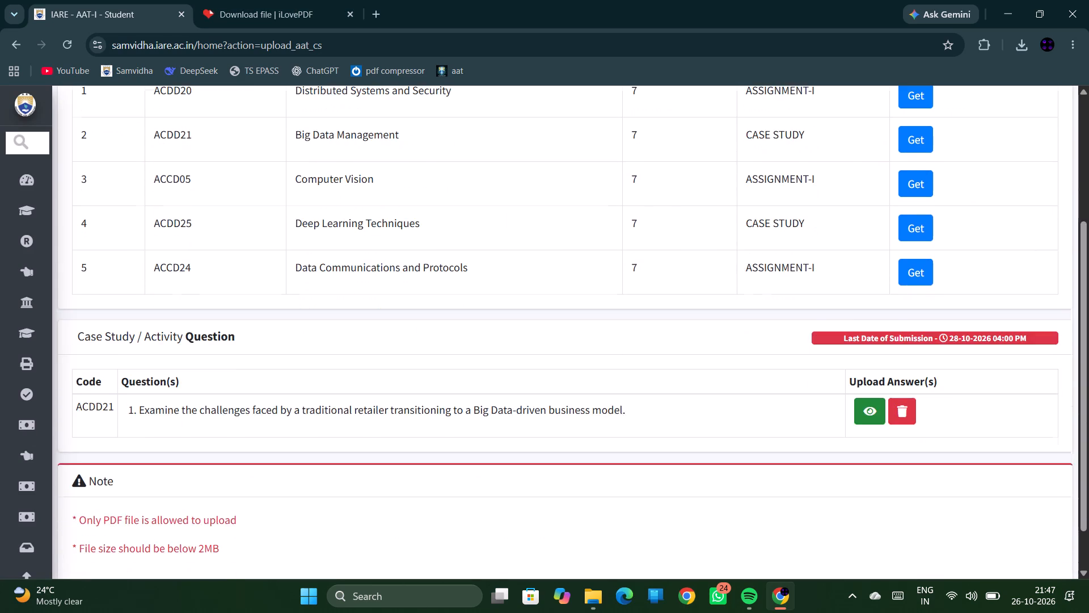
{"action": "scroll", "coordinate": [259, 336], "scroll_direction": "down", "scroll_amount": 1}
{"action": "scroll", "coordinate": [23, 486], "scroll_direction": "down", "scroll_amount": 6}
{"action": "left_click", "coordinate": [82, 498]}
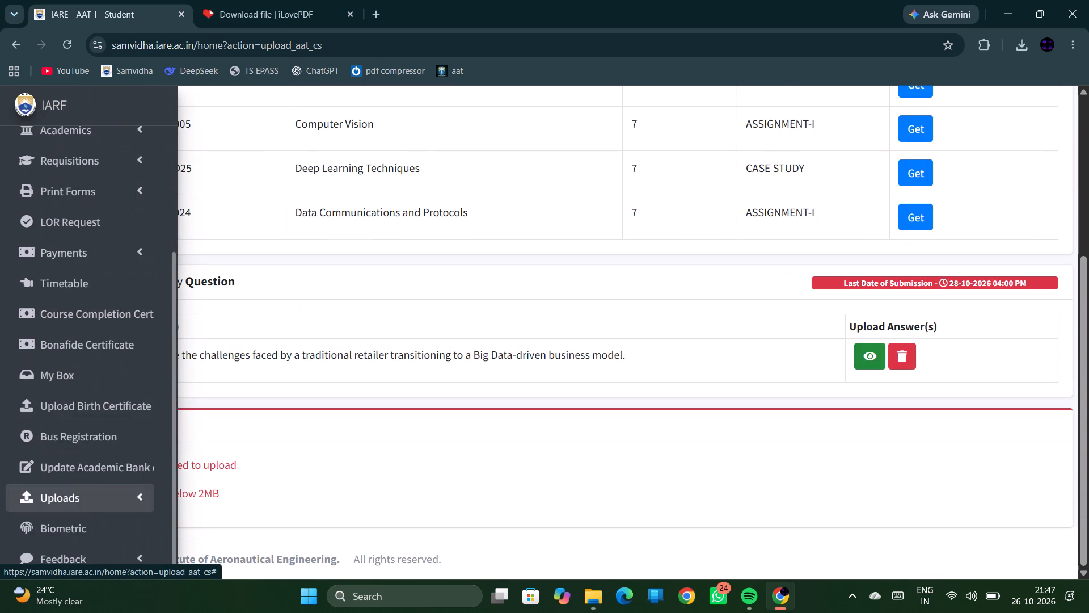
{"action": "scroll", "coordinate": [82, 498], "scroll_direction": "down", "scroll_amount": 5}
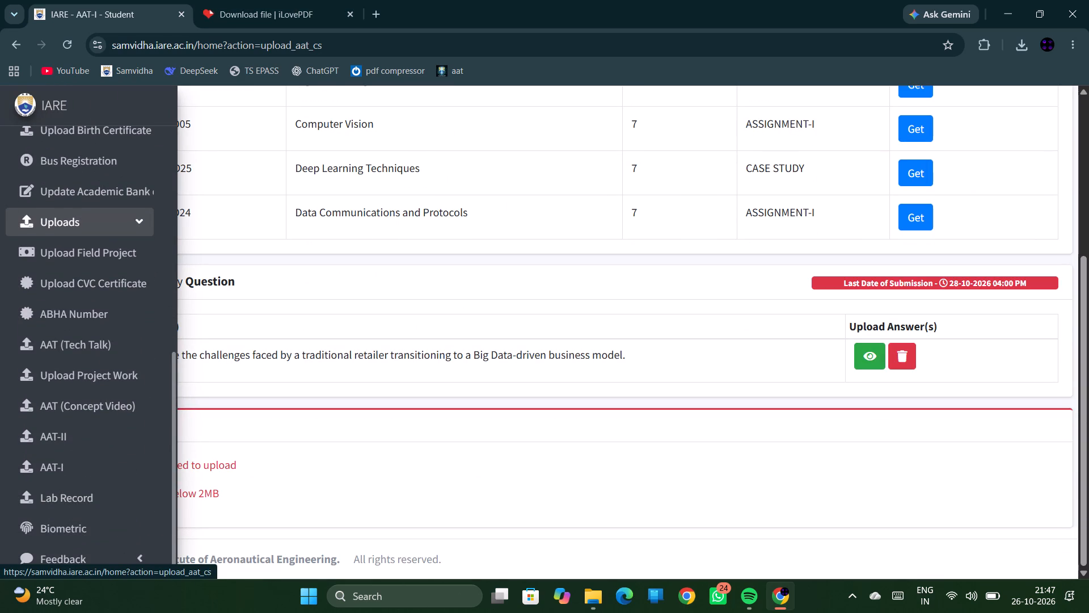
{"action": "left_click", "coordinate": [70, 429]}
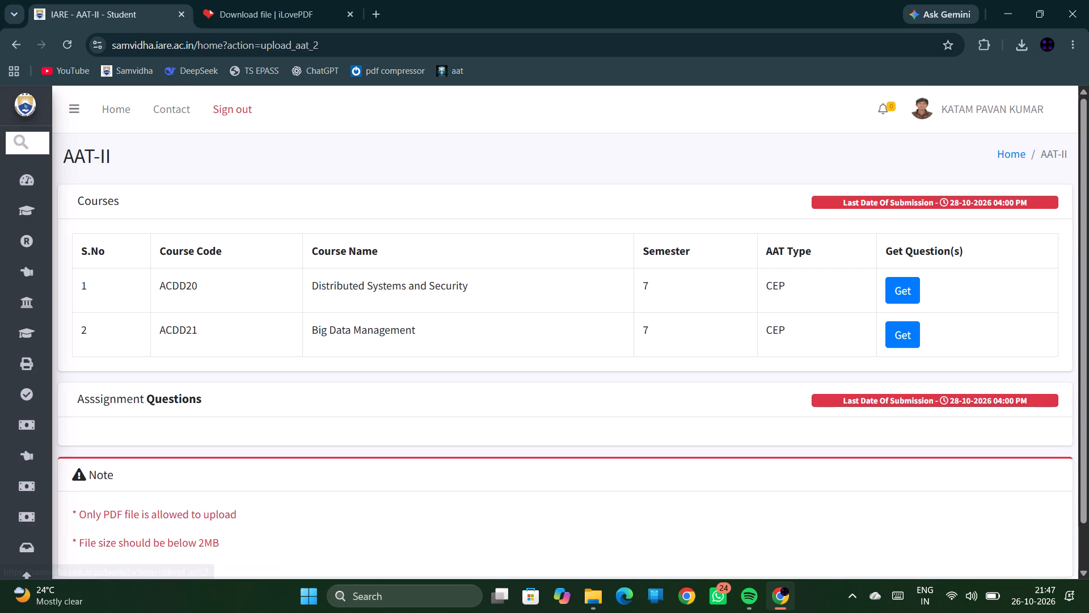
Open the portal's AAT (Concept Video) upload page to view the assigned questions.
{"action": "scroll", "coordinate": [0, 522], "scroll_direction": "down", "scroll_amount": 5}
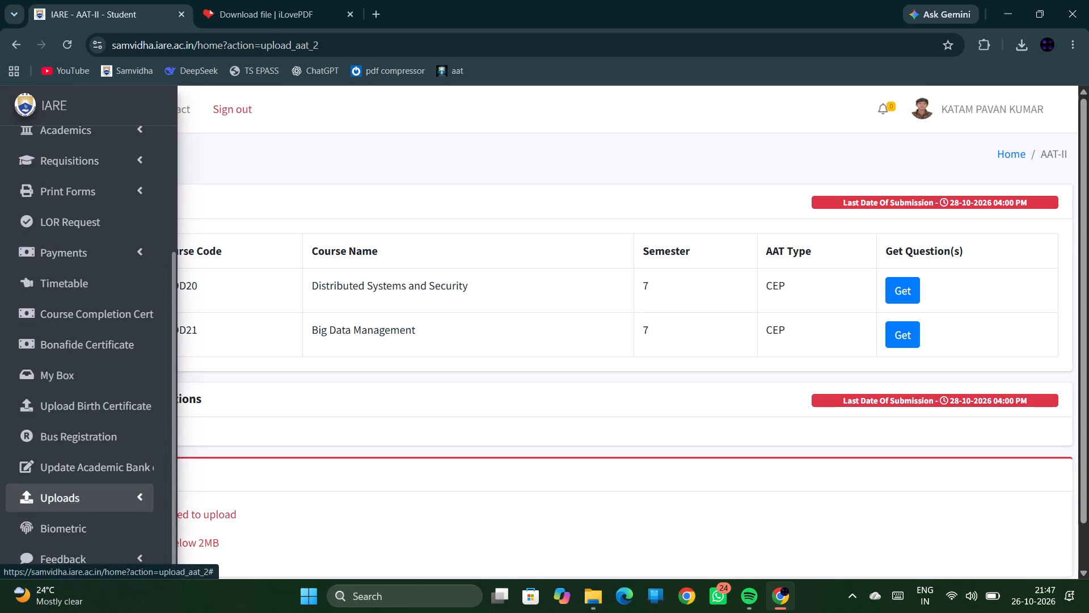
{"action": "left_click", "coordinate": [57, 504]}
{"action": "scroll", "coordinate": [57, 504], "scroll_direction": "down", "scroll_amount": 4}
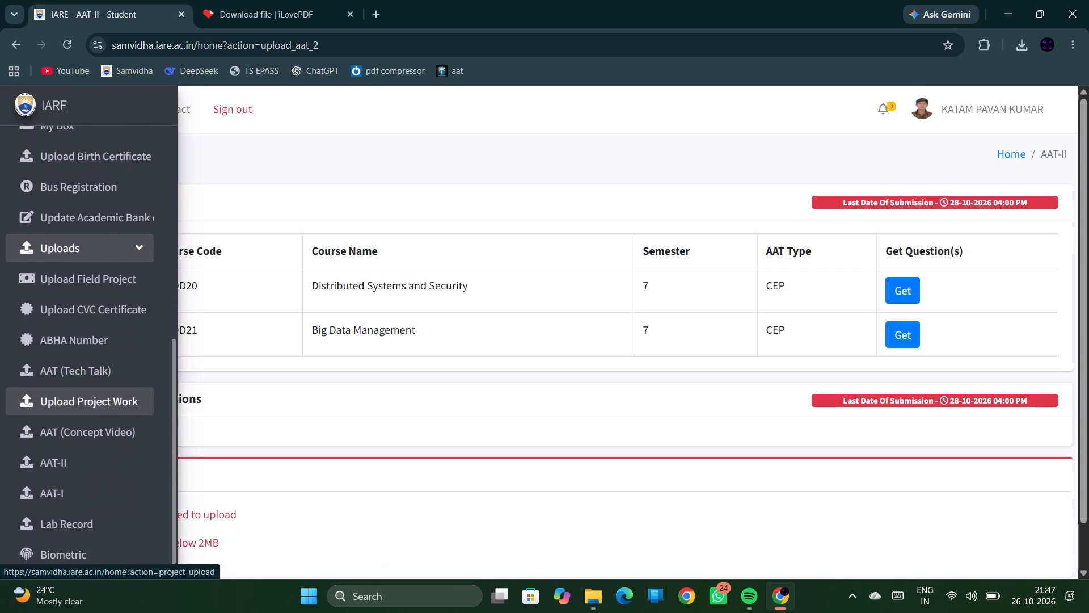
{"action": "left_click", "coordinate": [70, 418]}
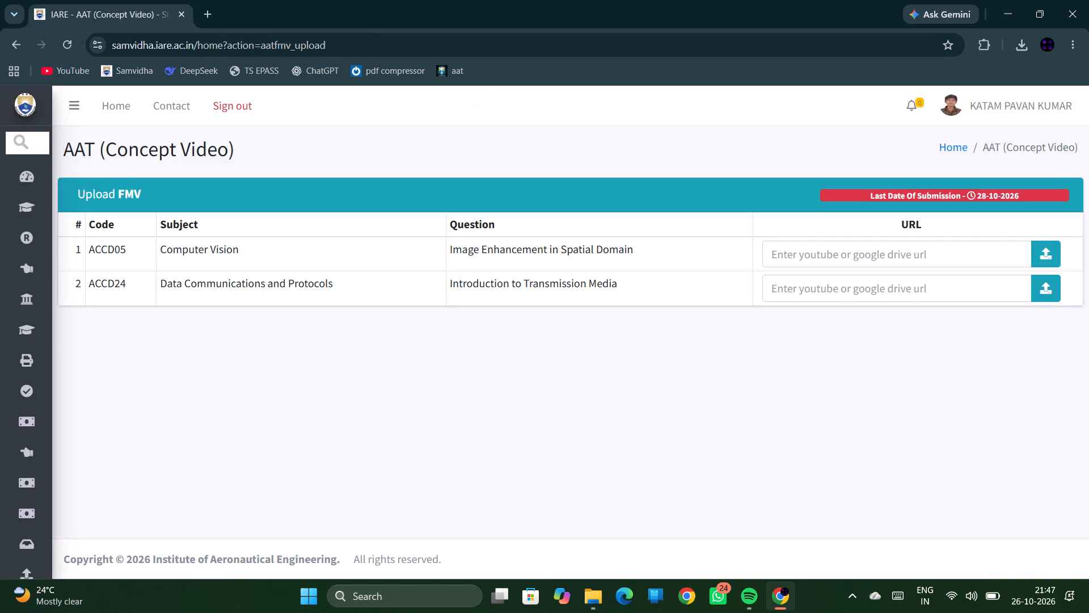
{"action": "left_click", "coordinate": [1088, 0]}
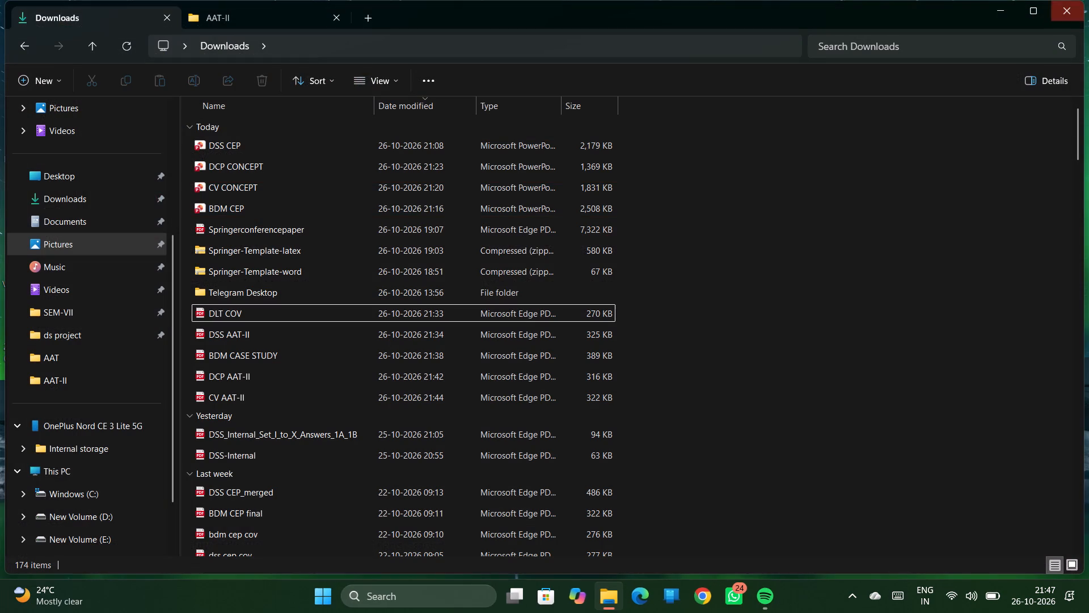
Delete the DSS_Internal_Set_I_to_X_Answers_1A_1B and DSS-Internal PDFs from the Downloads folder.
{"action": "scroll", "coordinate": [512, 337], "scroll_direction": "up", "scroll_amount": 6}
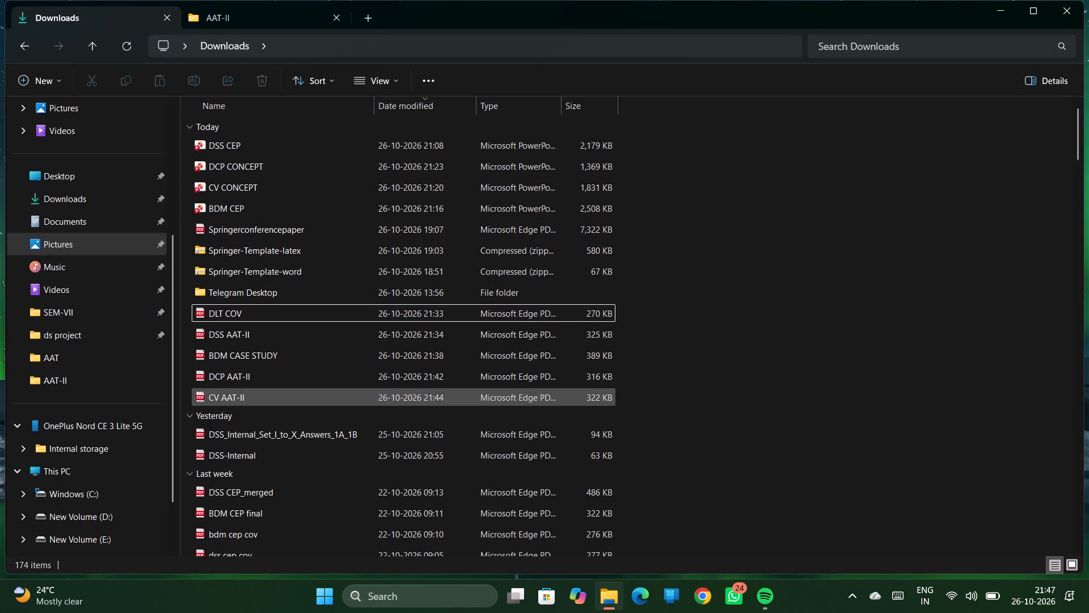
{"action": "scroll", "coordinate": [291, 323], "scroll_direction": "down", "scroll_amount": 1}
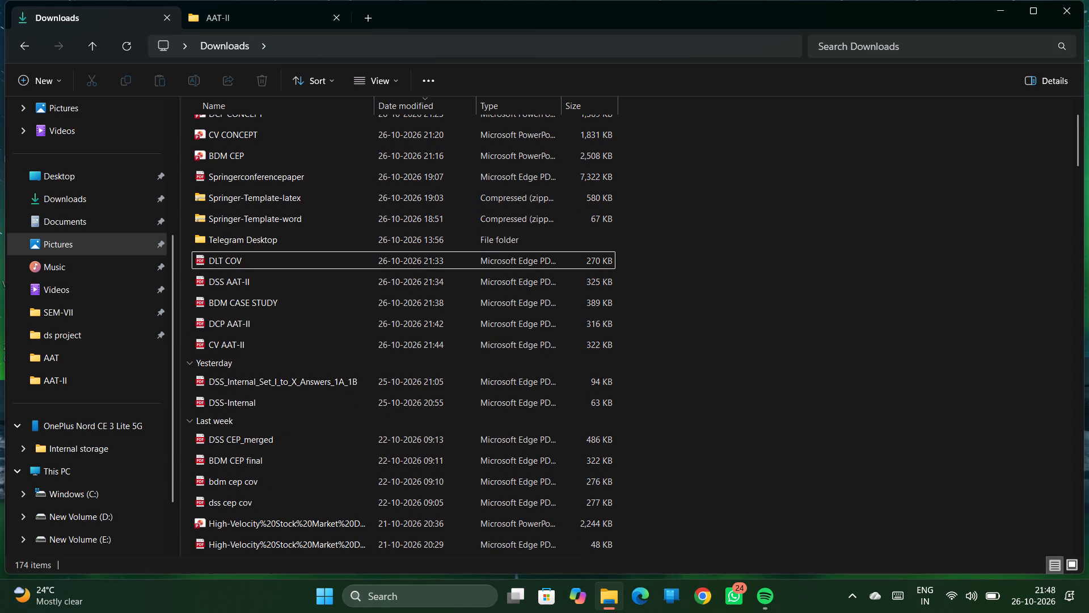
{"action": "left_click_drag", "start_coordinate": [354, 396], "coordinate": [345, 384]}
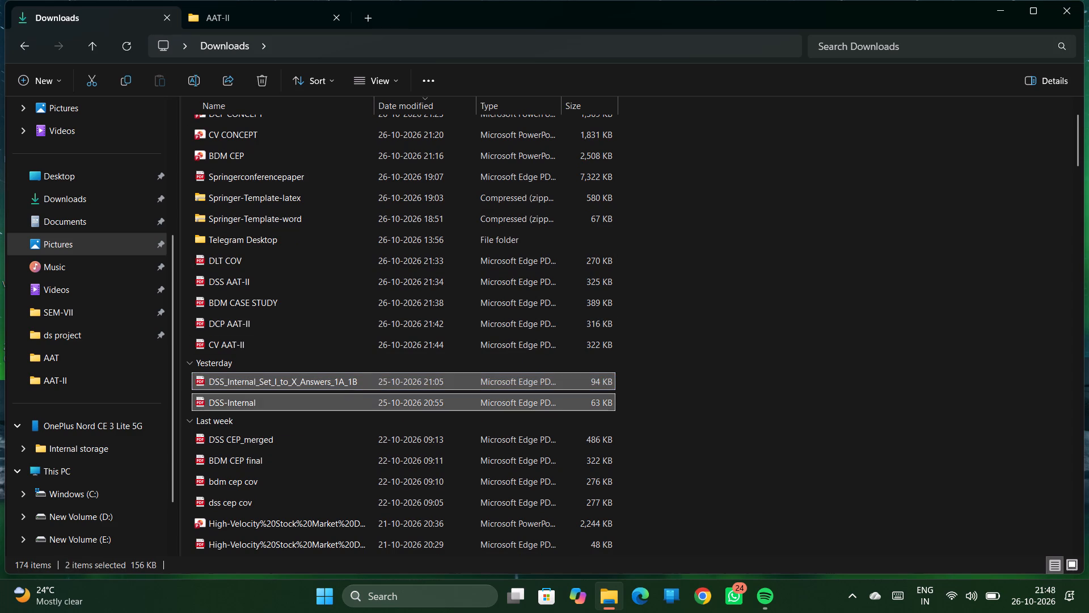
{"action": "key", "text": "Delete"}
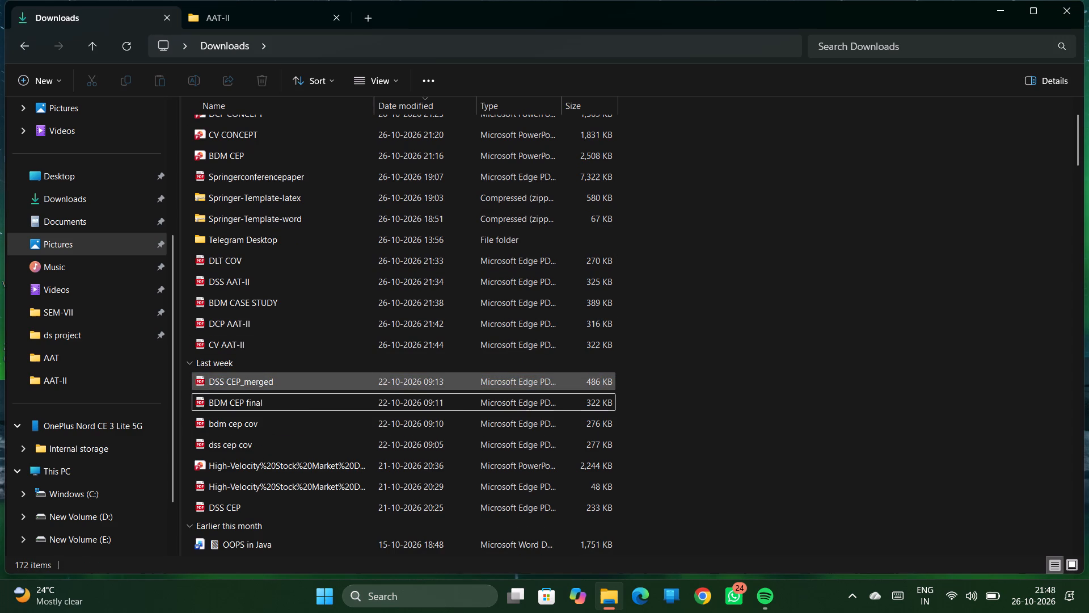
Open the DSS CEP_merged PDF from Downloads and examine its self-assessment form and the first pages of the Complex Engineering Problem report.
{"action": "double_click", "coordinate": [288, 384]}
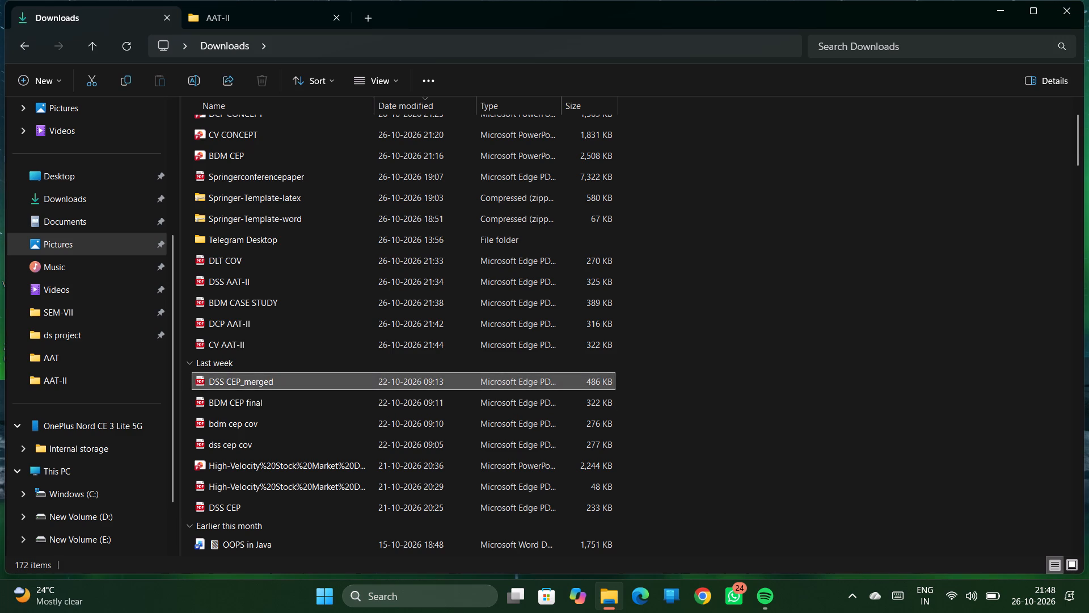
{"action": "scroll", "coordinate": [391, 358], "scroll_direction": "up", "scroll_amount": 12}
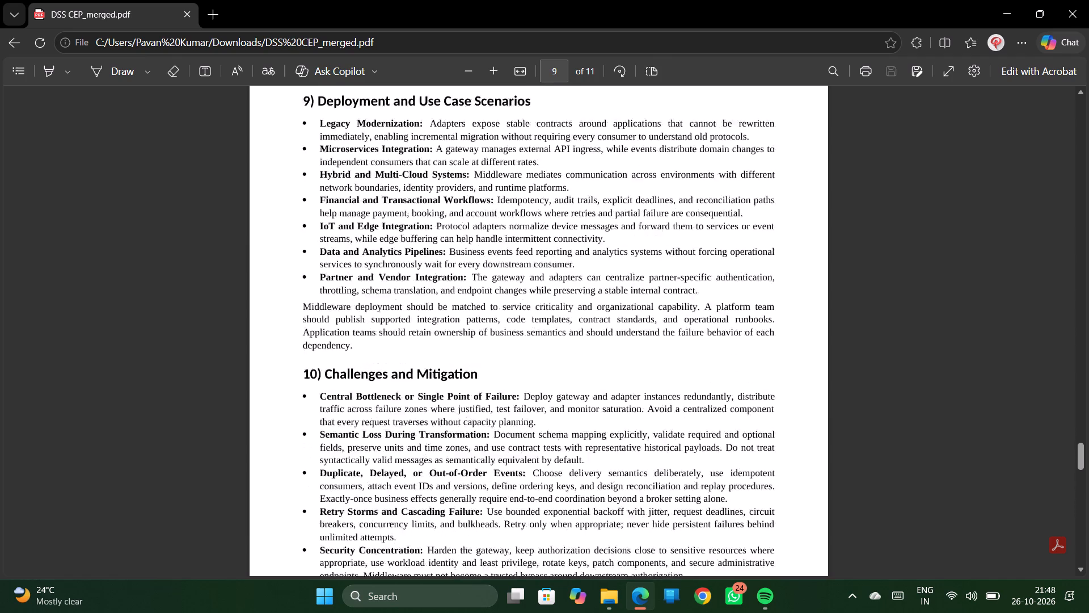
{"action": "scroll", "coordinate": [391, 358], "scroll_direction": "up", "scroll_amount": 20}
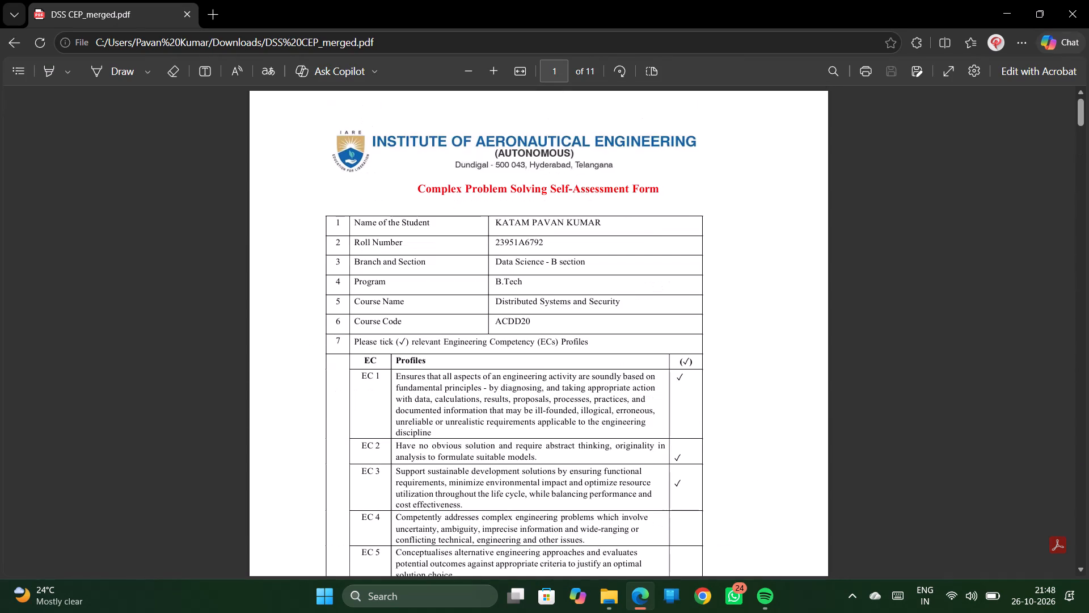
{"action": "scroll", "coordinate": [391, 358], "scroll_direction": "down", "scroll_amount": 10}
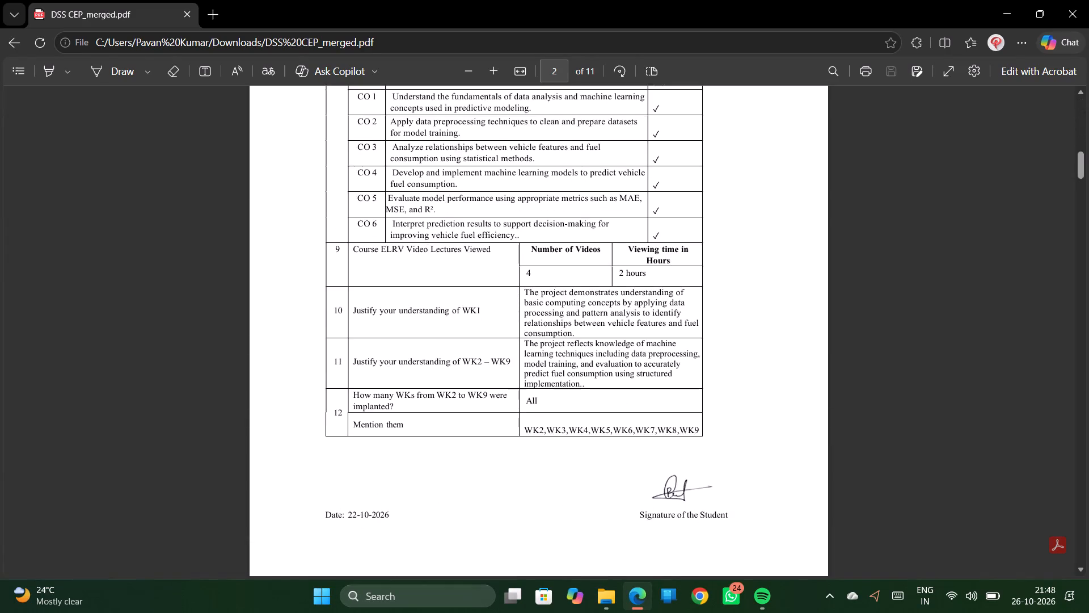
{"action": "scroll", "coordinate": [391, 358], "scroll_direction": "down", "scroll_amount": 3}
{"action": "scroll", "coordinate": [391, 358], "scroll_direction": "up", "scroll_amount": 4}
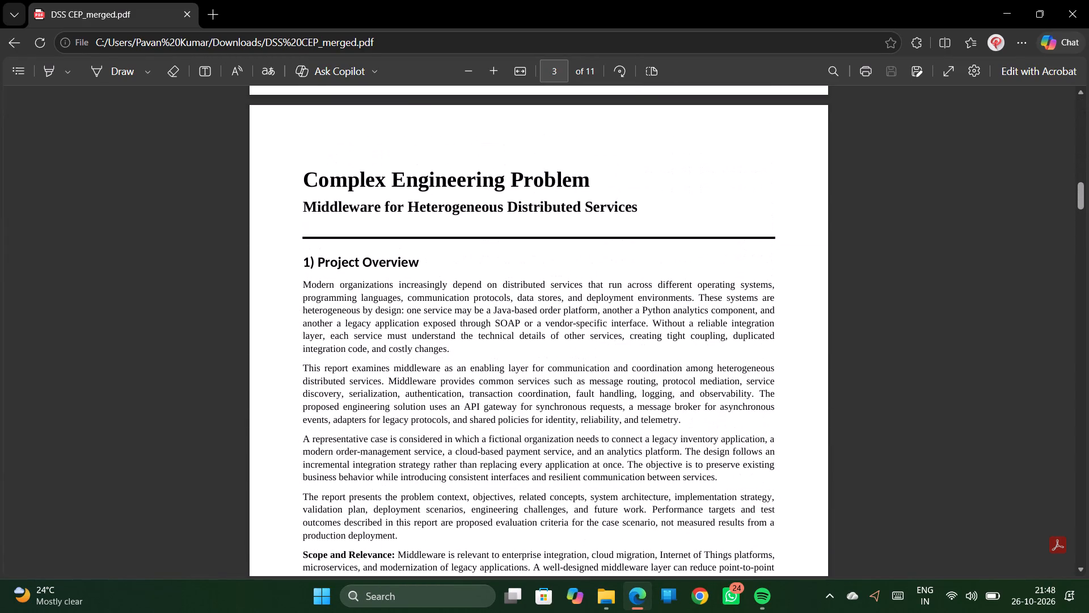
{"action": "scroll", "coordinate": [391, 358], "scroll_direction": "down", "scroll_amount": 7}
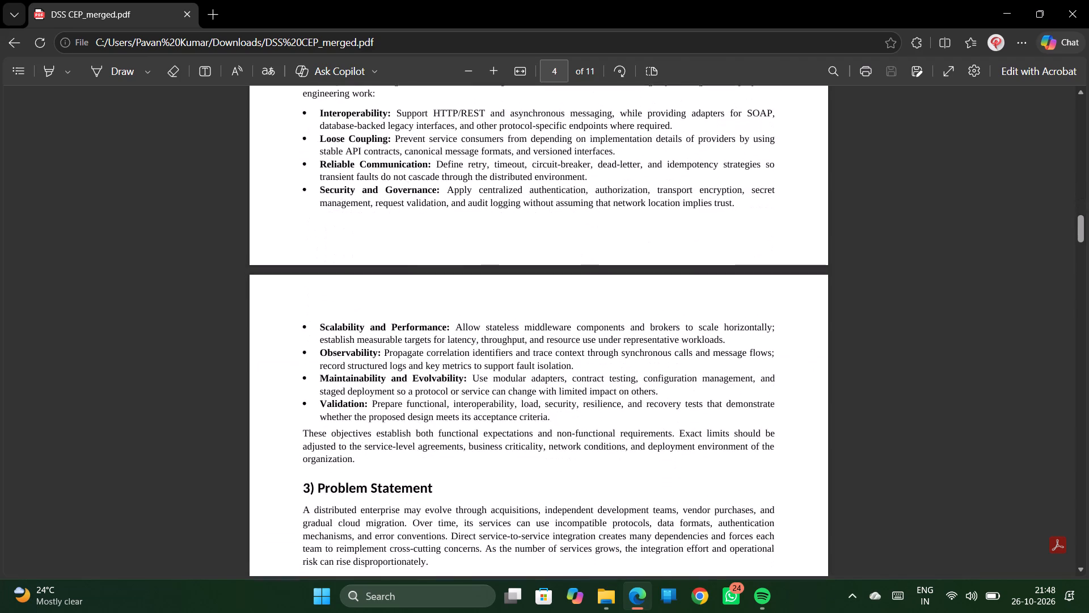
Examine the rest of the DSS CEP_merged report through its references on the last page, and close it.
{"action": "scroll", "coordinate": [391, 358], "scroll_direction": "down", "scroll_amount": 13}
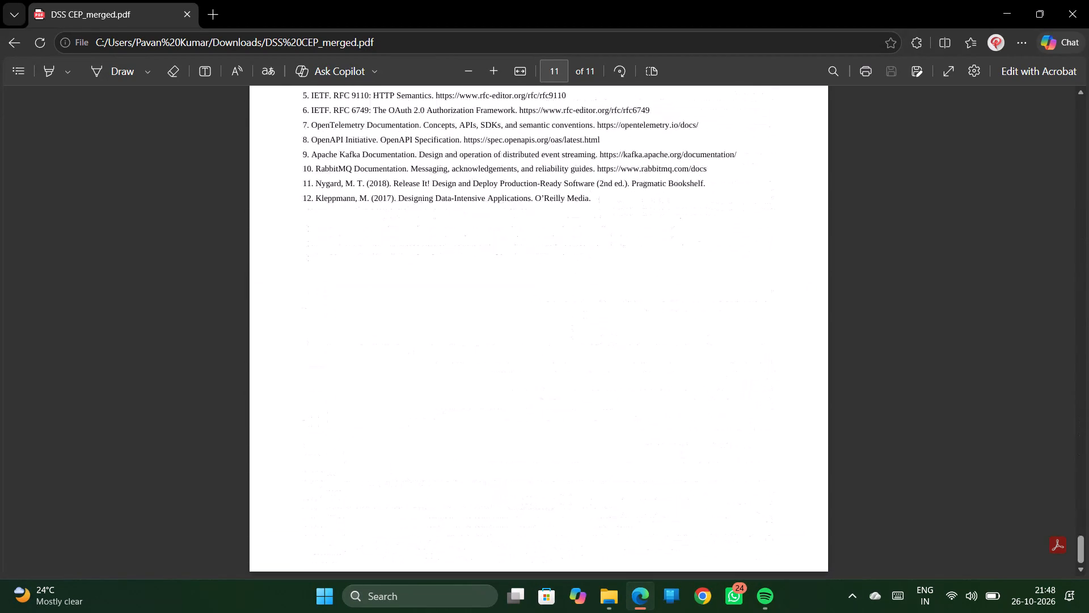
{"action": "left_click", "coordinate": [1088, 0]}
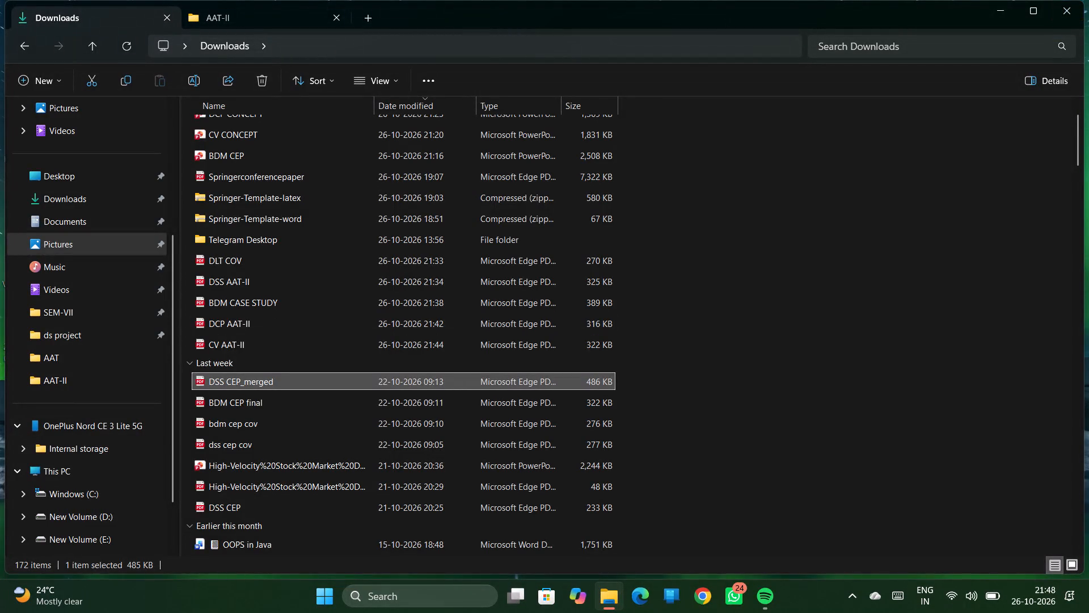
Open the BDM CEP final PDF from Downloads, examine its self-assessment form and report pages to the end, and close it.
{"action": "double_click", "coordinate": [340, 406]}
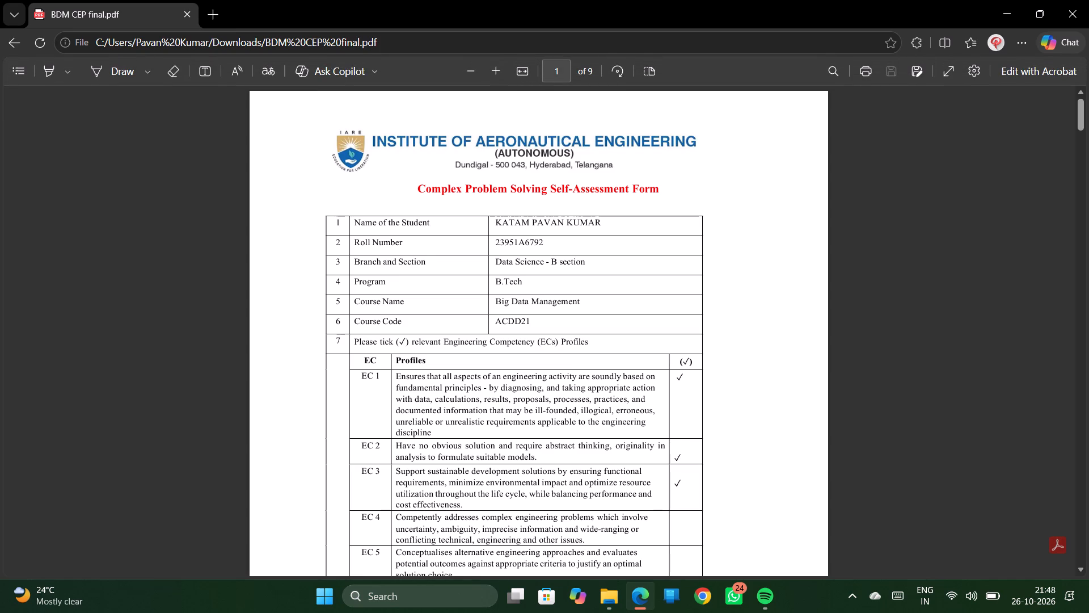
{"action": "scroll", "coordinate": [492, 377], "scroll_direction": "down", "scroll_amount": 8}
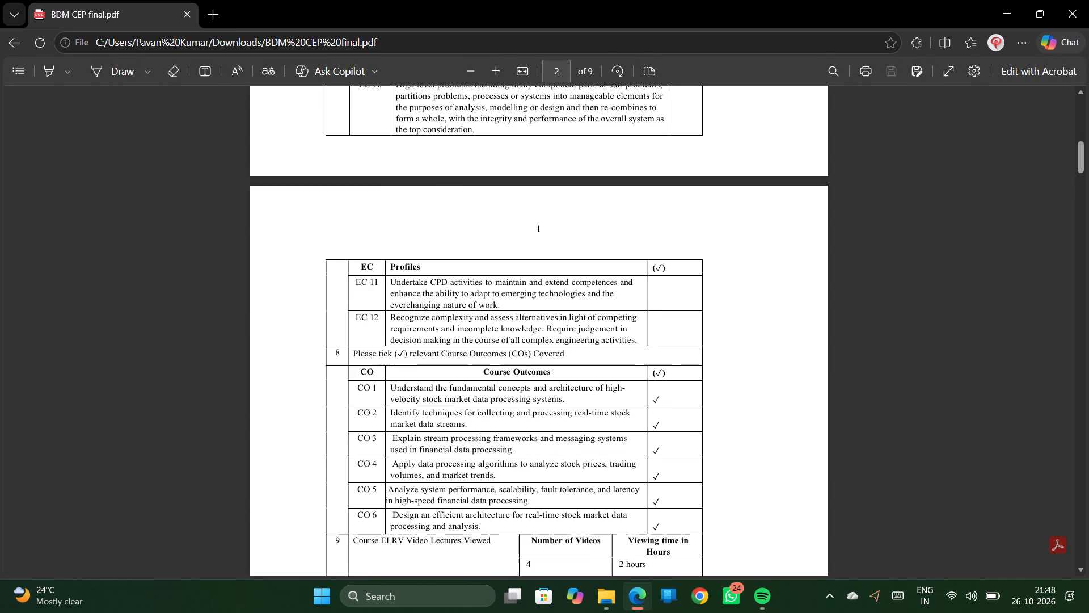
{"action": "scroll", "coordinate": [492, 377], "scroll_direction": "down", "scroll_amount": 7}
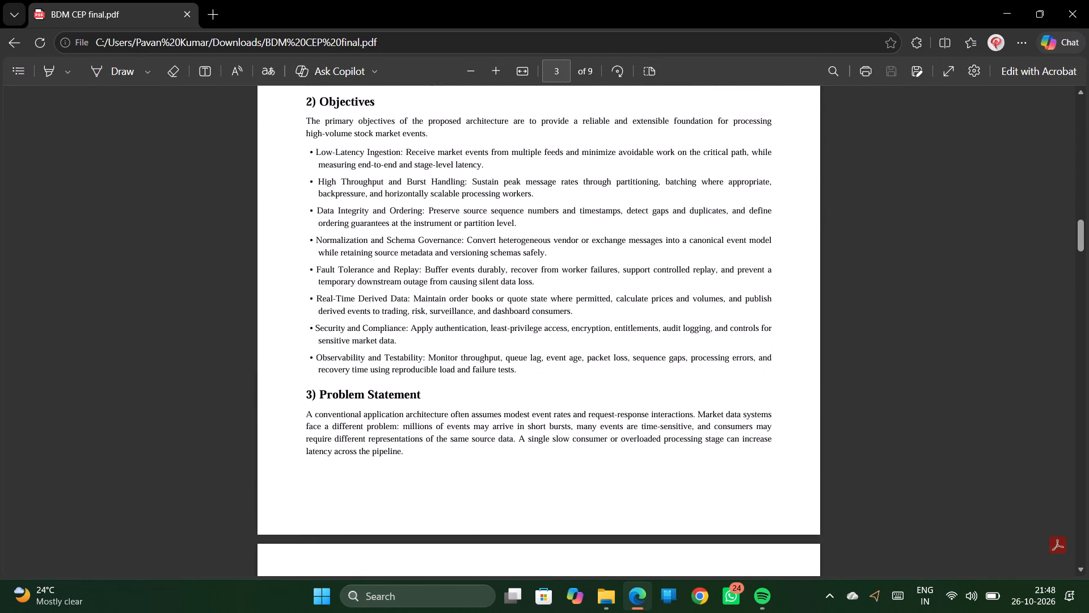
{"action": "scroll", "coordinate": [492, 377], "scroll_direction": "down", "scroll_amount": 17}
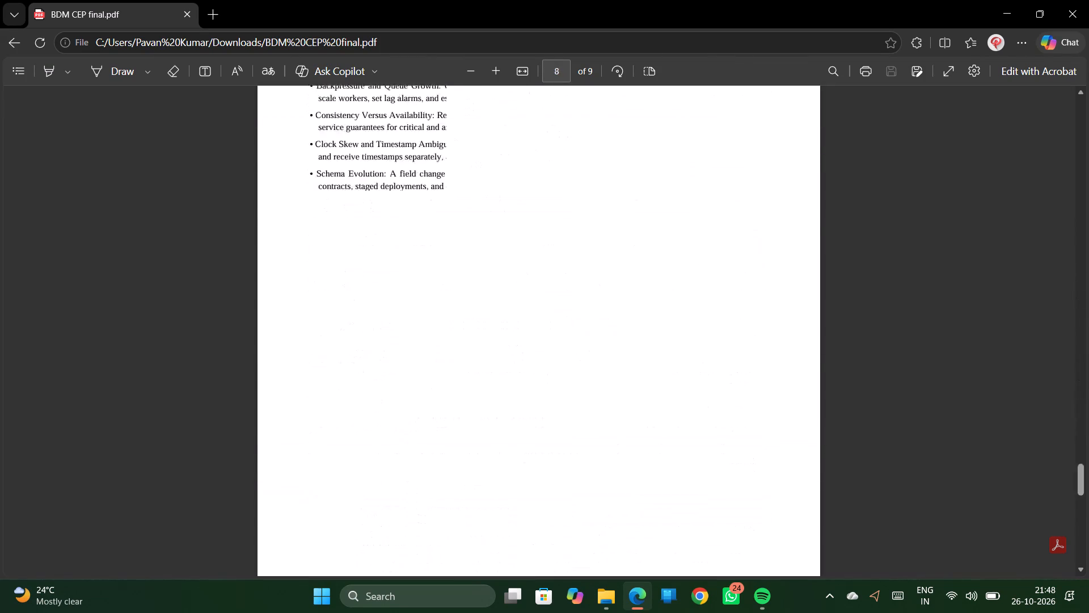
{"action": "scroll", "coordinate": [492, 377], "scroll_direction": "down", "scroll_amount": 1}
{"action": "left_click", "coordinate": [1088, 1]}
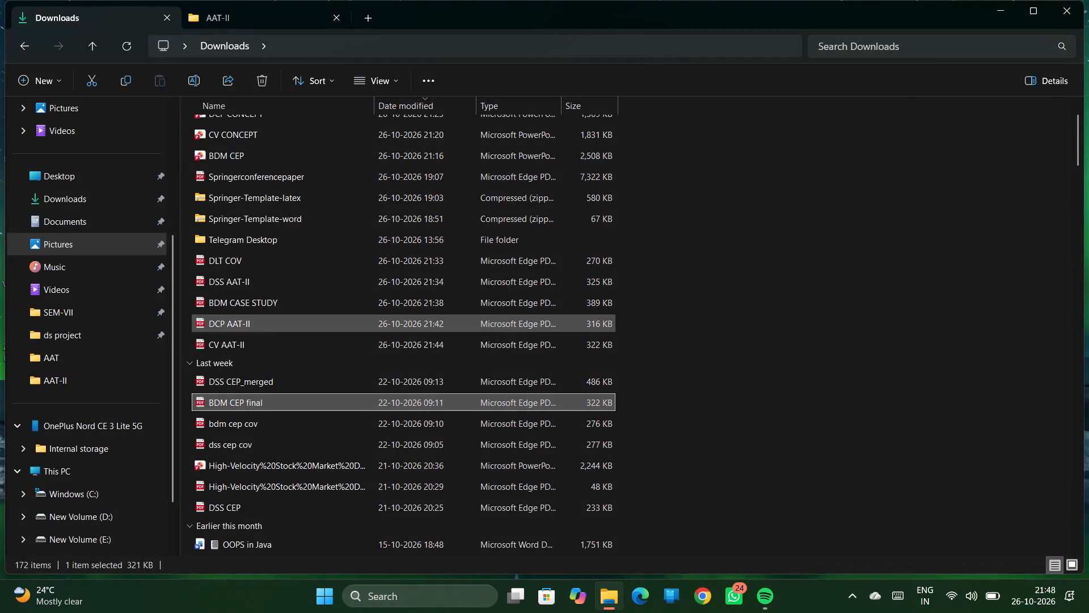
Delete the bdm cep cov and dss cep cov PDFs from the Downloads folder.
{"action": "scroll", "coordinate": [421, 352], "scroll_direction": "down", "scroll_amount": 2}
{"action": "left_click", "coordinate": [353, 338]}
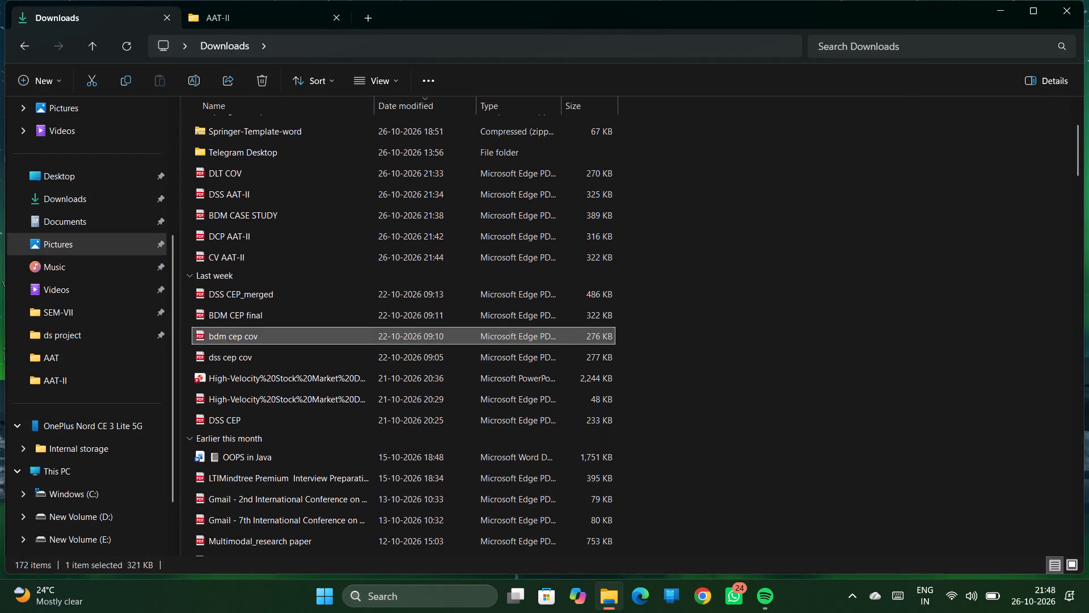
{"action": "key", "text": "Delete"}
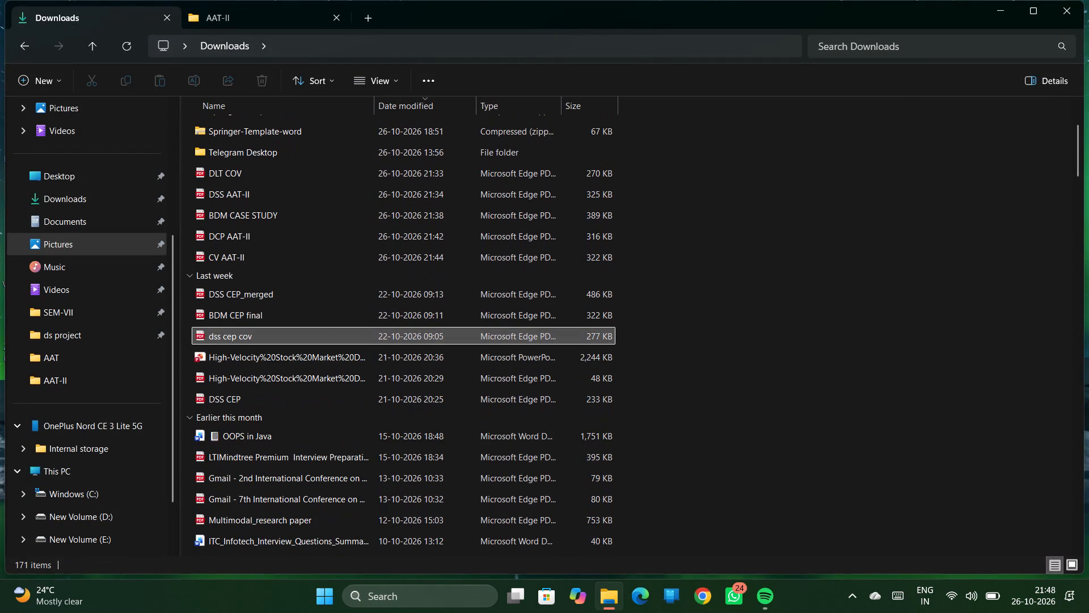
{"action": "left_click", "coordinate": [353, 338]}
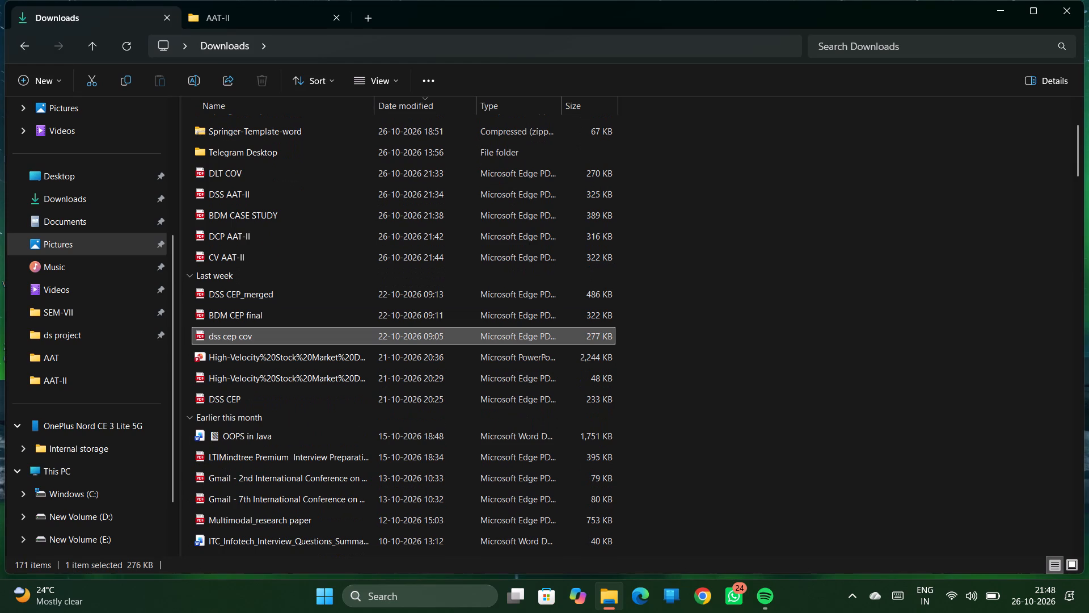
{"action": "key", "text": "Delete"}
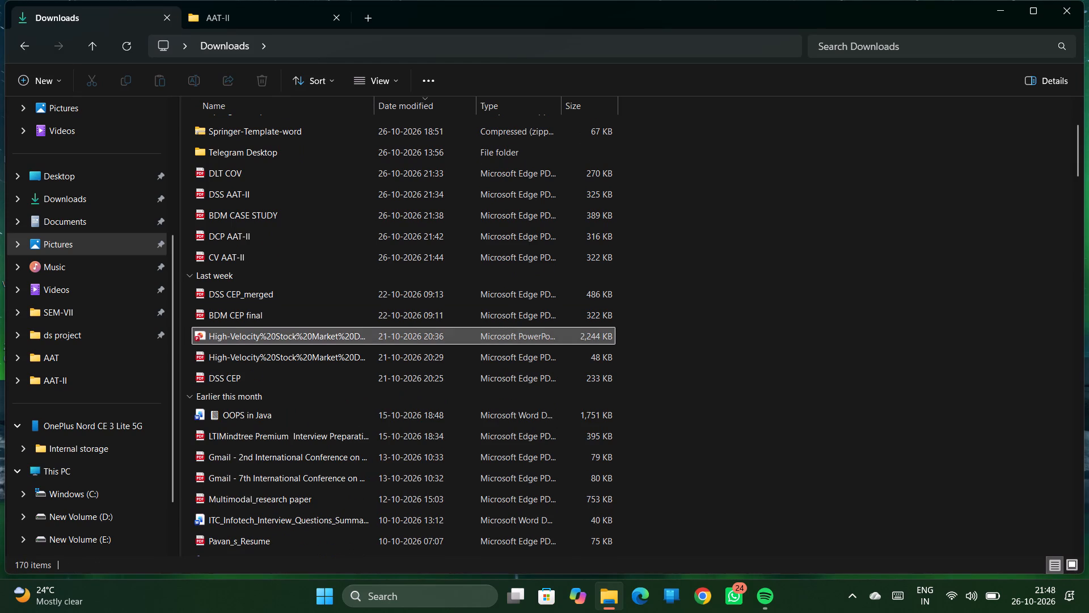
Review the High-Velocity Stock Market Data Processing Architecture presentation through its last slide, close it, and delete it from Downloads.
{"action": "double_click", "coordinate": [311, 338]}
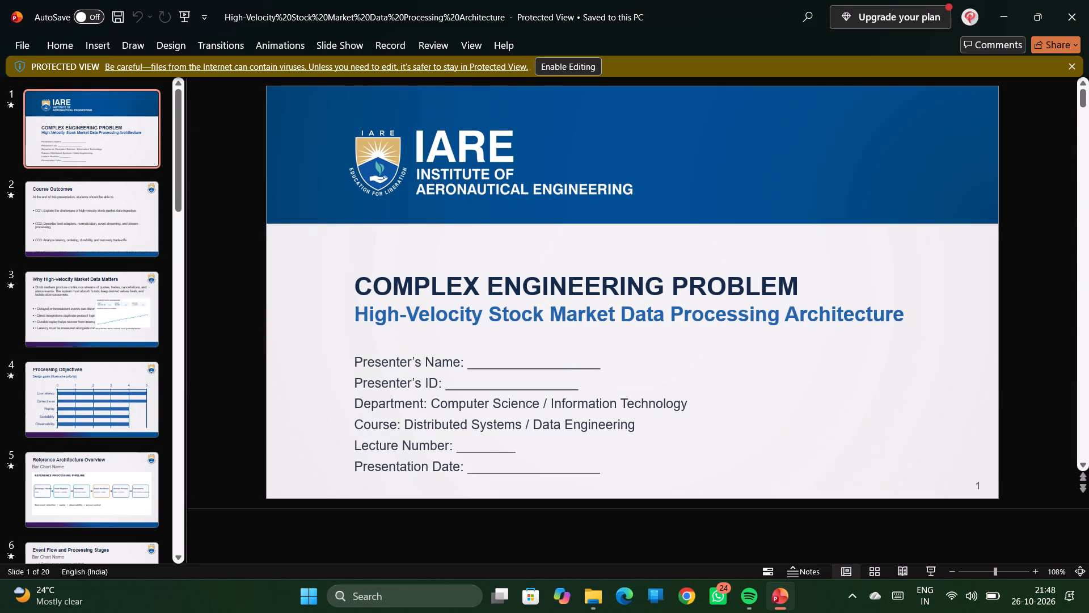
{"action": "scroll", "coordinate": [697, 208], "scroll_direction": "down", "scroll_amount": 8}
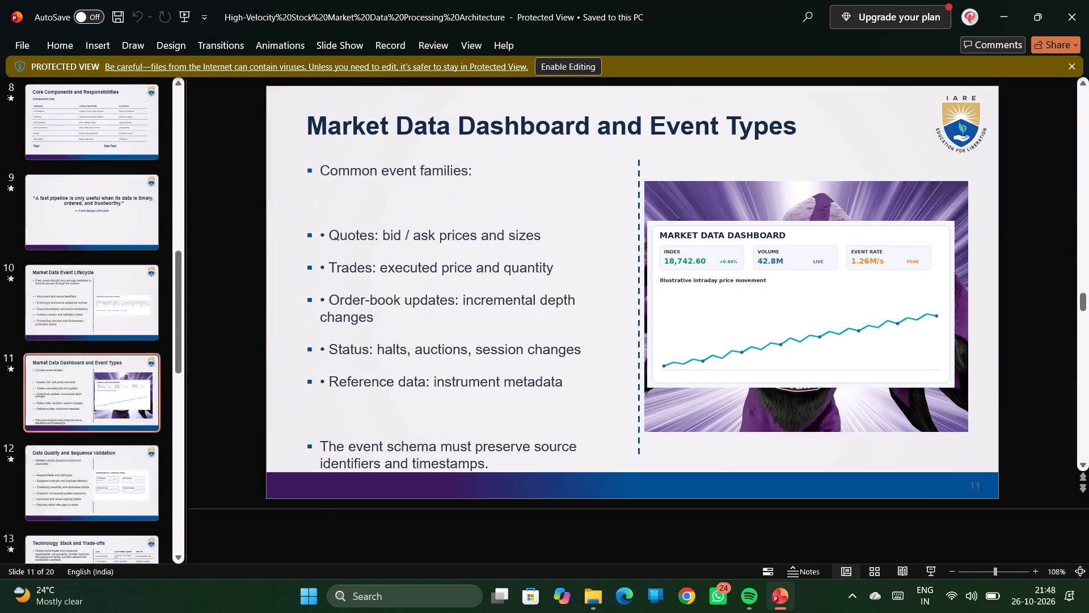
{"action": "scroll", "coordinate": [697, 208], "scroll_direction": "down", "scroll_amount": 9}
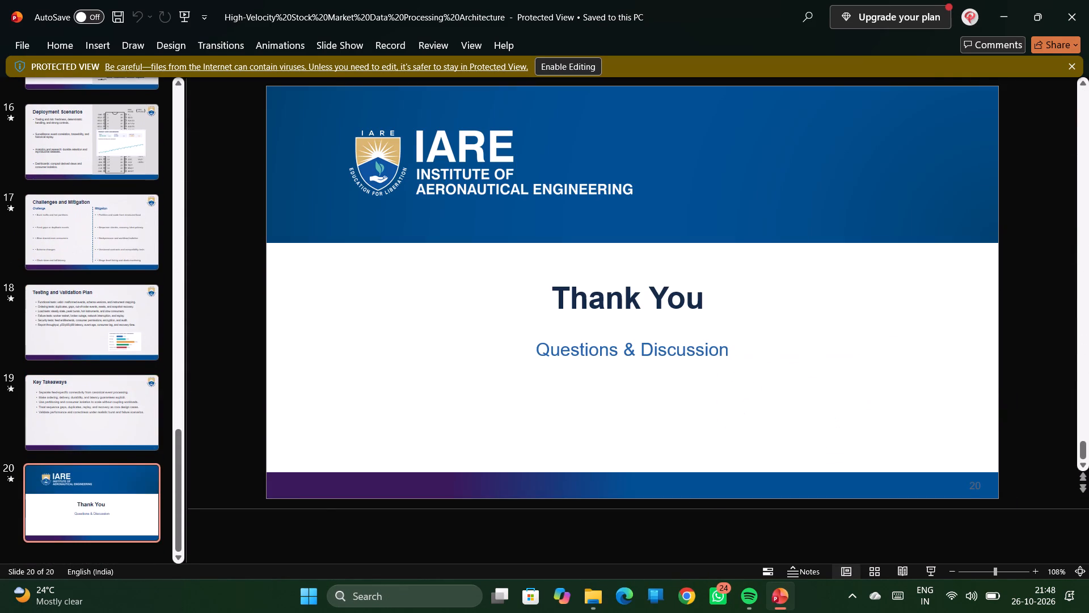
{"action": "left_click", "coordinate": [1088, 0]}
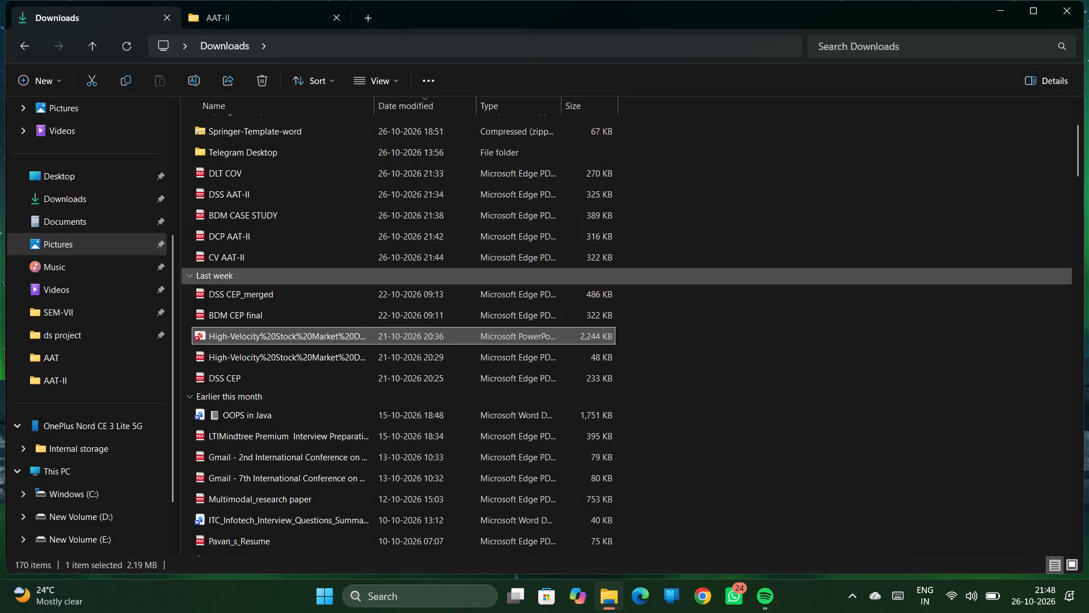
{"action": "key", "text": "Delete"}
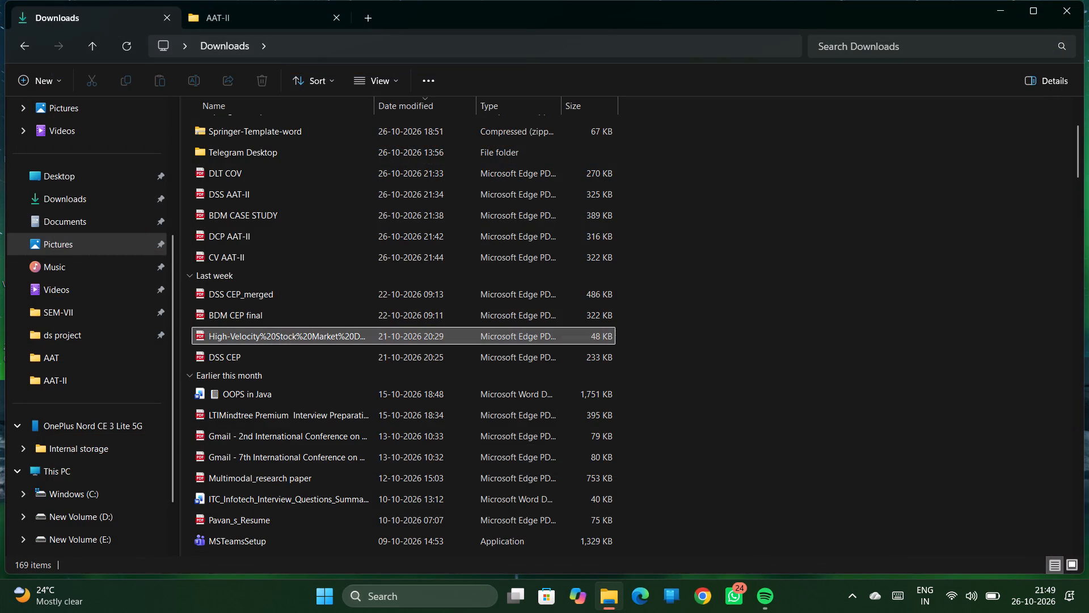
Check the contents of the High-Velocity Stock Market Data Processing Architecture and DSS CEP PDFs and delete both from Downloads.
{"action": "double_click", "coordinate": [369, 330]}
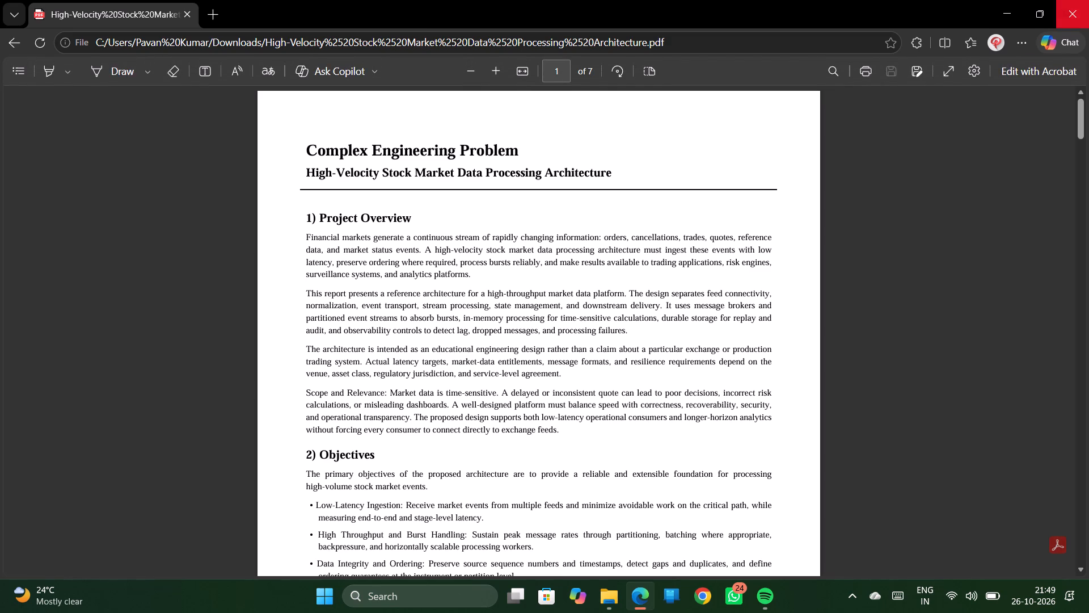
{"action": "left_click", "coordinate": [1088, 0]}
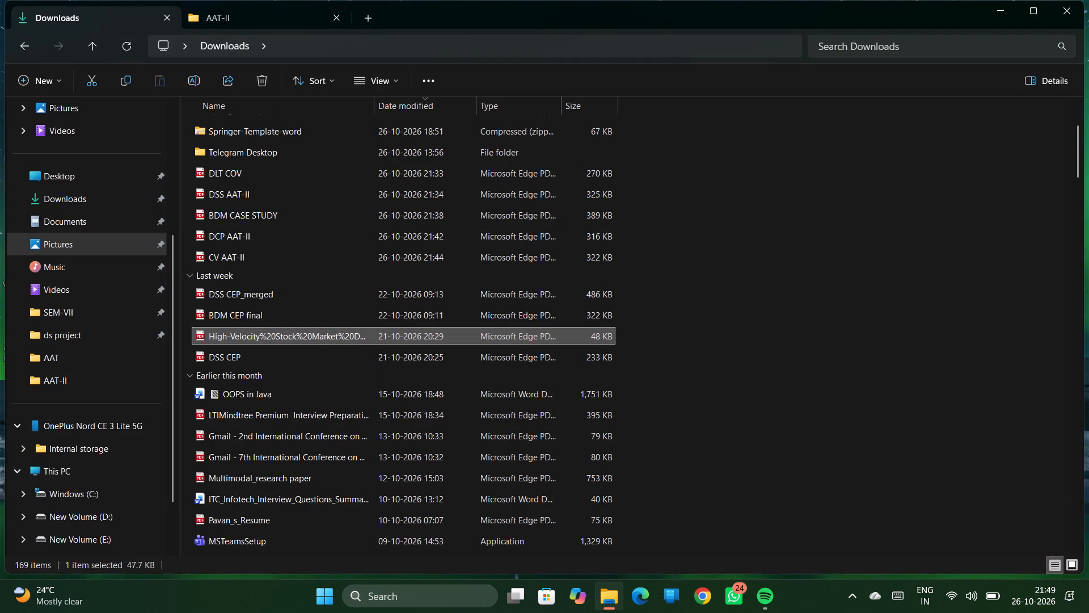
{"action": "double_click", "coordinate": [278, 355]}
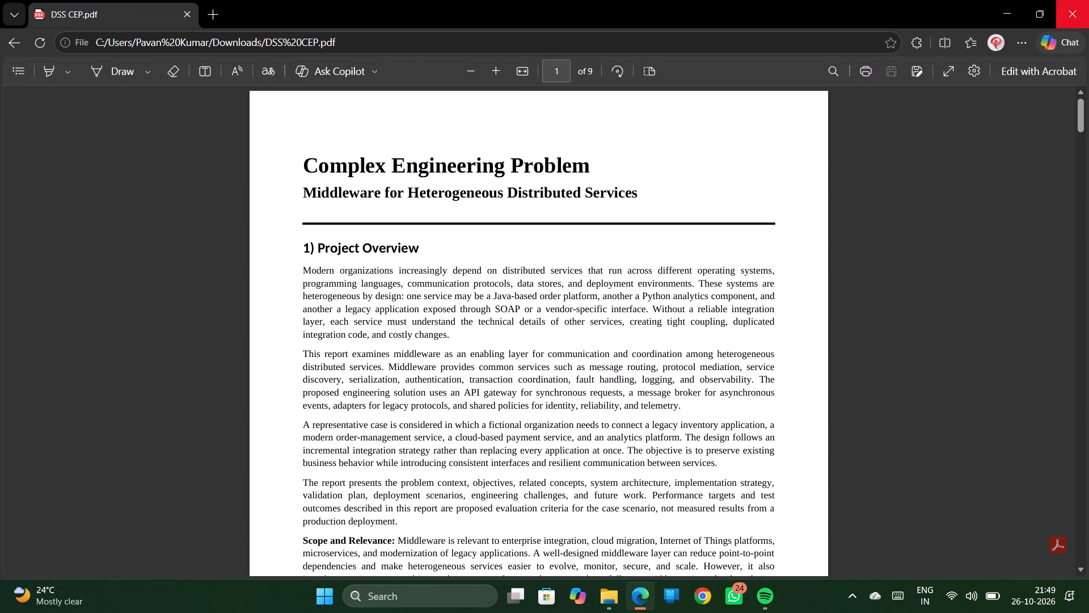
{"action": "left_click", "coordinate": [1088, 0]}
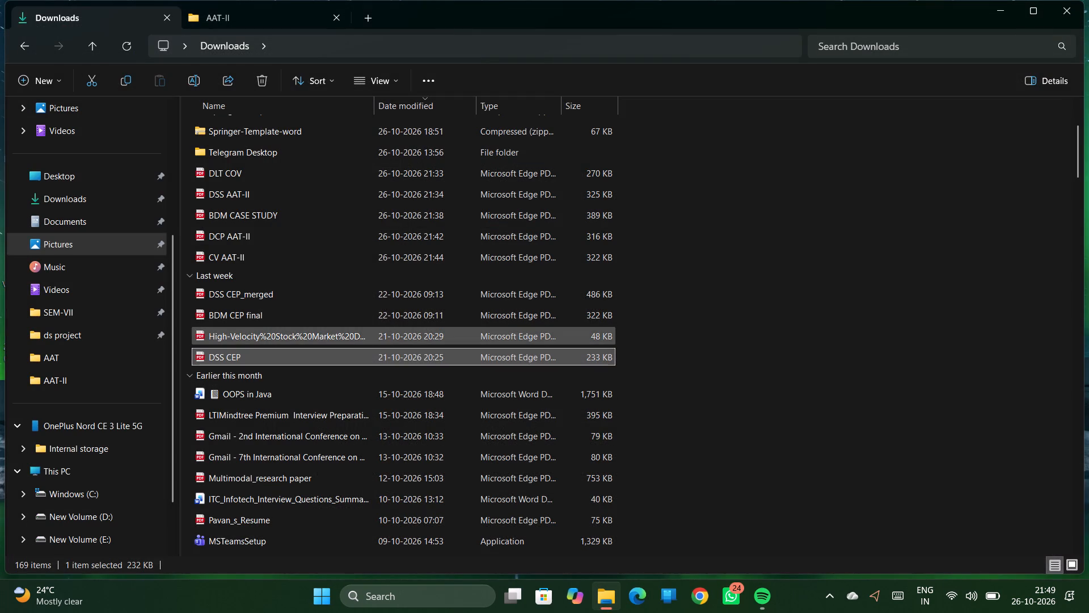
{"action": "left_click_drag", "start_coordinate": [370, 334], "coordinate": [365, 365]}
{"action": "left_click", "coordinate": [365, 365]}
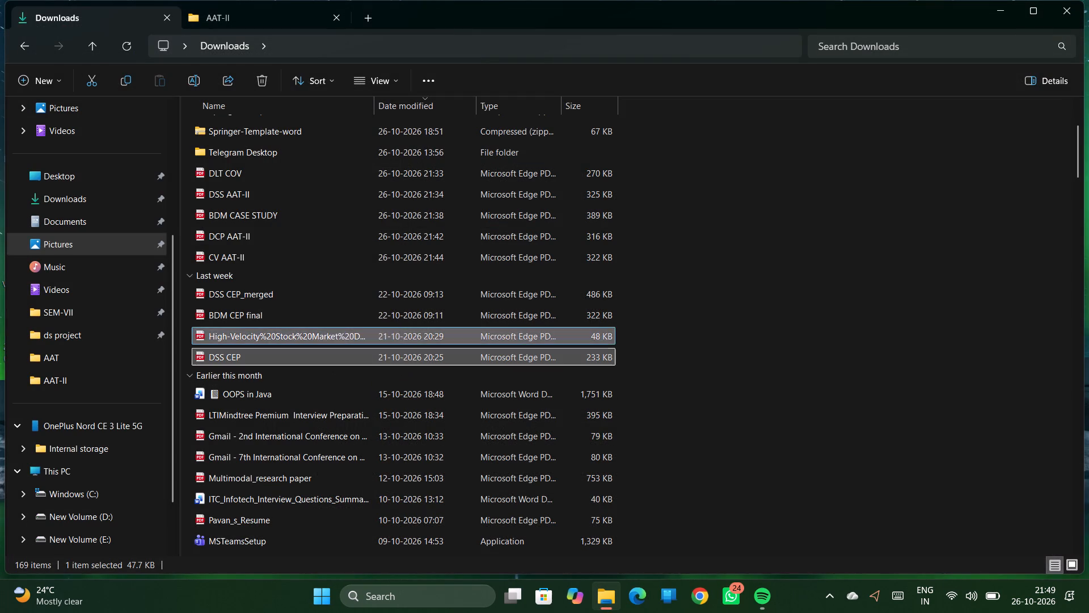
{"action": "key", "text": "Delete"}
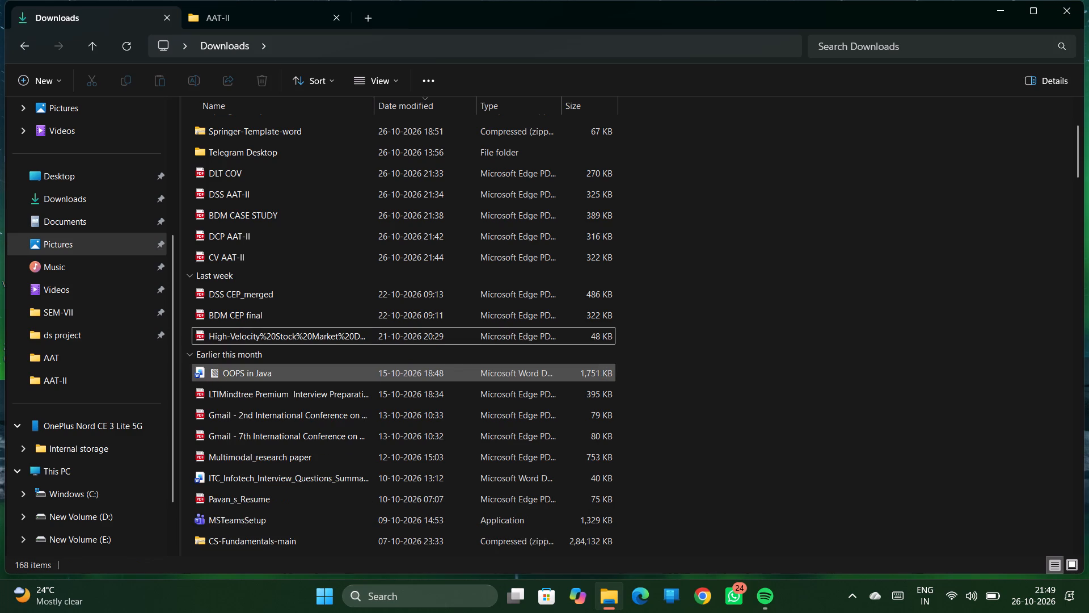
{"action": "left_click", "coordinate": [348, 333]}
{"action": "key", "text": "Delete"}
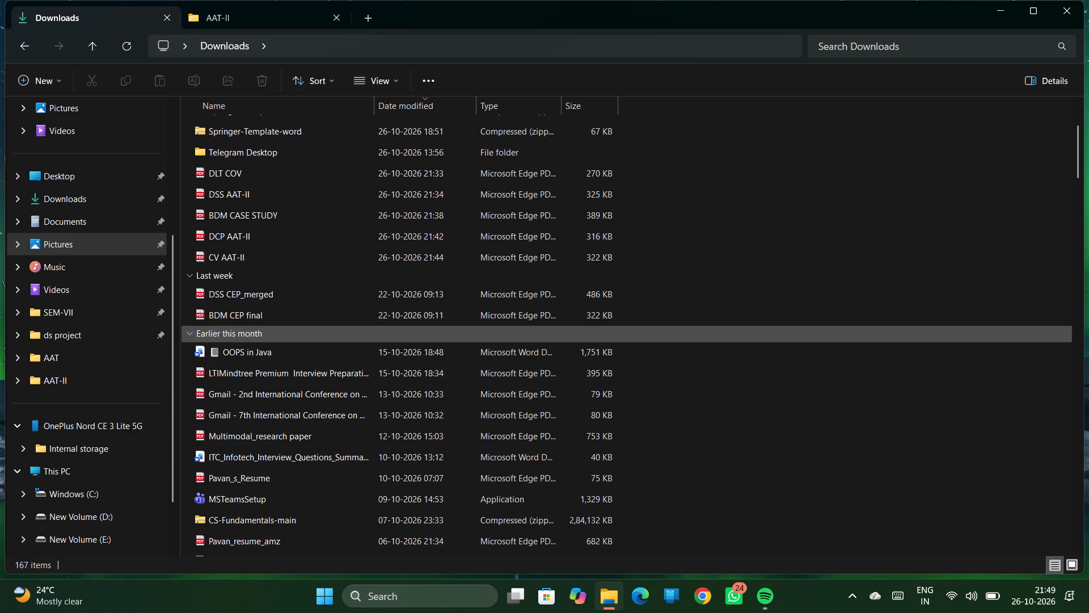
Delete the LTIMindtree Premium interview preparation PDF and the ITC_Infotech_Interview_Questions Word document from Downloads.
{"action": "left_click", "coordinate": [348, 376]}
{"action": "key", "text": "Delete"}
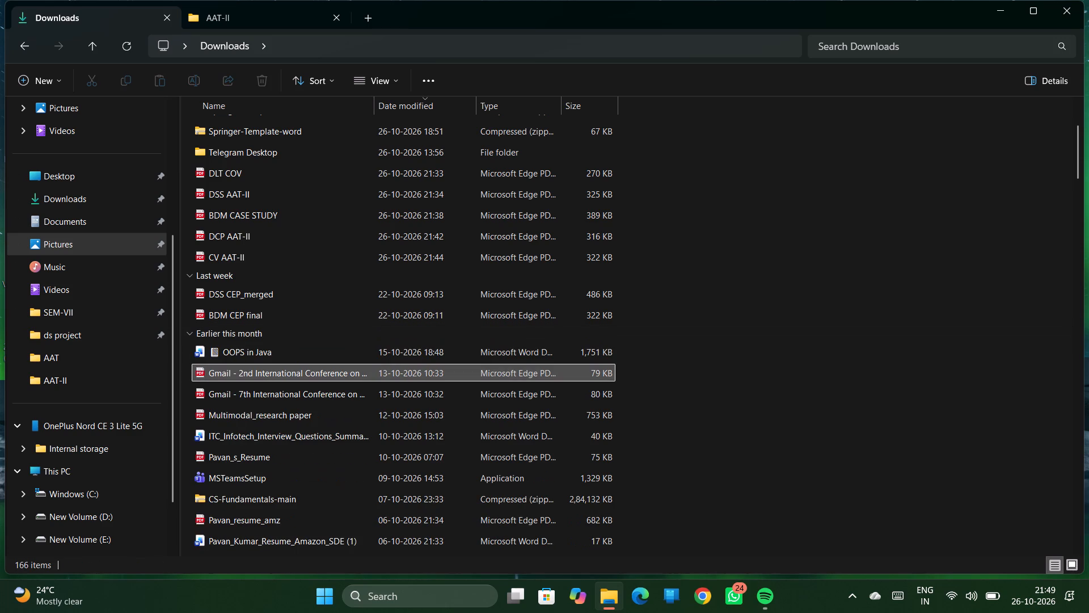
{"action": "left_click", "coordinate": [328, 429]}
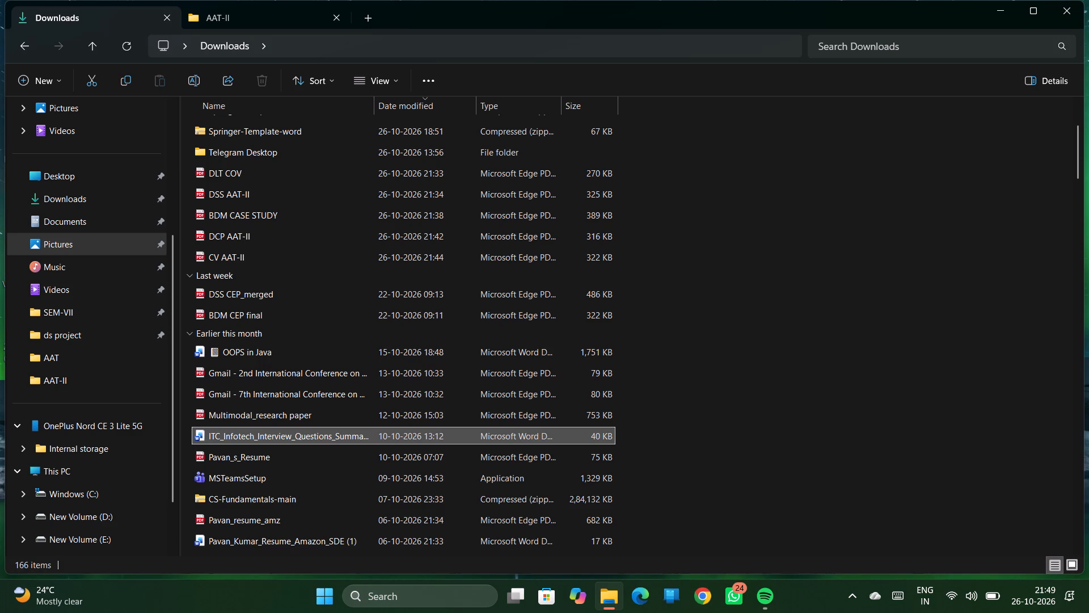
{"action": "key", "text": "Delete"}
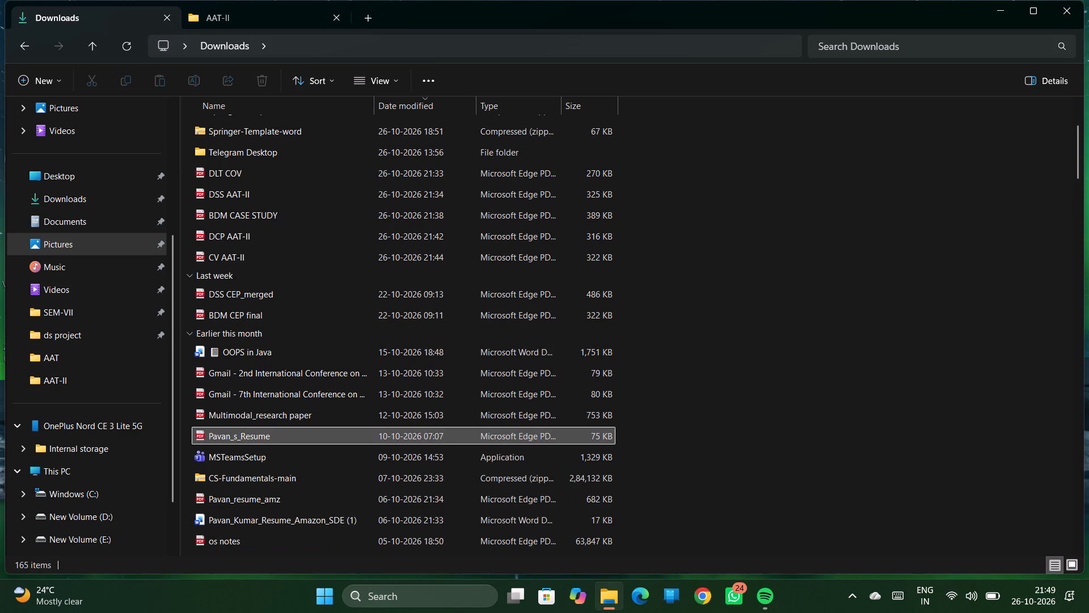
Delete the student-named AAT presentation and the single perceptron presentation, both from earlier this month, from Downloads.
{"action": "scroll", "coordinate": [328, 429], "scroll_direction": "down", "scroll_amount": 2}
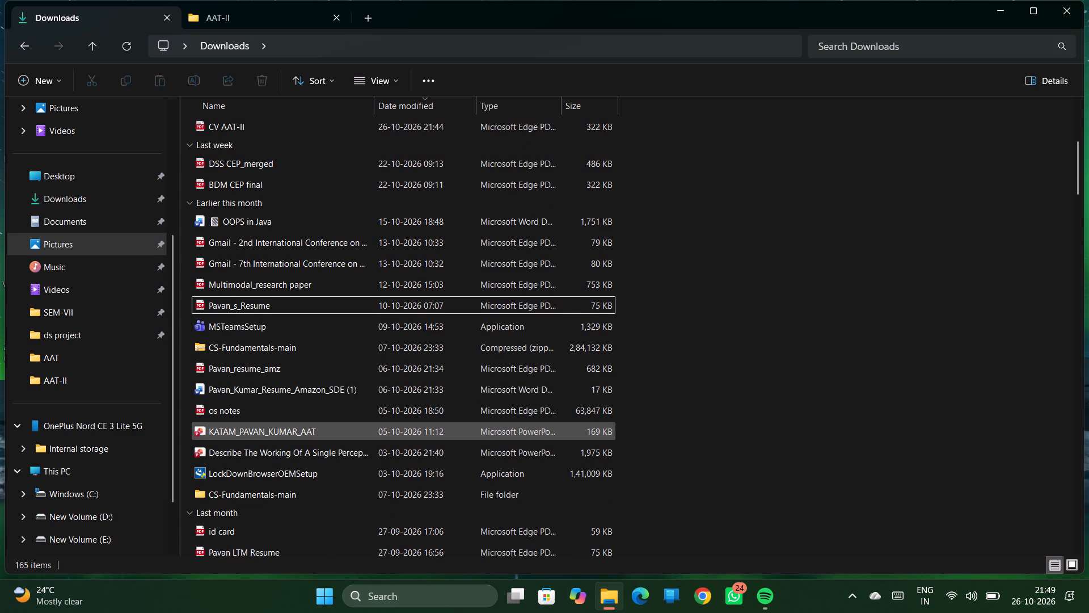
{"action": "left_click", "coordinate": [328, 429]}
{"action": "key", "text": "Delete"}
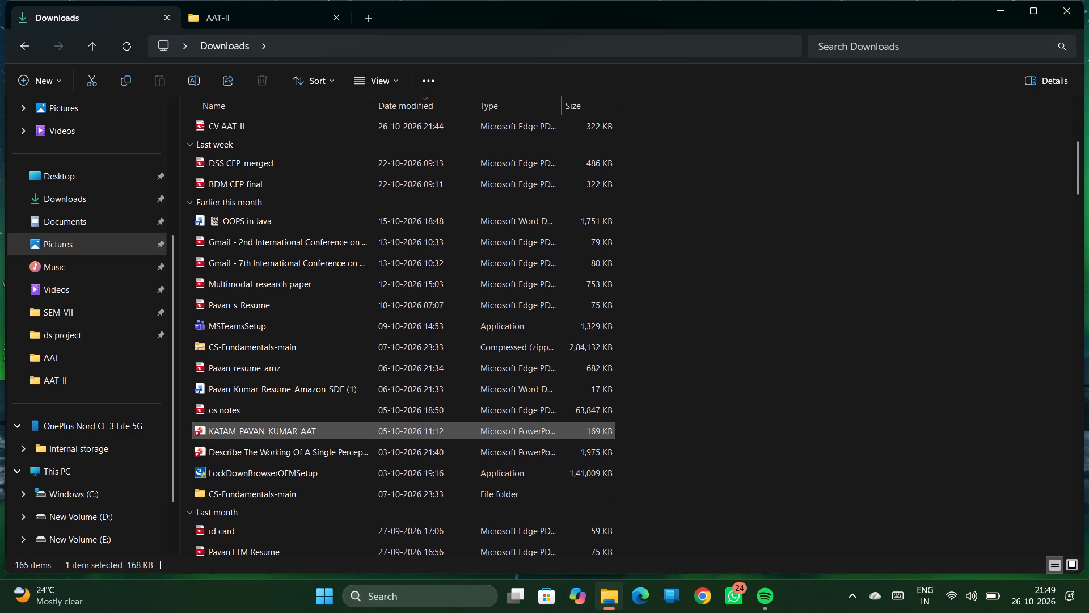
{"action": "left_click", "coordinate": [328, 429]}
{"action": "key", "text": "Delete"}
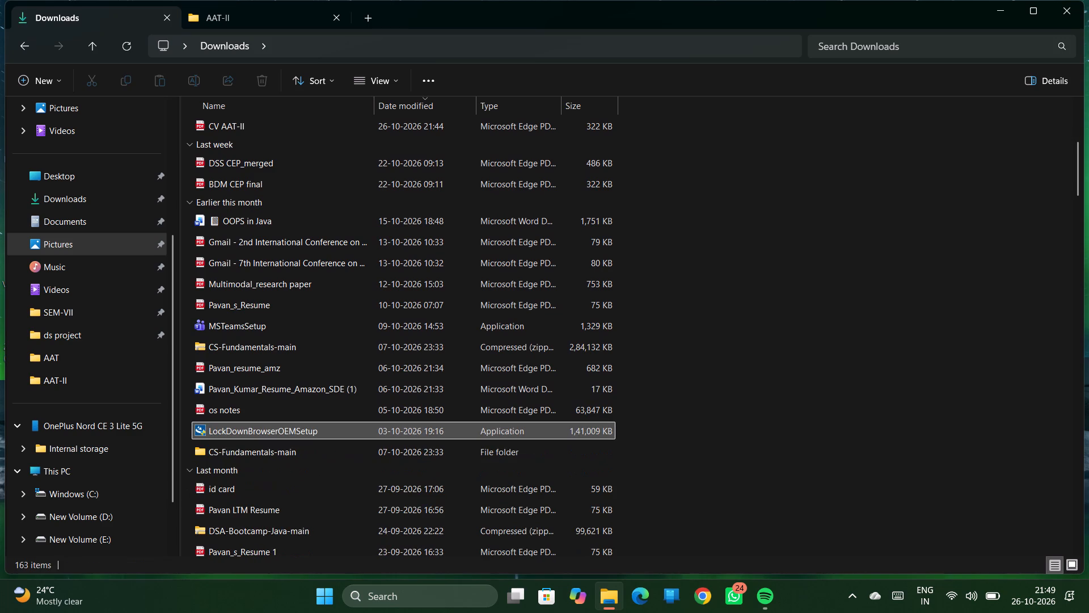
Delete the LTM resume PDF from last month's files in Downloads.
{"action": "left_click", "coordinate": [294, 503]}
{"action": "key", "text": "Delete"}
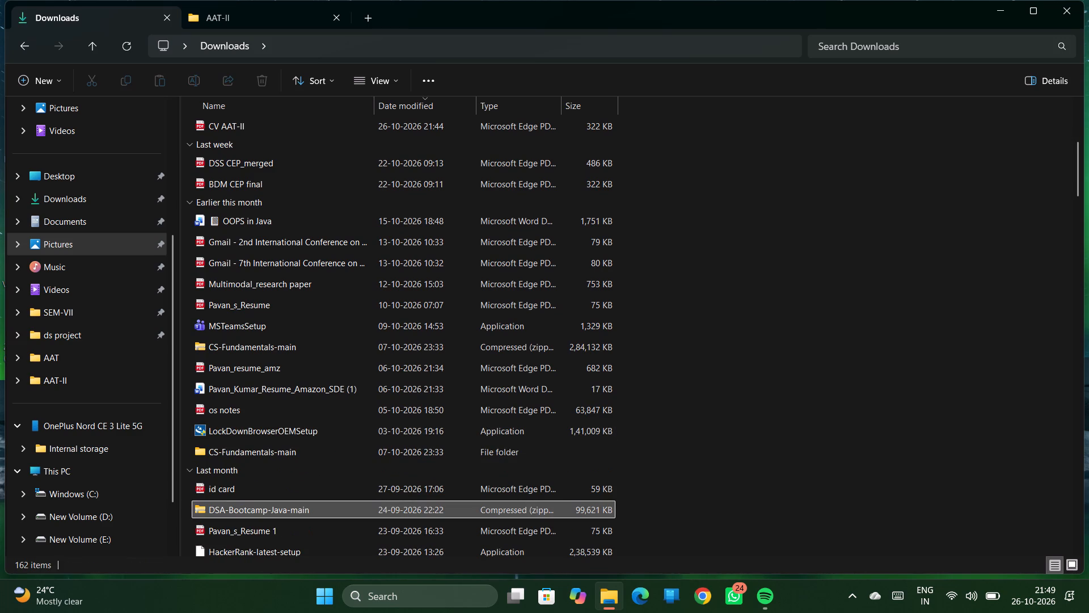
Delete the Virtusa _Interview _Questions PDF in last month's files from Downloads.
{"action": "scroll", "coordinate": [294, 503], "scroll_direction": "down", "scroll_amount": 1}
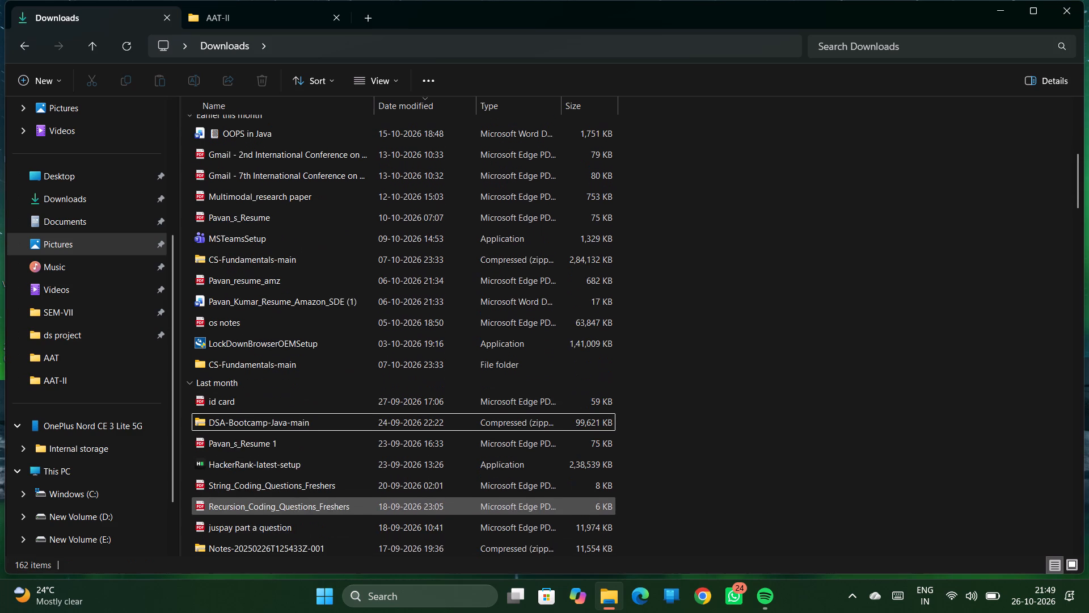
{"action": "scroll", "coordinate": [294, 503], "scroll_direction": "down", "scroll_amount": 1}
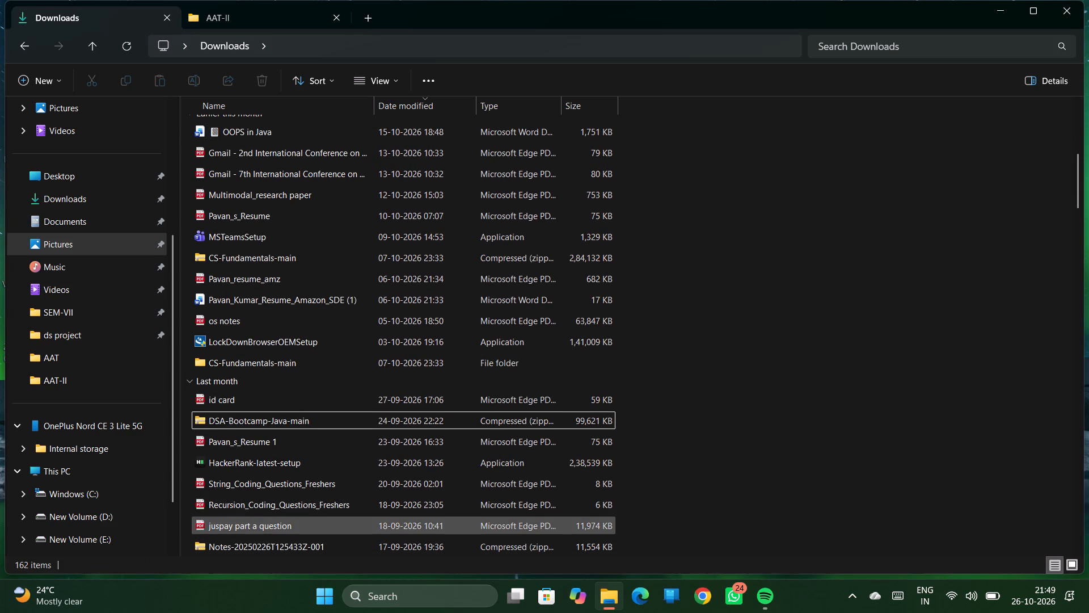
{"action": "scroll", "coordinate": [286, 524], "scroll_direction": "down", "scroll_amount": 1}
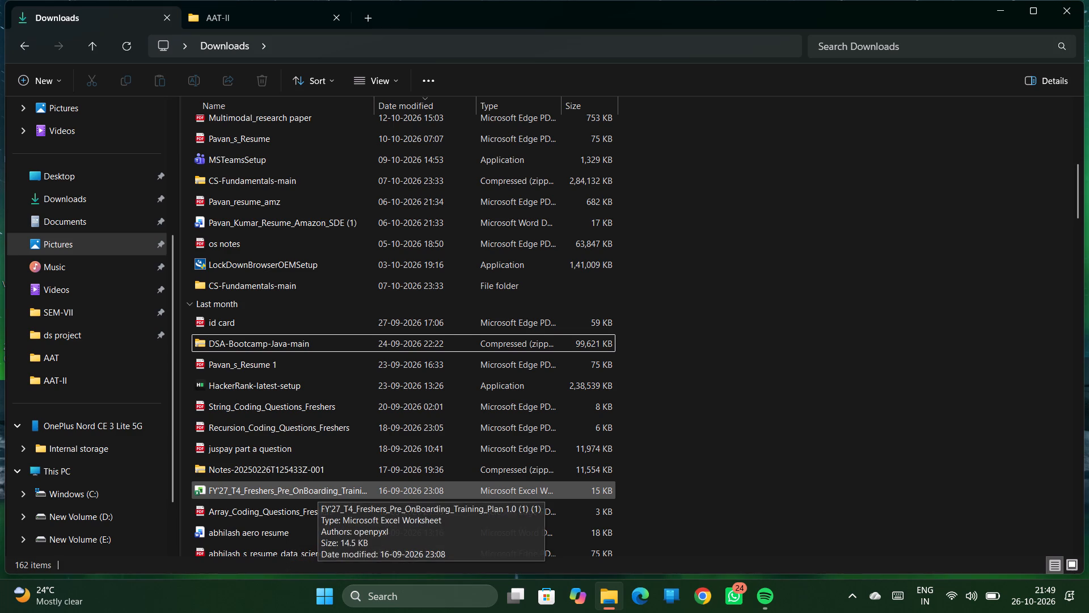
{"action": "scroll", "coordinate": [288, 465], "scroll_direction": "down", "scroll_amount": 1}
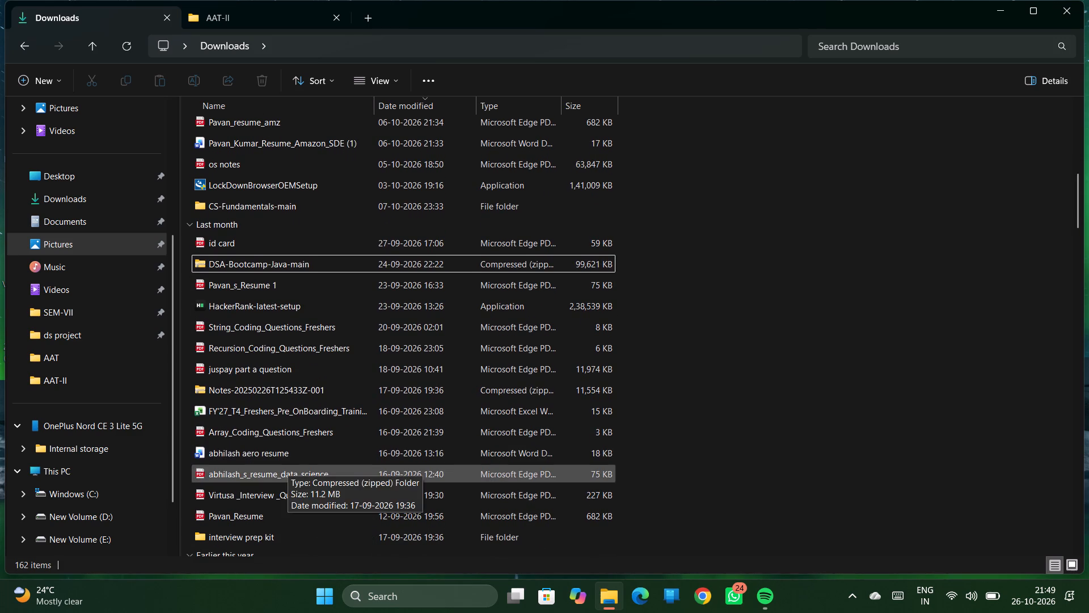
{"action": "left_click", "coordinate": [284, 460]}
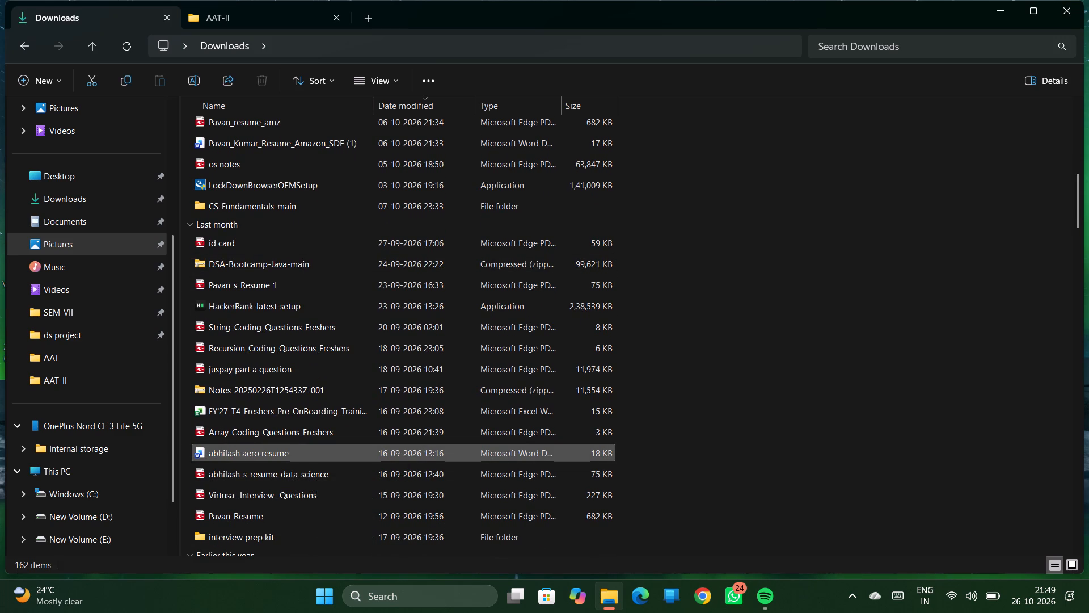
{"action": "left_click", "coordinate": [302, 497]}
{"action": "key", "text": "Delete"}
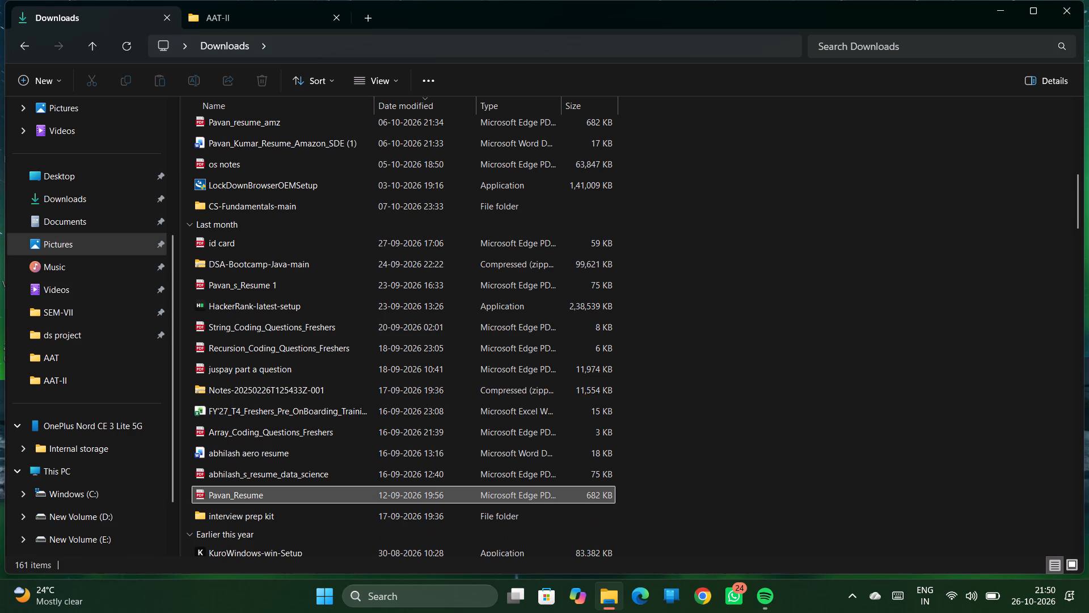
Open the id card PDF from last month's files to check its contents, and close it again.
{"action": "double_click", "coordinate": [336, 249]}
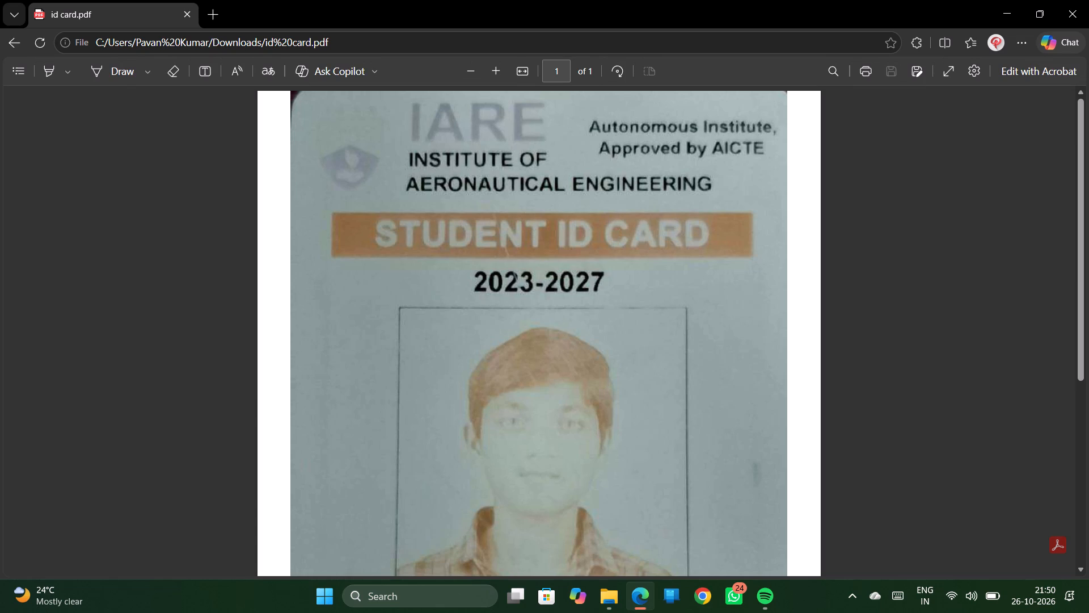
{"action": "left_click", "coordinate": [1088, 0]}
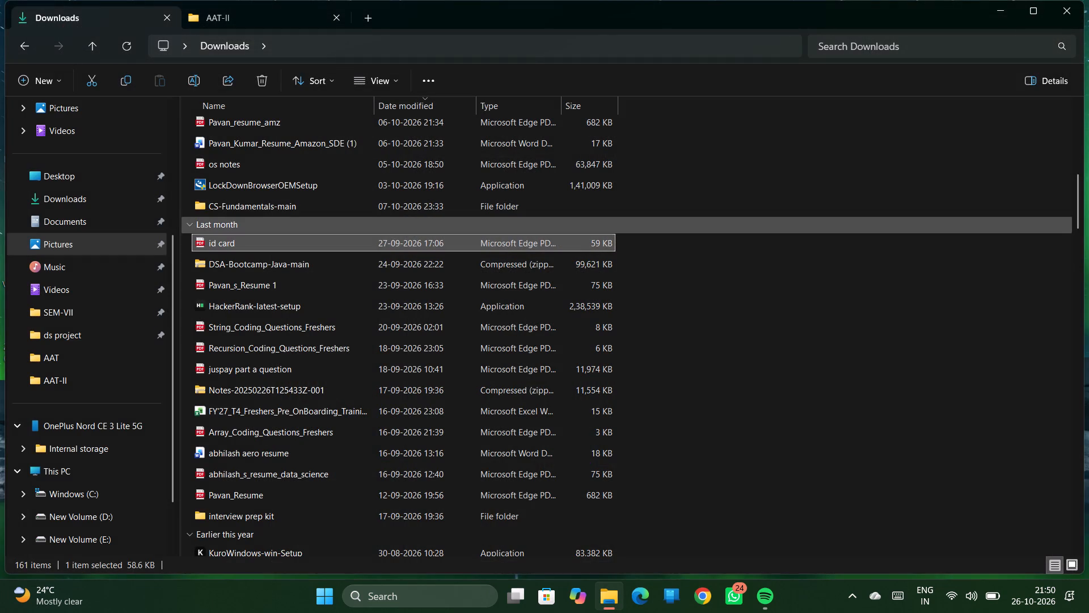
Look back over the Downloads list up to today's files and close the file window to return to the desktop.
{"action": "scroll", "coordinate": [424, 242], "scroll_direction": "up", "scroll_amount": 2}
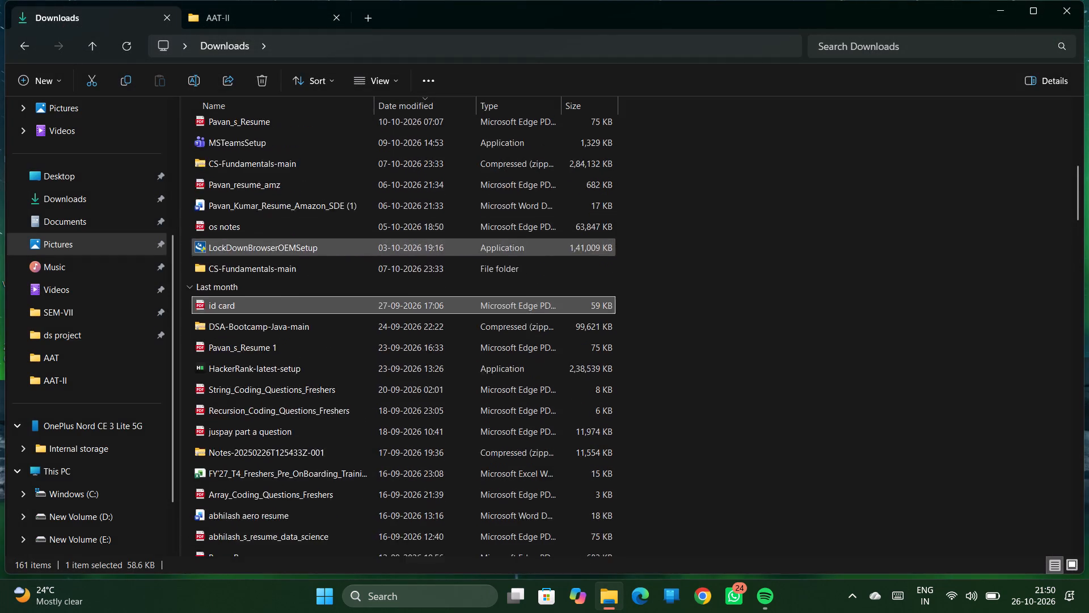
{"action": "scroll", "coordinate": [424, 242], "scroll_direction": "up", "scroll_amount": 7}
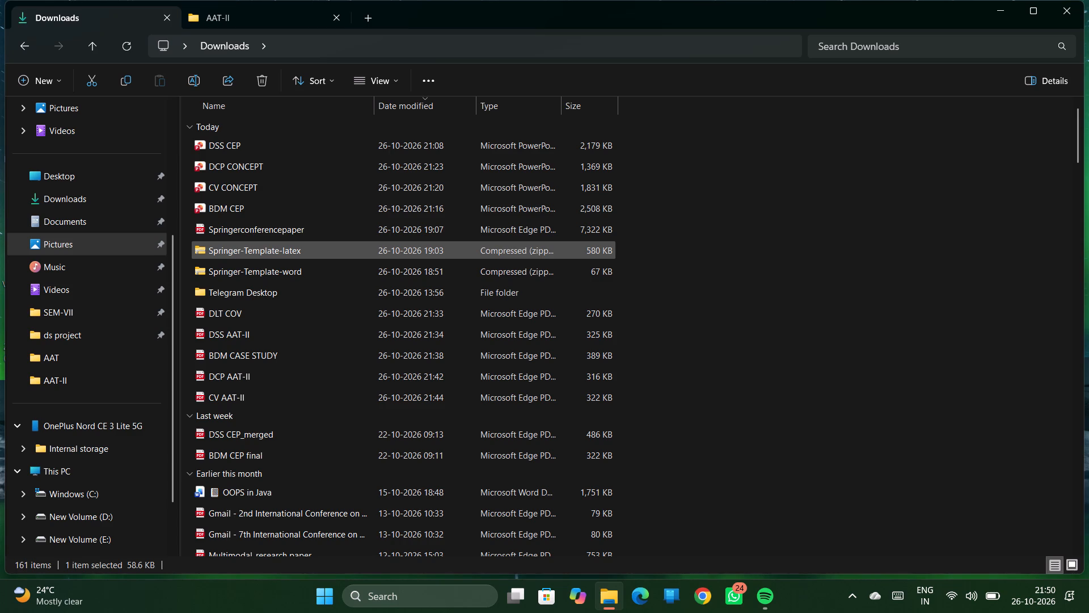
{"action": "left_click", "coordinate": [1073, 16]}
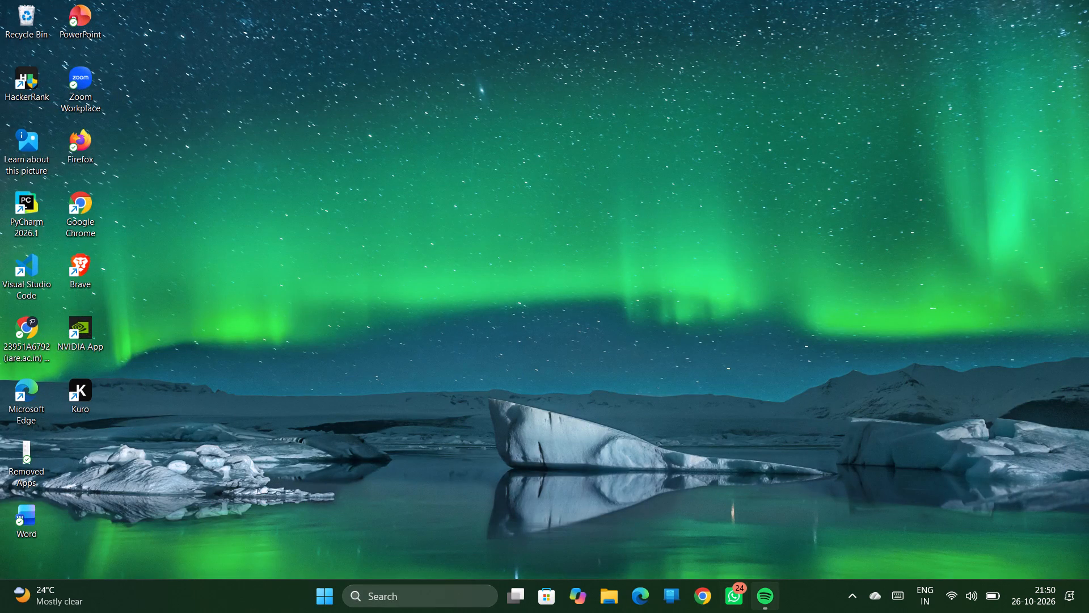
{"action": "left_click", "coordinate": [830, 451]}
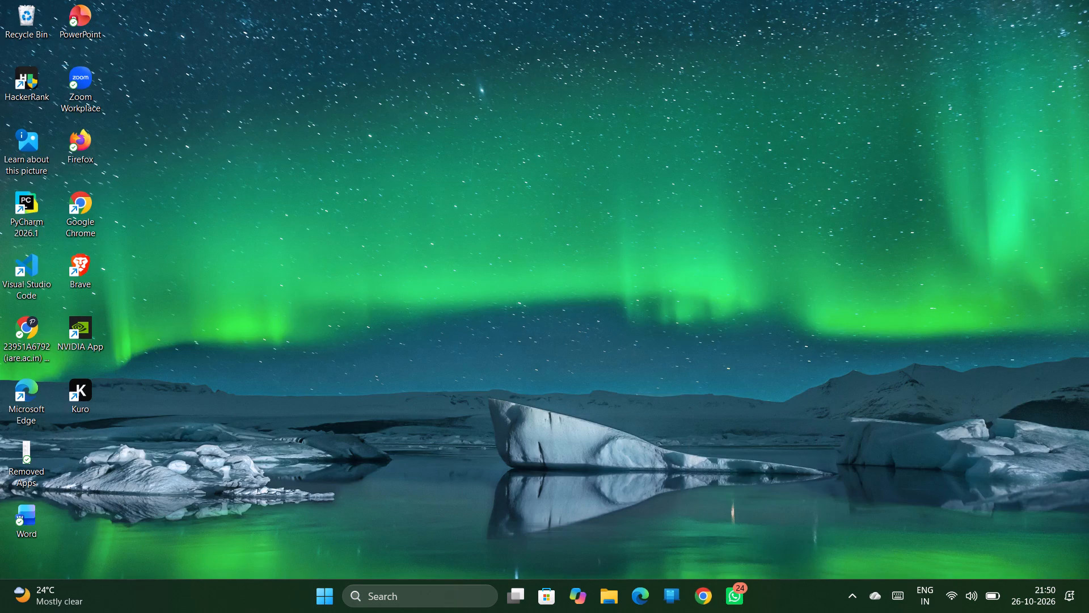